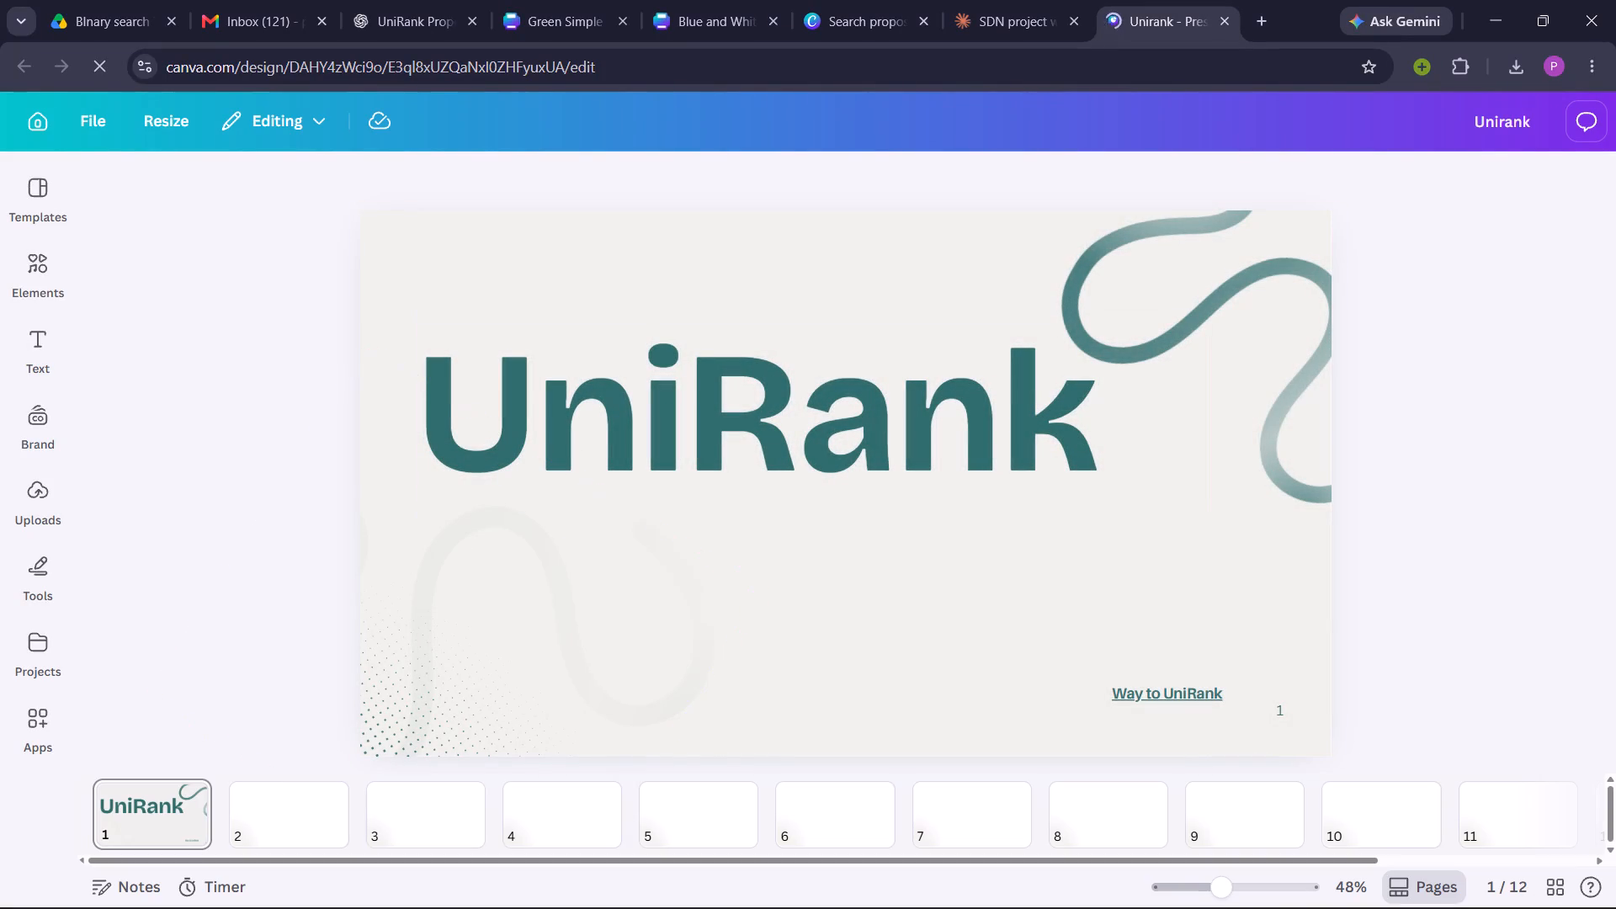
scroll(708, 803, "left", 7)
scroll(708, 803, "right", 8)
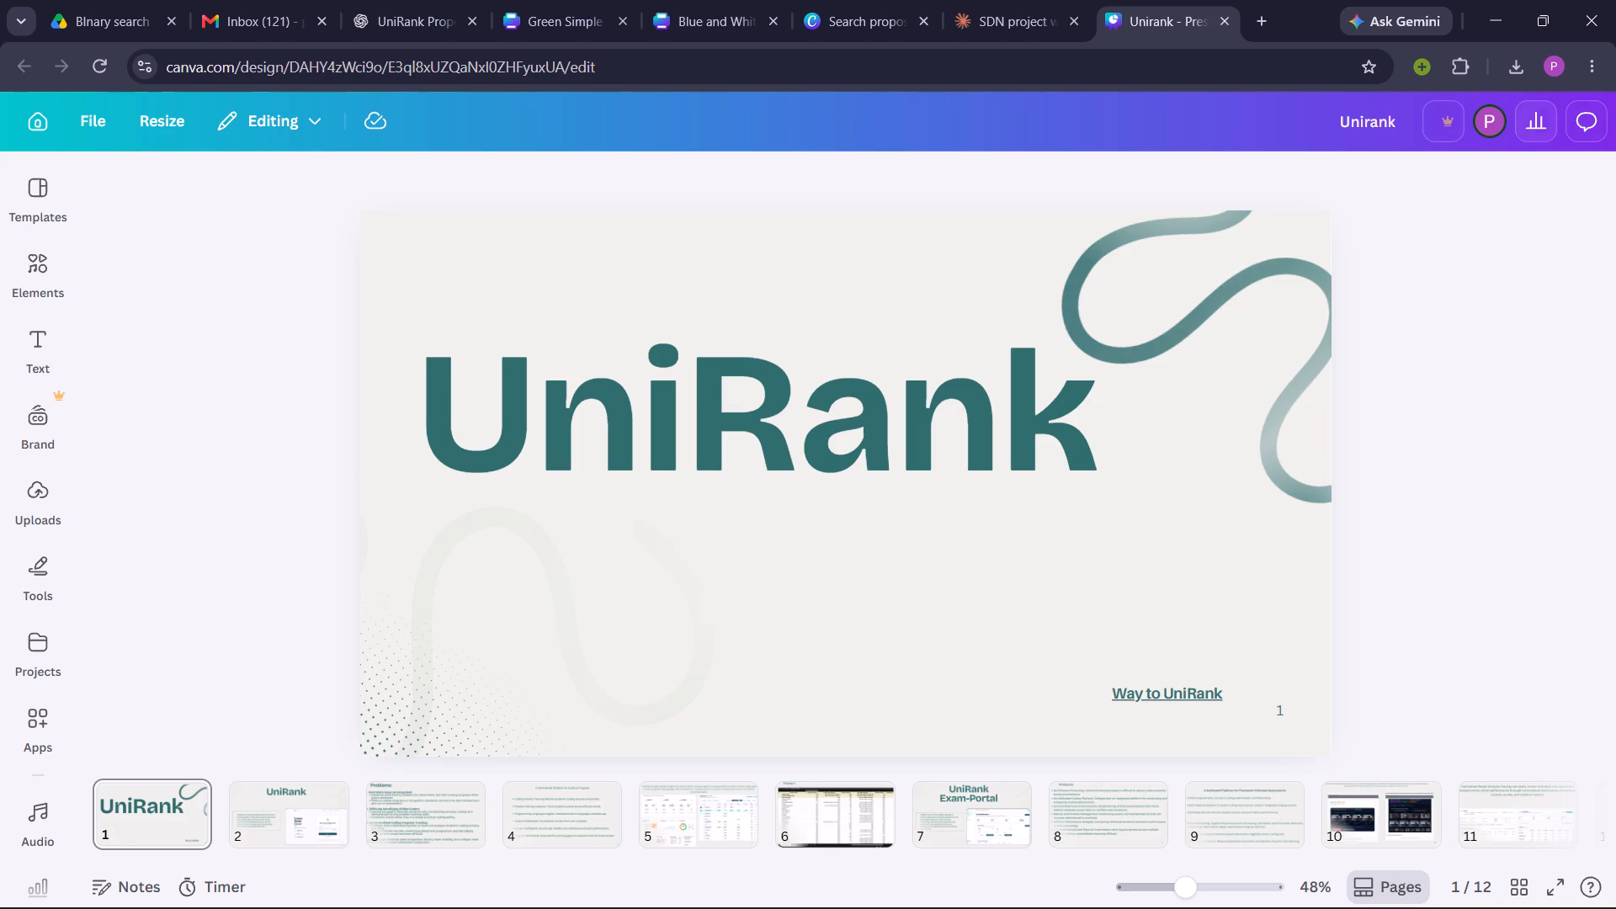
Download all pages of the Unirank presentation as a digital PDF and save it as Unirank.pdf in Downloads.
left_click(1376, 123)
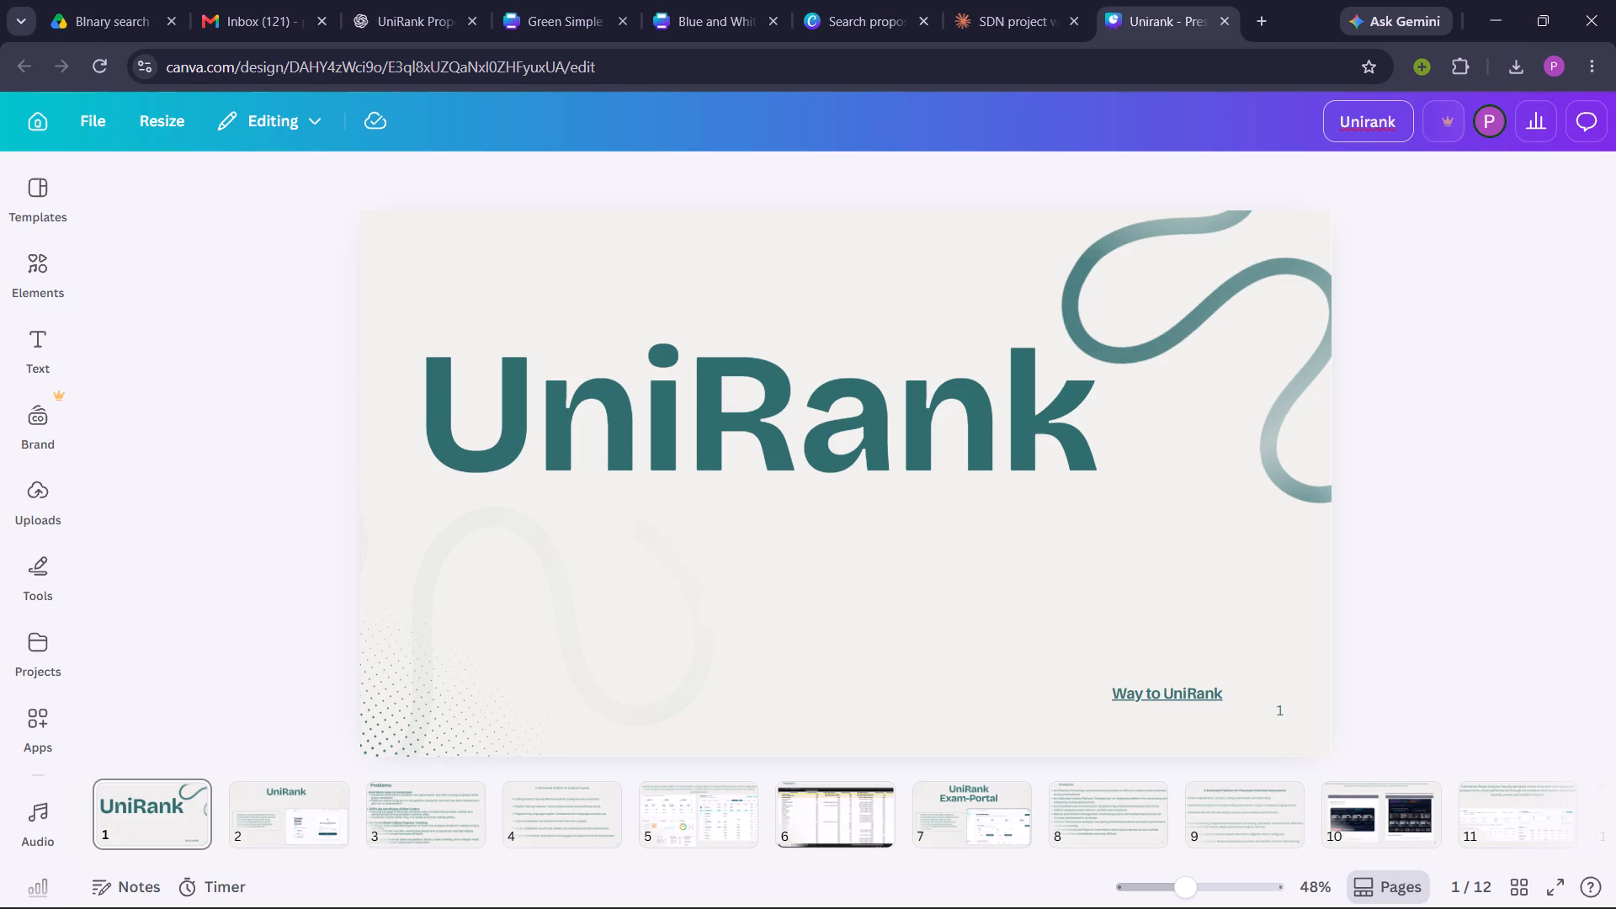
left_click(1419, 466)
left_click(1097, 820)
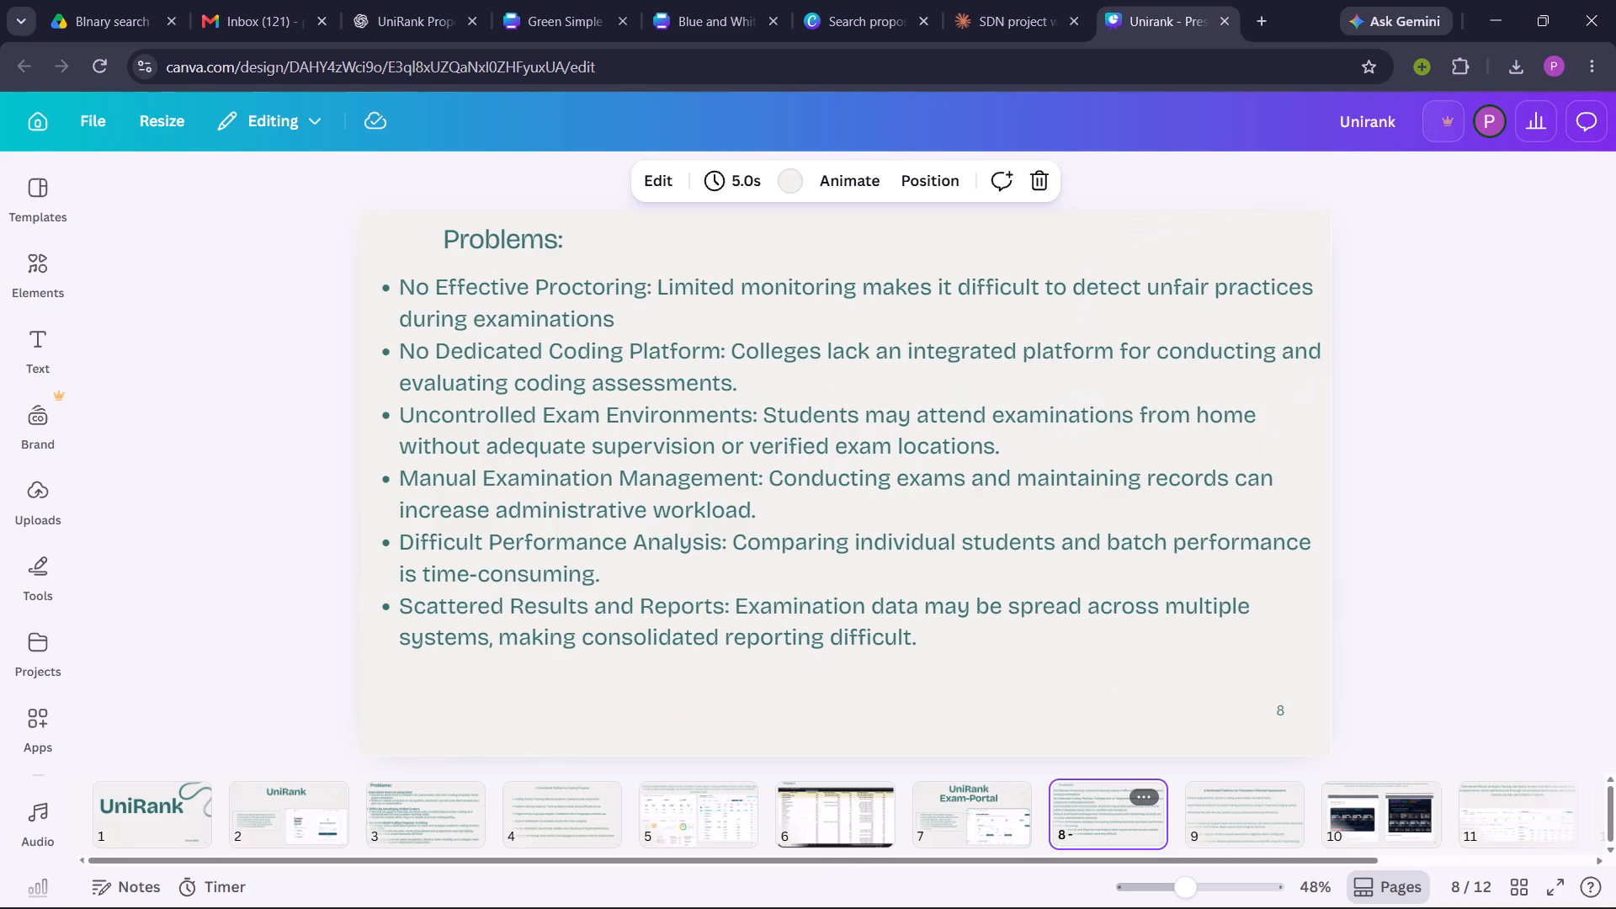
left_click(82, 115)
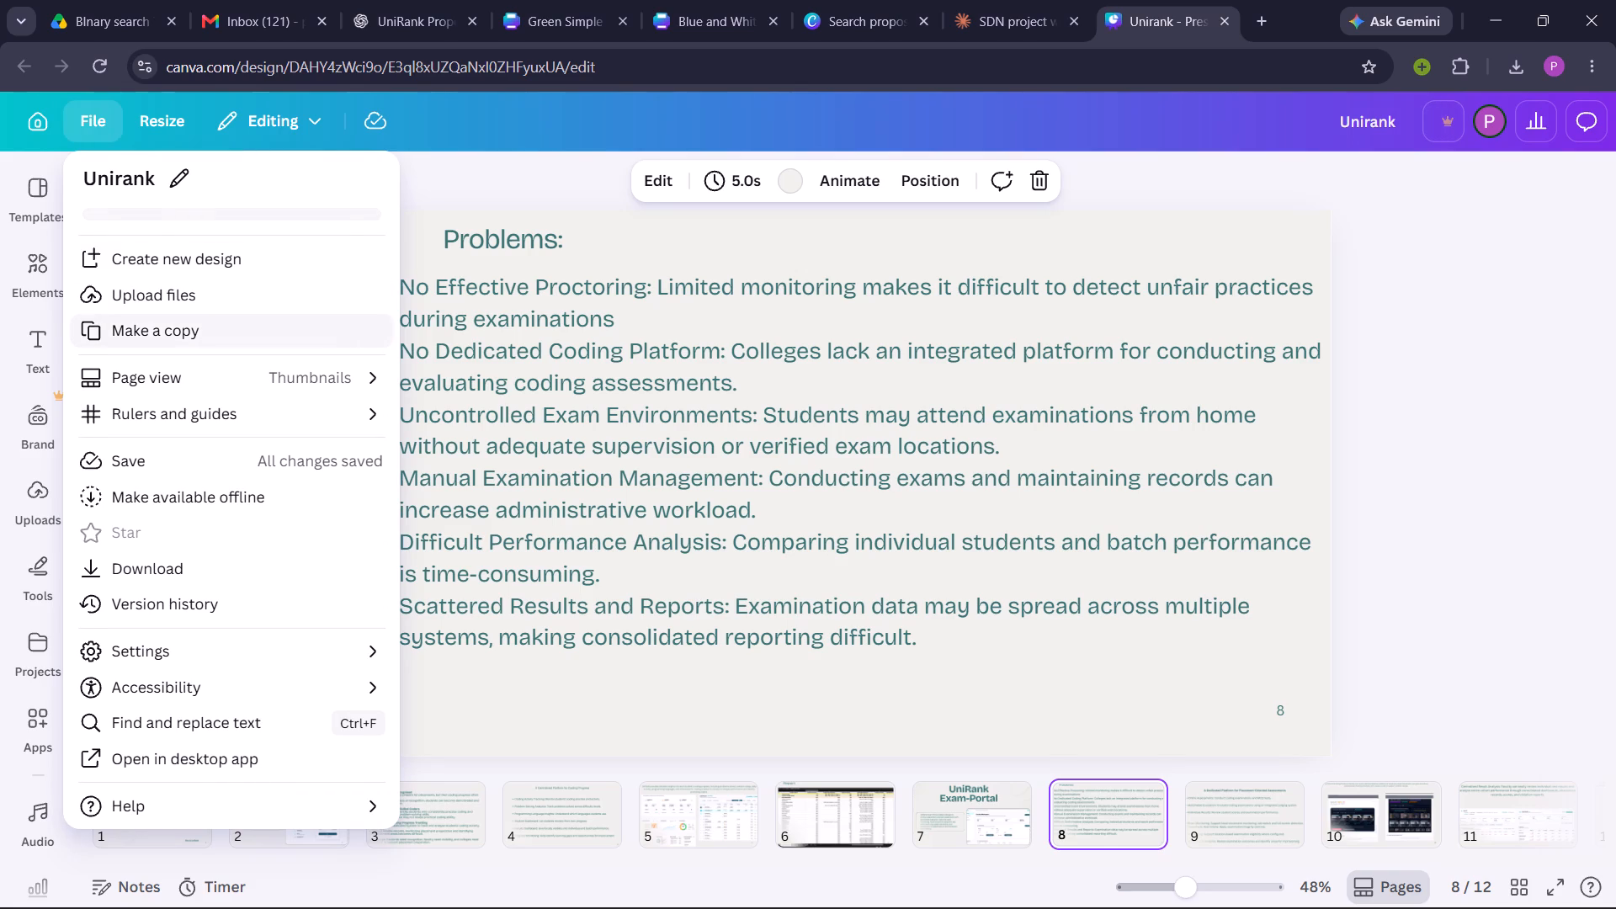
left_click(154, 593)
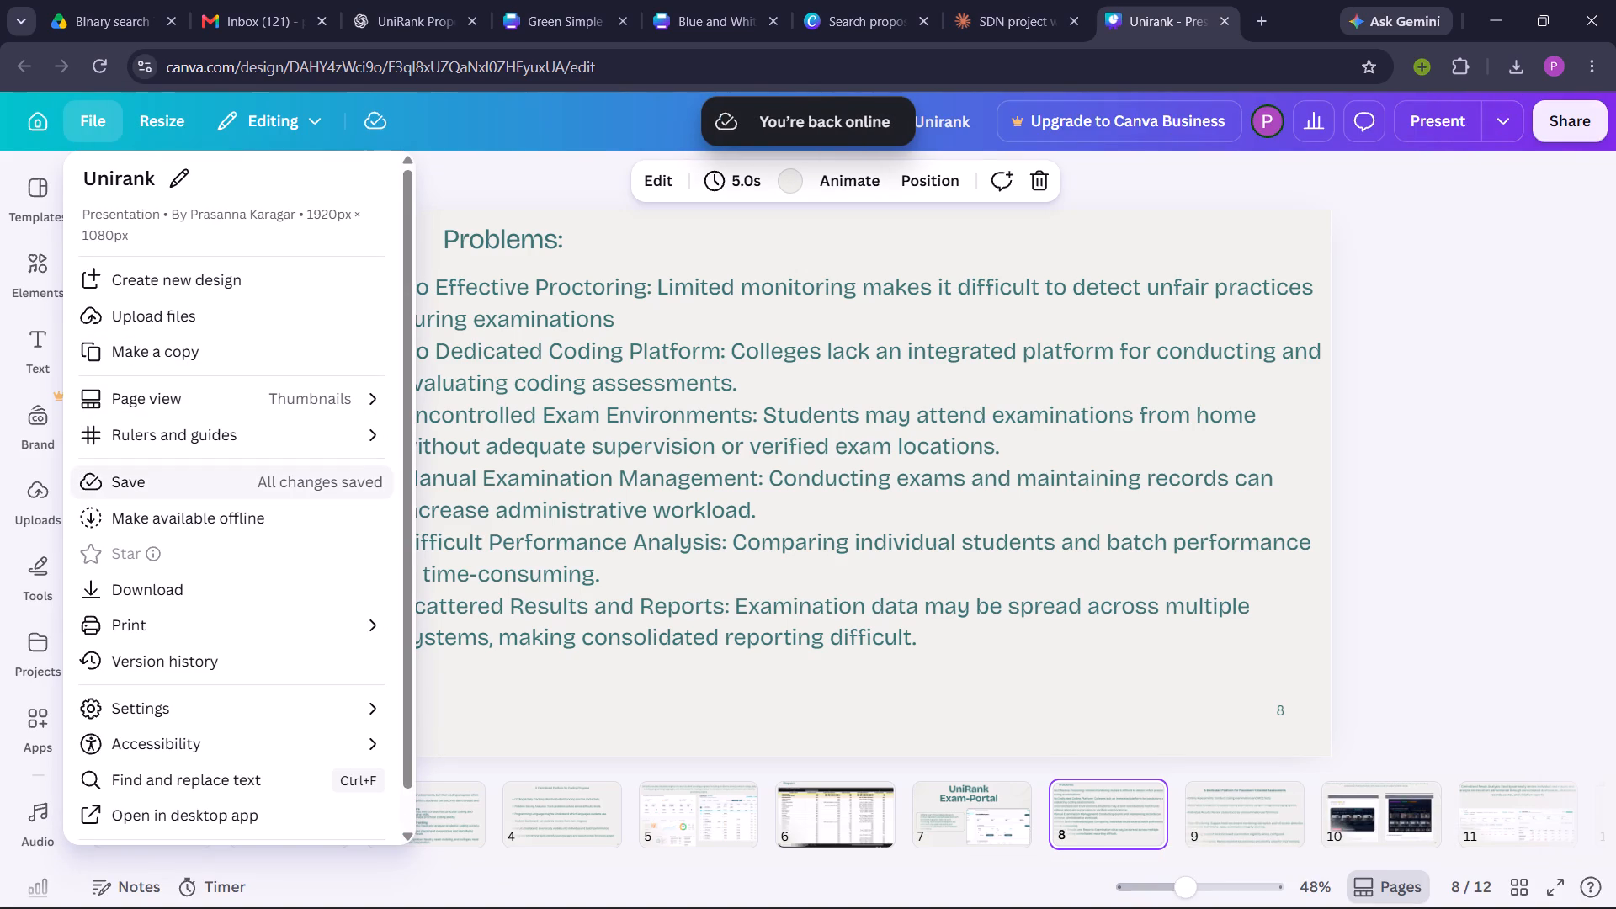
left_click(178, 595)
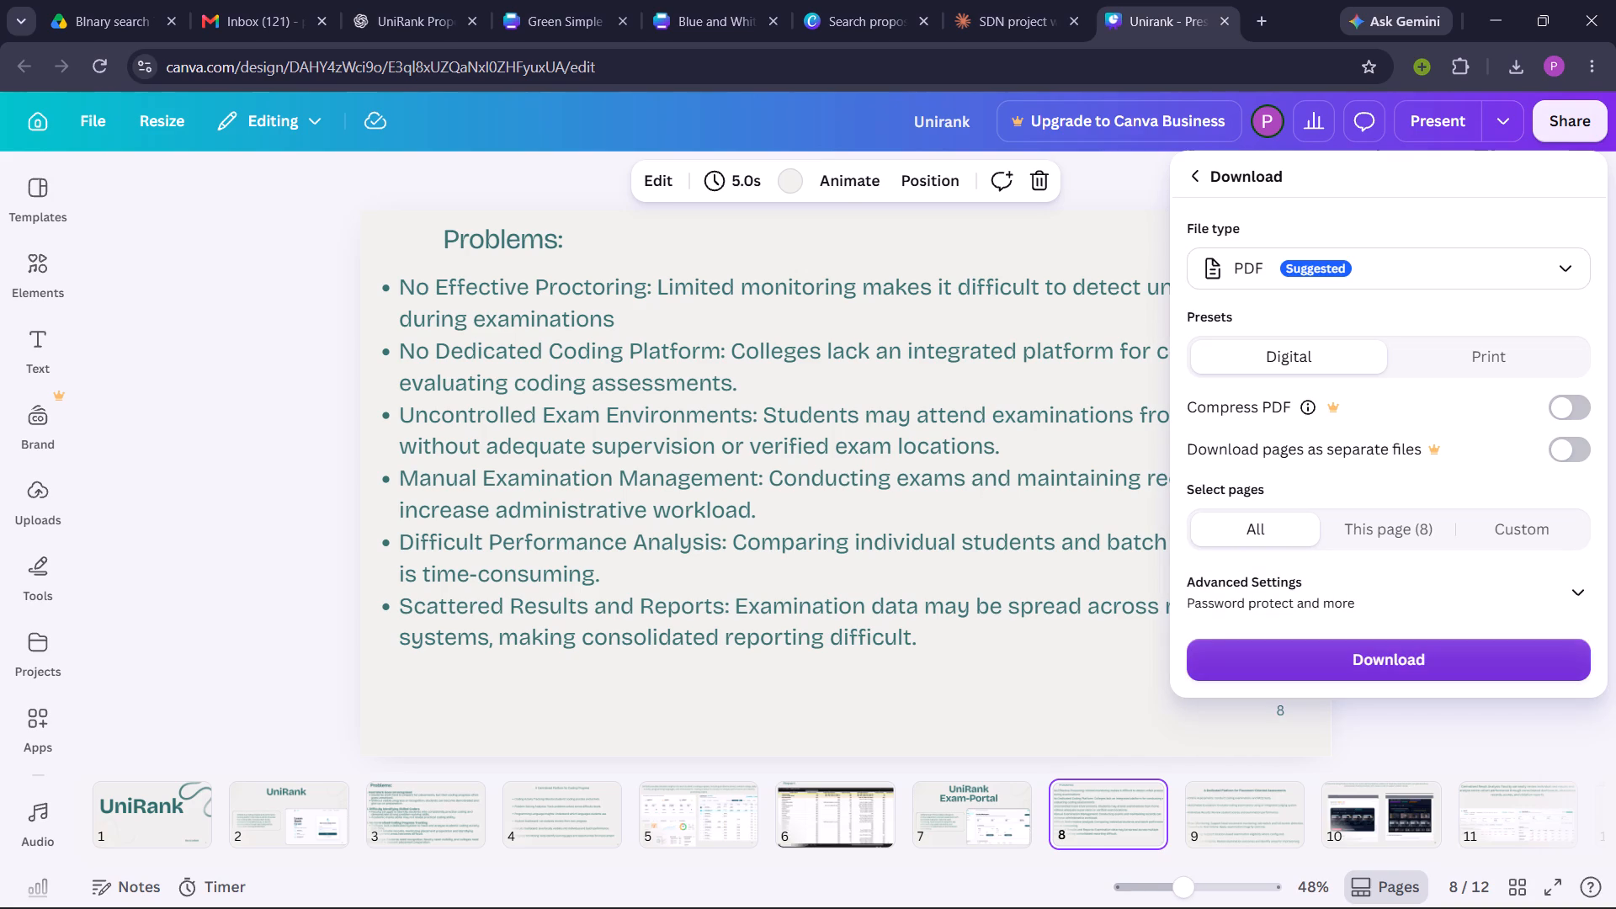
left_click(1339, 650)
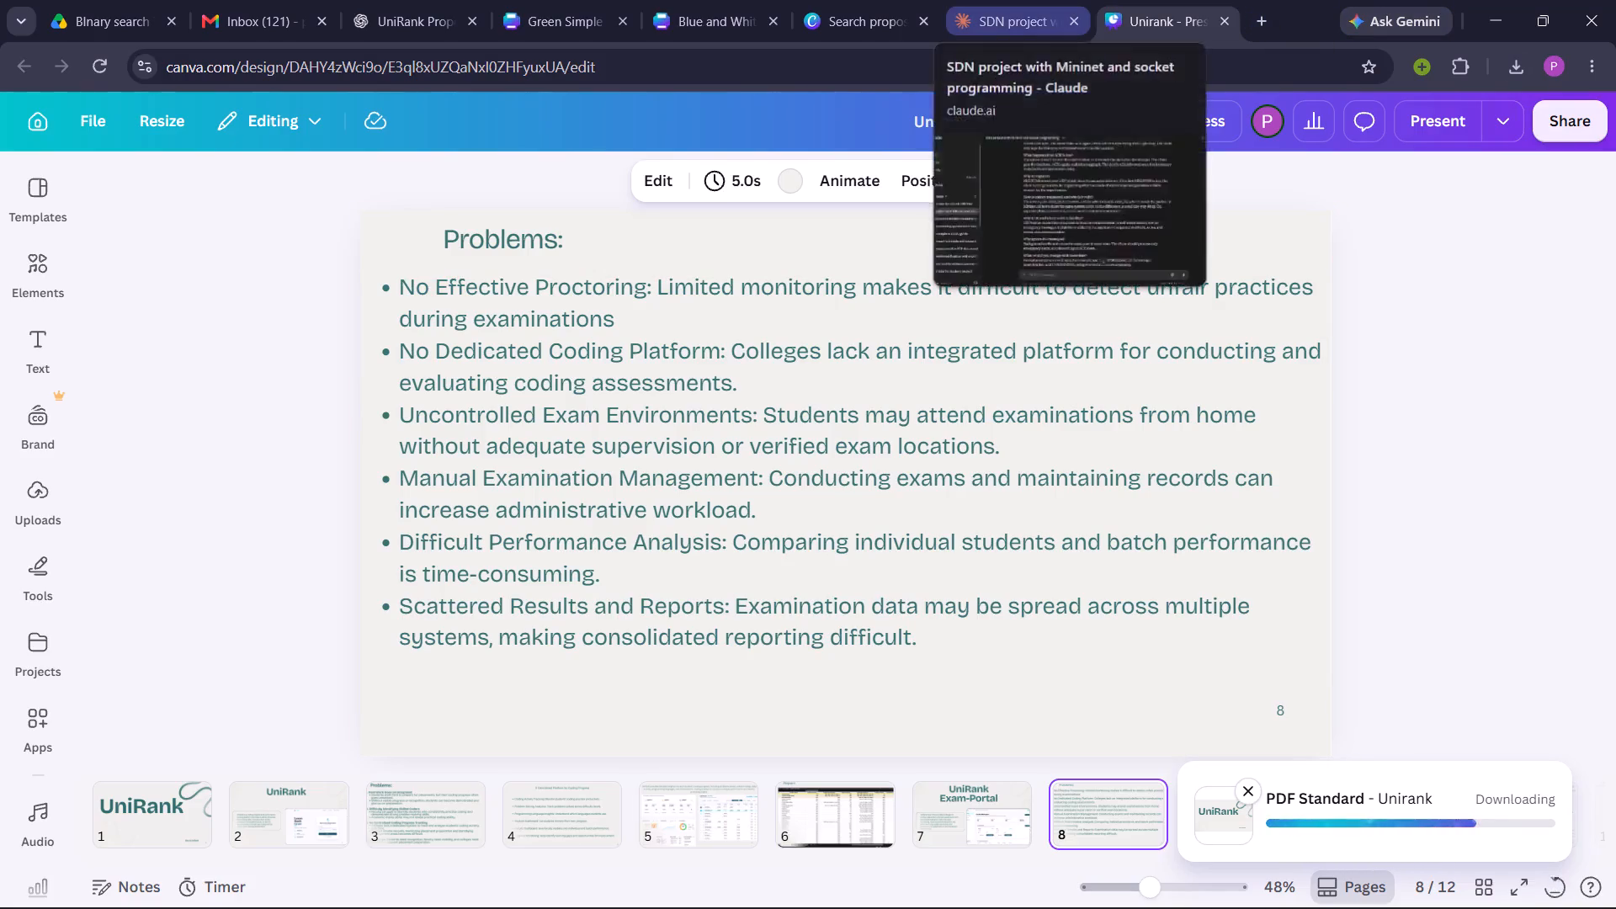
left_click(1555, 63)
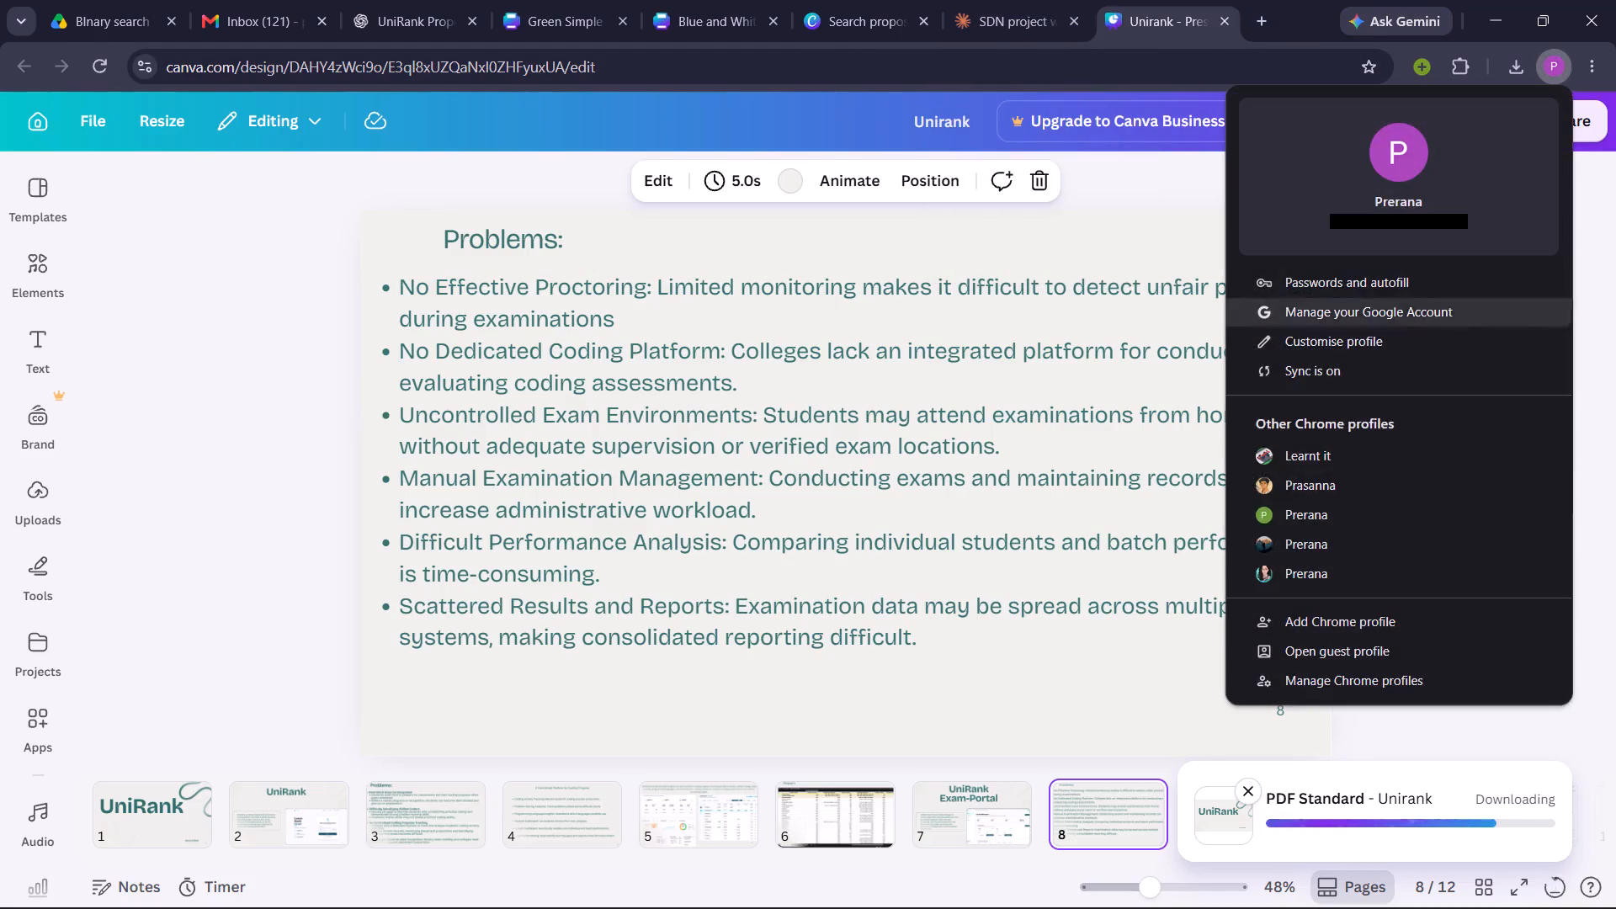
left_click(1283, 549)
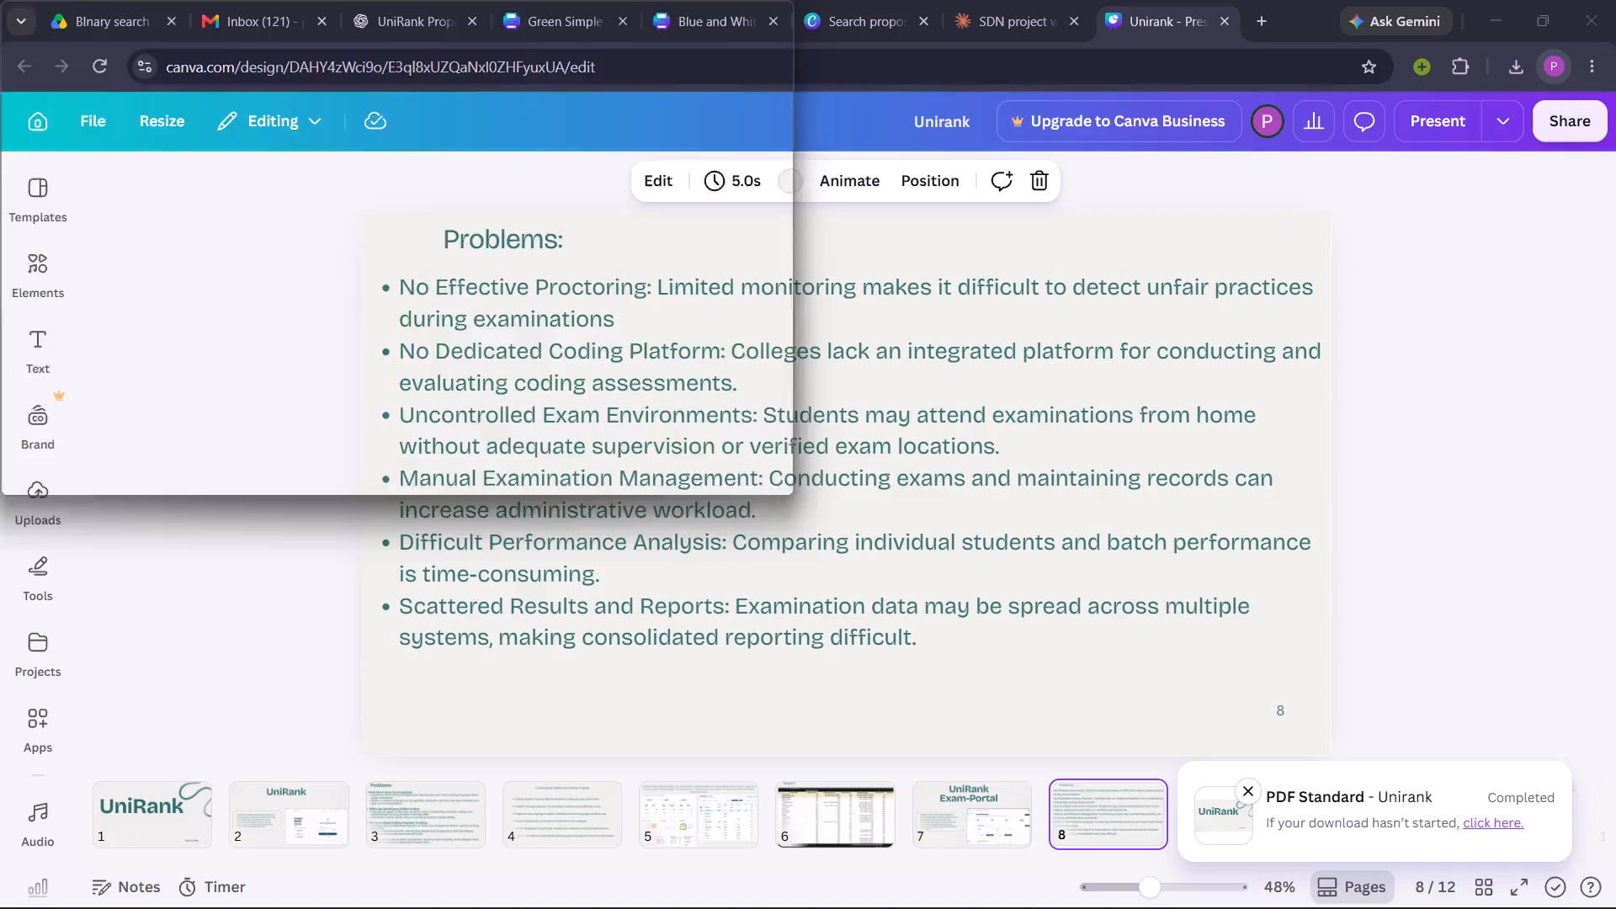
left_click(704, 407)
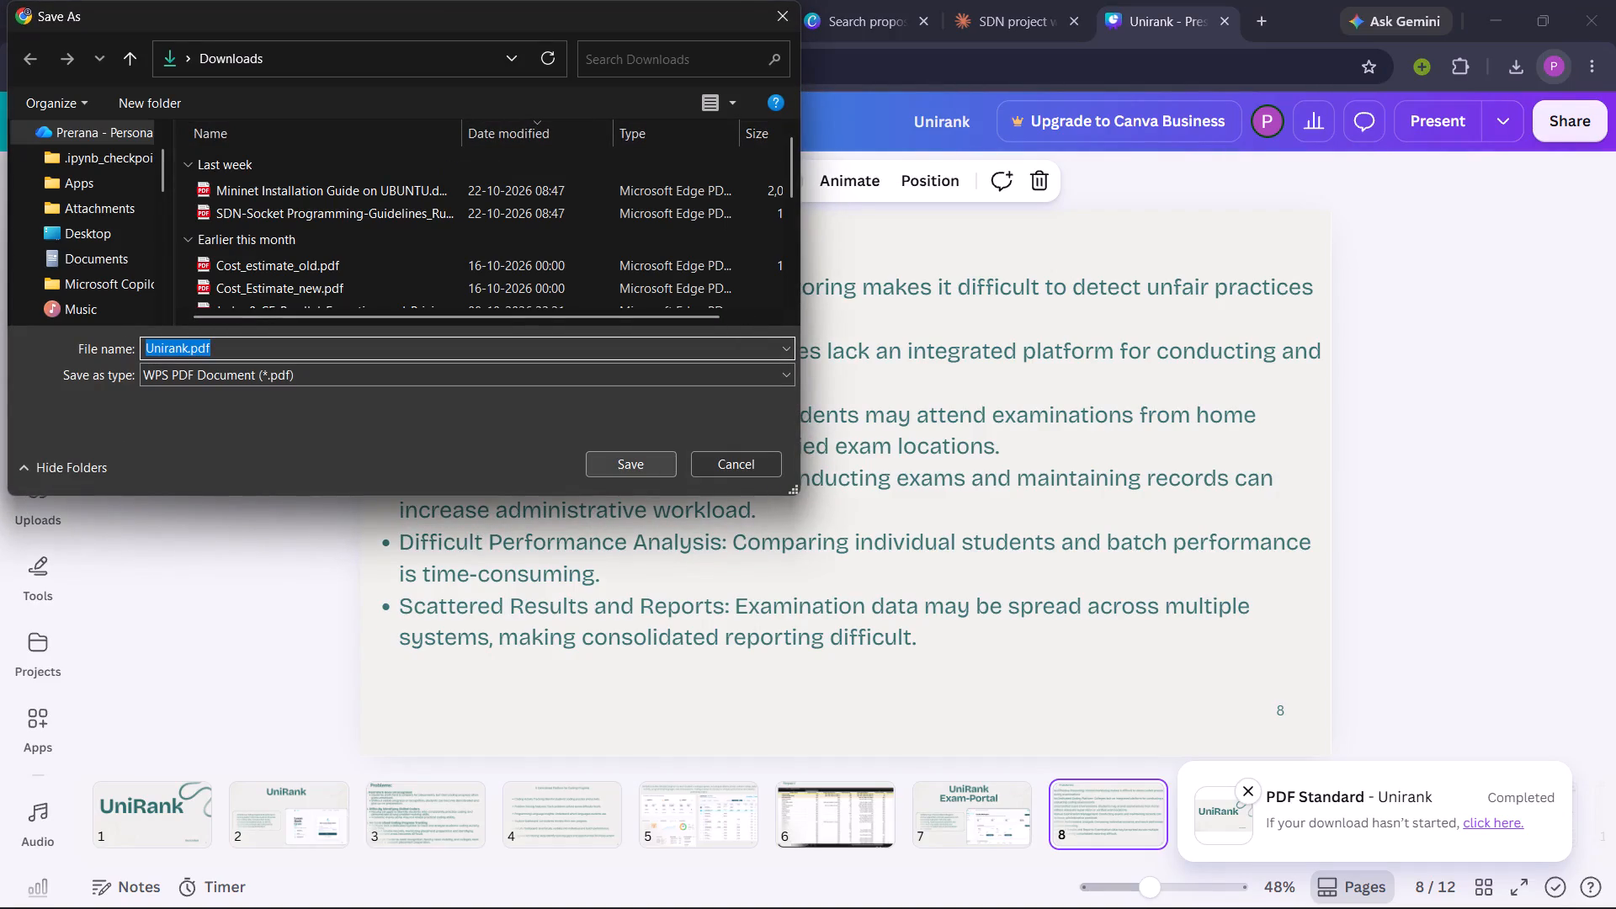
left_click(656, 452)
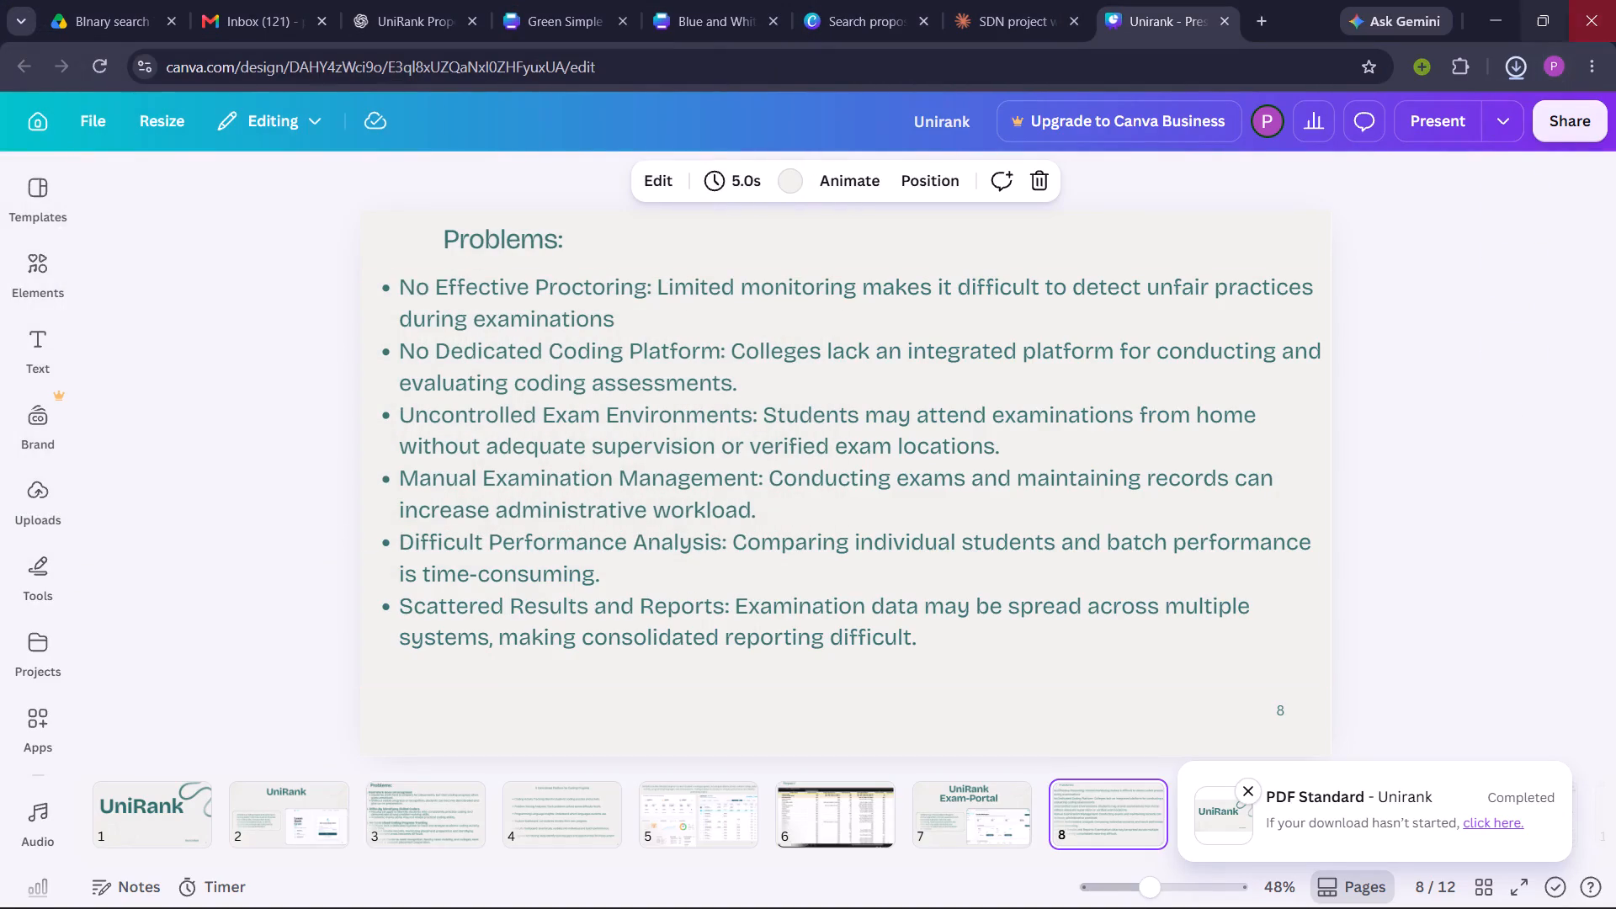
left_click(1552, 54)
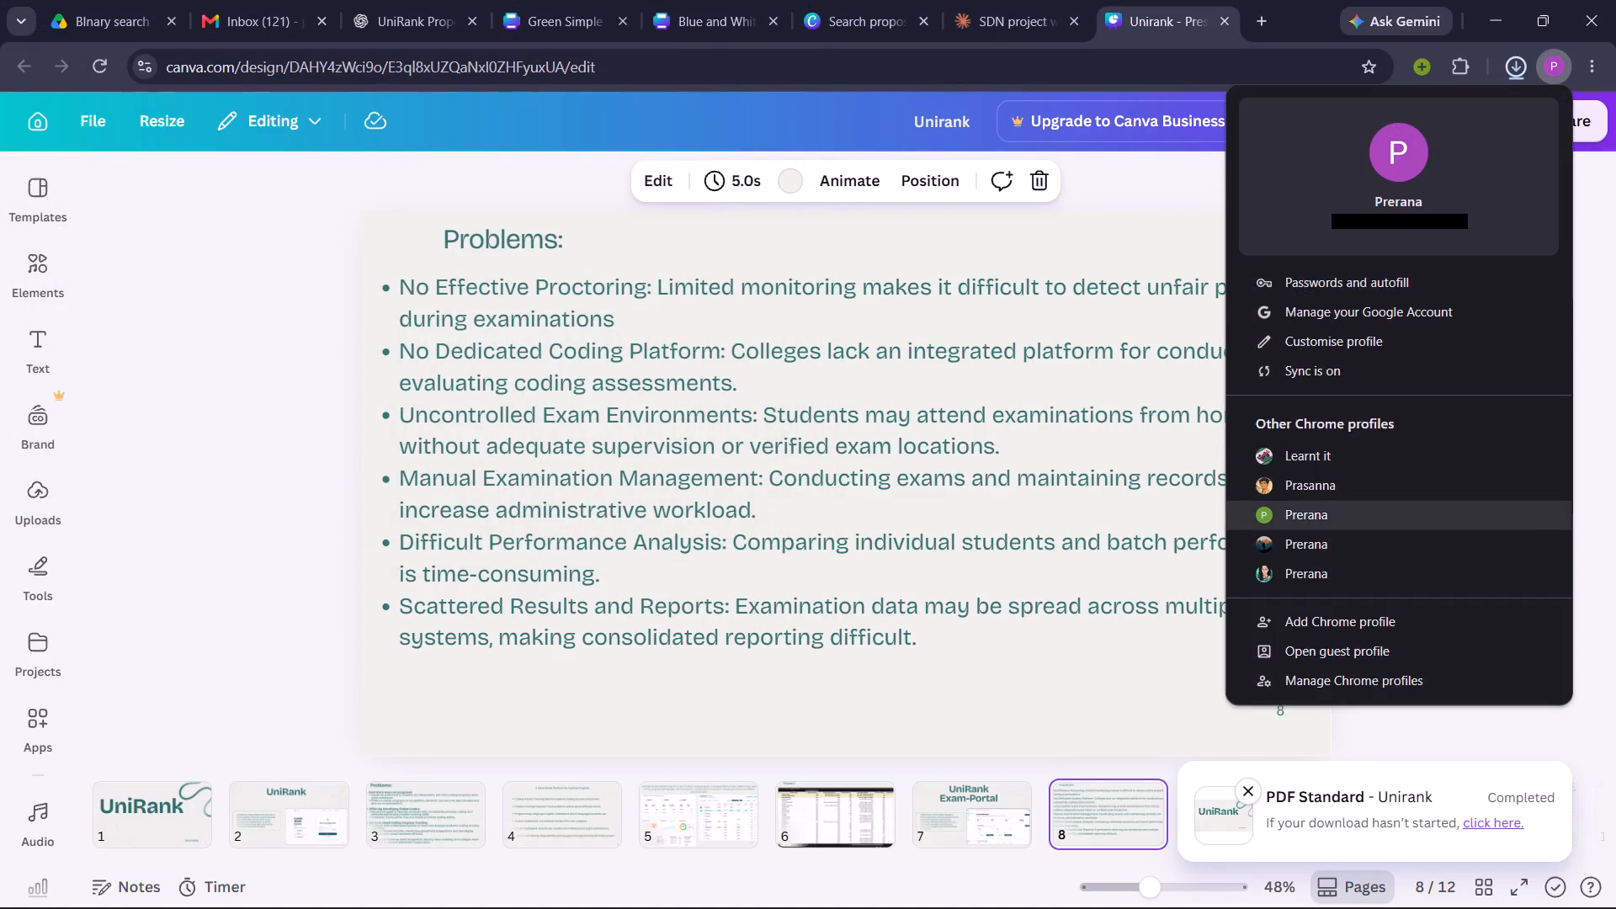
left_click(1284, 540)
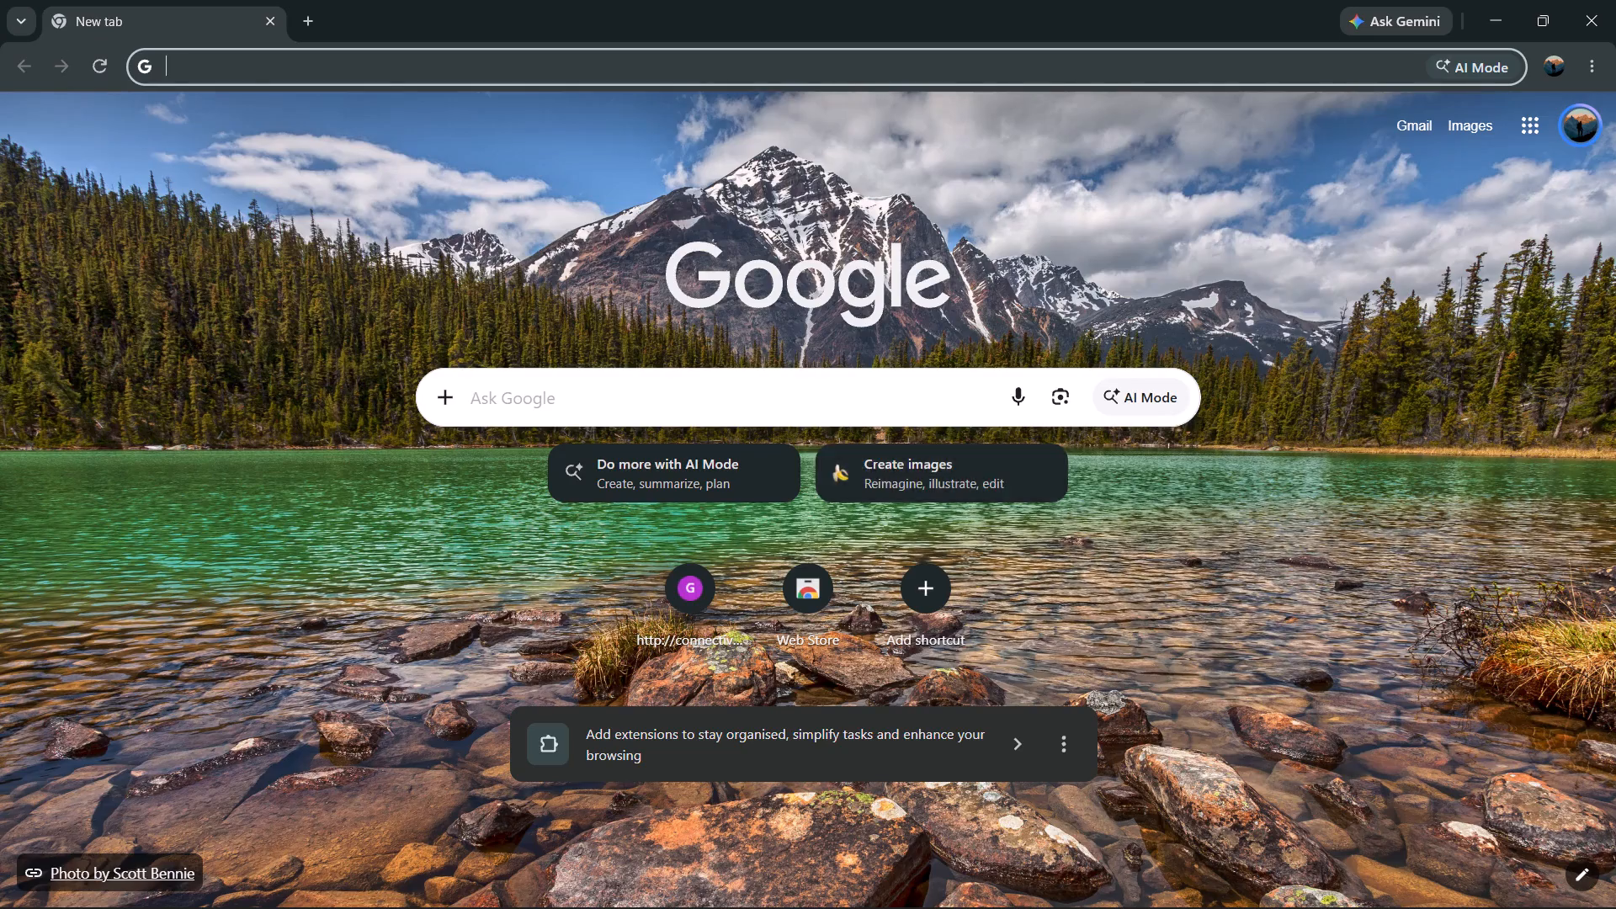
left_click(791, 388)
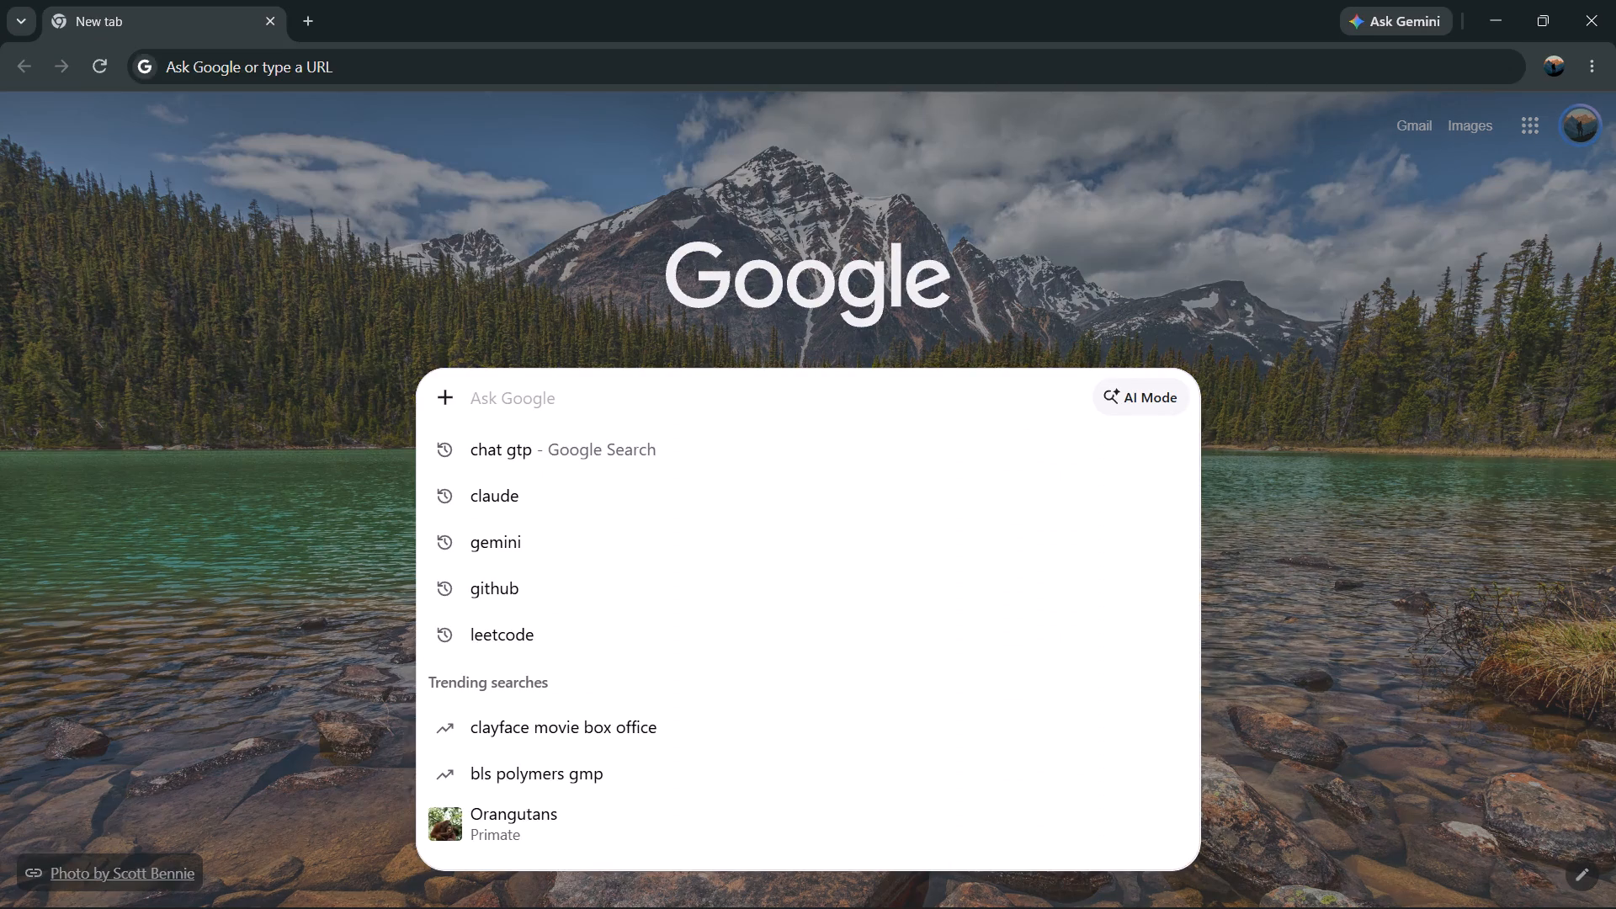
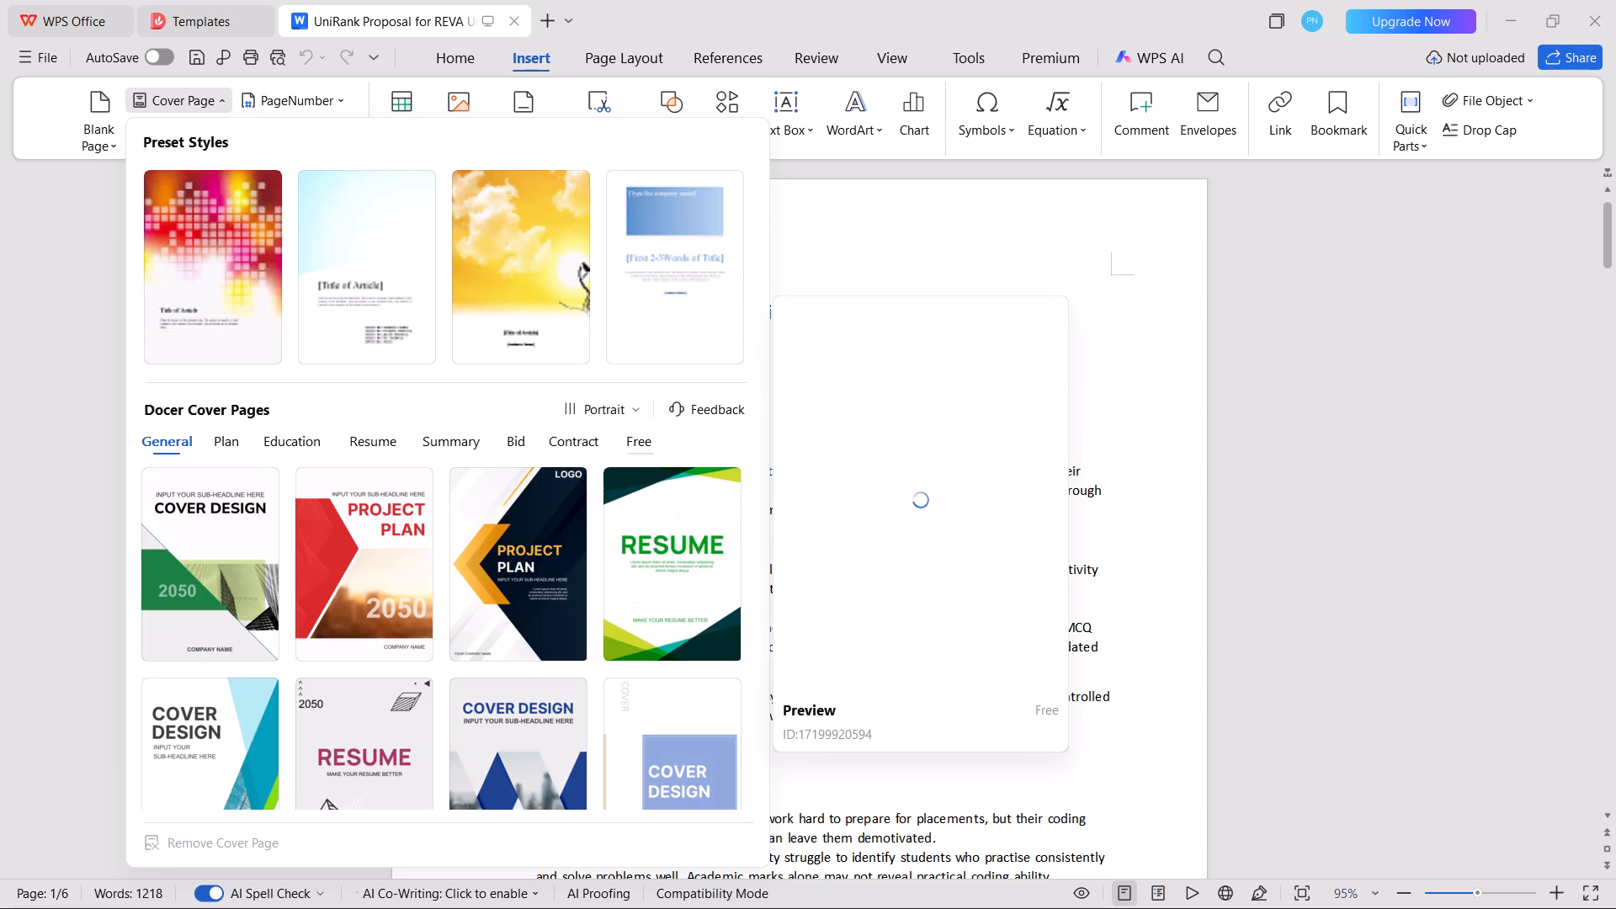
Browse the General category of Docer cover pages for a design that suits the proposal.
scroll(530, 539, "down", 2)
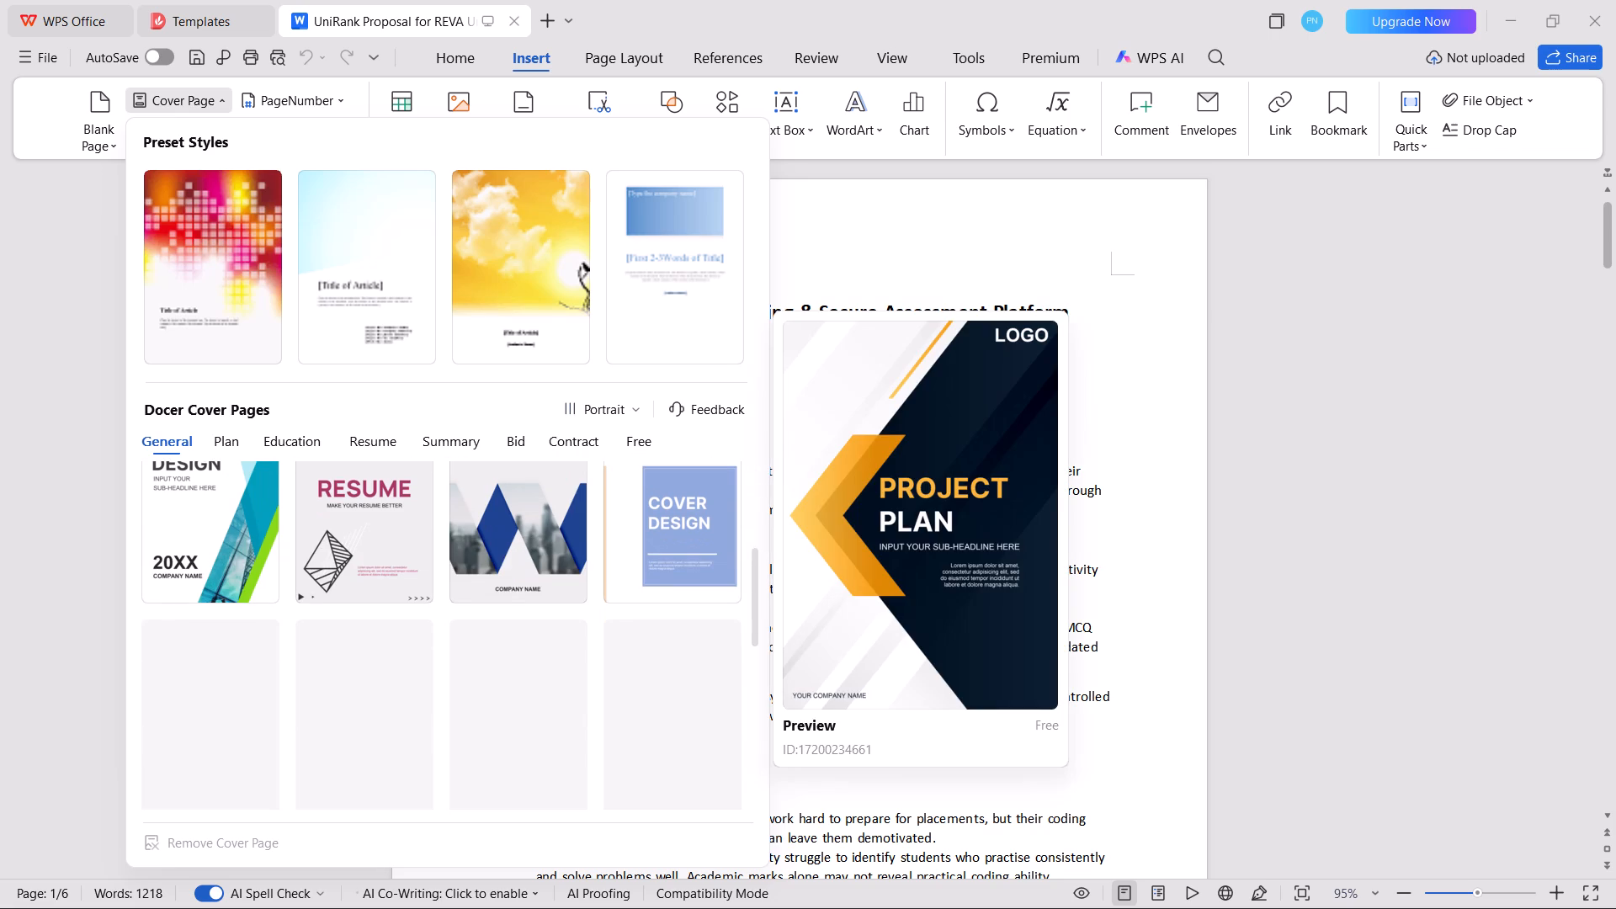
scroll(530, 539, "down", 2)
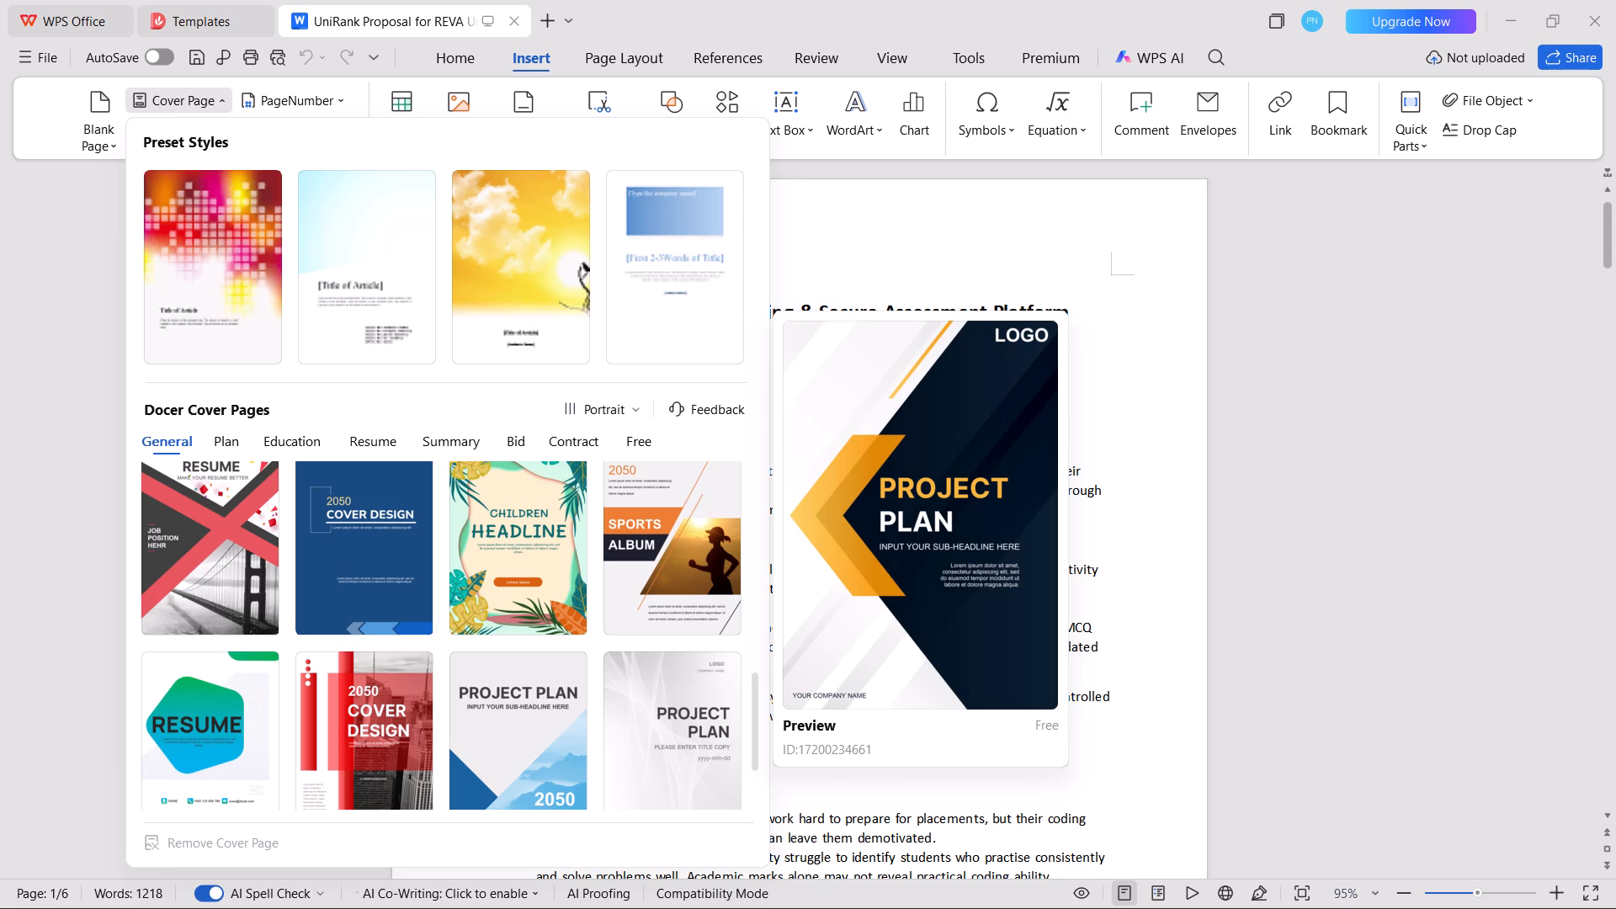
scroll(530, 539, "down", 6)
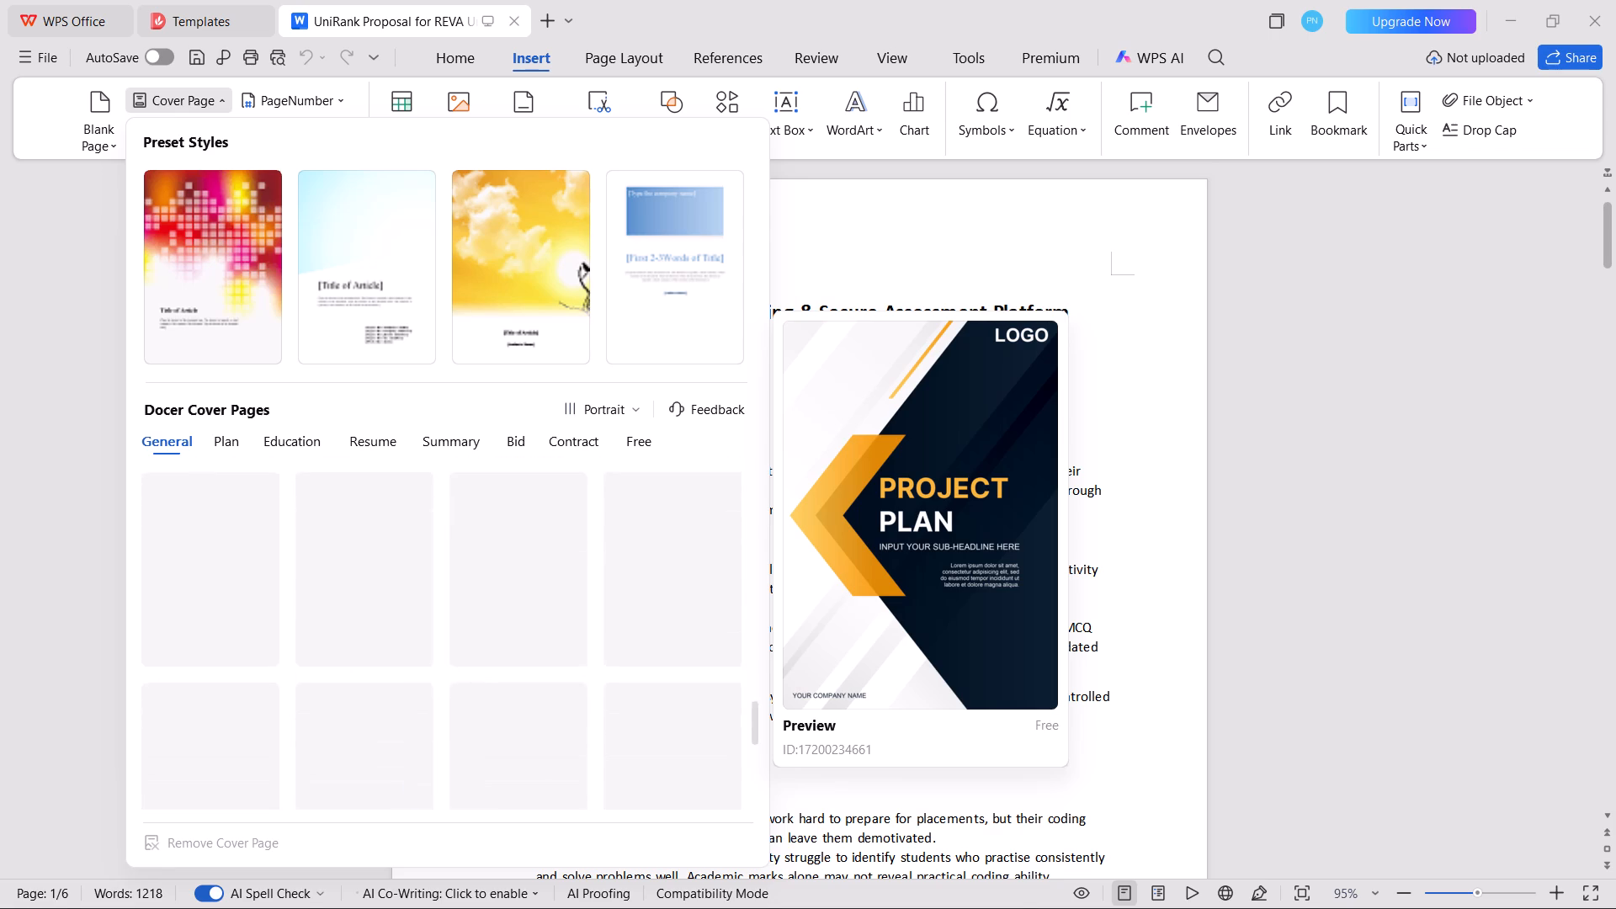
scroll(511, 683, "up", 2)
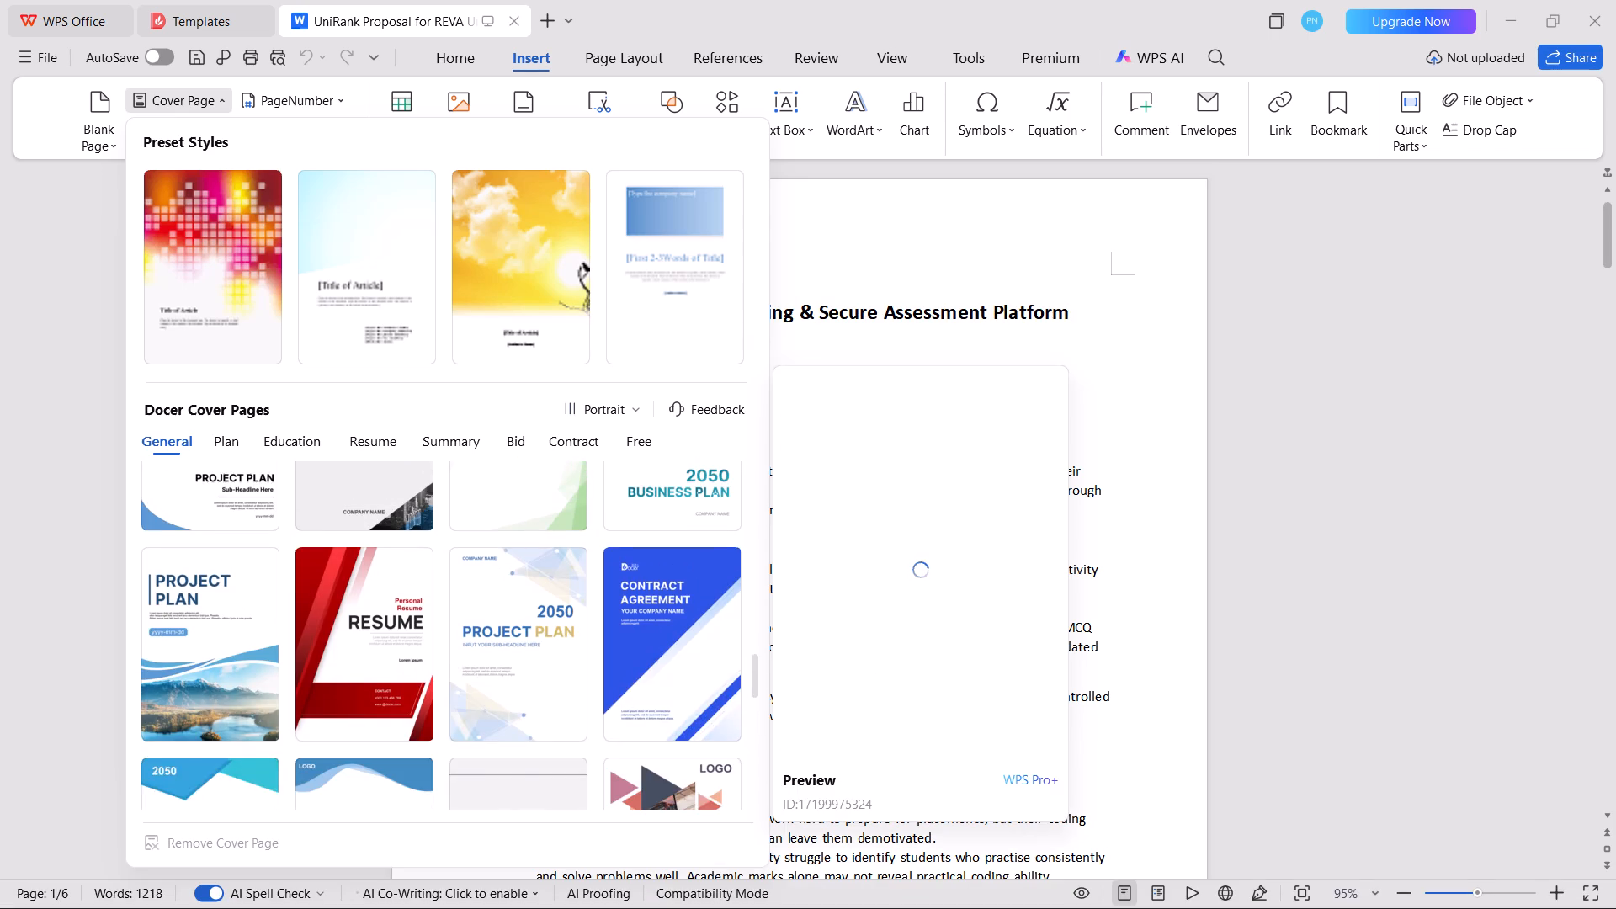
scroll(511, 683, "down", 3)
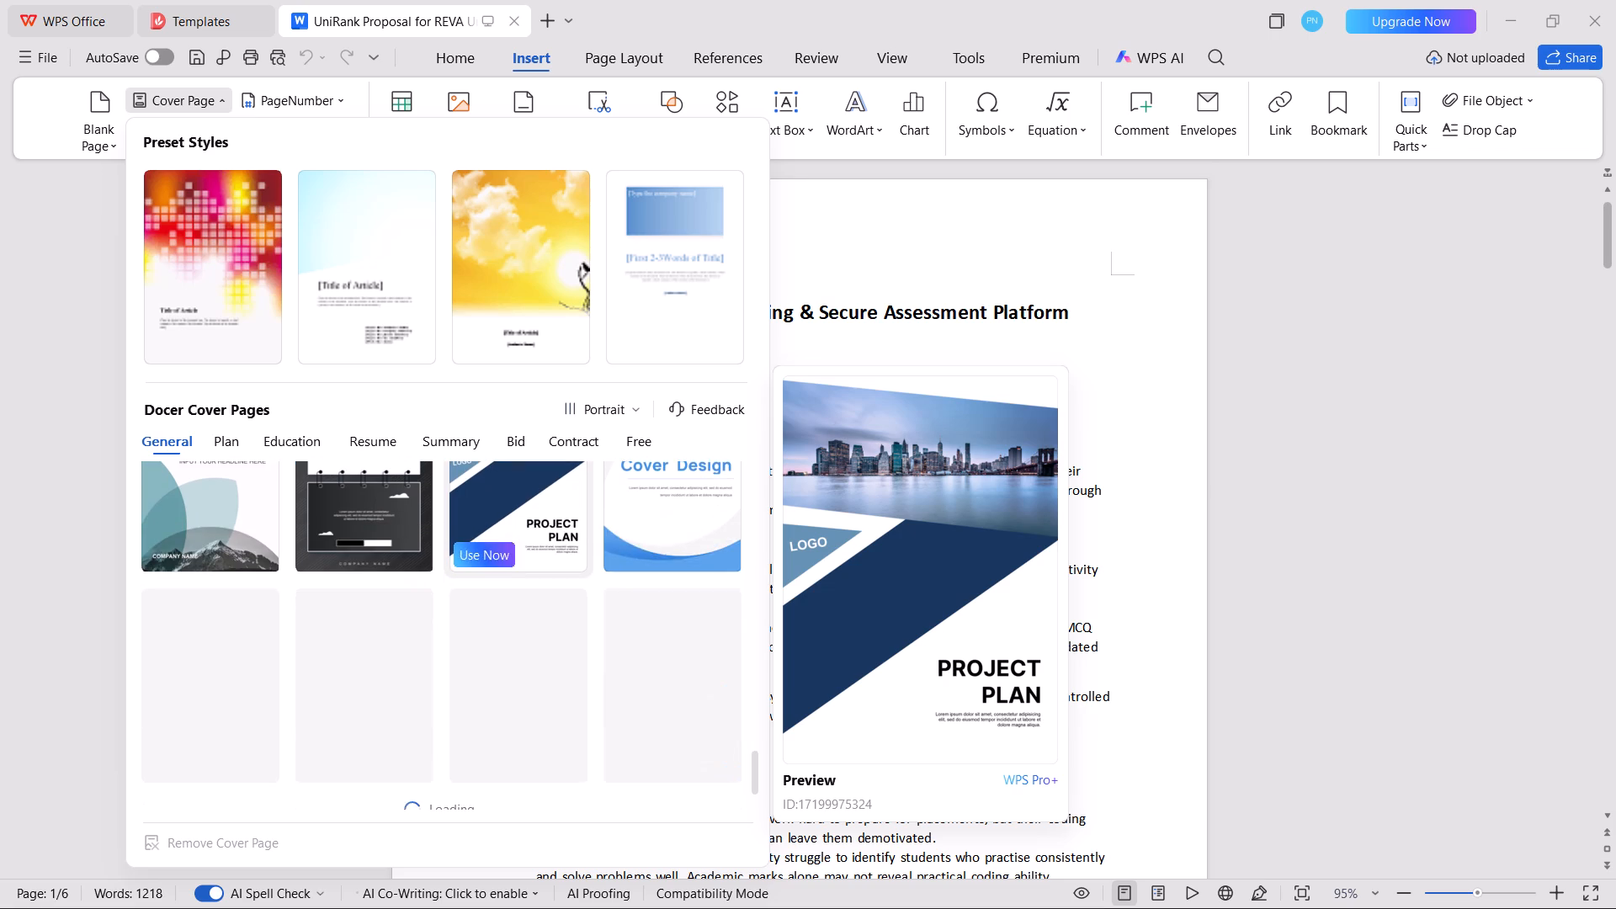
scroll(511, 683, "up", 2)
scroll(511, 683, "down", 1)
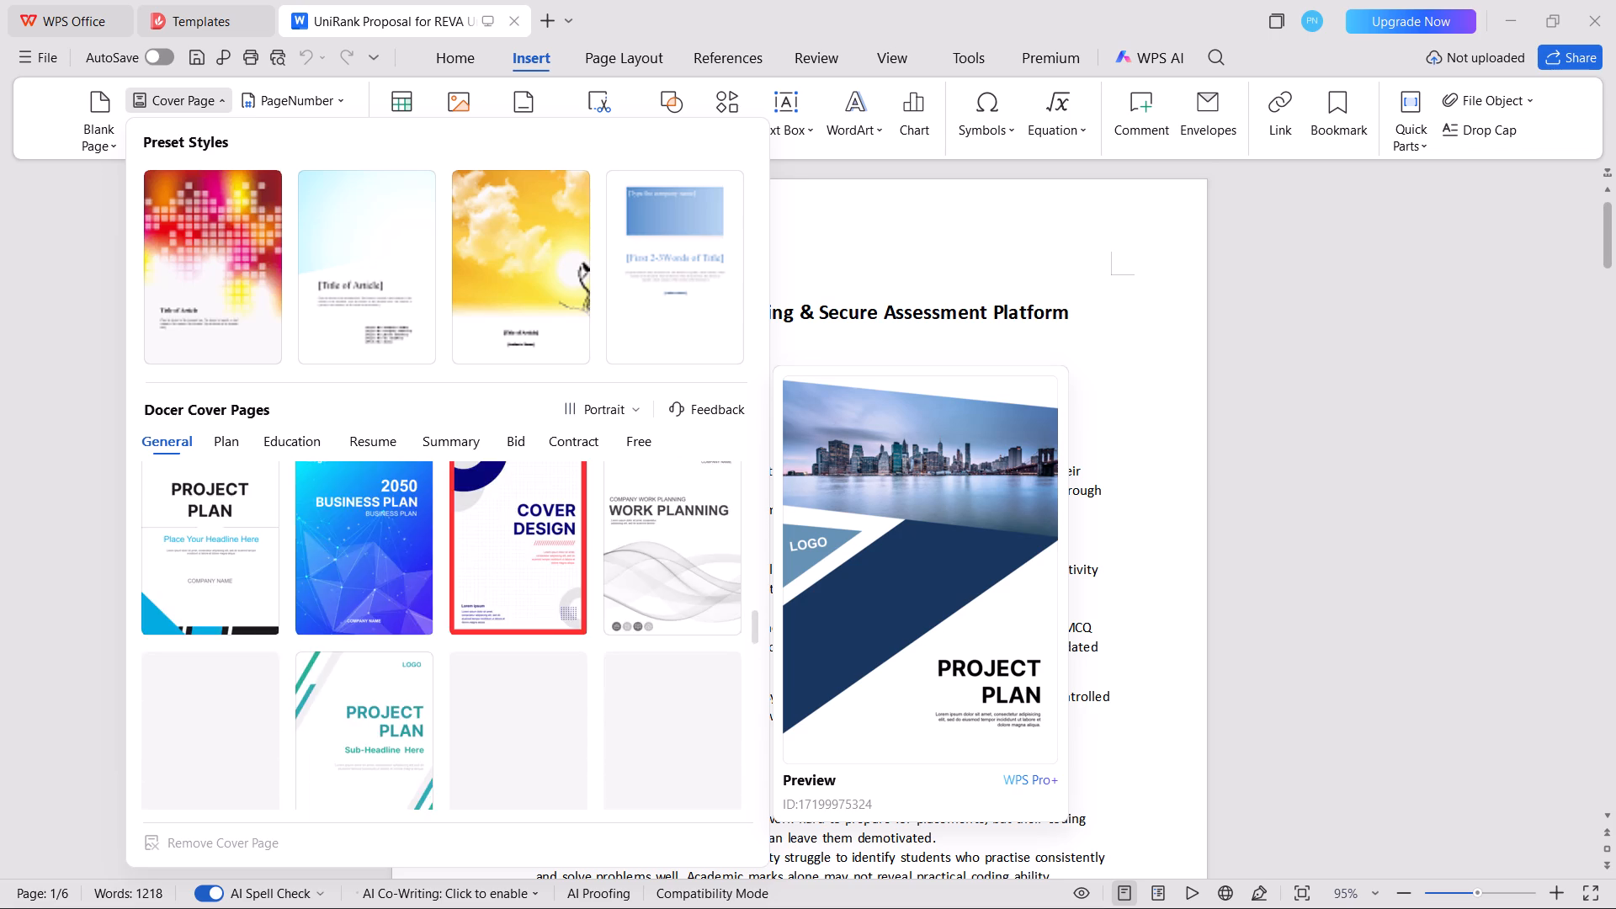
scroll(511, 683, "down", 1)
scroll(511, 683, "up", 5)
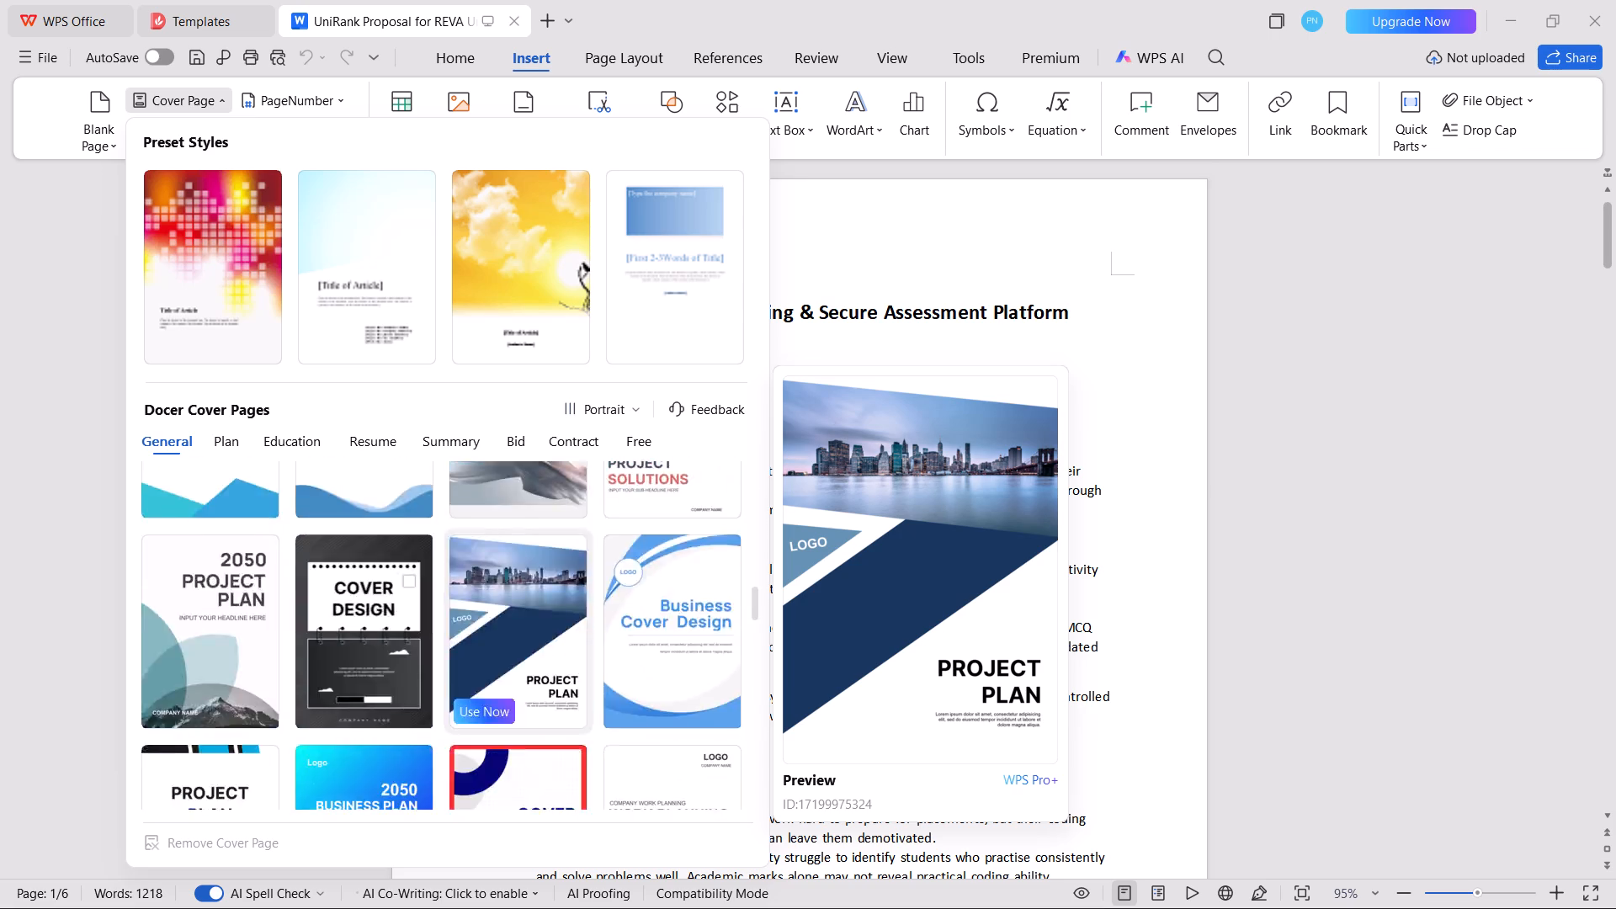
scroll(511, 683, "up", 9)
Look through the Education category of Docer cover pages to its end for a suitable design.
left_click(304, 429)
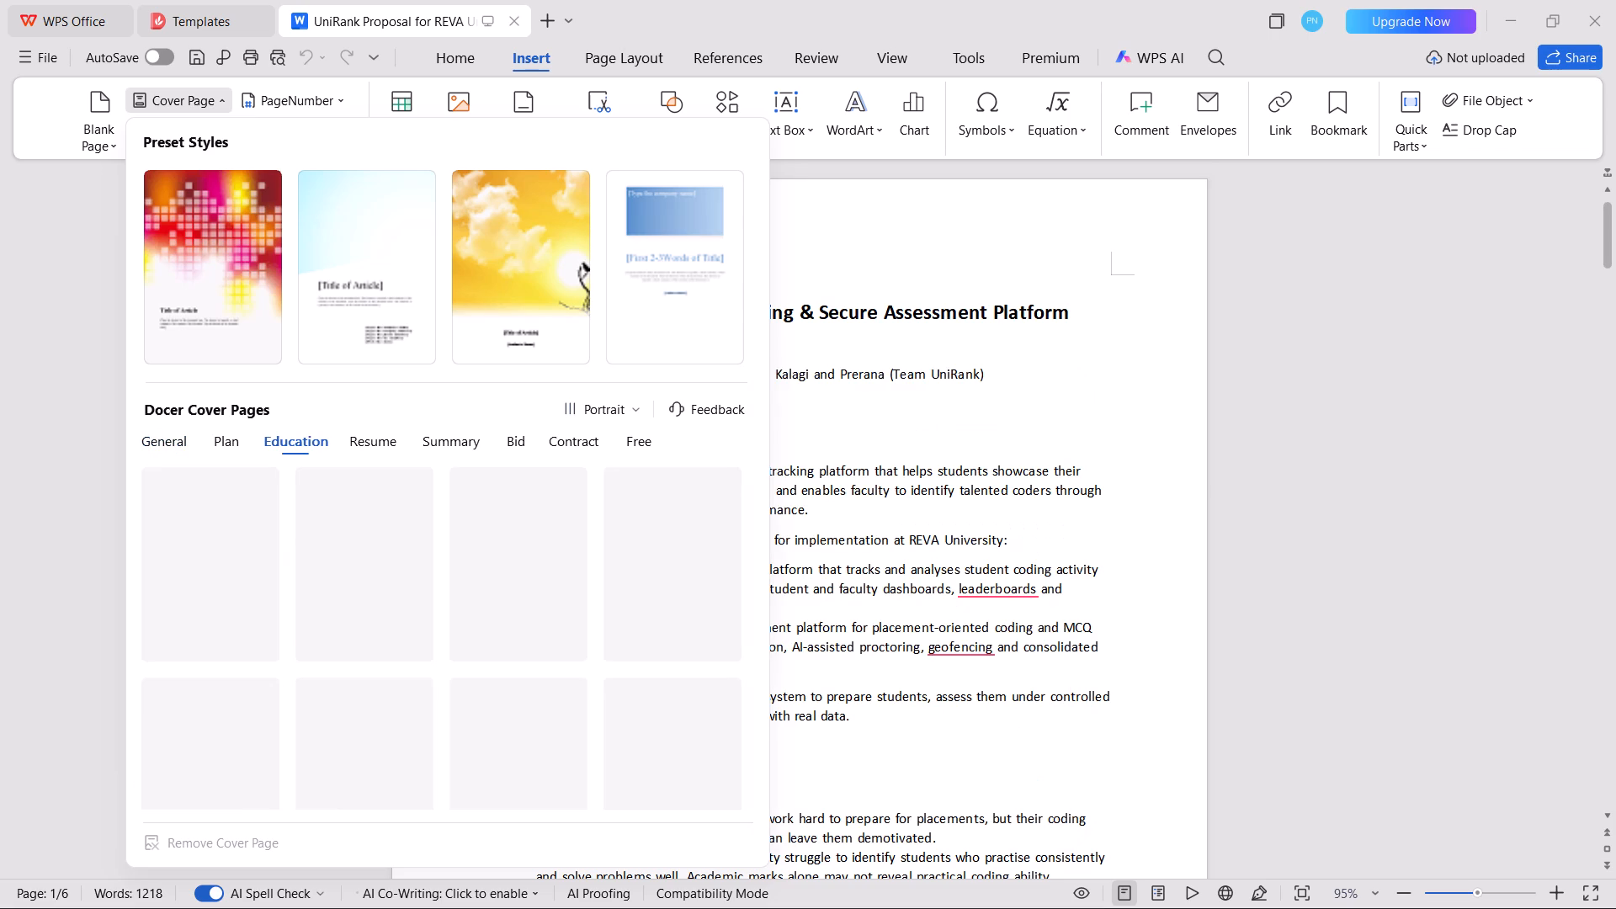
scroll(338, 734, "down", 1)
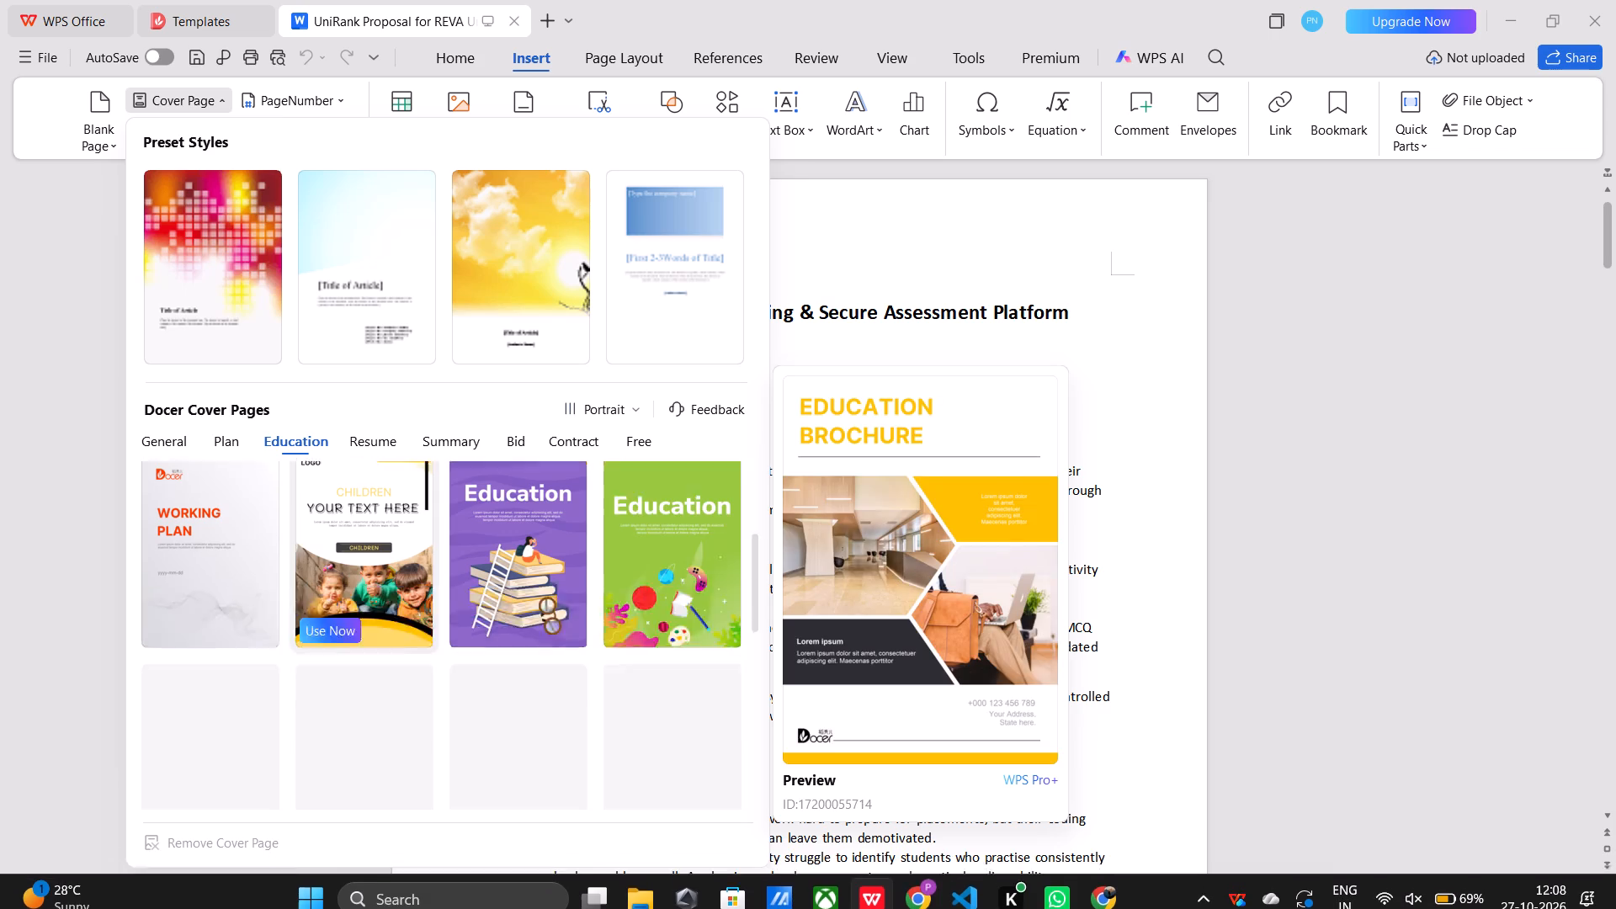
scroll(338, 734, "down", 2)
scroll(338, 734, "up", 2)
scroll(338, 734, "down", 4)
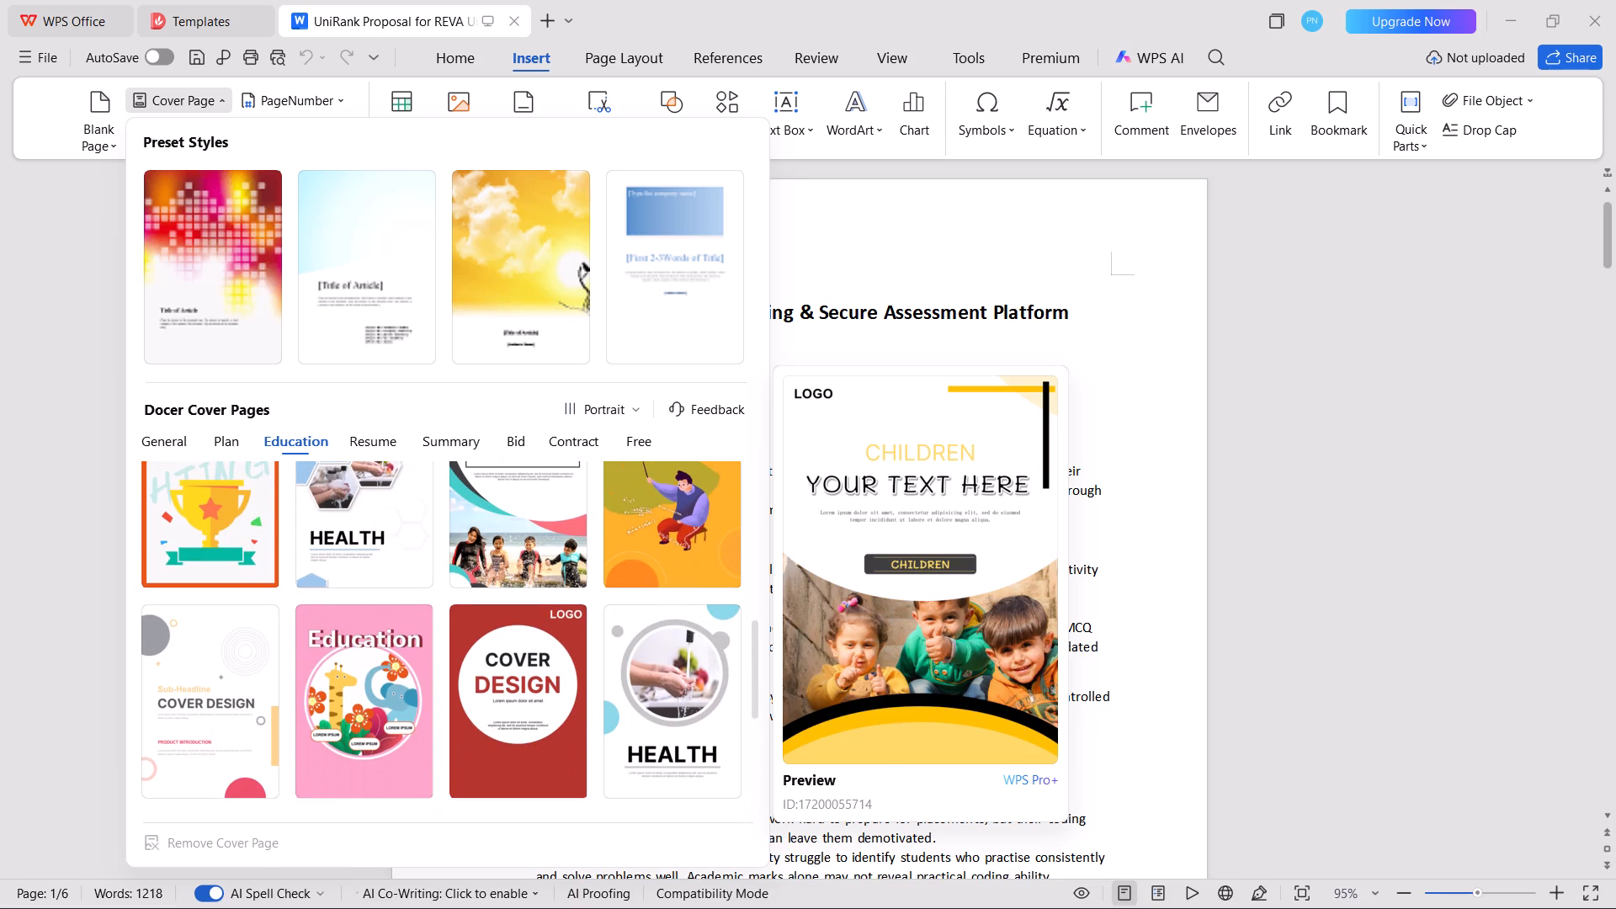
scroll(338, 734, "down", 4)
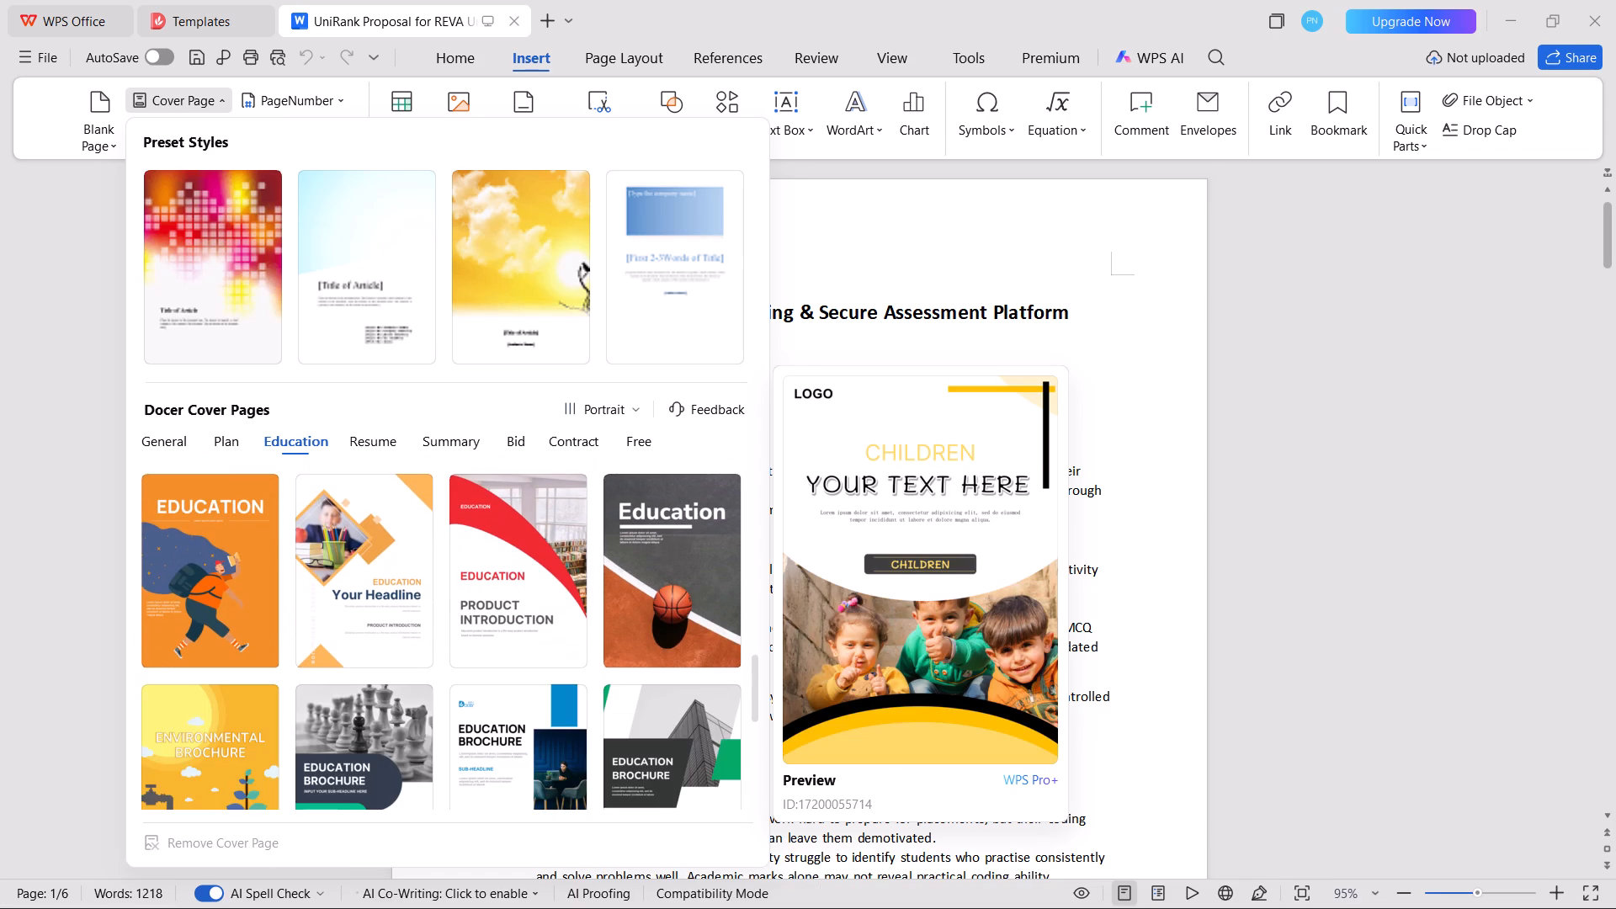
scroll(338, 734, "down", 4)
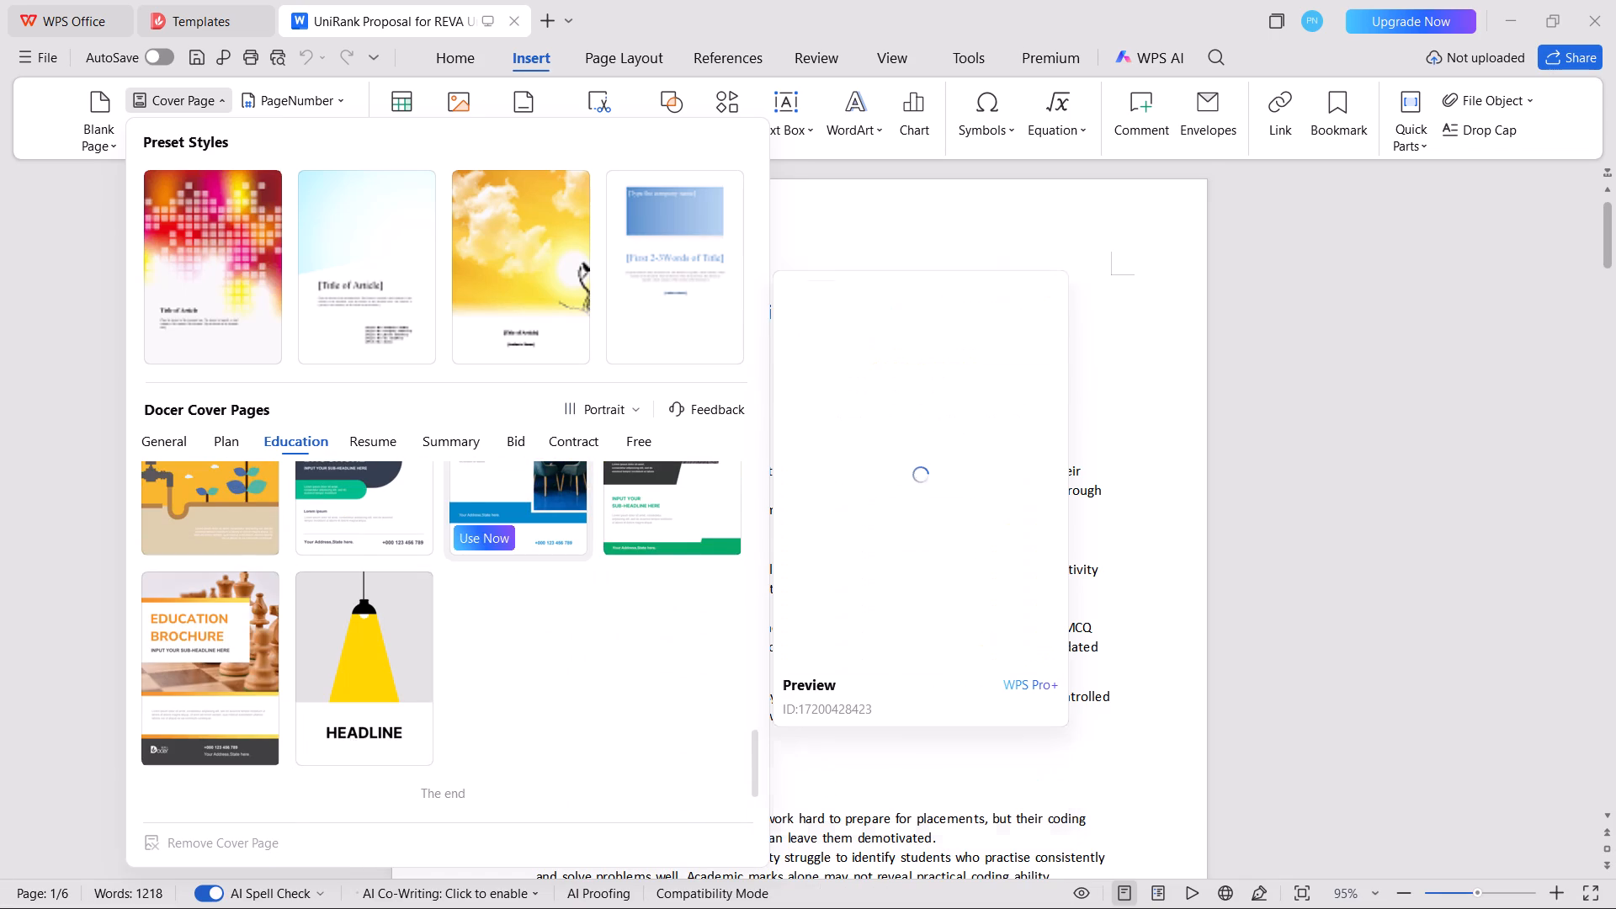
Look through the Resume and Summary categories of Docer cover pages for a design that suits the proposal.
left_click(343, 440)
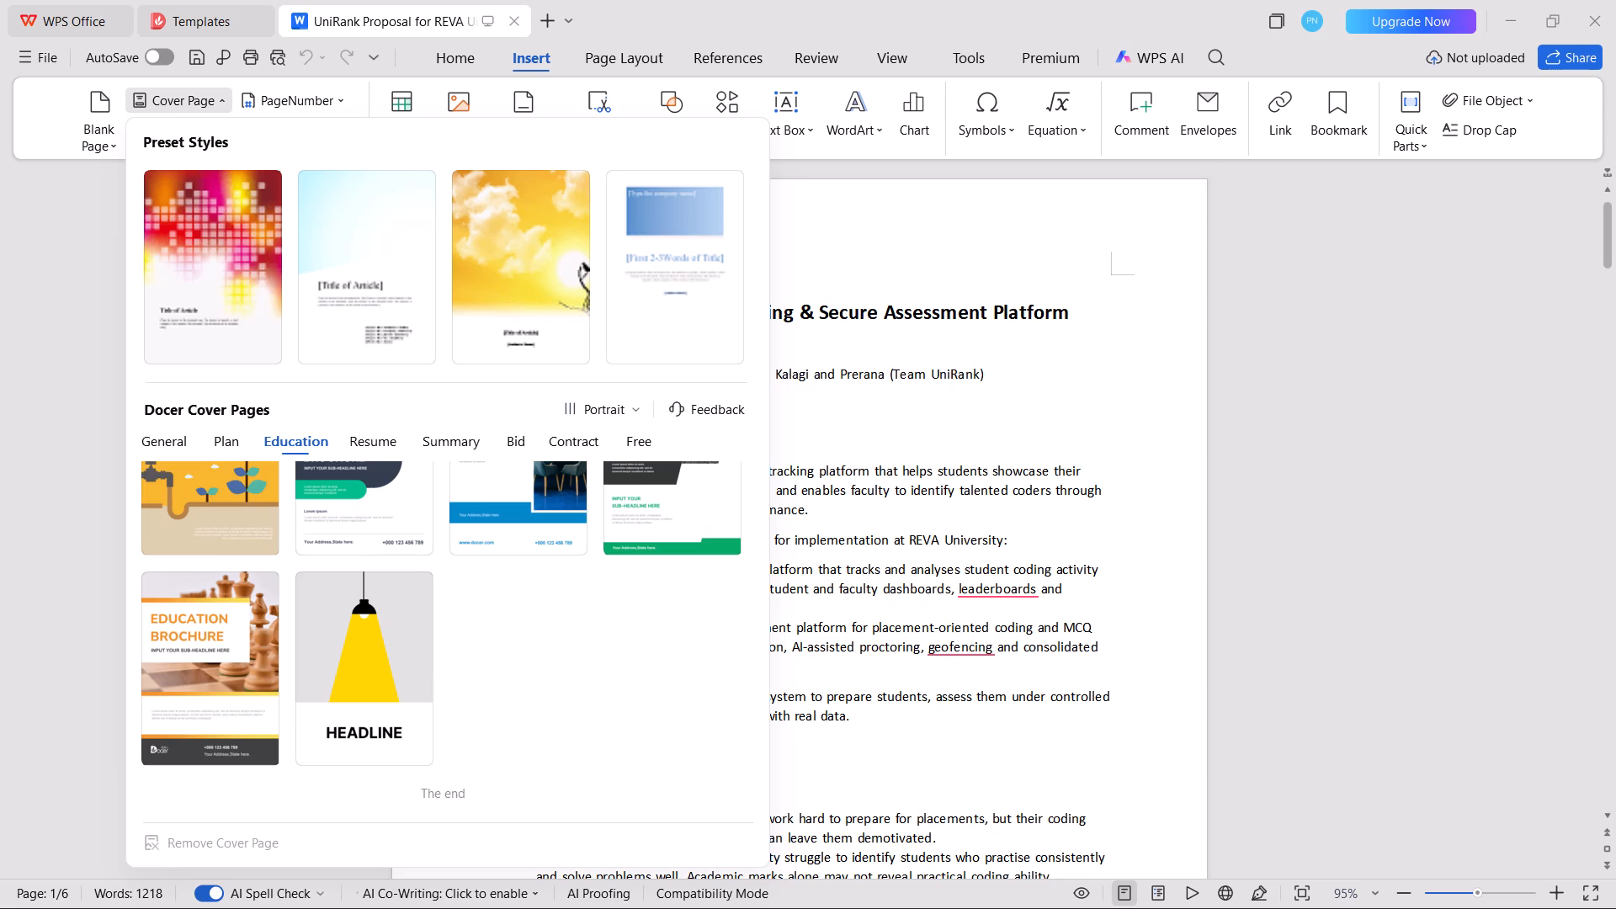
left_click(364, 440)
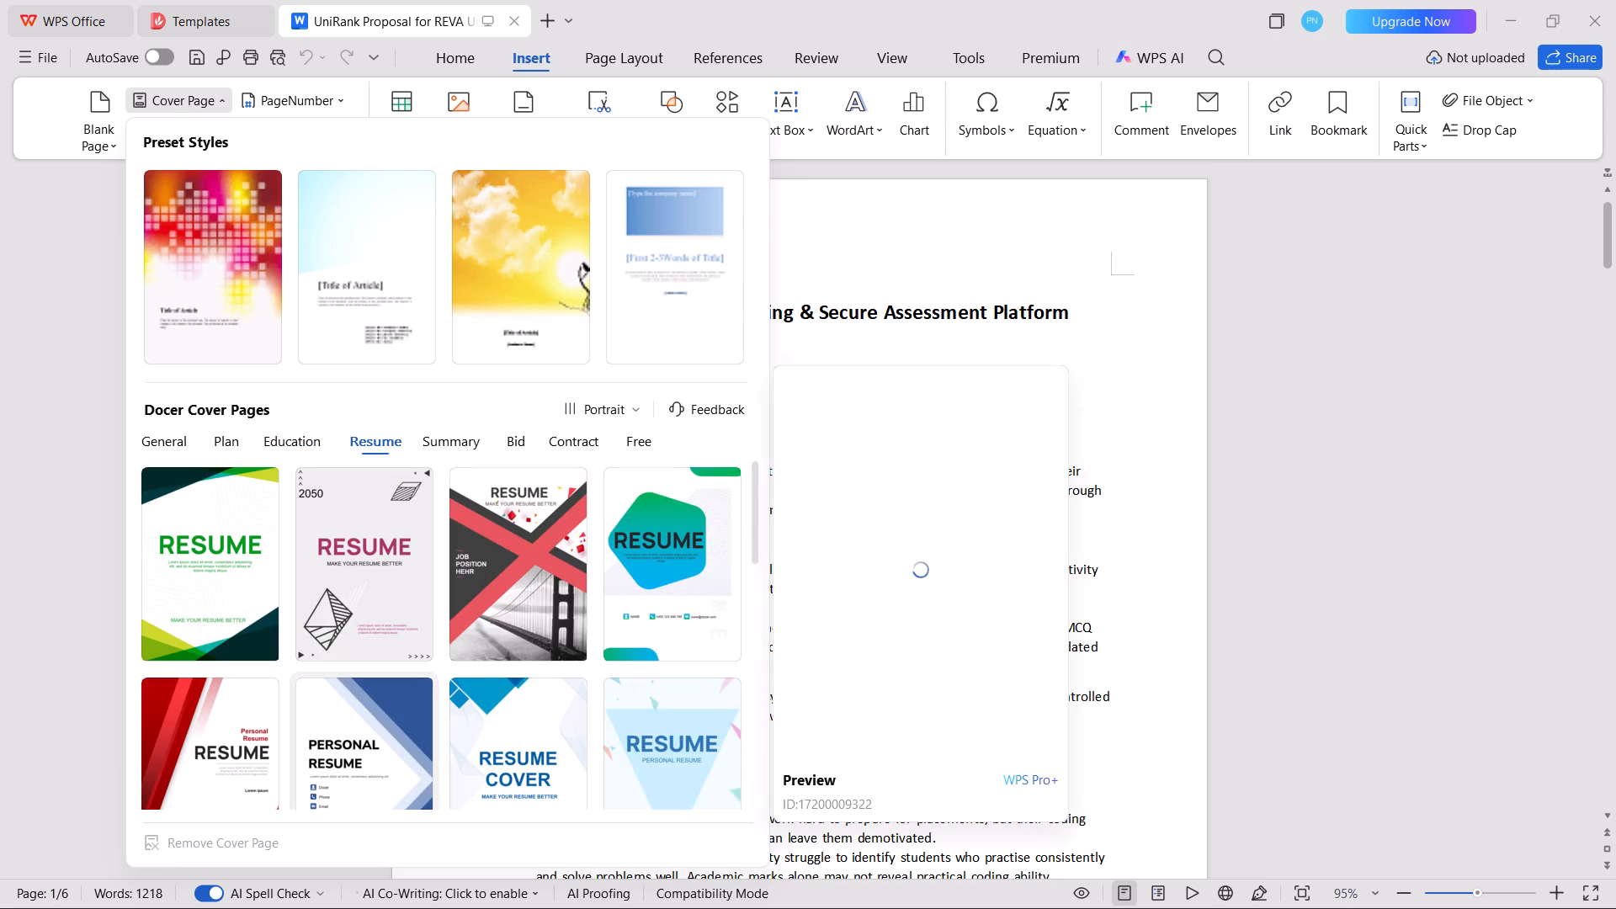
scroll(367, 701, "down", 2)
scroll(367, 701, "up", 2)
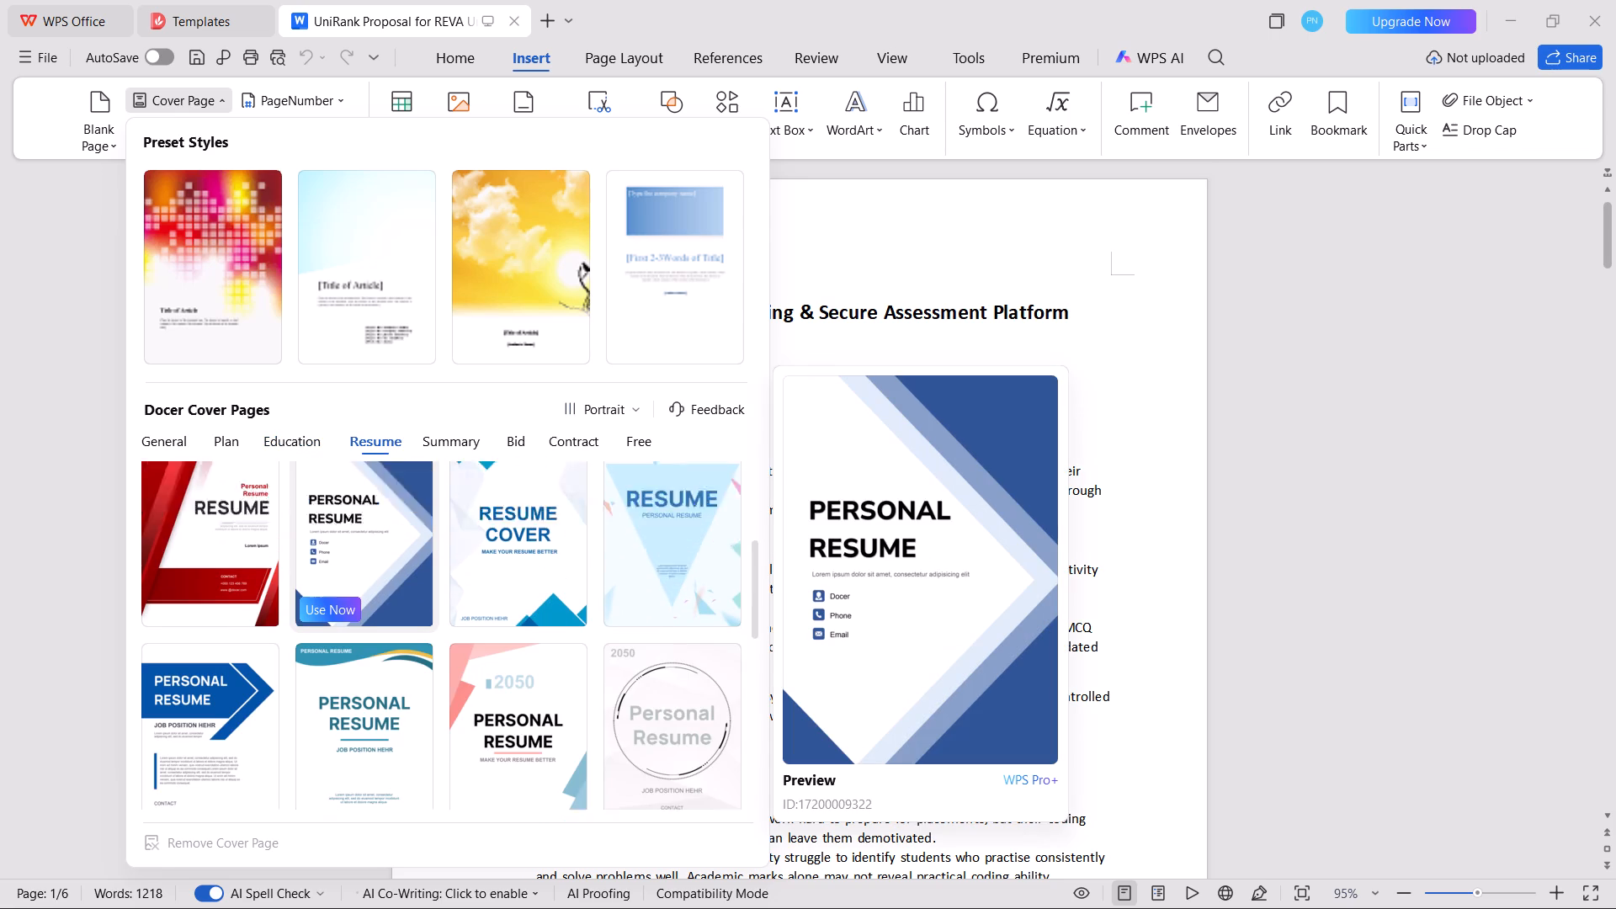
scroll(367, 701, "up", 1)
left_click(459, 442)
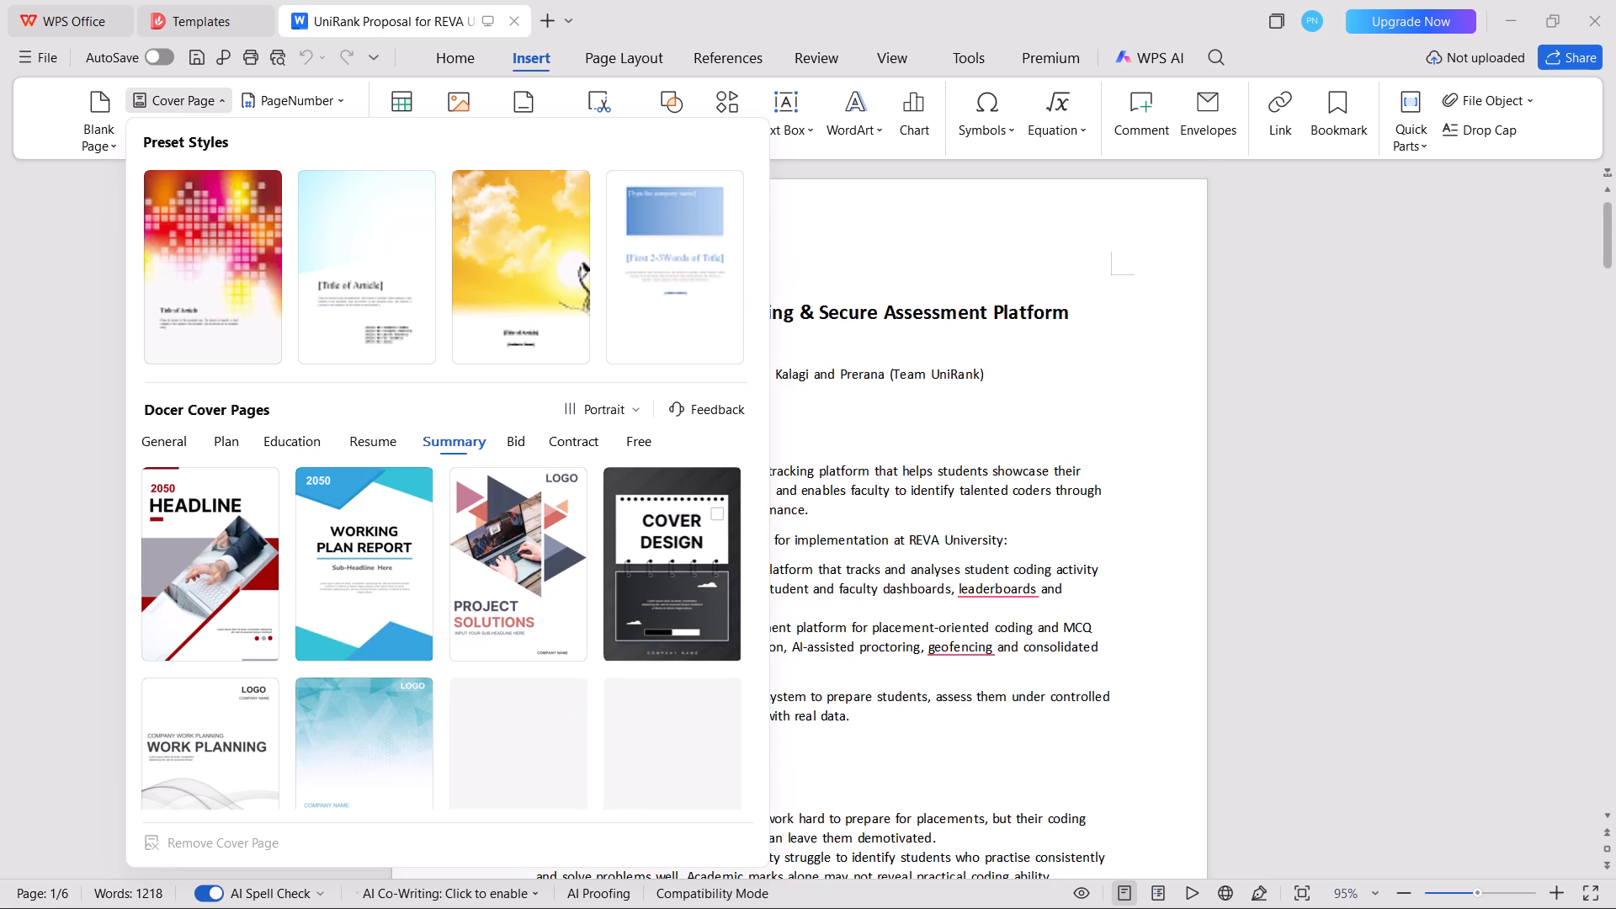
scroll(423, 576, "down", 3)
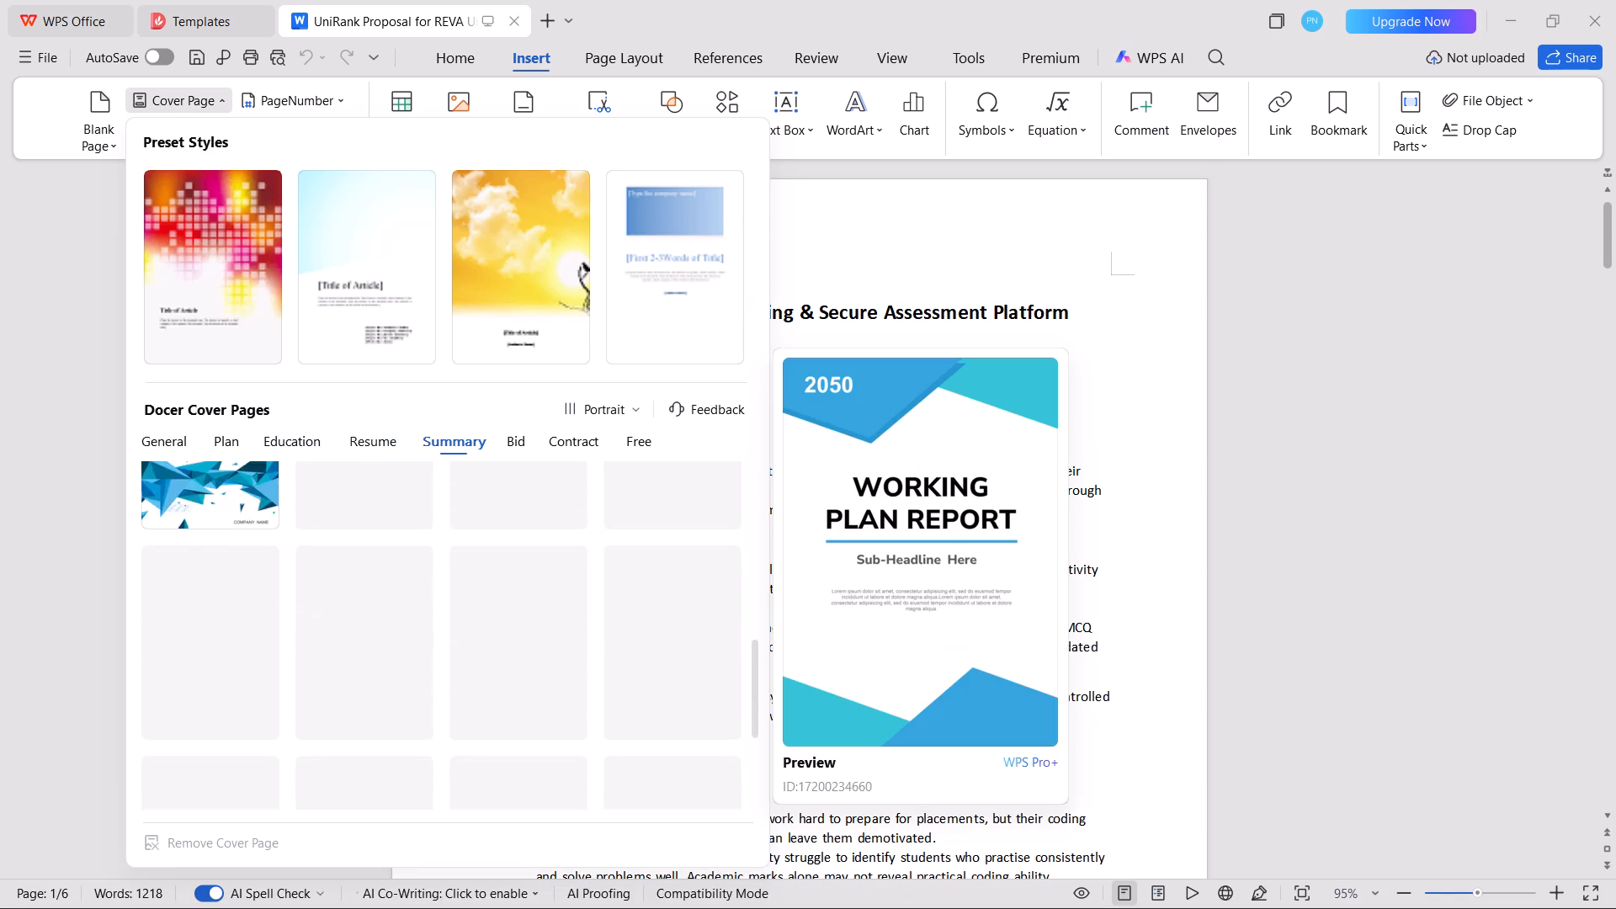
scroll(423, 576, "down", 2)
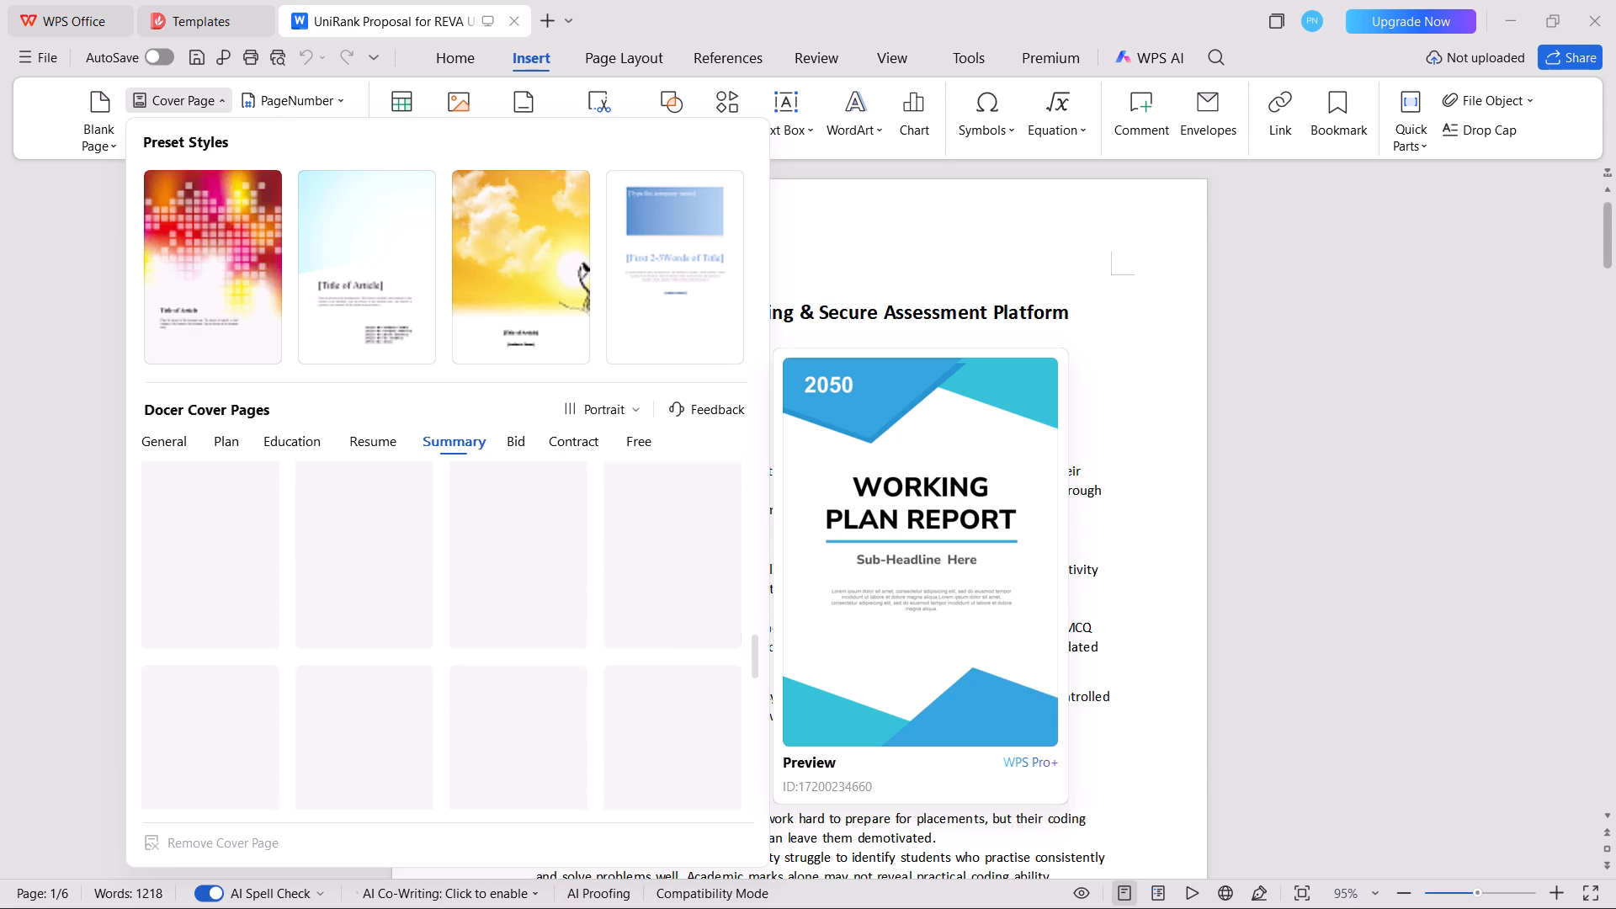
scroll(423, 576, "down", 1)
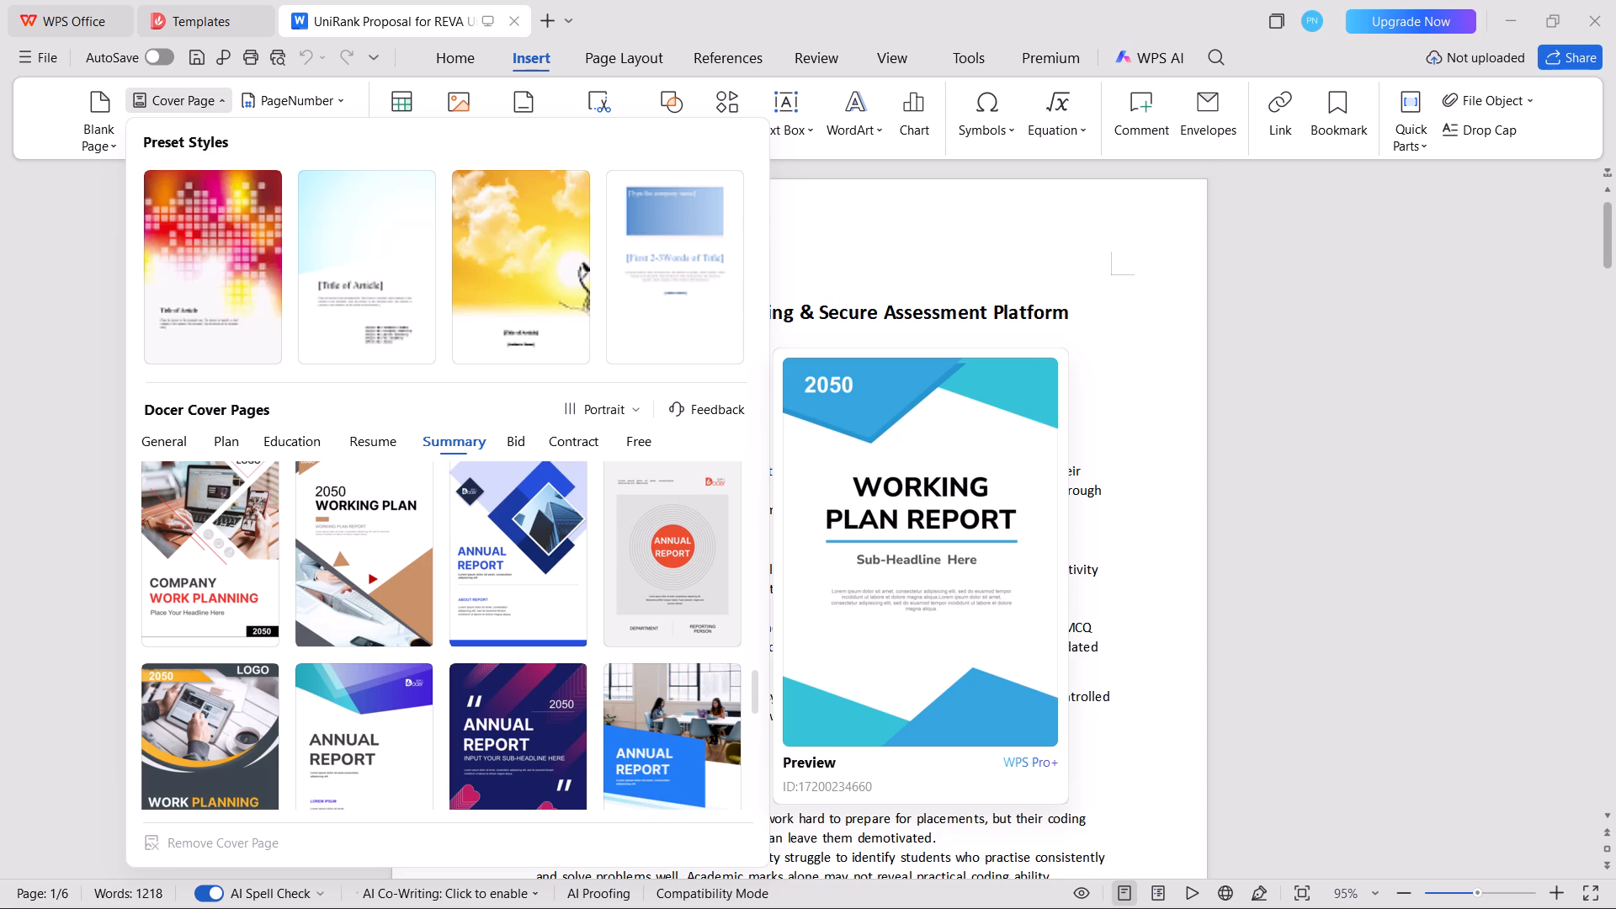
scroll(417, 651, "down", 2)
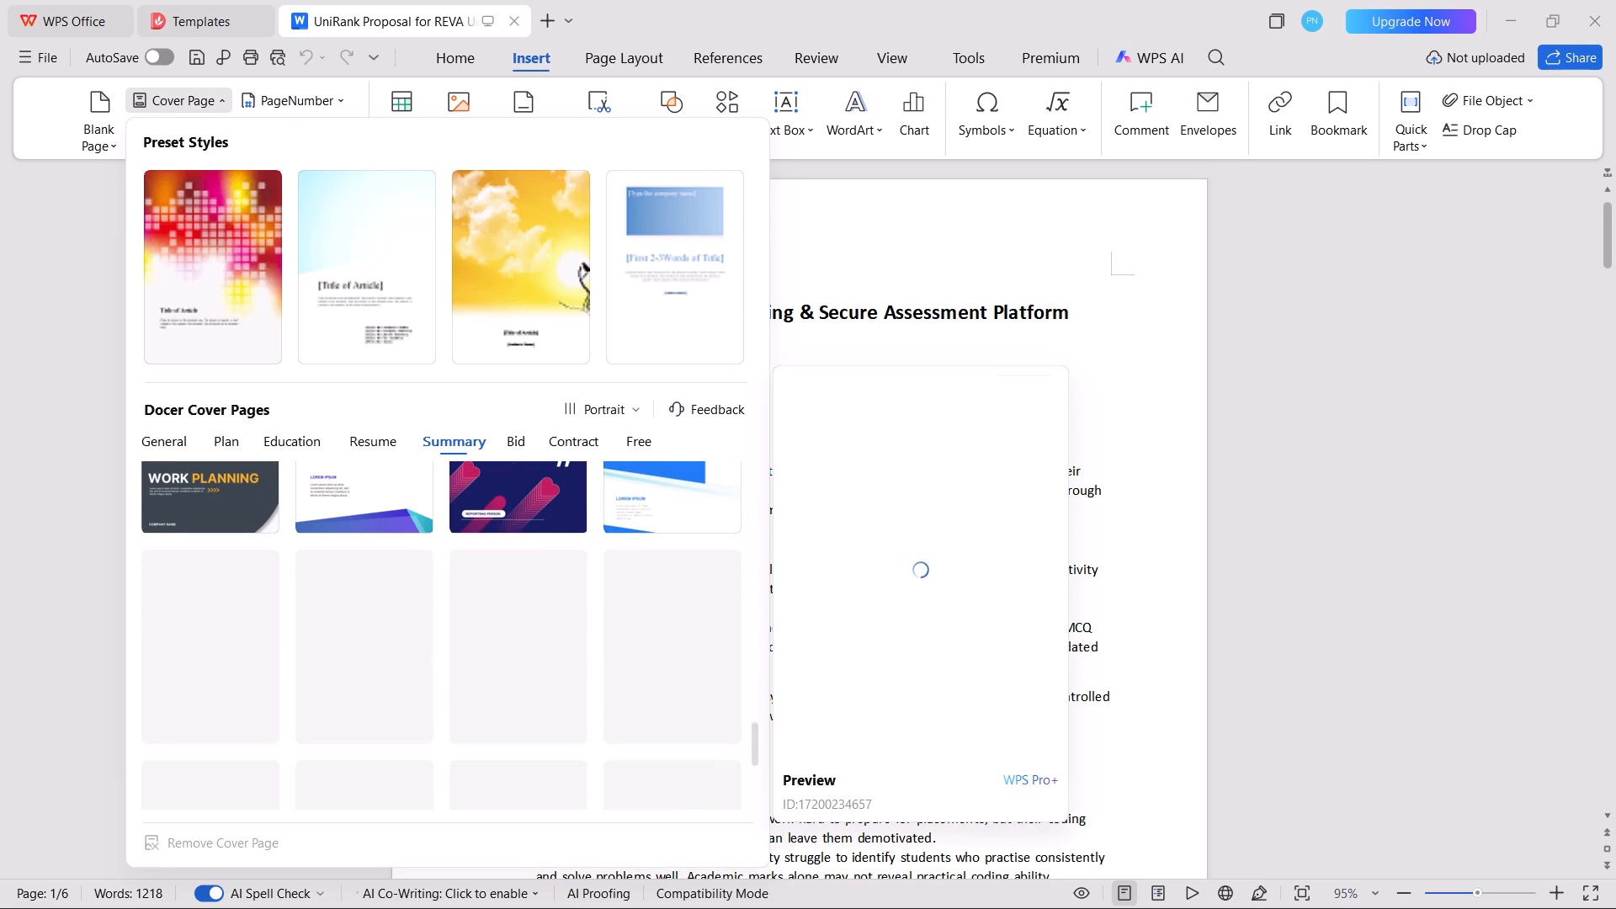
scroll(417, 651, "down", 1)
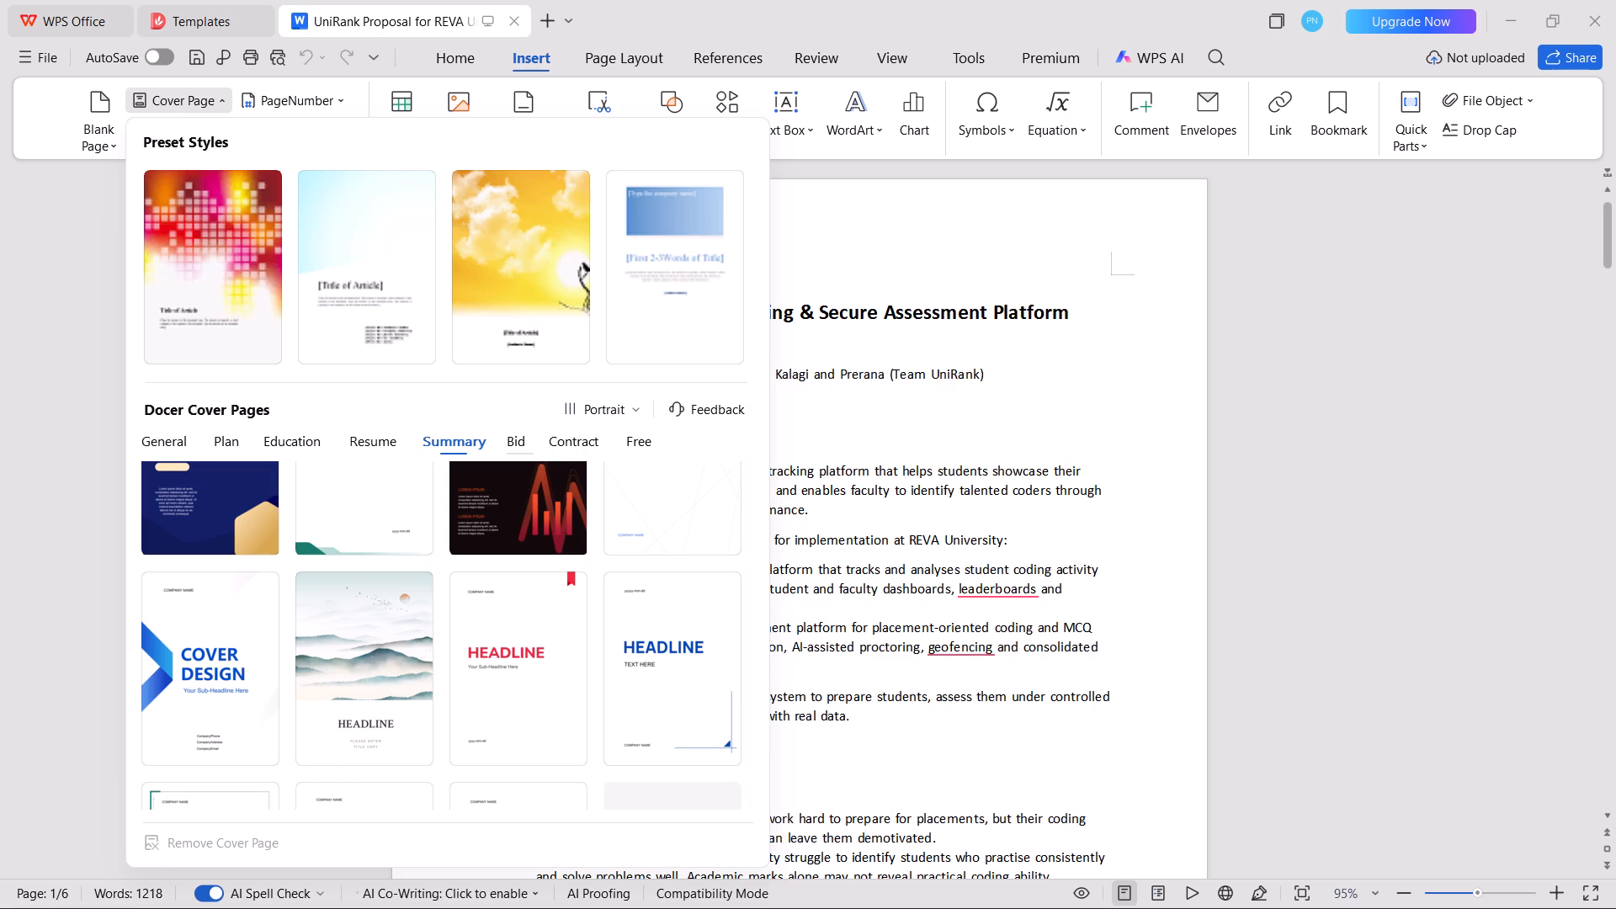
Browse the Bid category of Docer cover pages to its end and back to the start, comparing the designs.
left_click(515, 443)
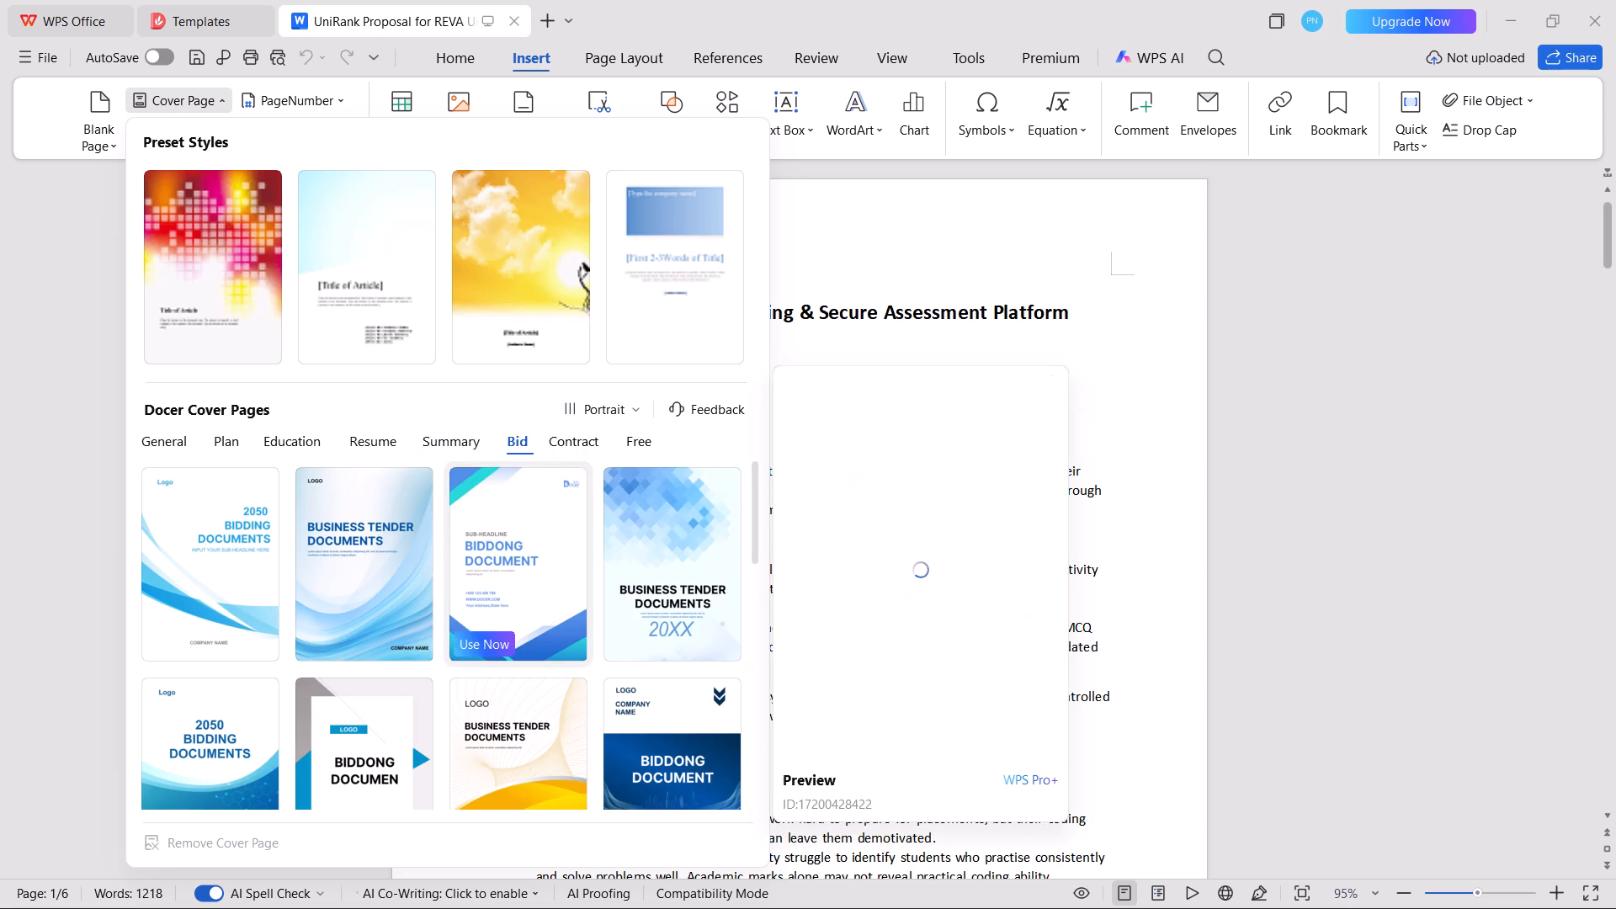
scroll(464, 642, "down", 2)
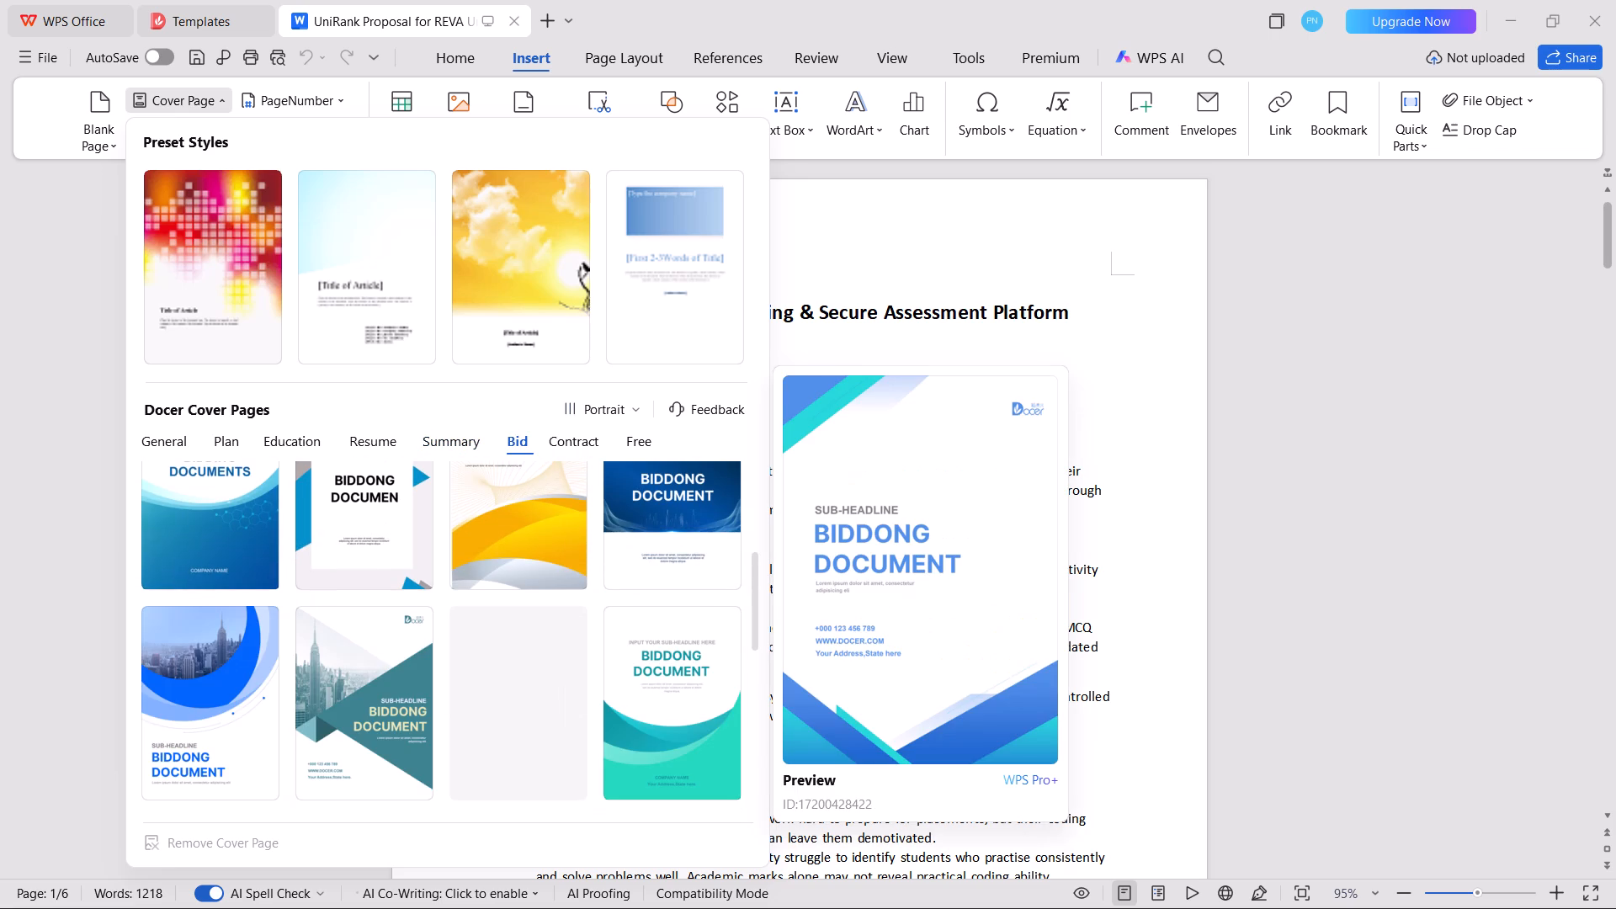
scroll(464, 642, "down", 2)
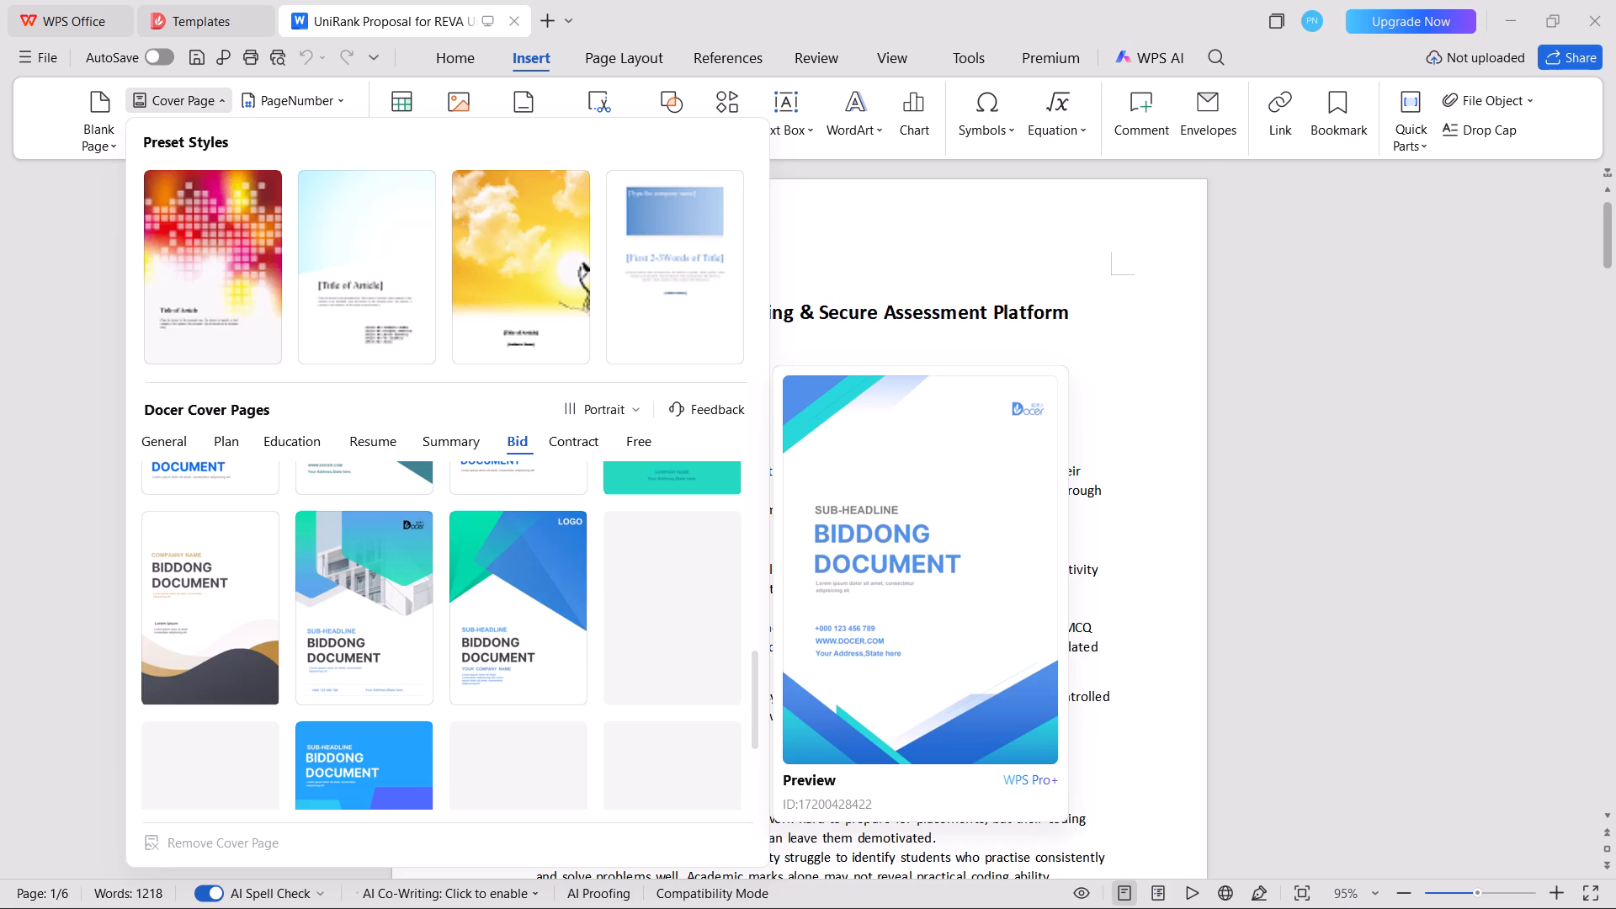
scroll(464, 642, "down", 1)
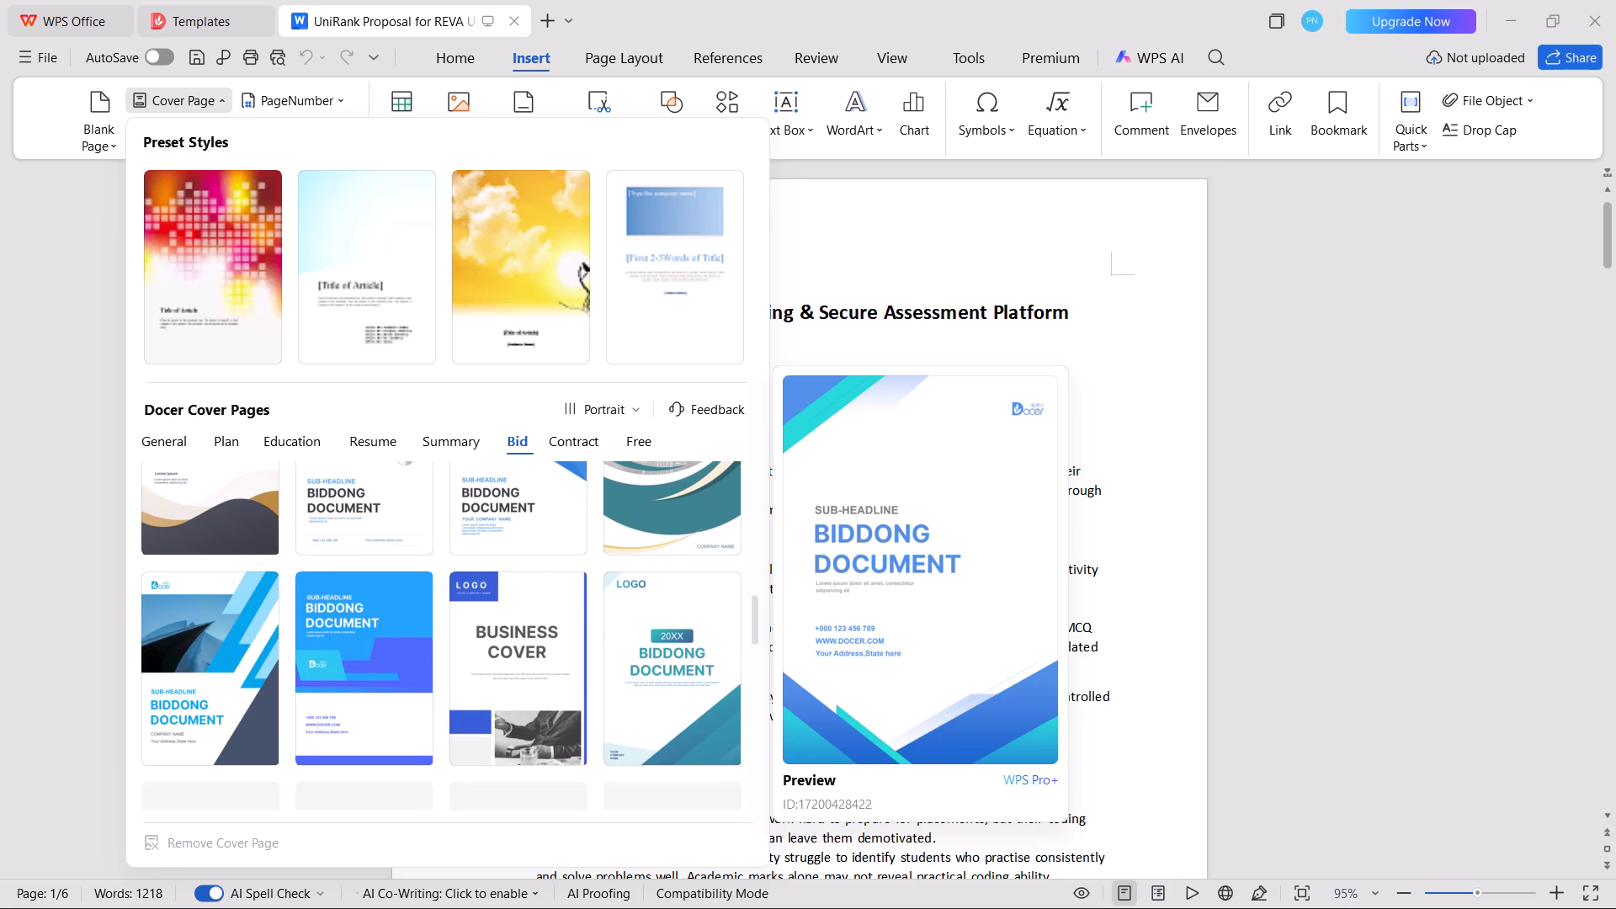
scroll(464, 642, "down", 4)
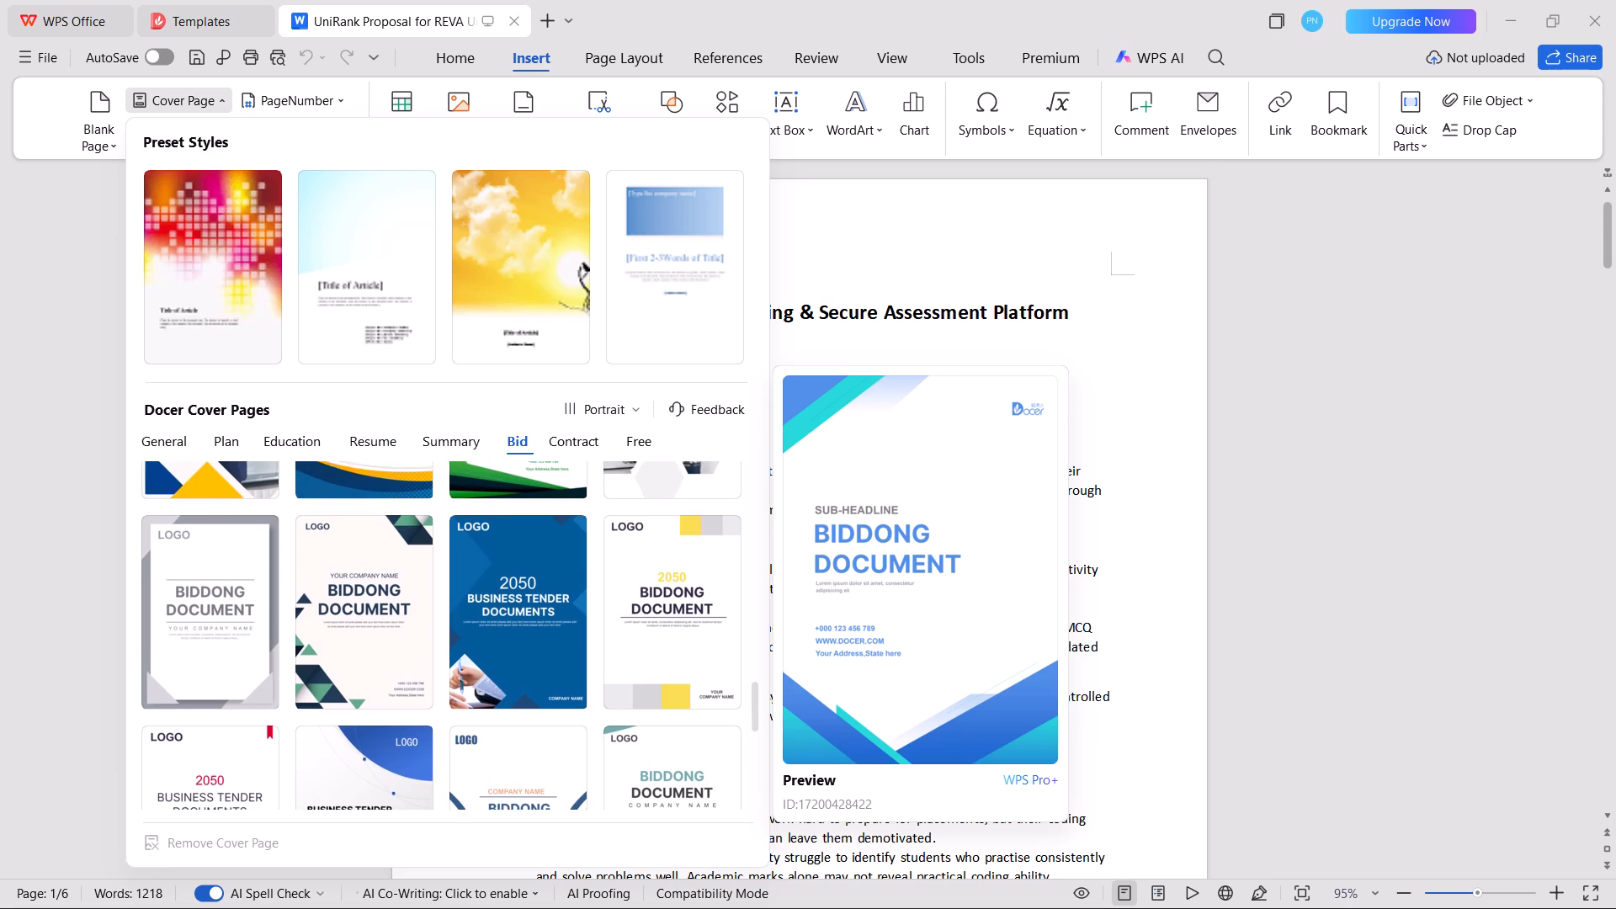
scroll(464, 642, "down", 1)
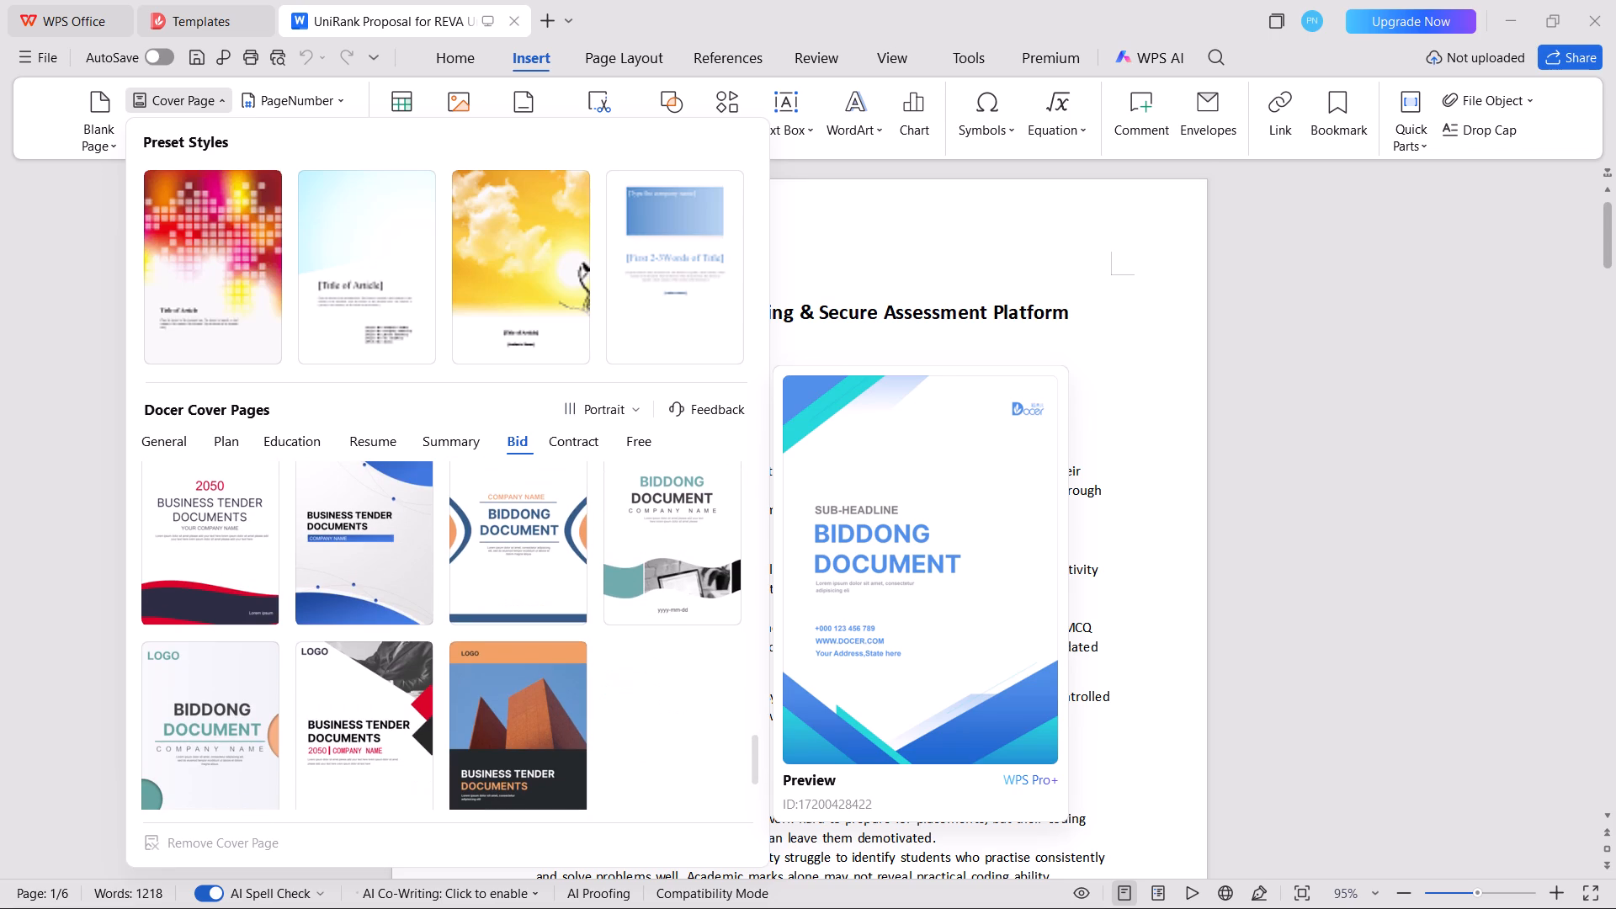
scroll(464, 642, "down", 2)
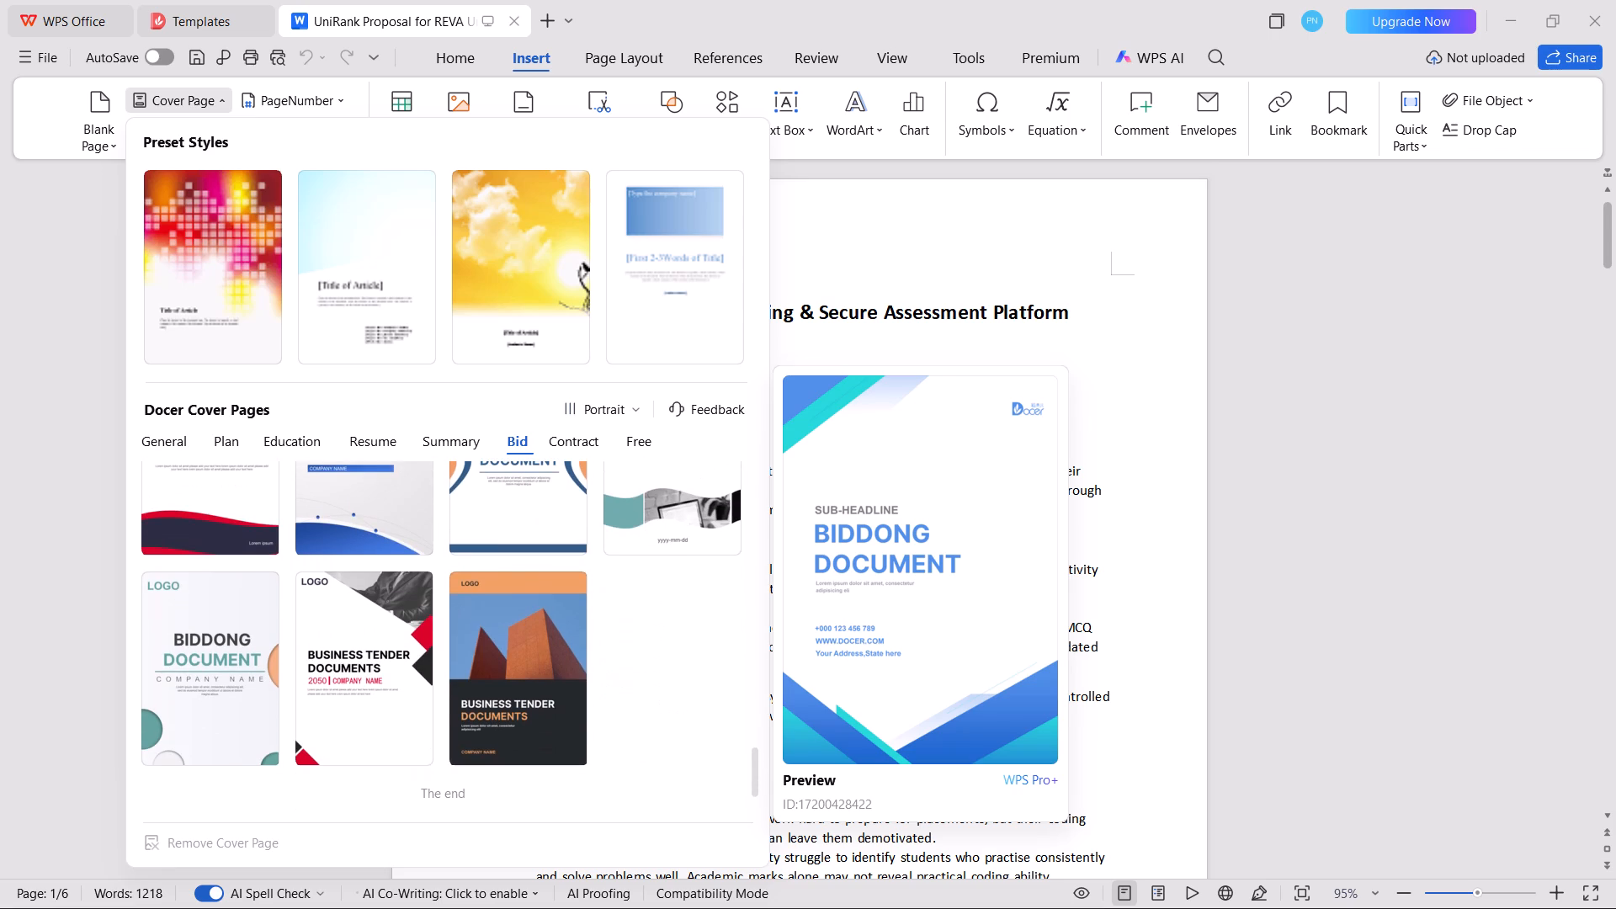
scroll(464, 642, "up", 1)
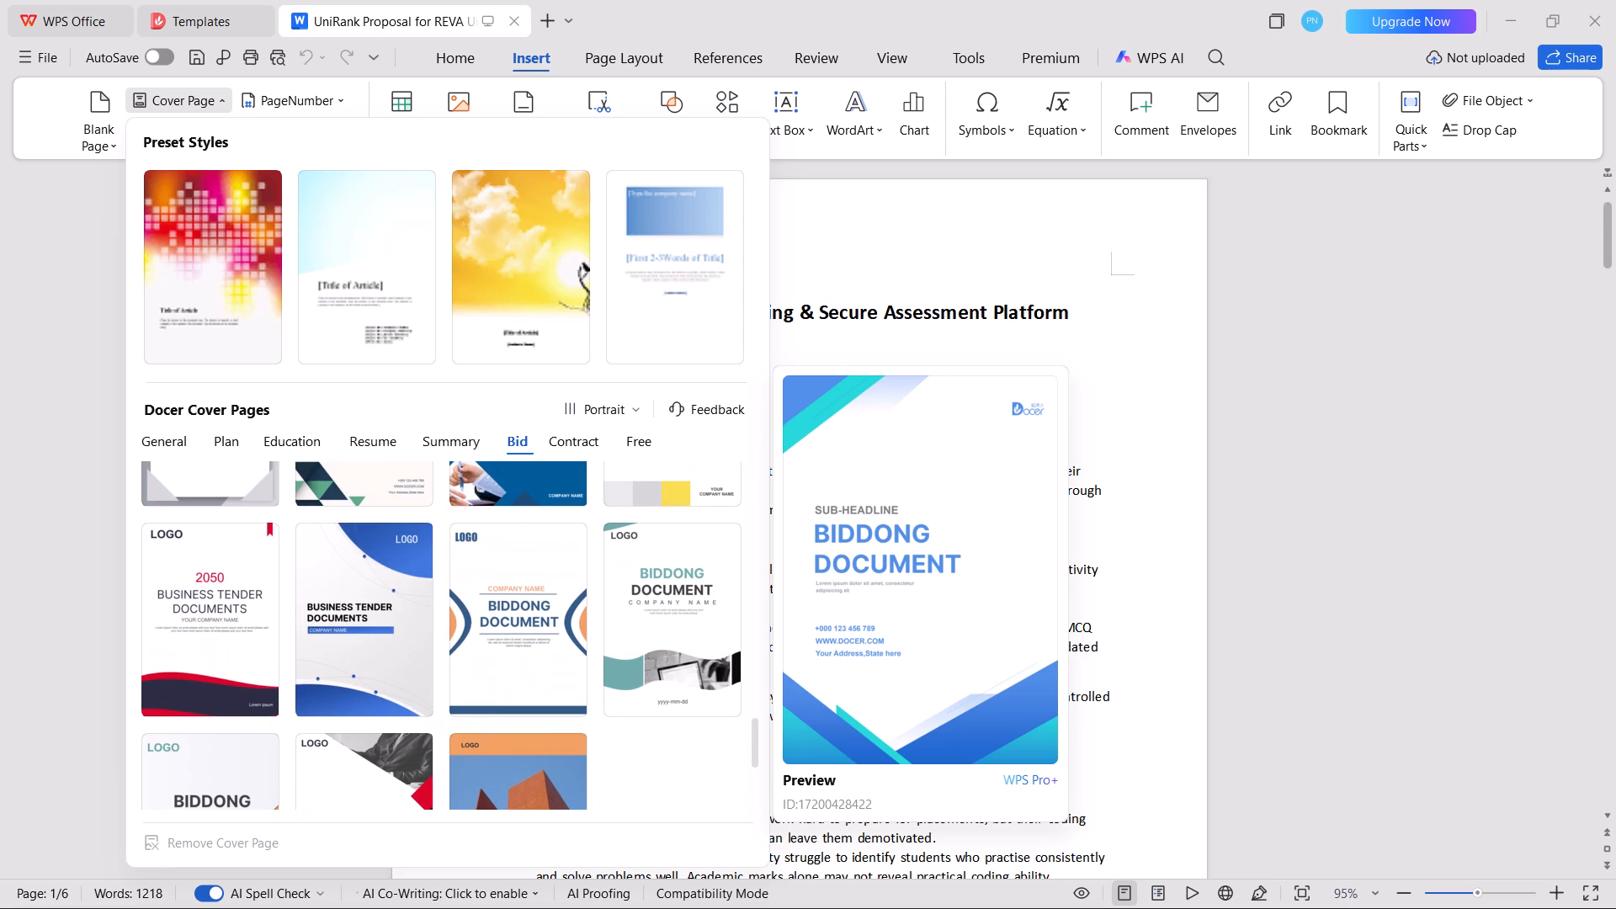
scroll(464, 642, "up", 1)
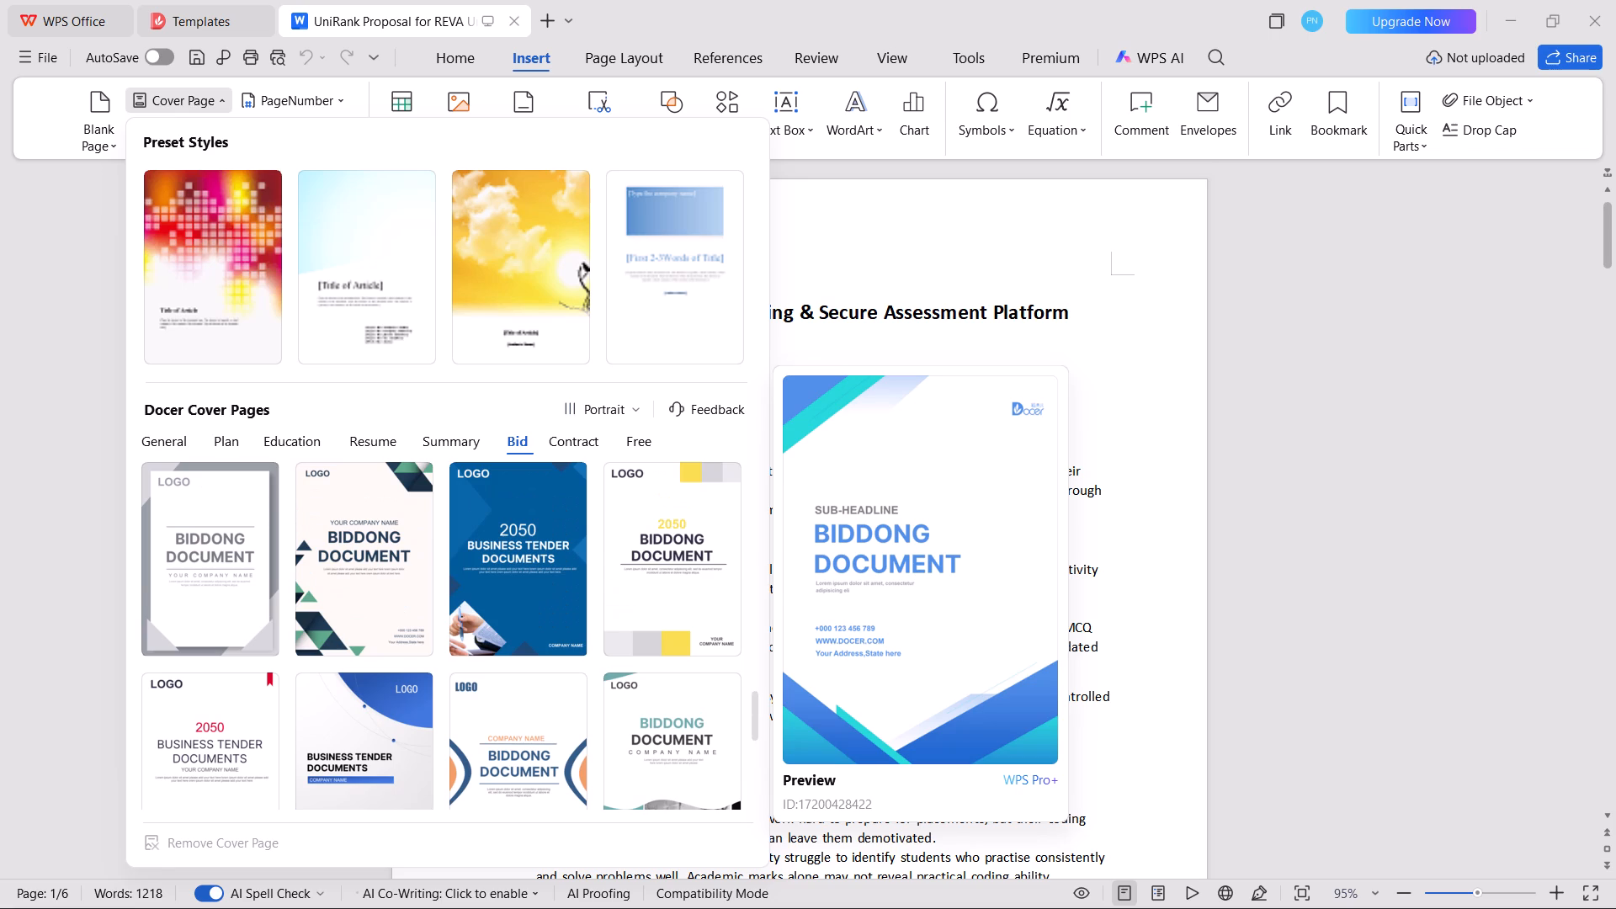
scroll(380, 670, "up", 1)
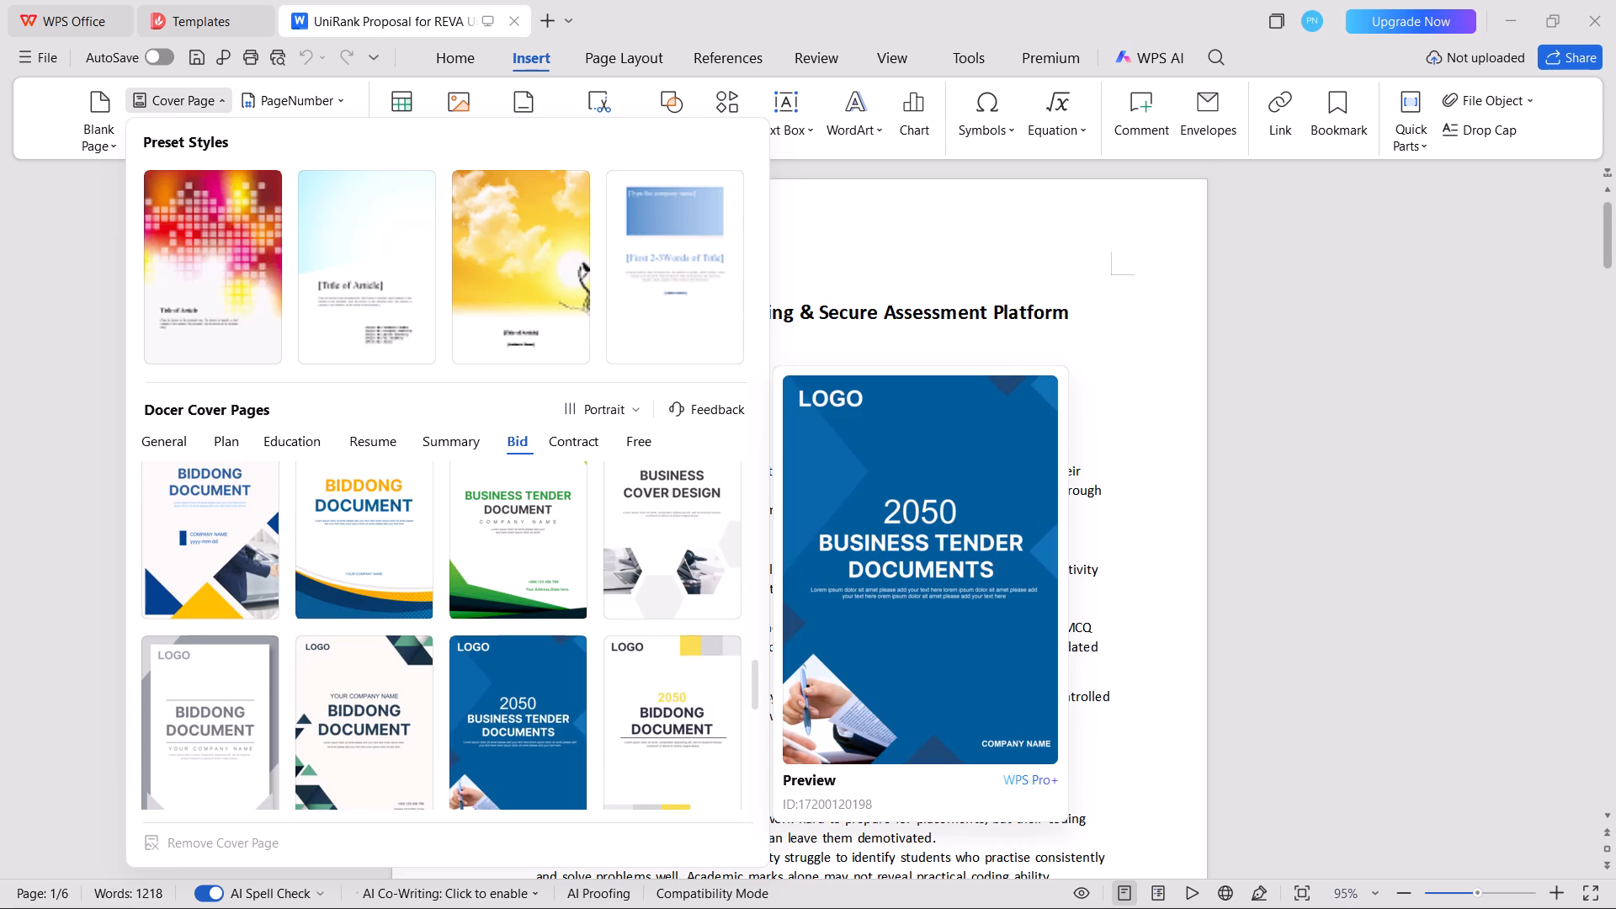
scroll(380, 670, "up", 1)
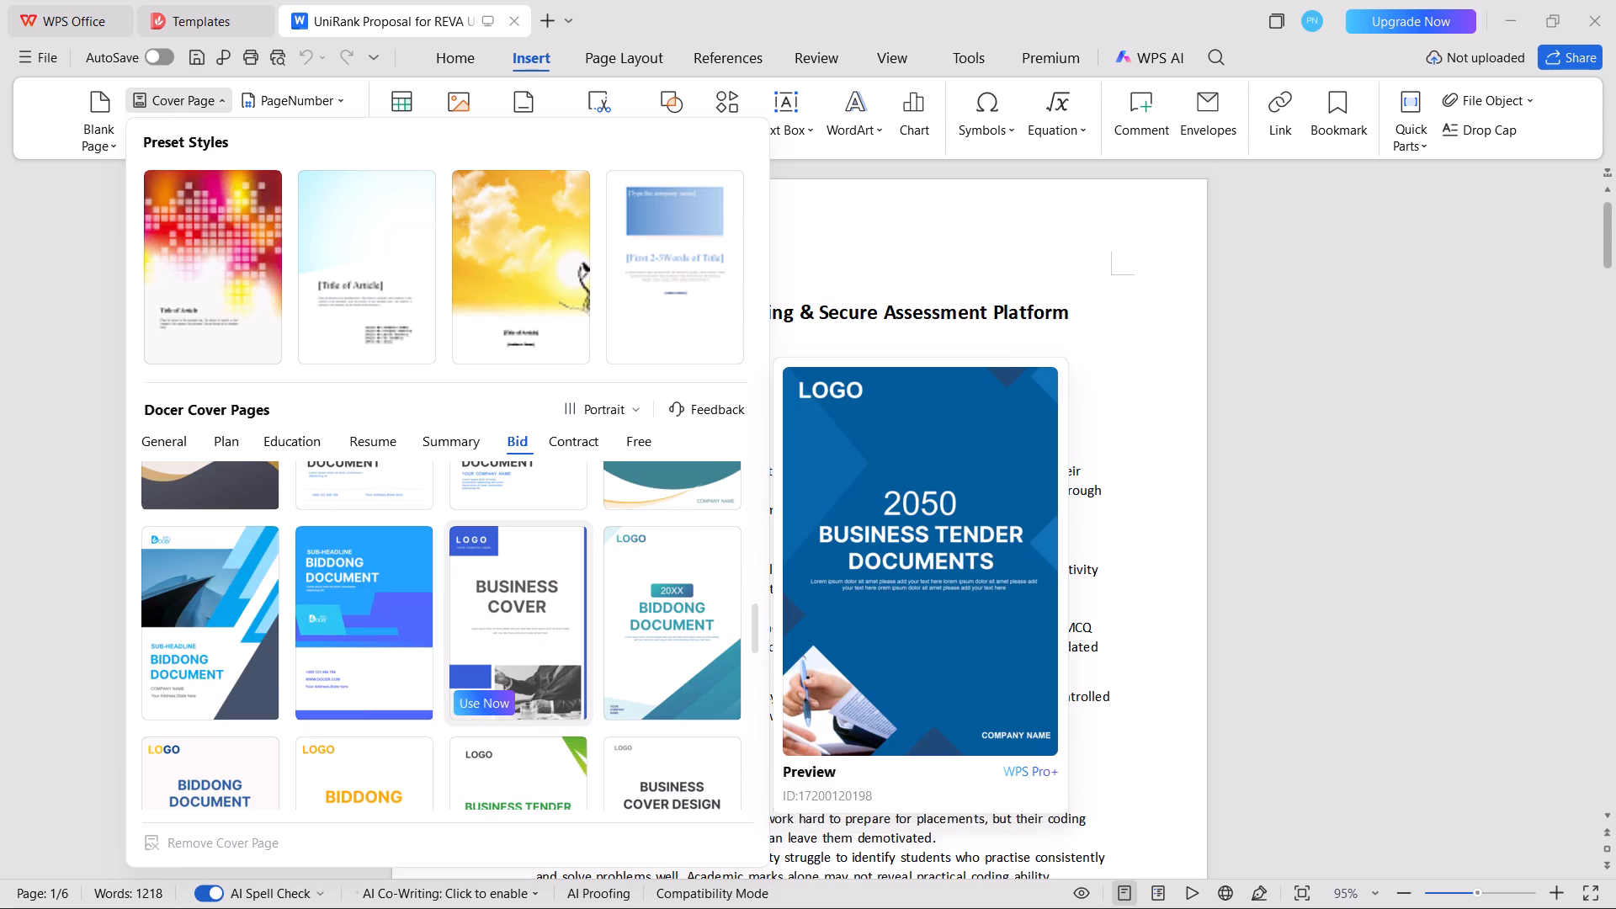
scroll(427, 653, "up", 2)
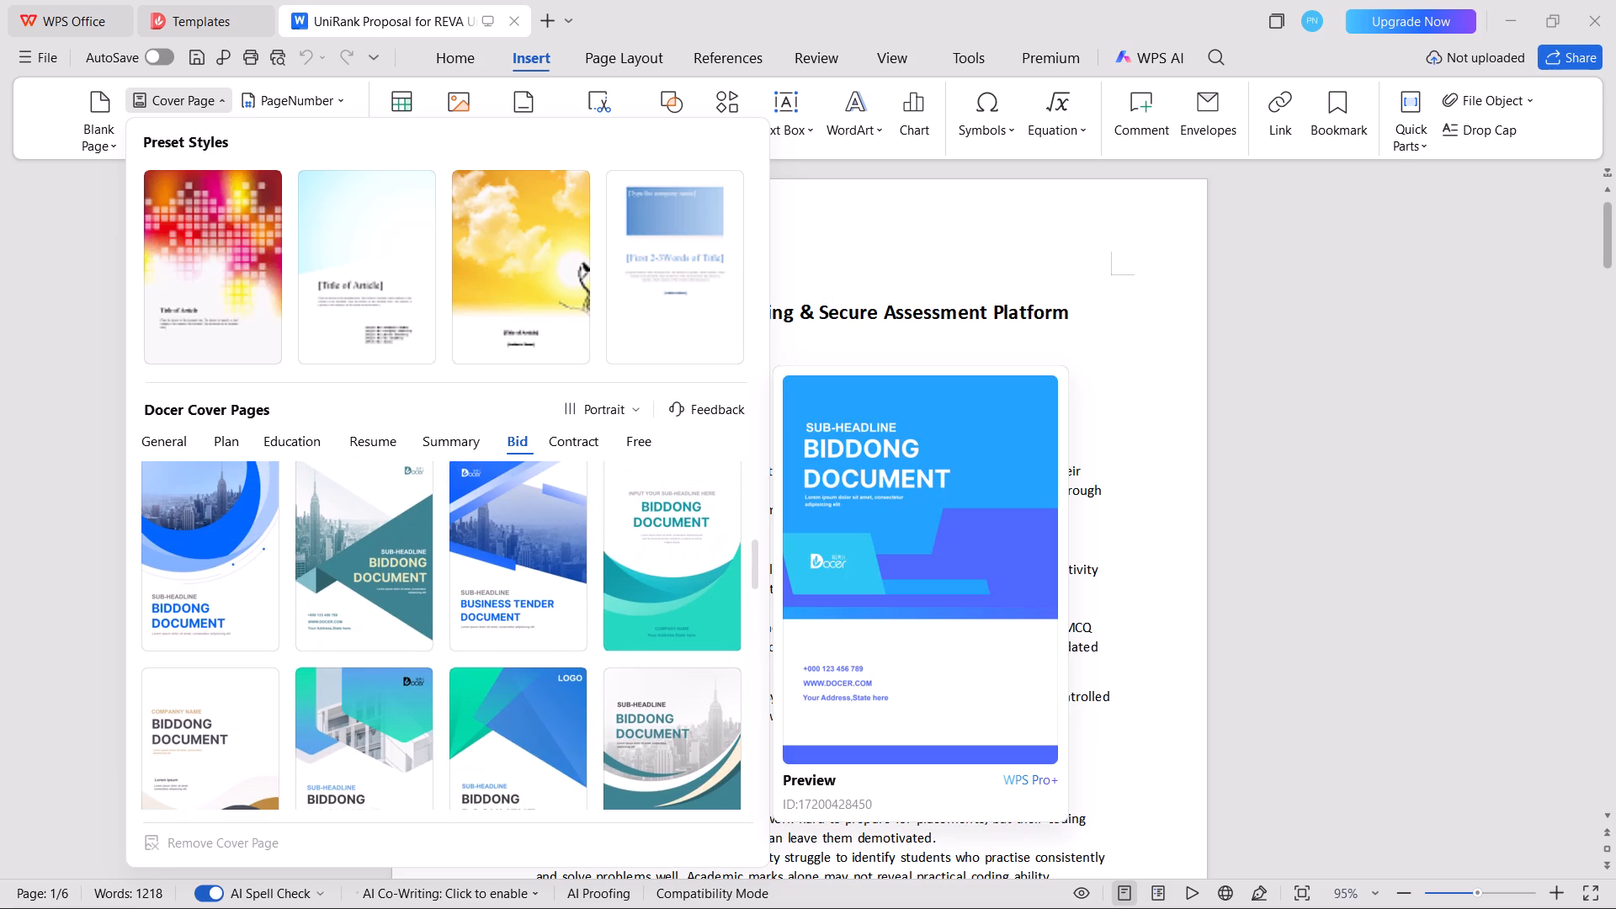
scroll(427, 653, "up", 1)
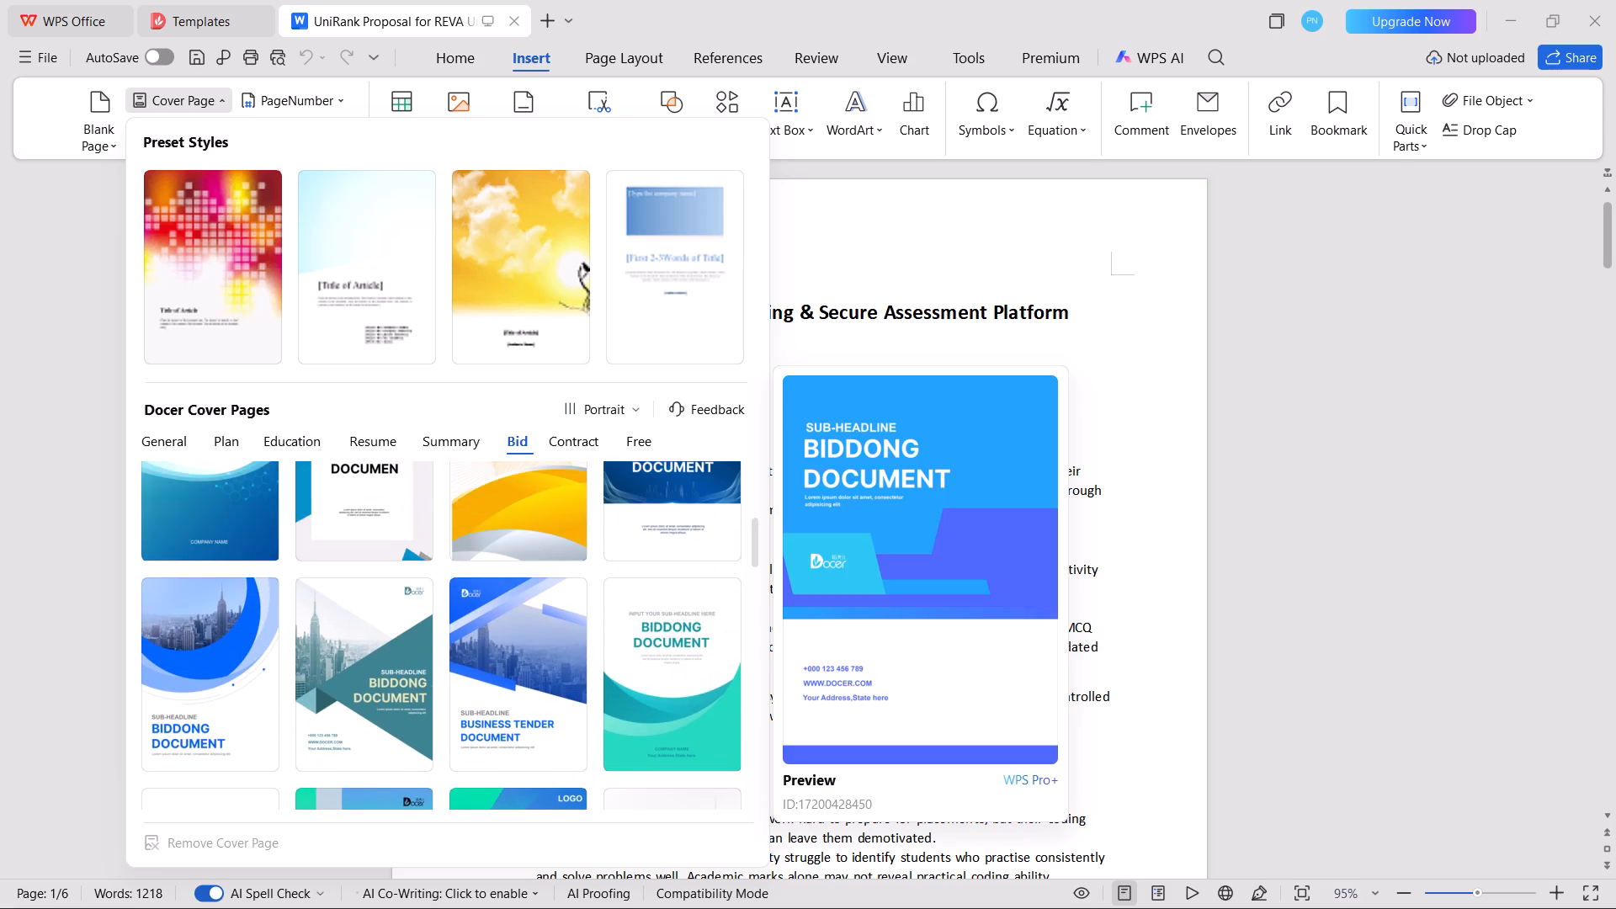
scroll(427, 653, "up", 2)
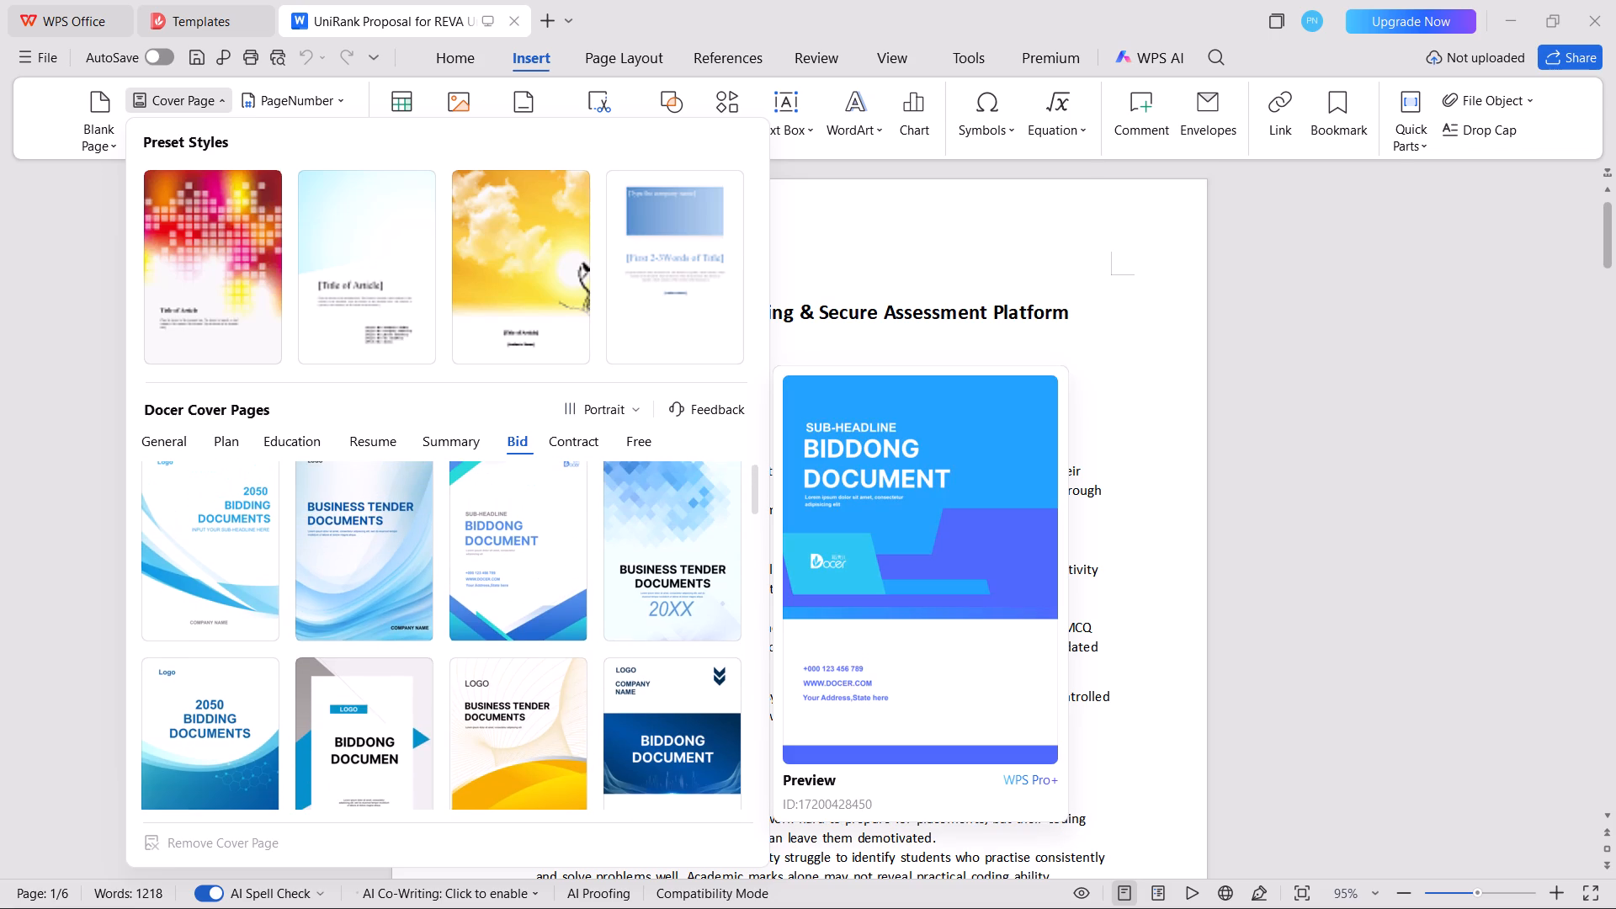
scroll(427, 653, "up", 1)
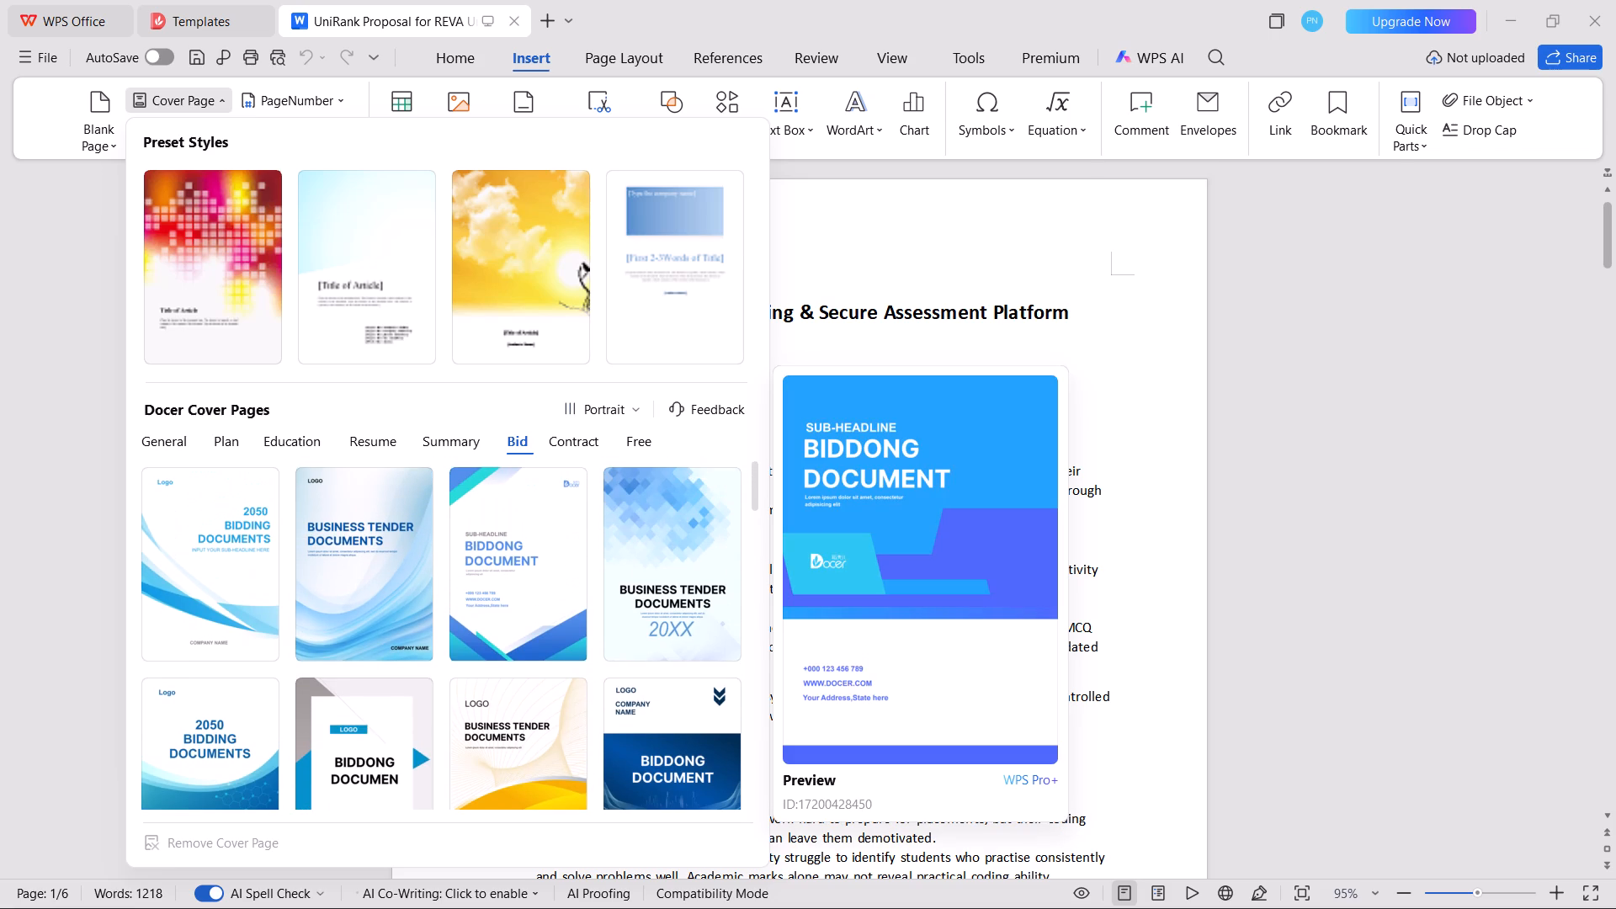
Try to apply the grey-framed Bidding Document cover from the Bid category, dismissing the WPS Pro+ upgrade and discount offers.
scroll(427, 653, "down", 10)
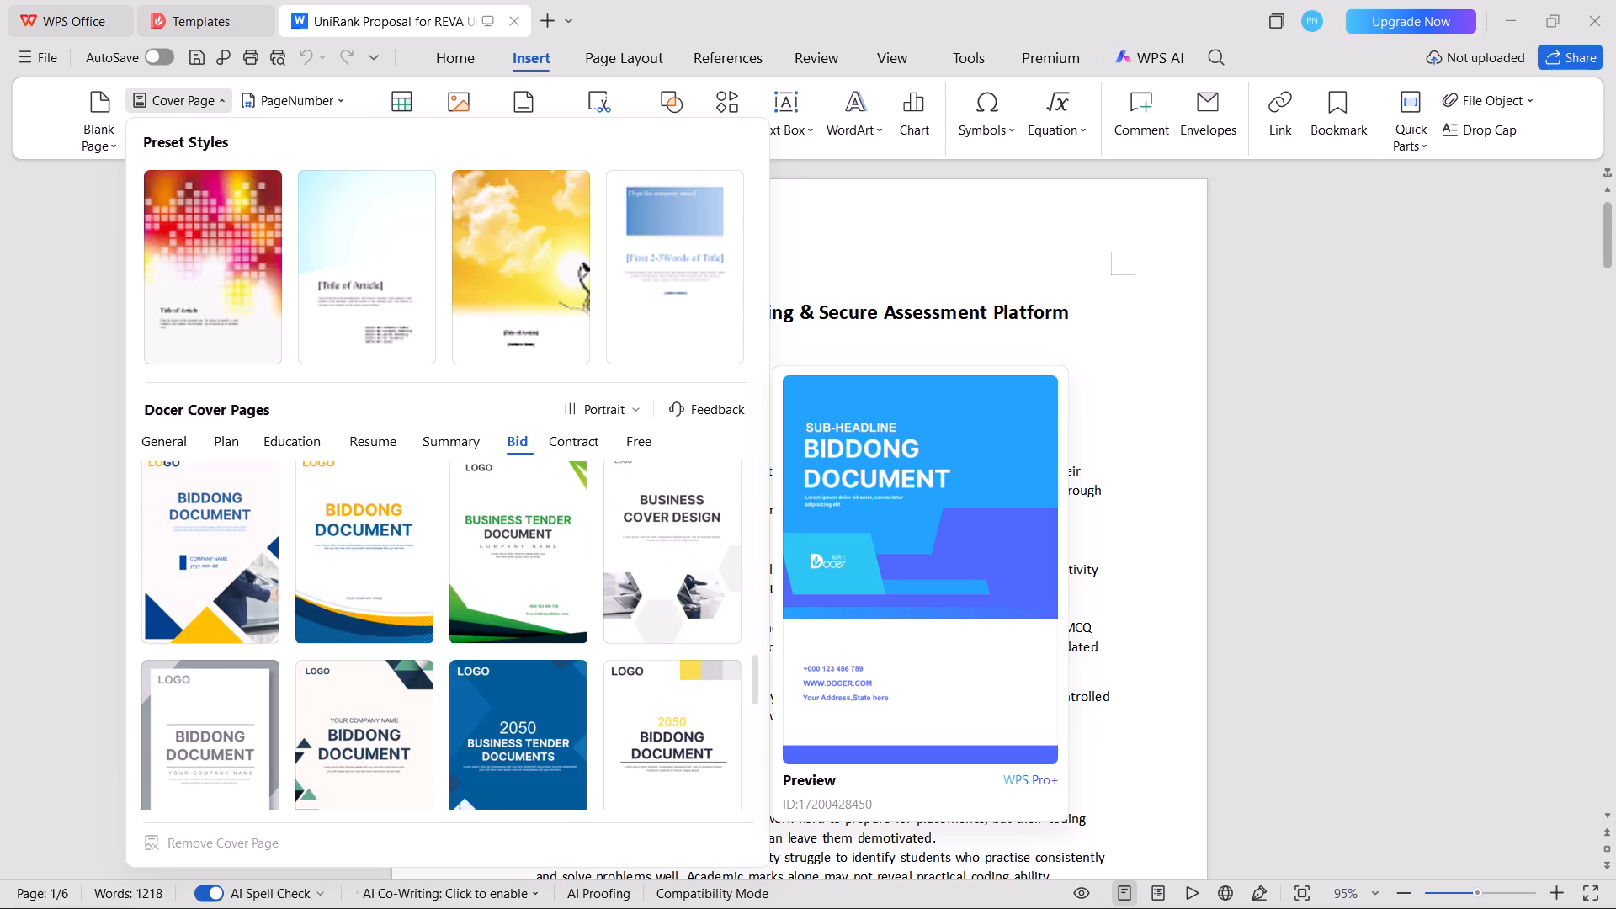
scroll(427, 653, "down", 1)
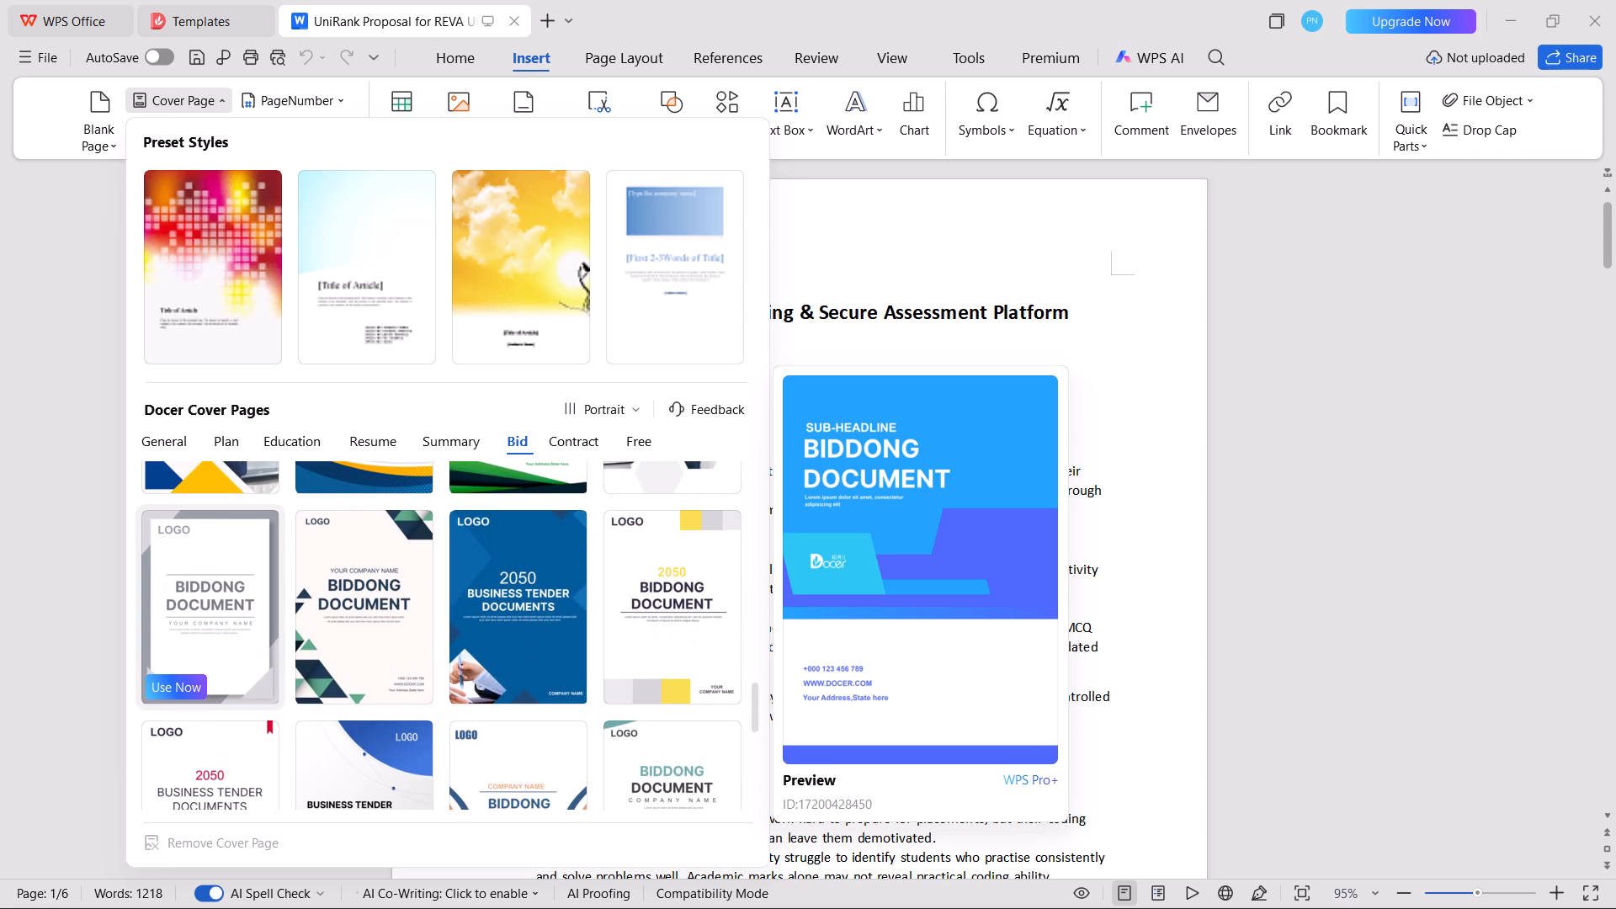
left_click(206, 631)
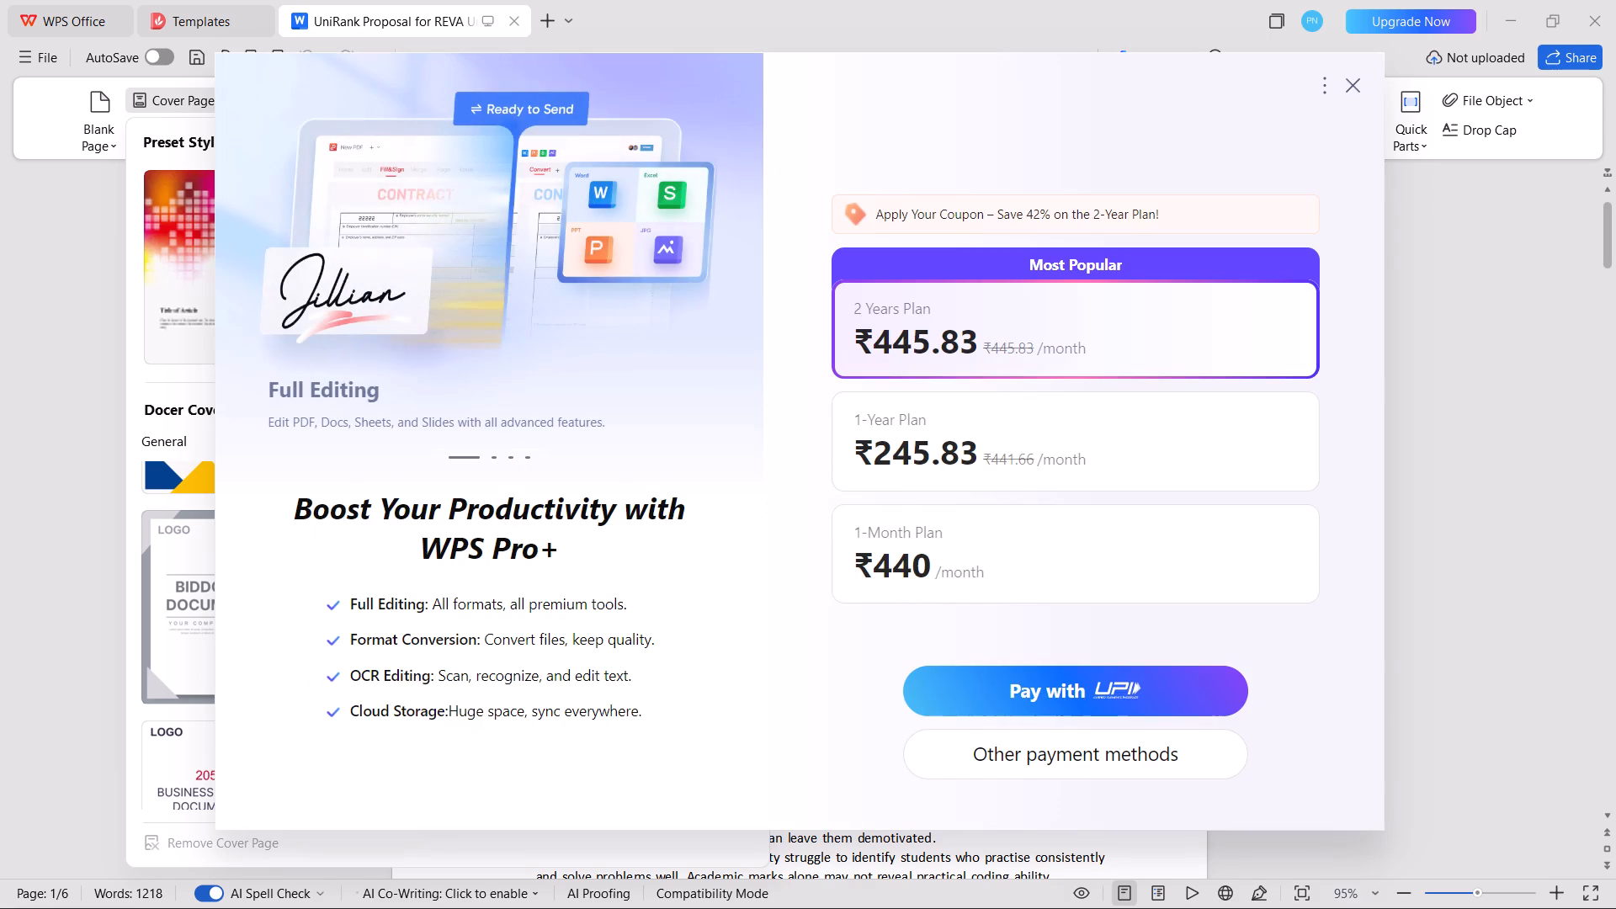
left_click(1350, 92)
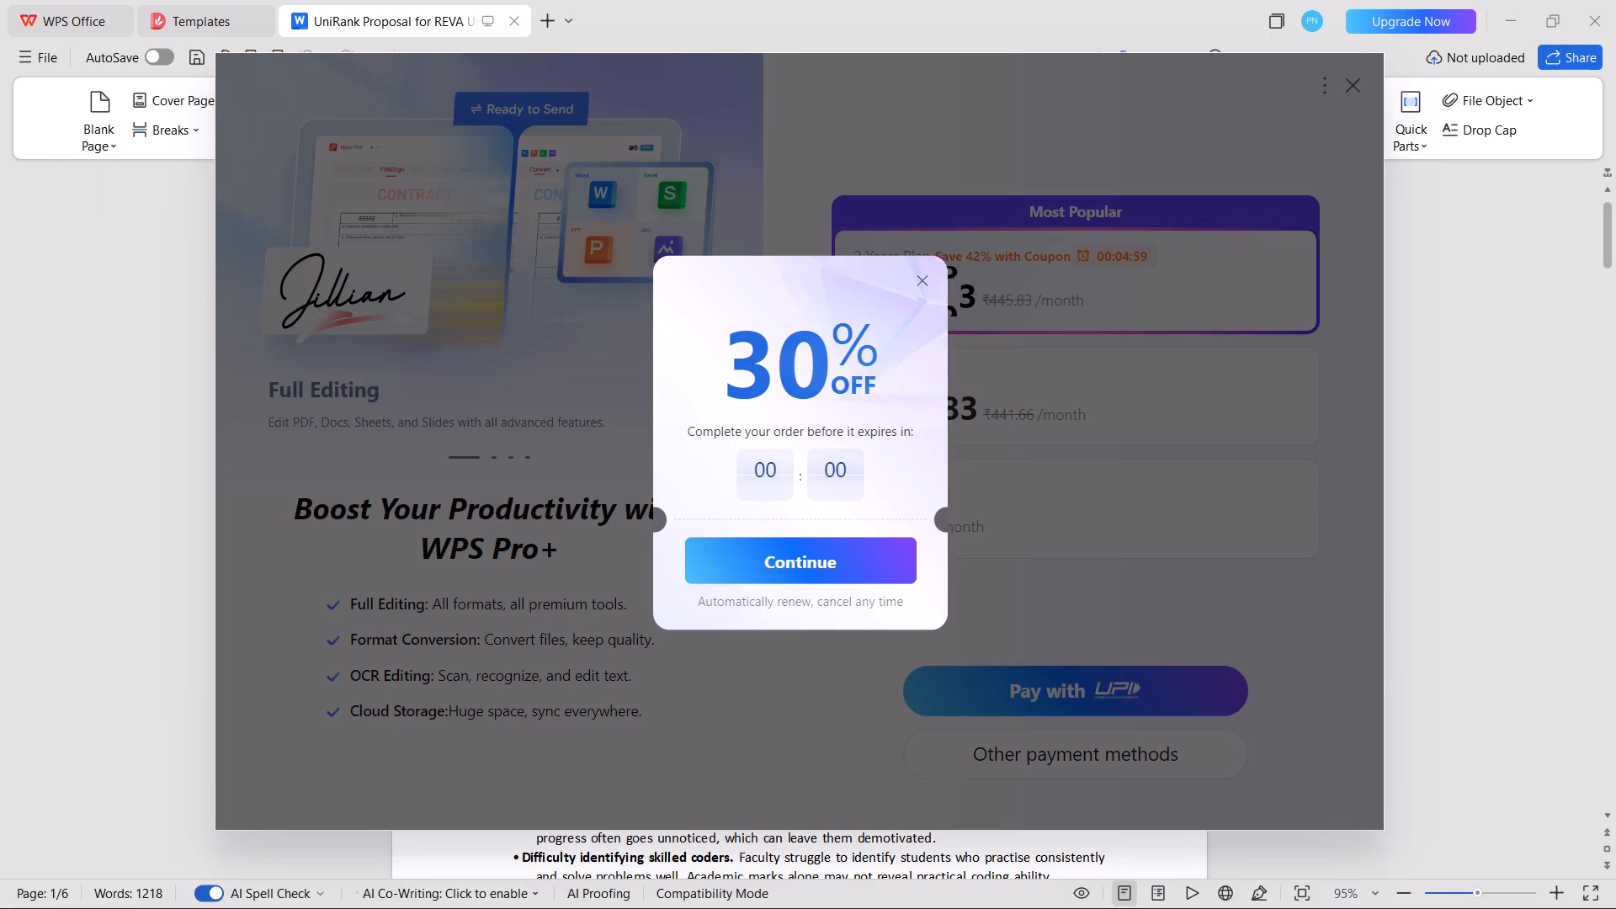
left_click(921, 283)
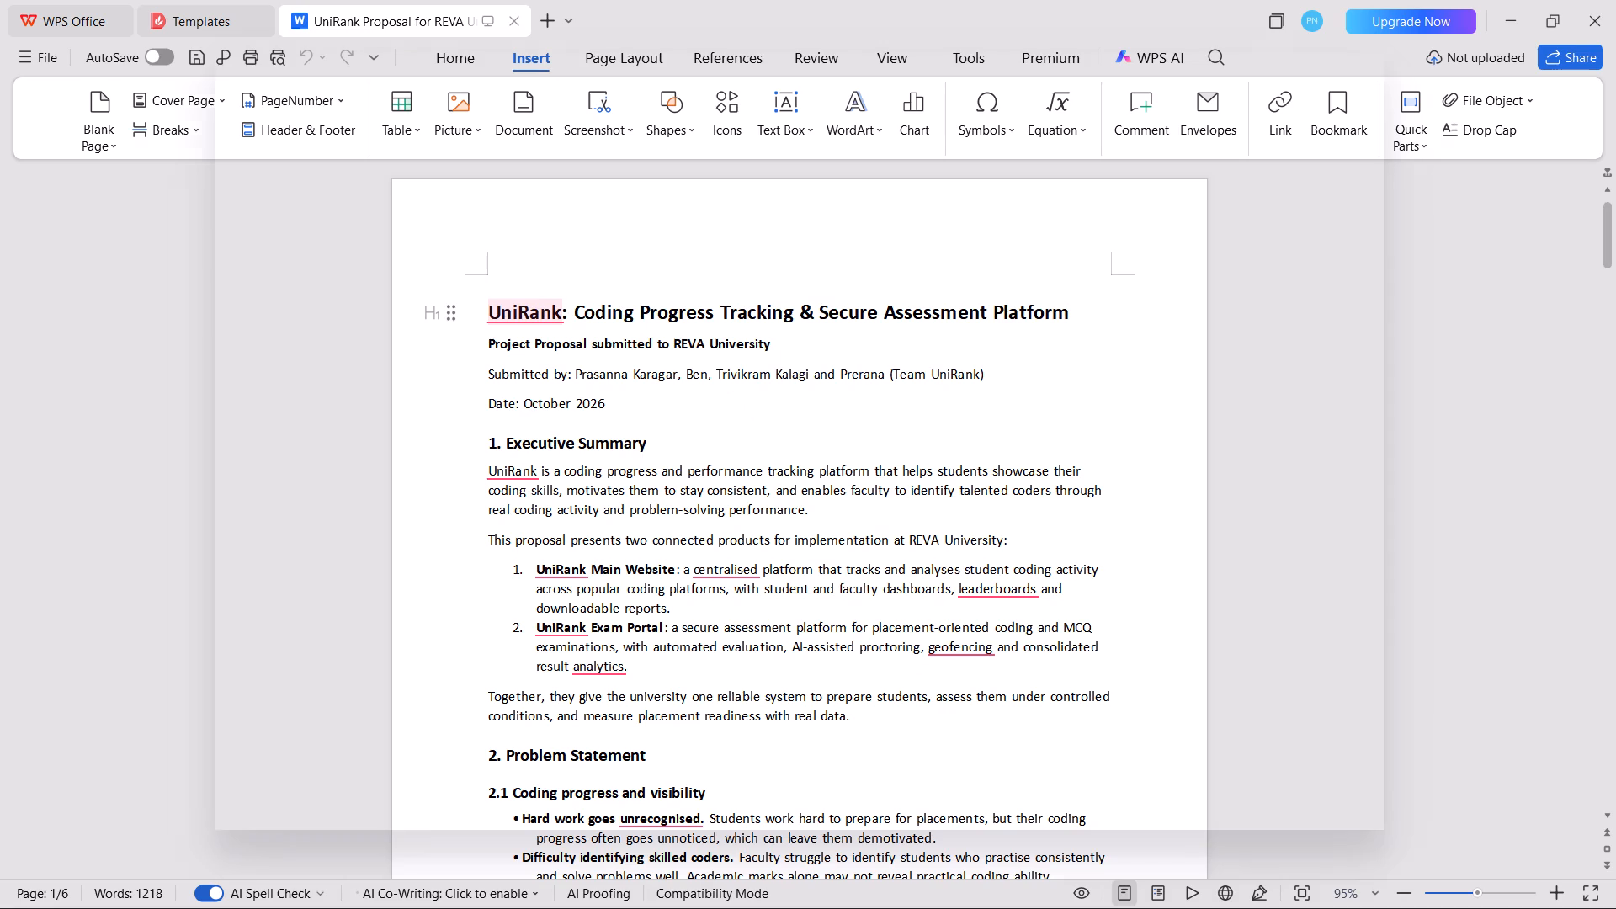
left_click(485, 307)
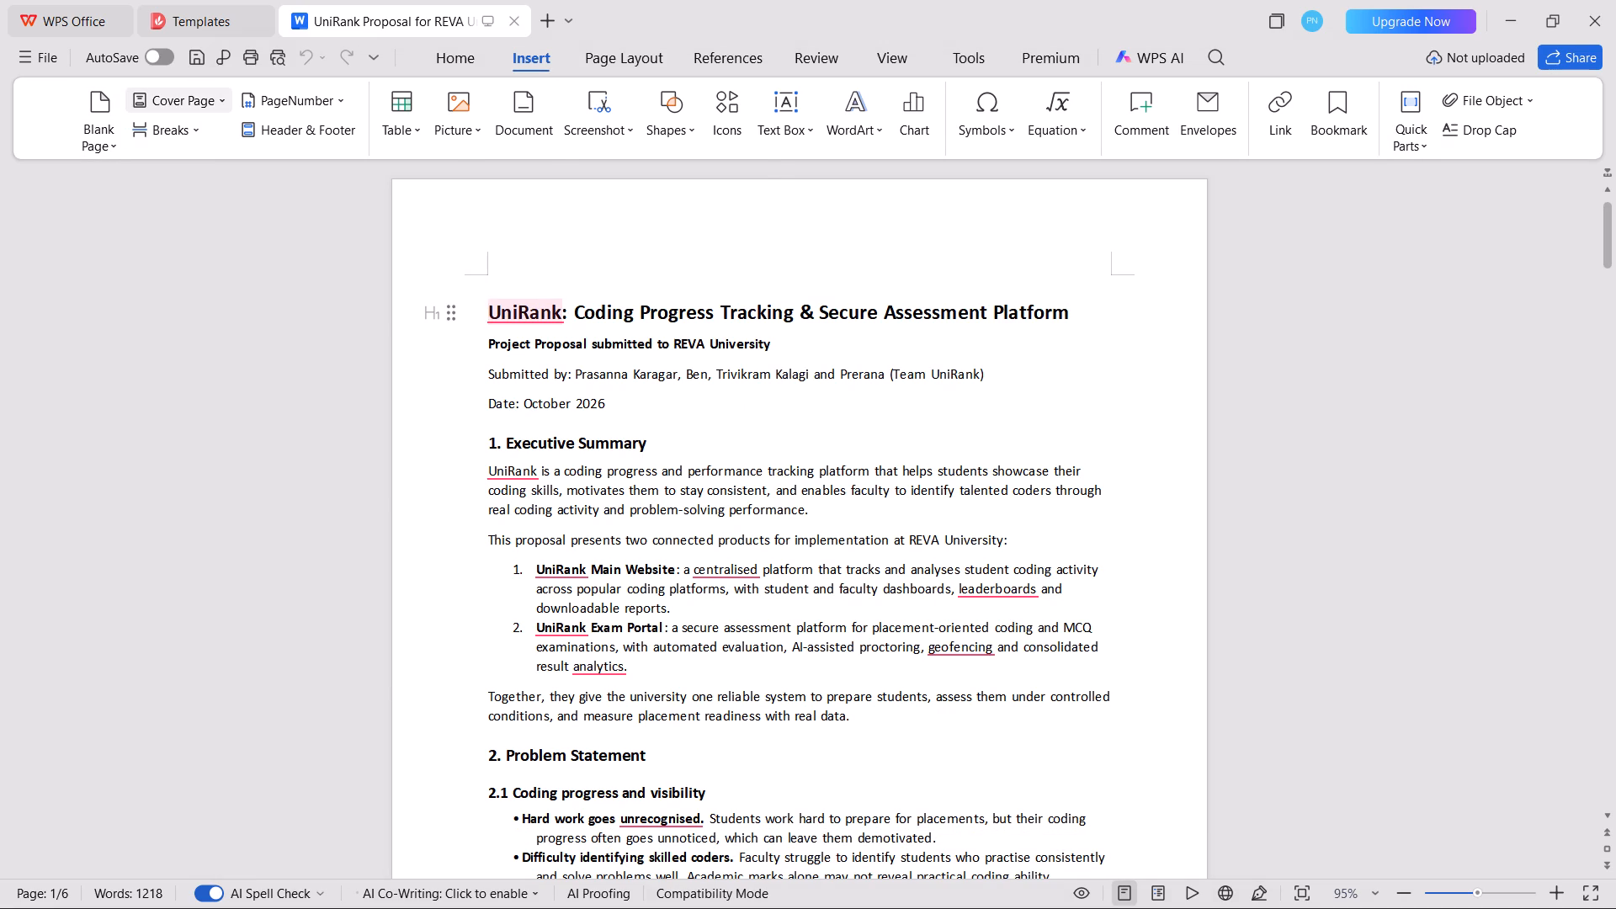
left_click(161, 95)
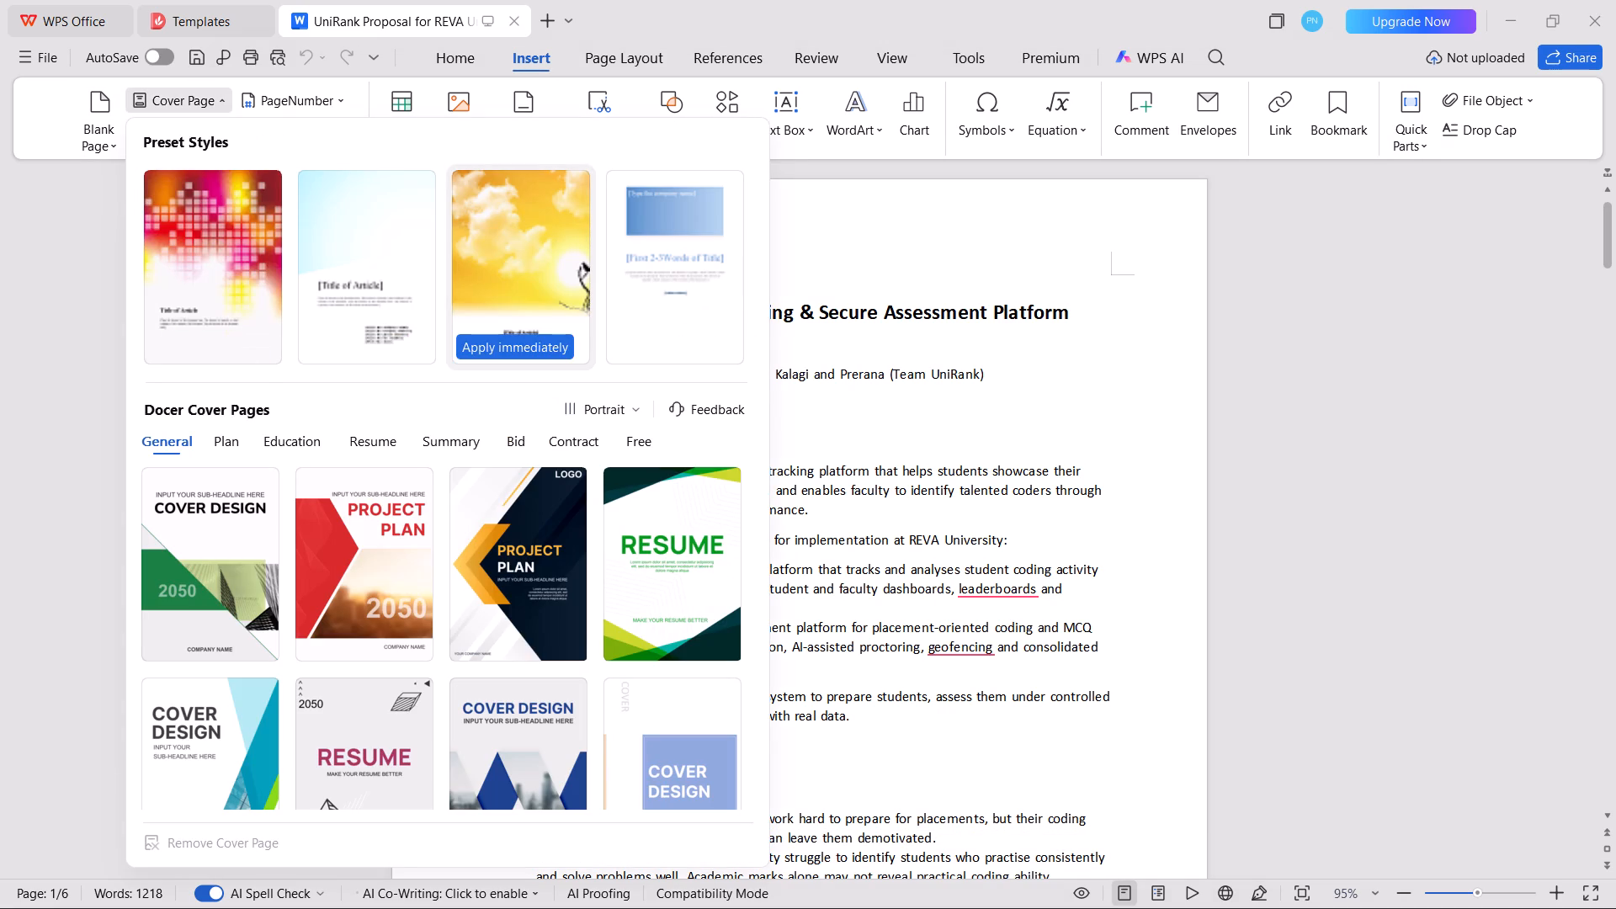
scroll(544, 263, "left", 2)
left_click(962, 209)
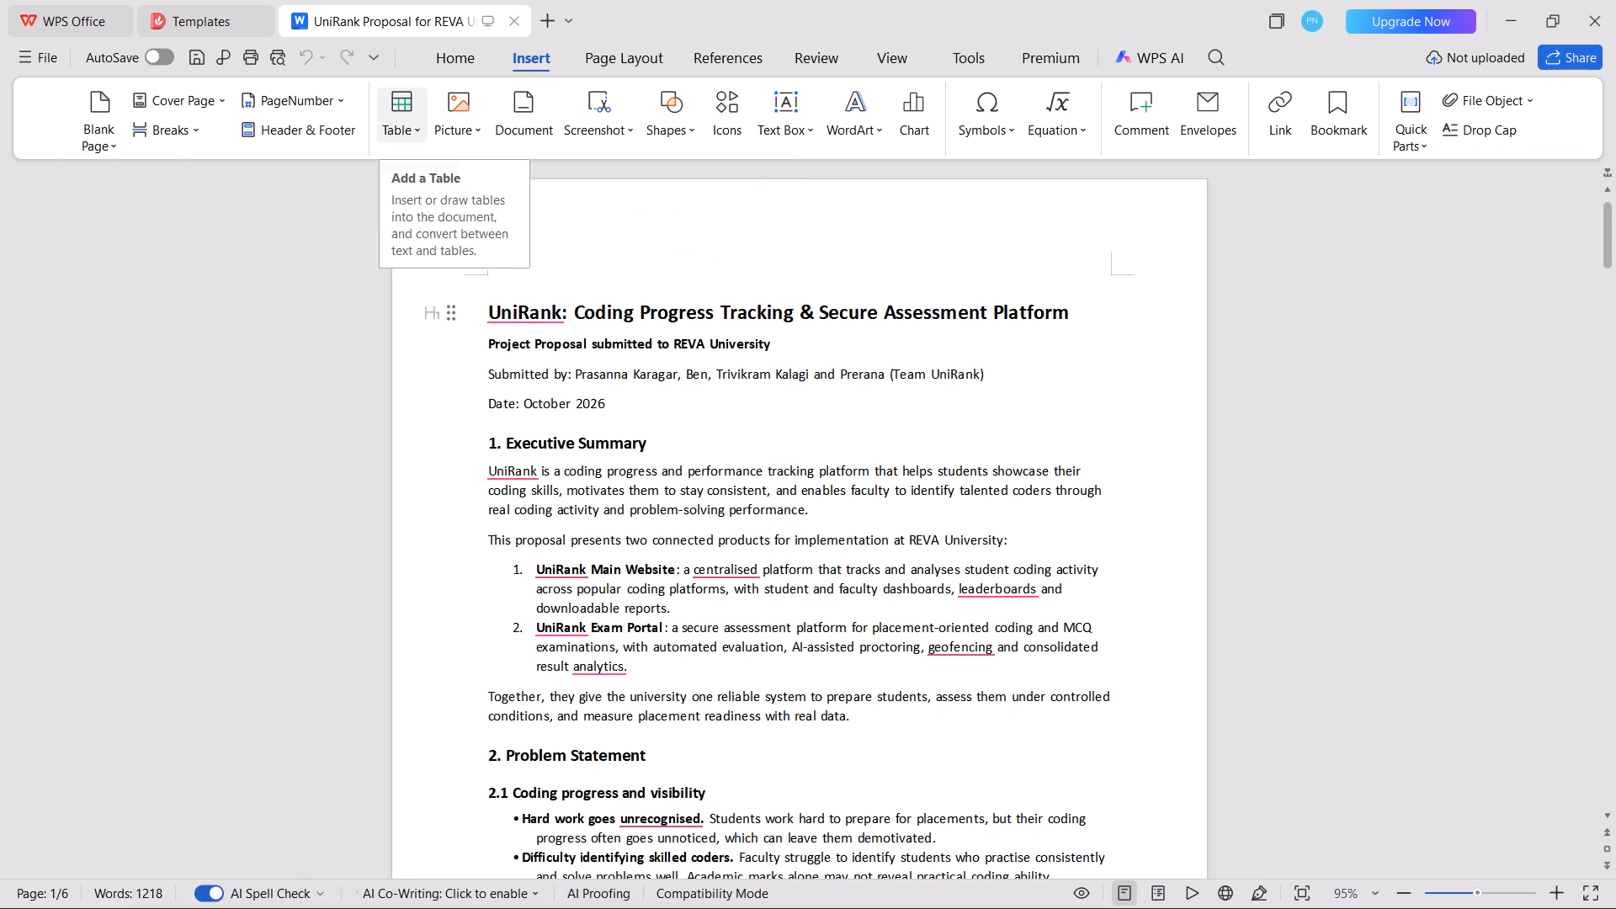
Insert a blank portrait page at the cursor in the main title, and return to the title on the first page.
left_click(104, 122)
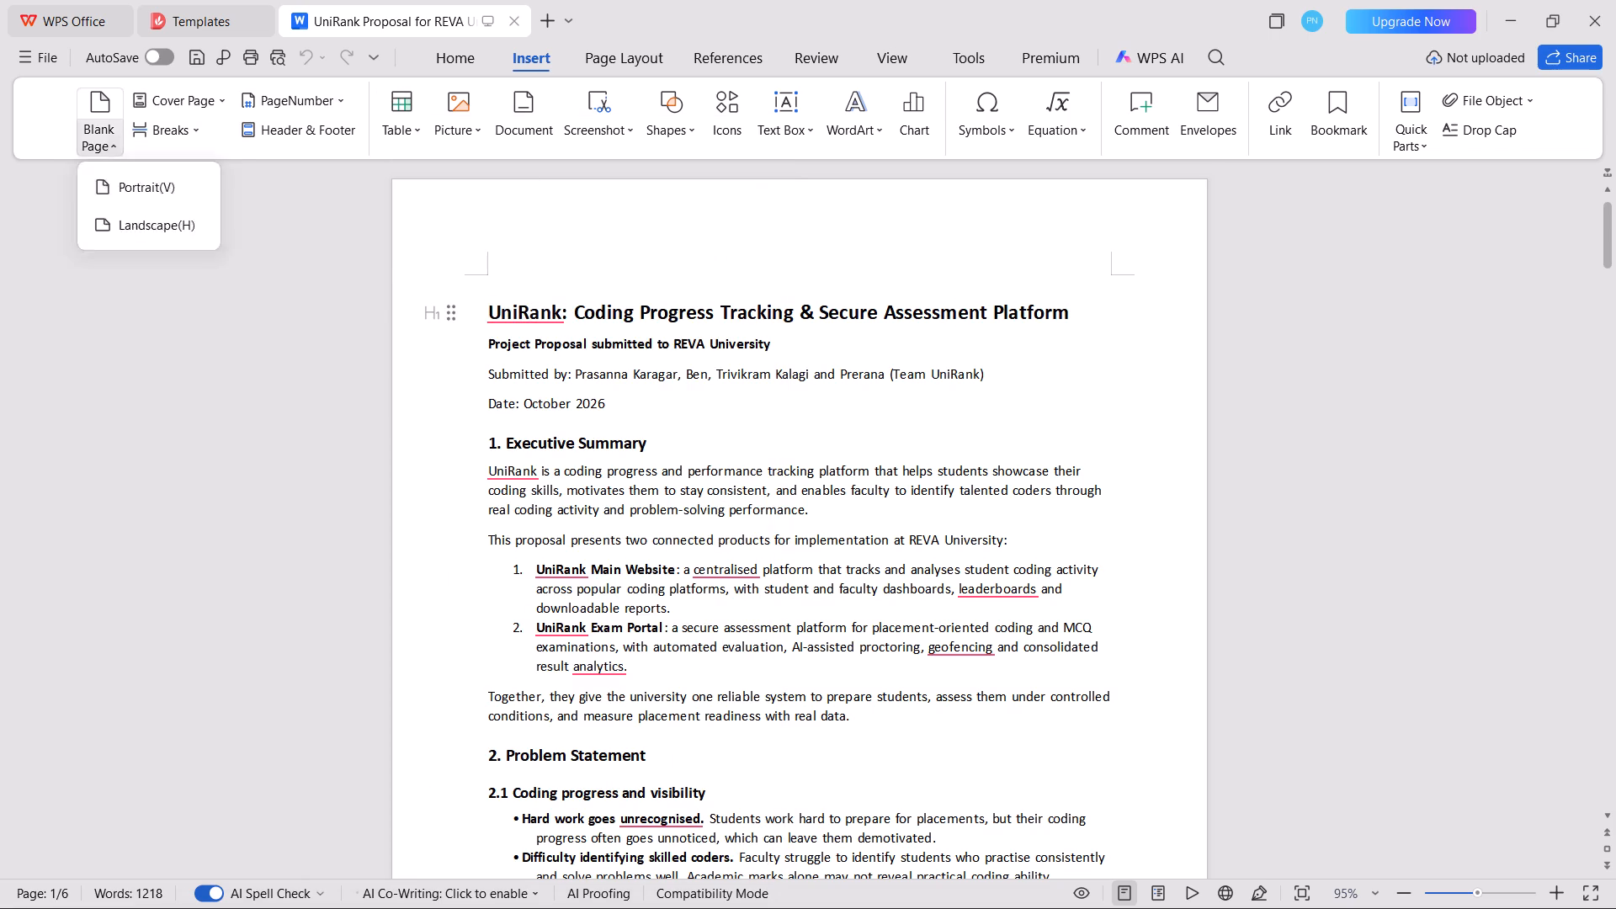
left_click(130, 183)
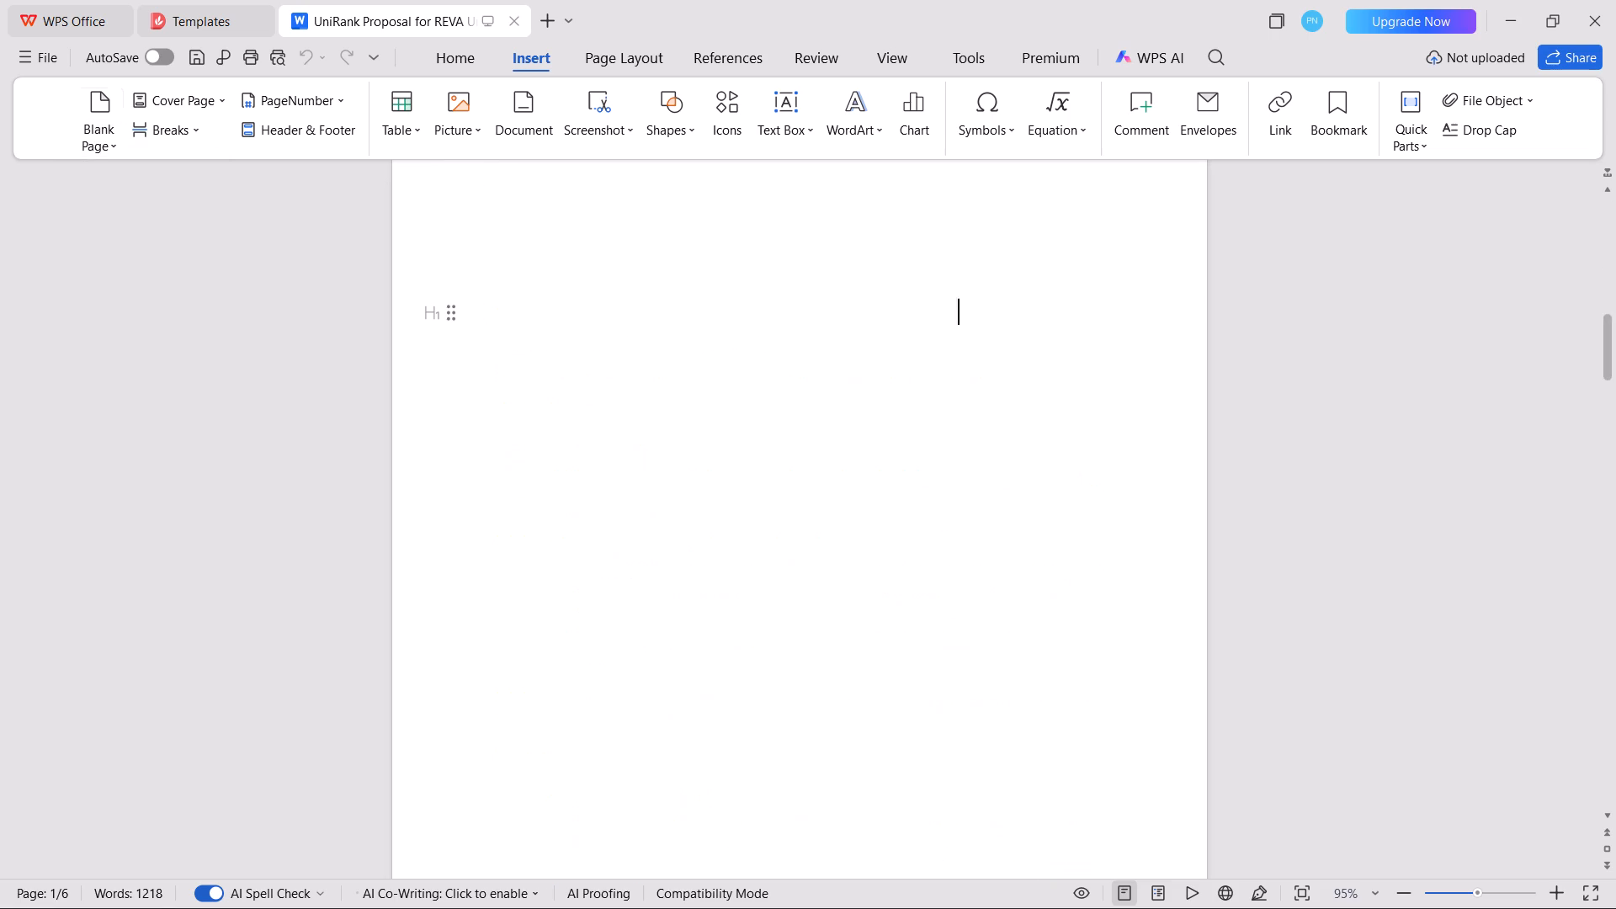
scroll(532, 284, "up", 4)
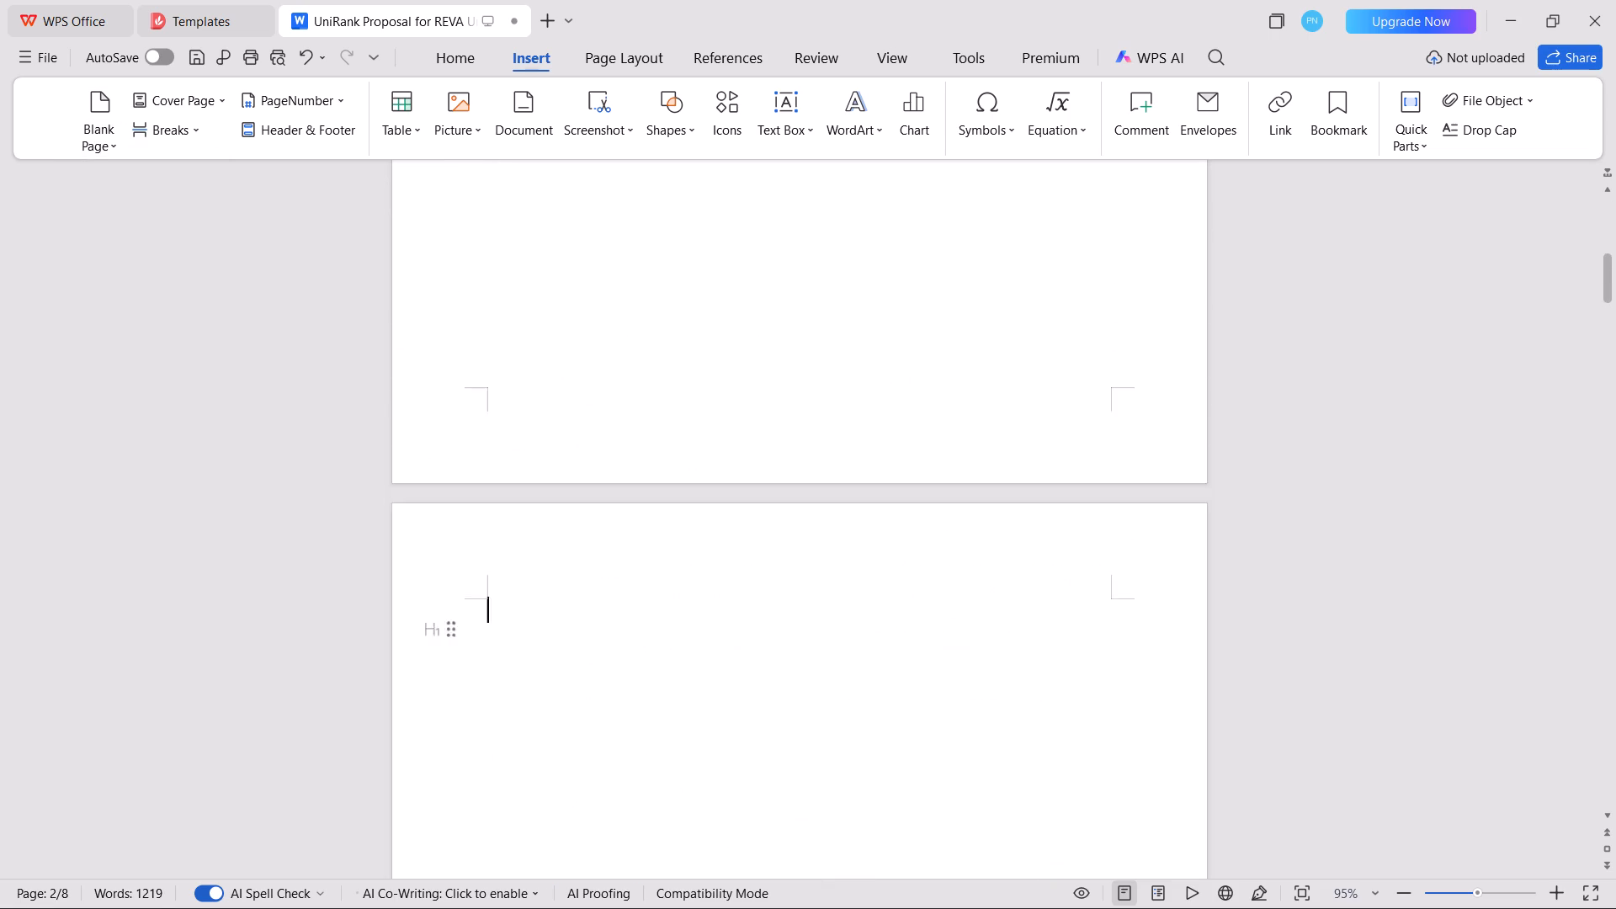
scroll(532, 284, "up", 4)
left_click(519, 322)
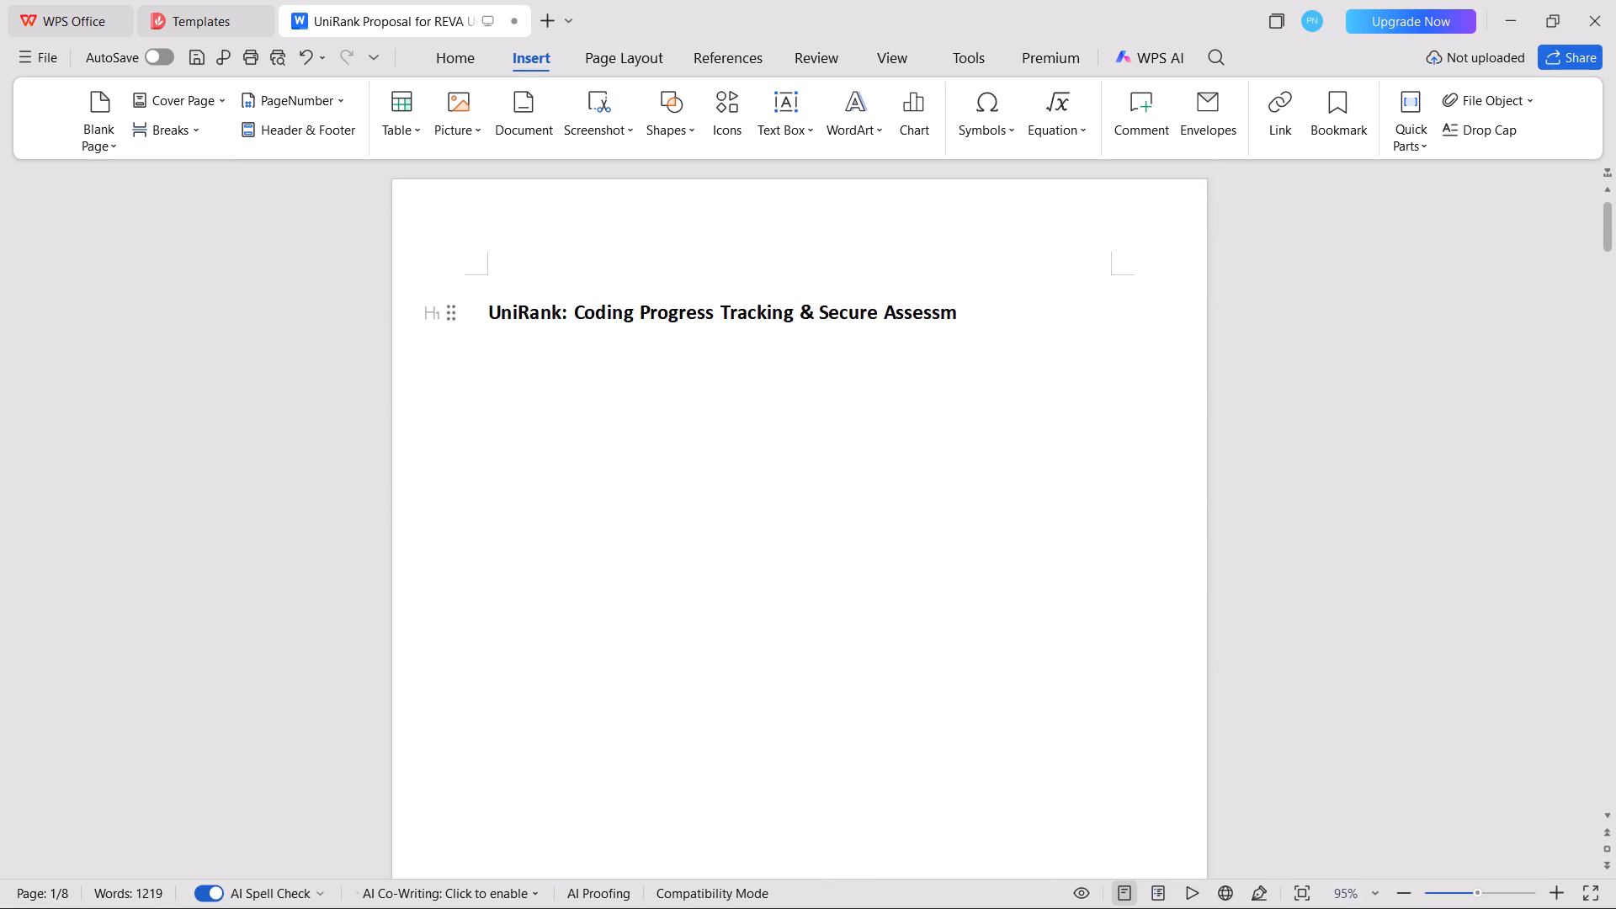
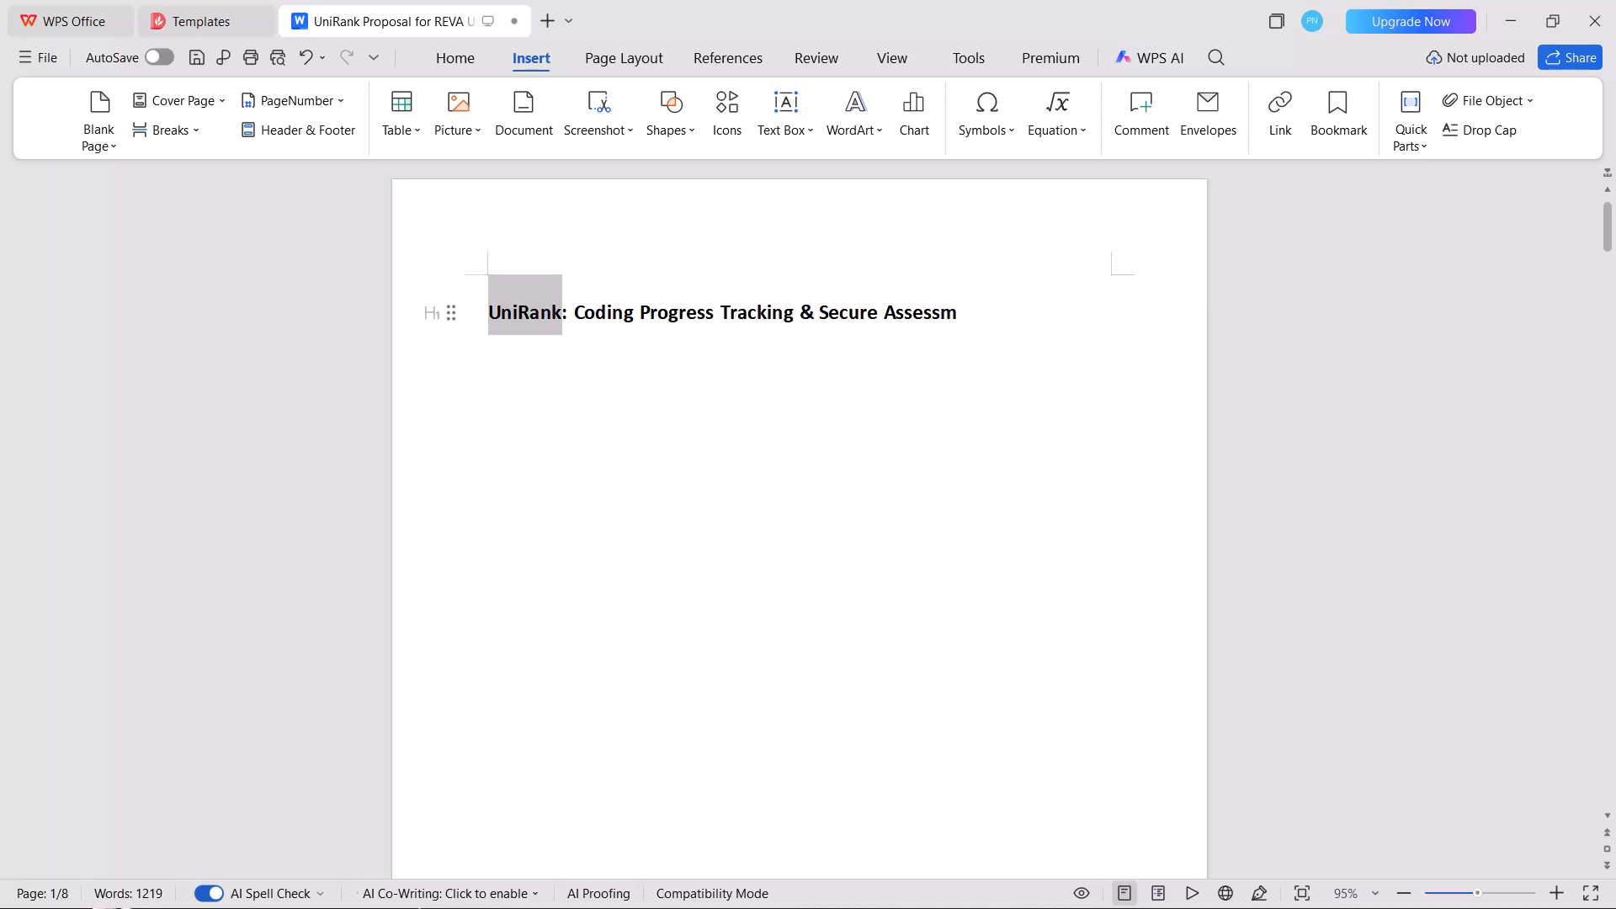
Set the font size of the whole UniRank title line on the first page to 56.
left_click(508, 314)
double_click(508, 314)
double_click(508, 314)
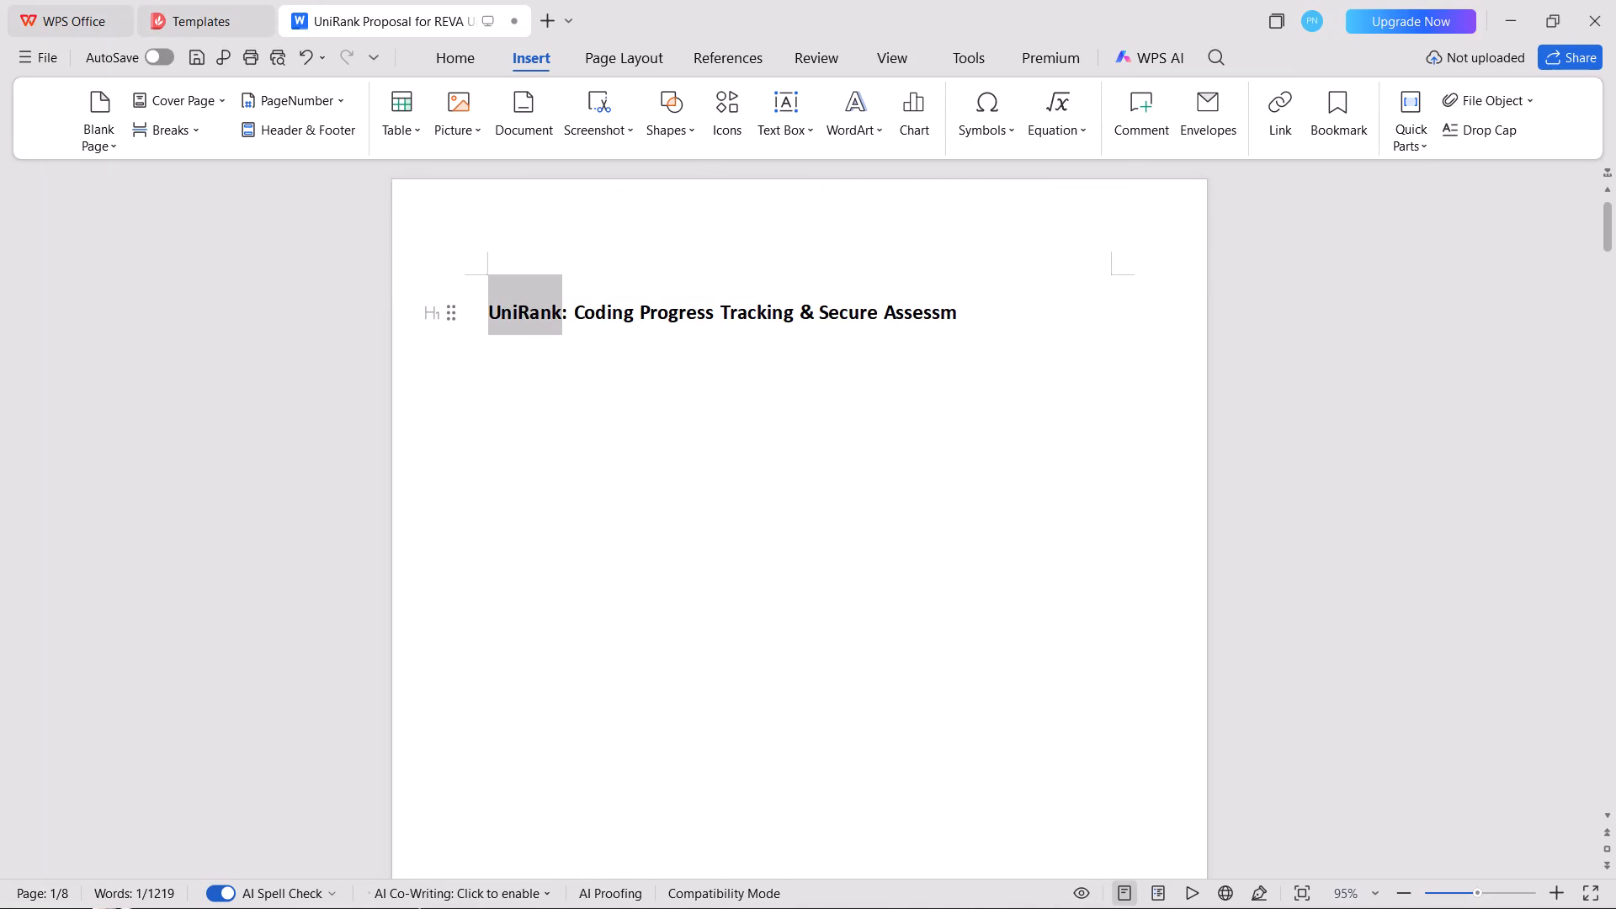
double_click(508, 314)
triple_click(508, 314)
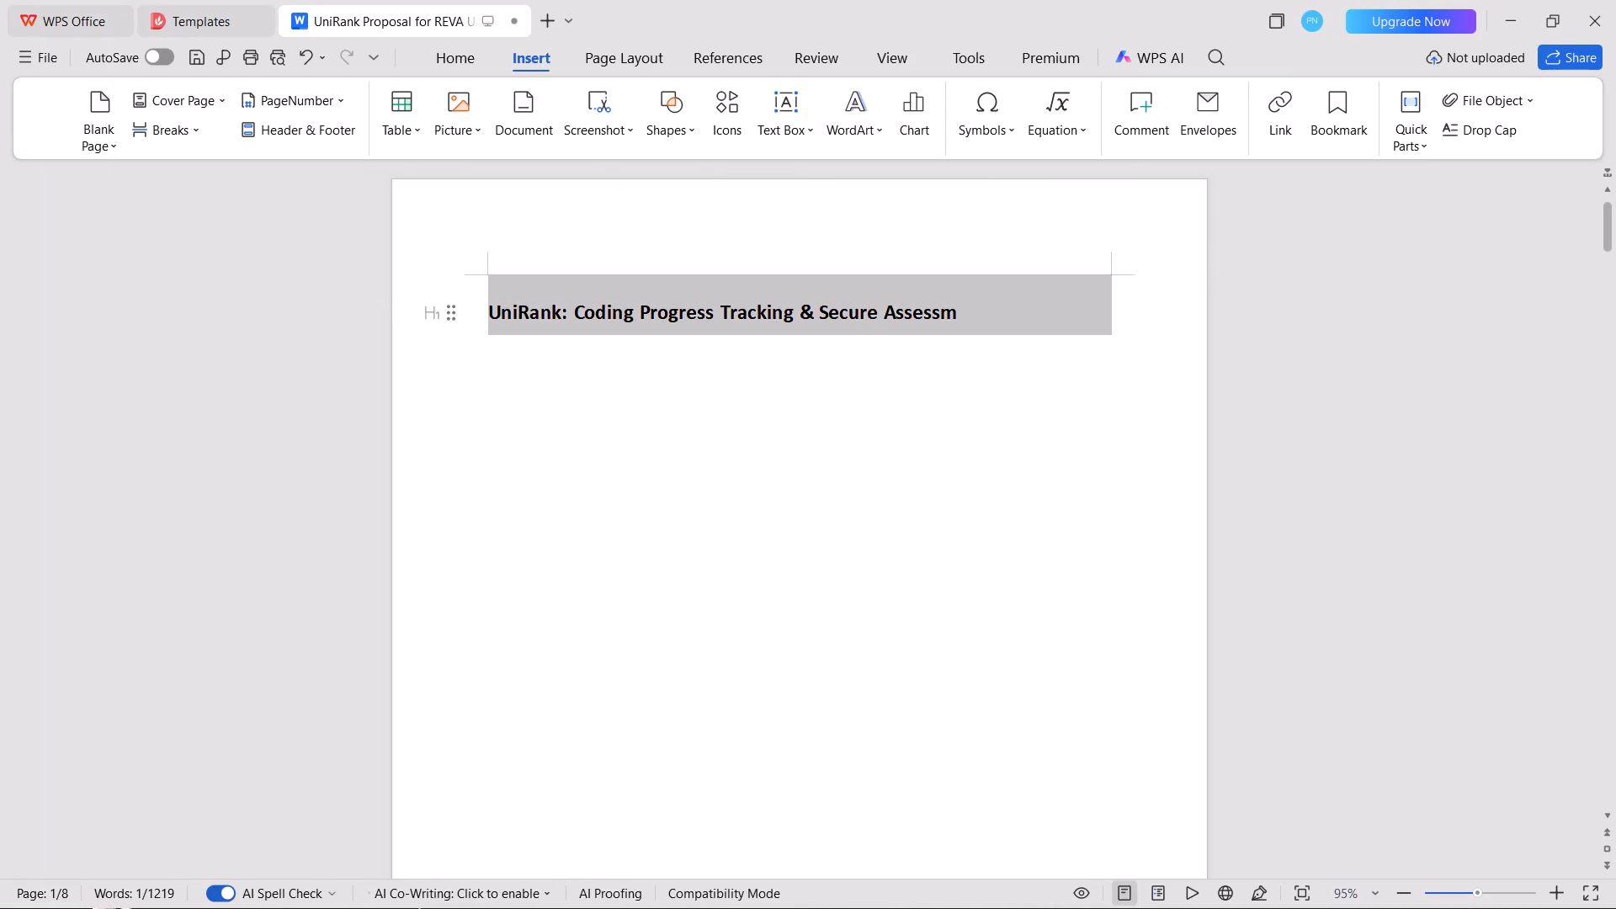
left_click(481, 66)
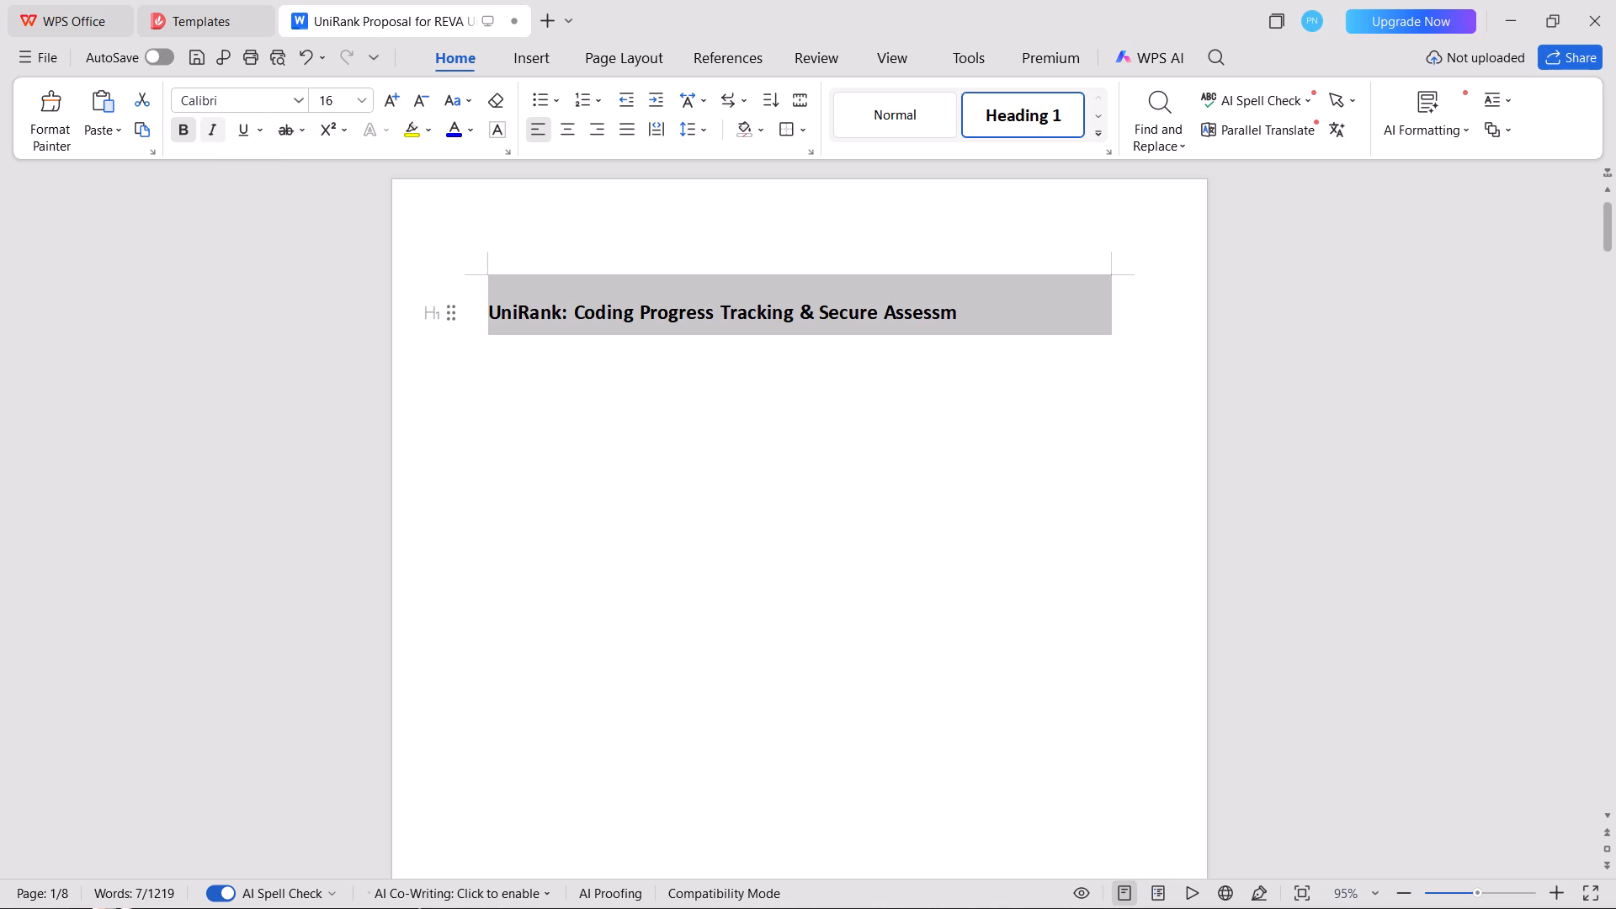
left_click(362, 102)
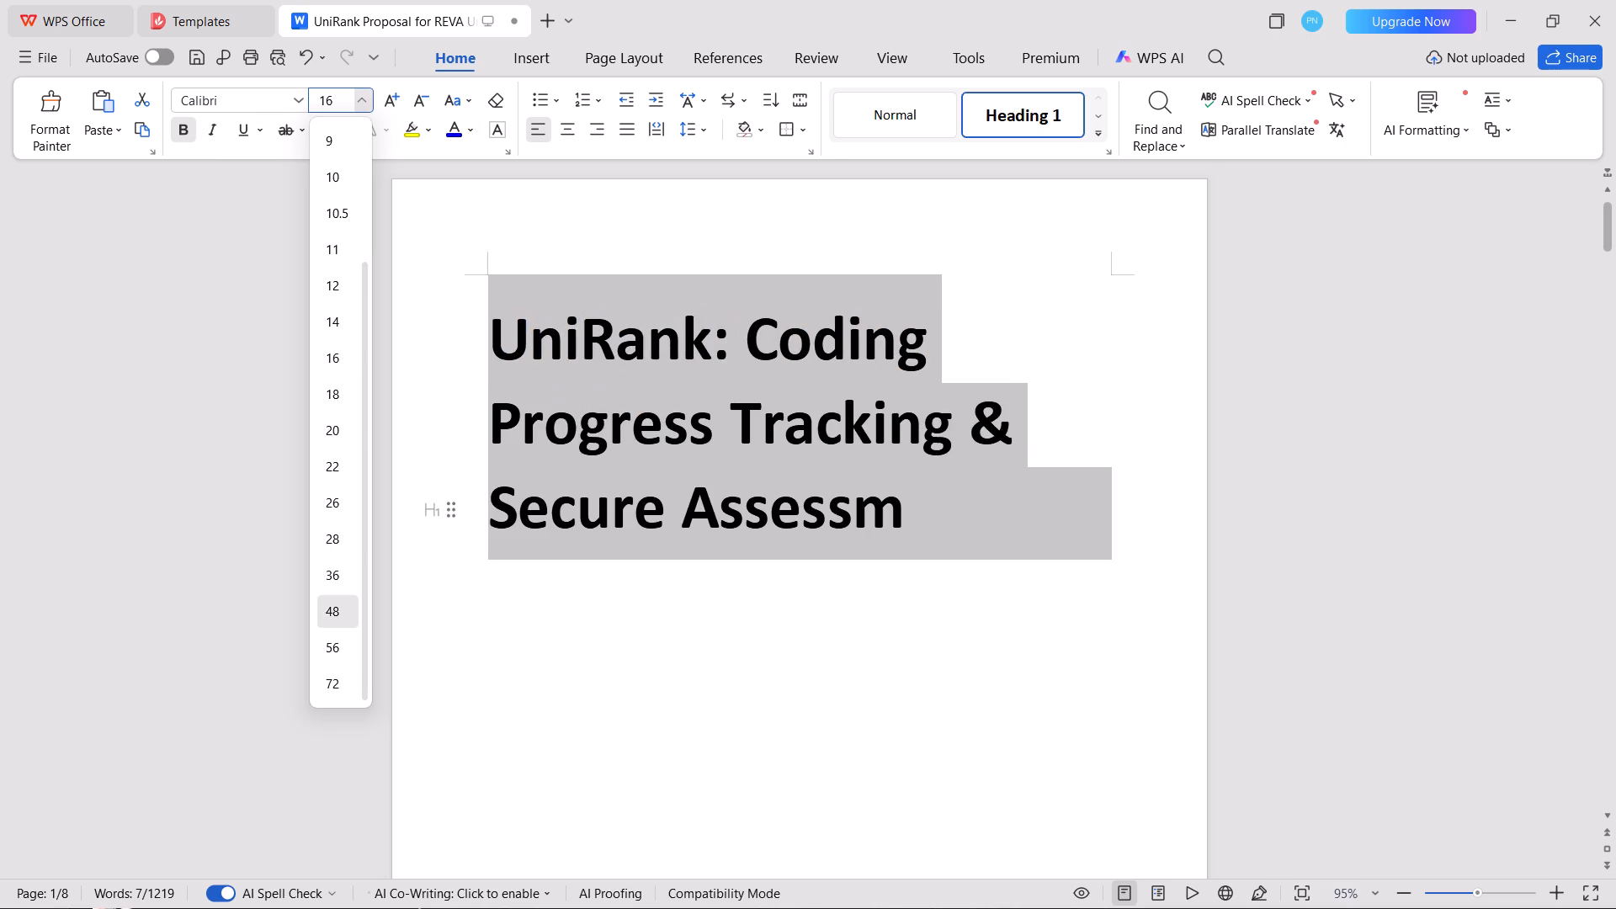
left_click(328, 645)
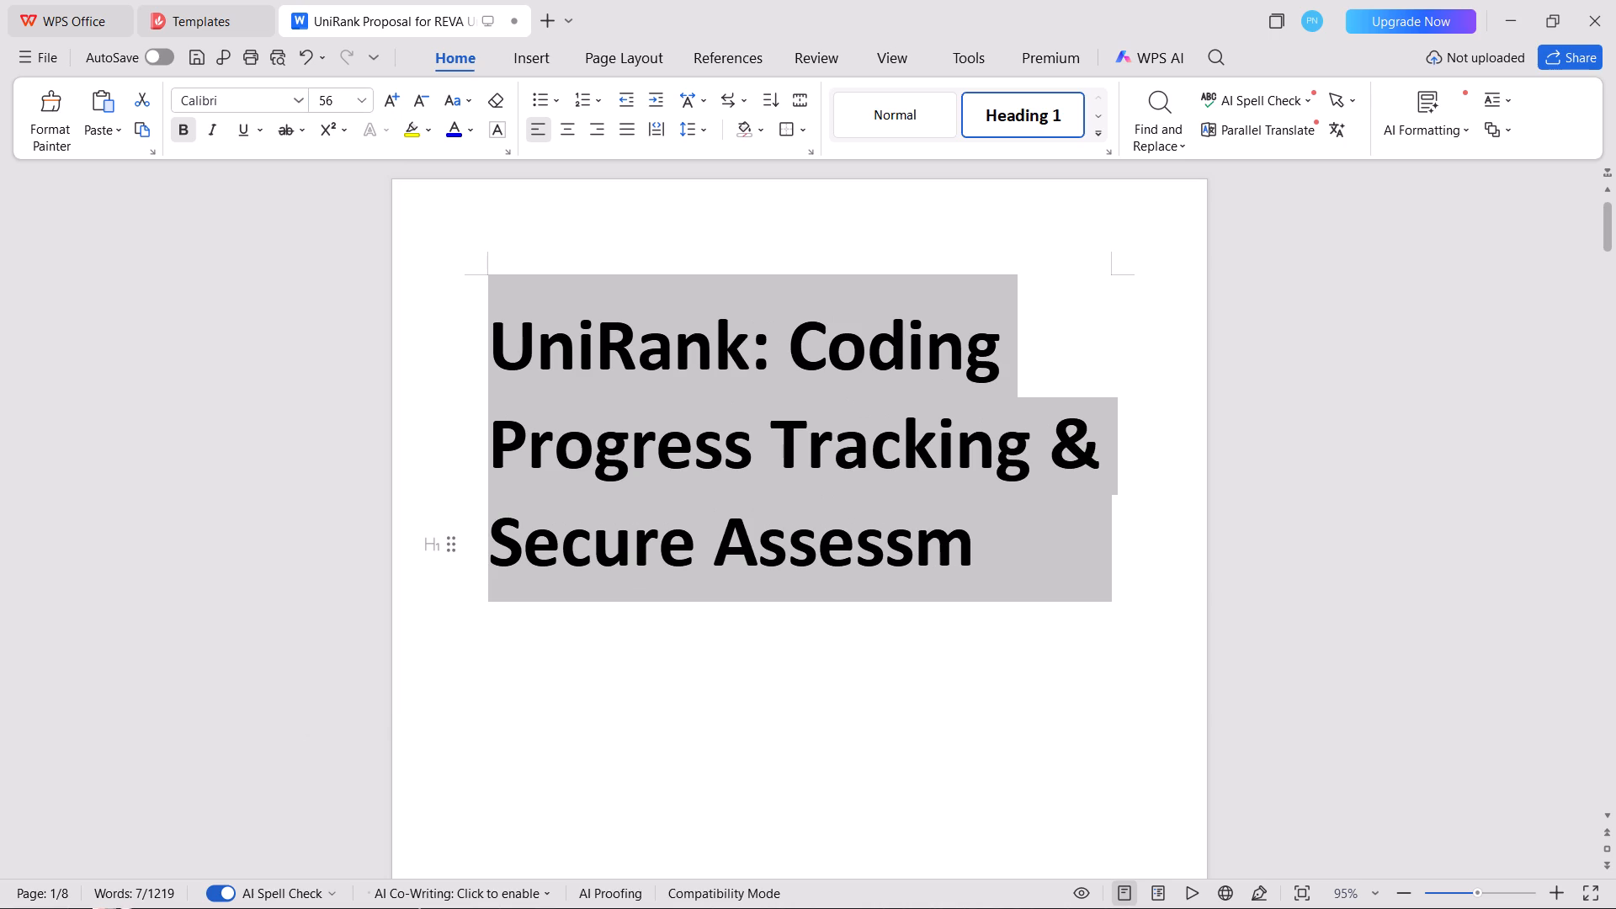
left_click(641, 694)
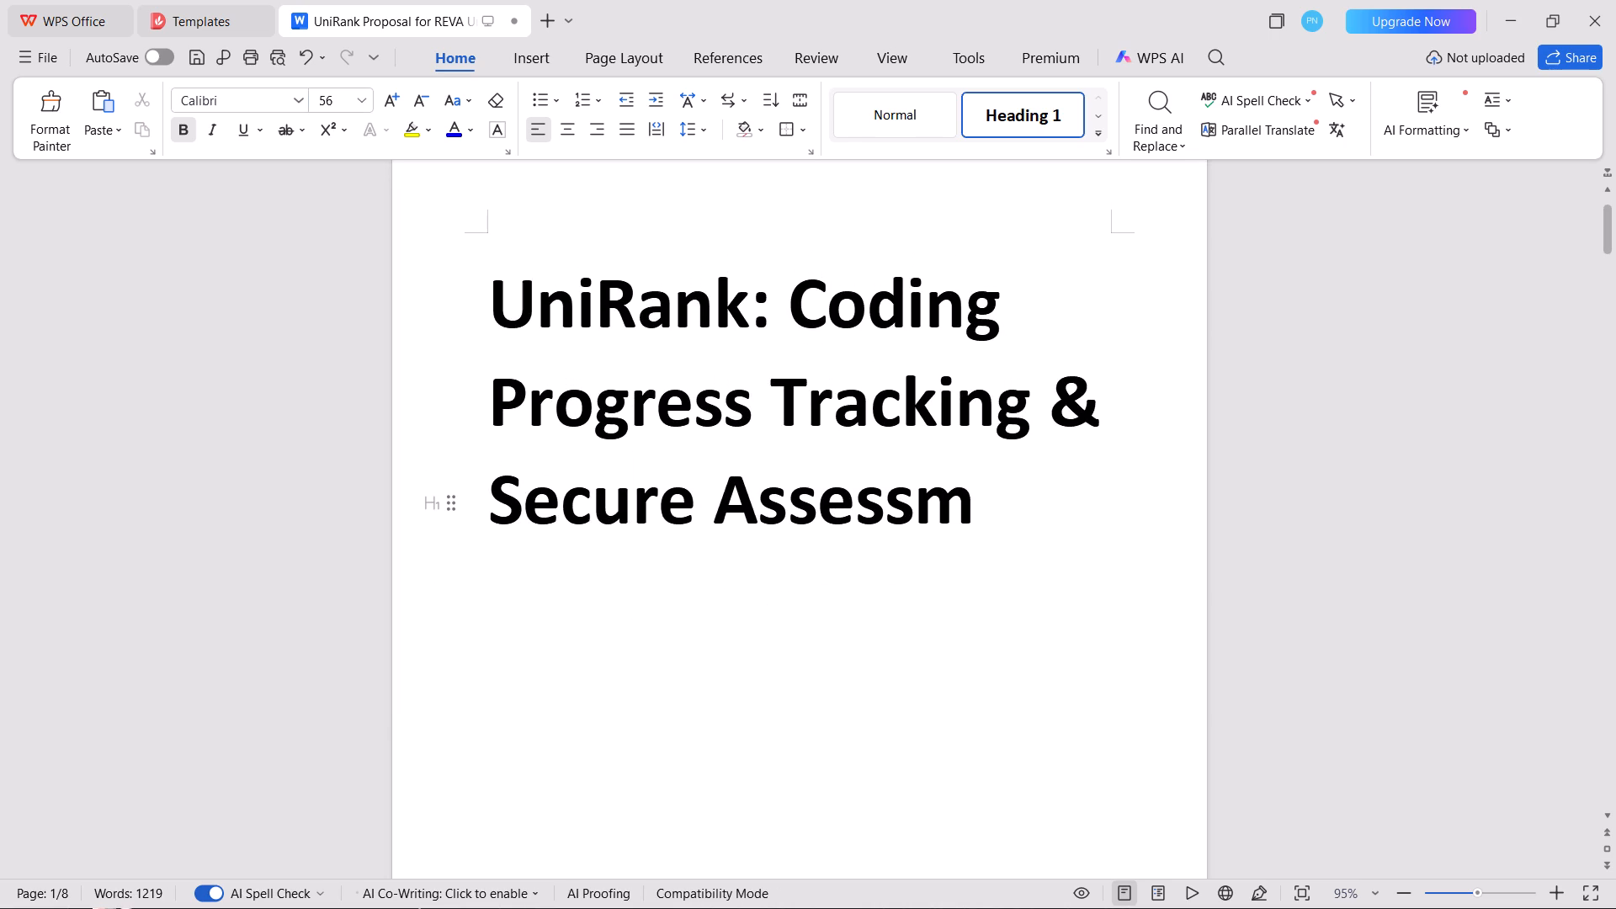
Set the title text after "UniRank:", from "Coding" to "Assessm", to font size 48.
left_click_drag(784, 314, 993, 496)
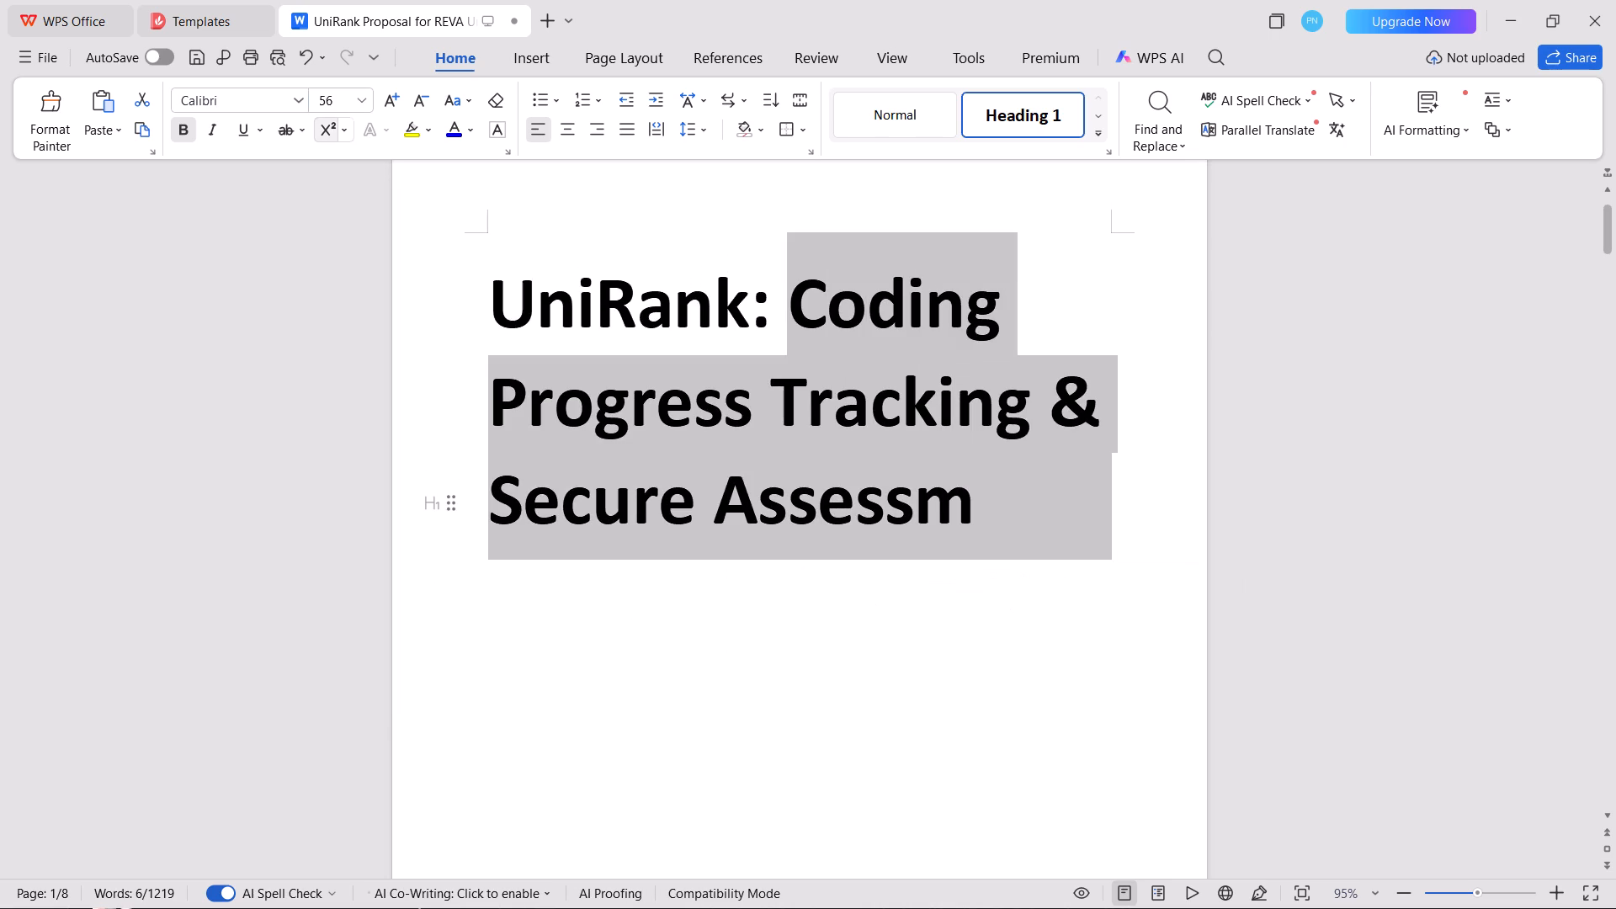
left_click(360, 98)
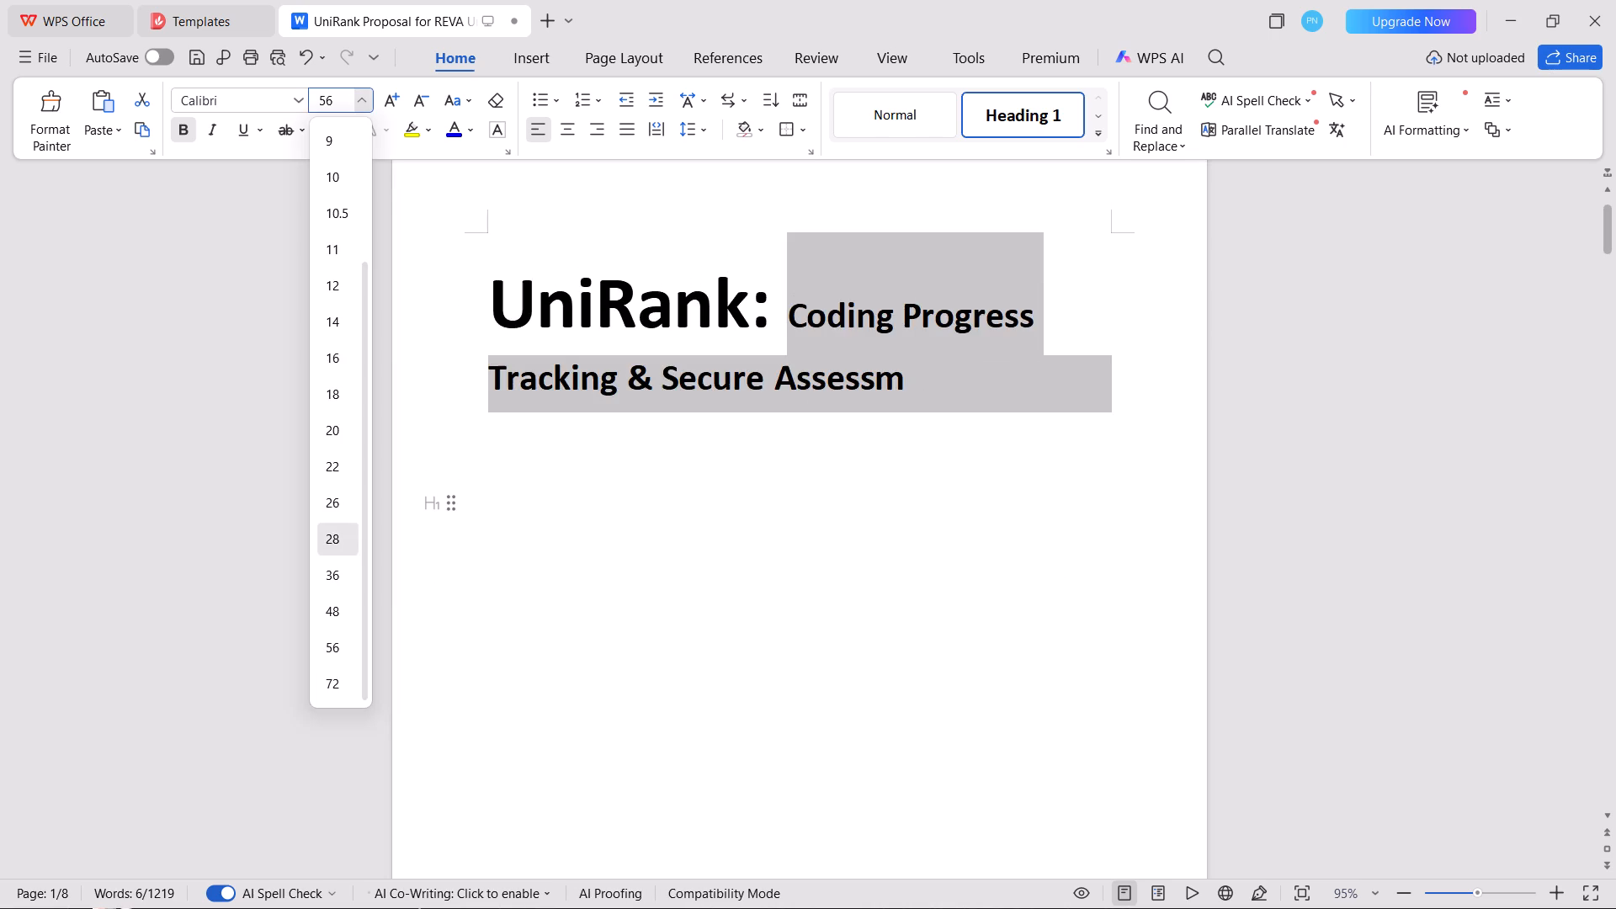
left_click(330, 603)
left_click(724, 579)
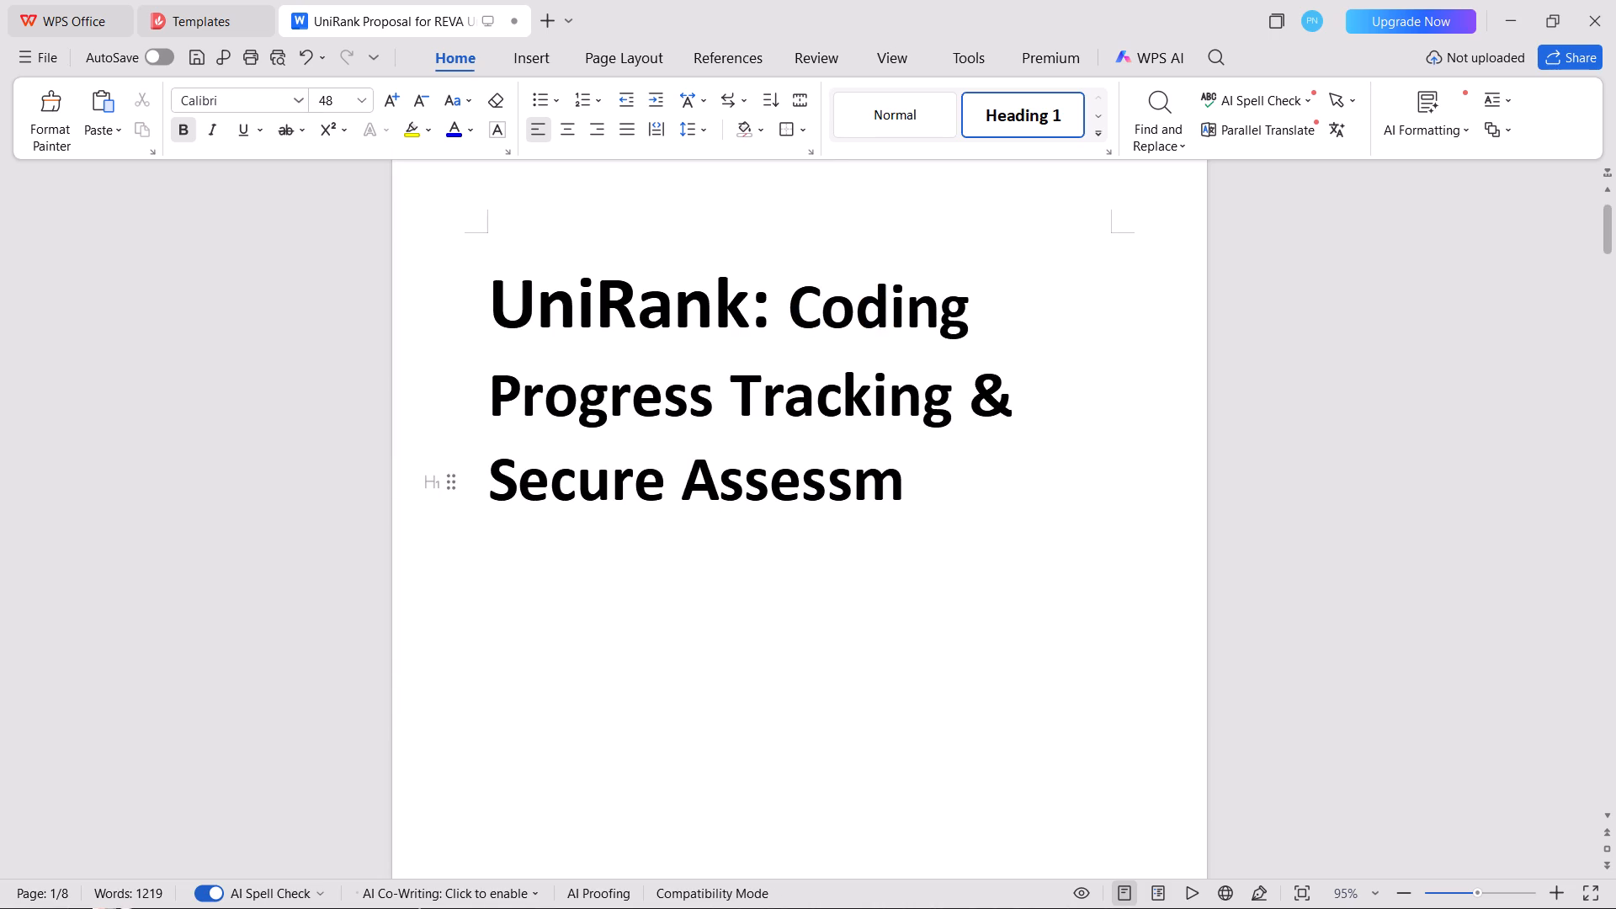
Split the title before "Coding" into two lines and remove the colon and trailing space after UniRank.
left_click(785, 302)
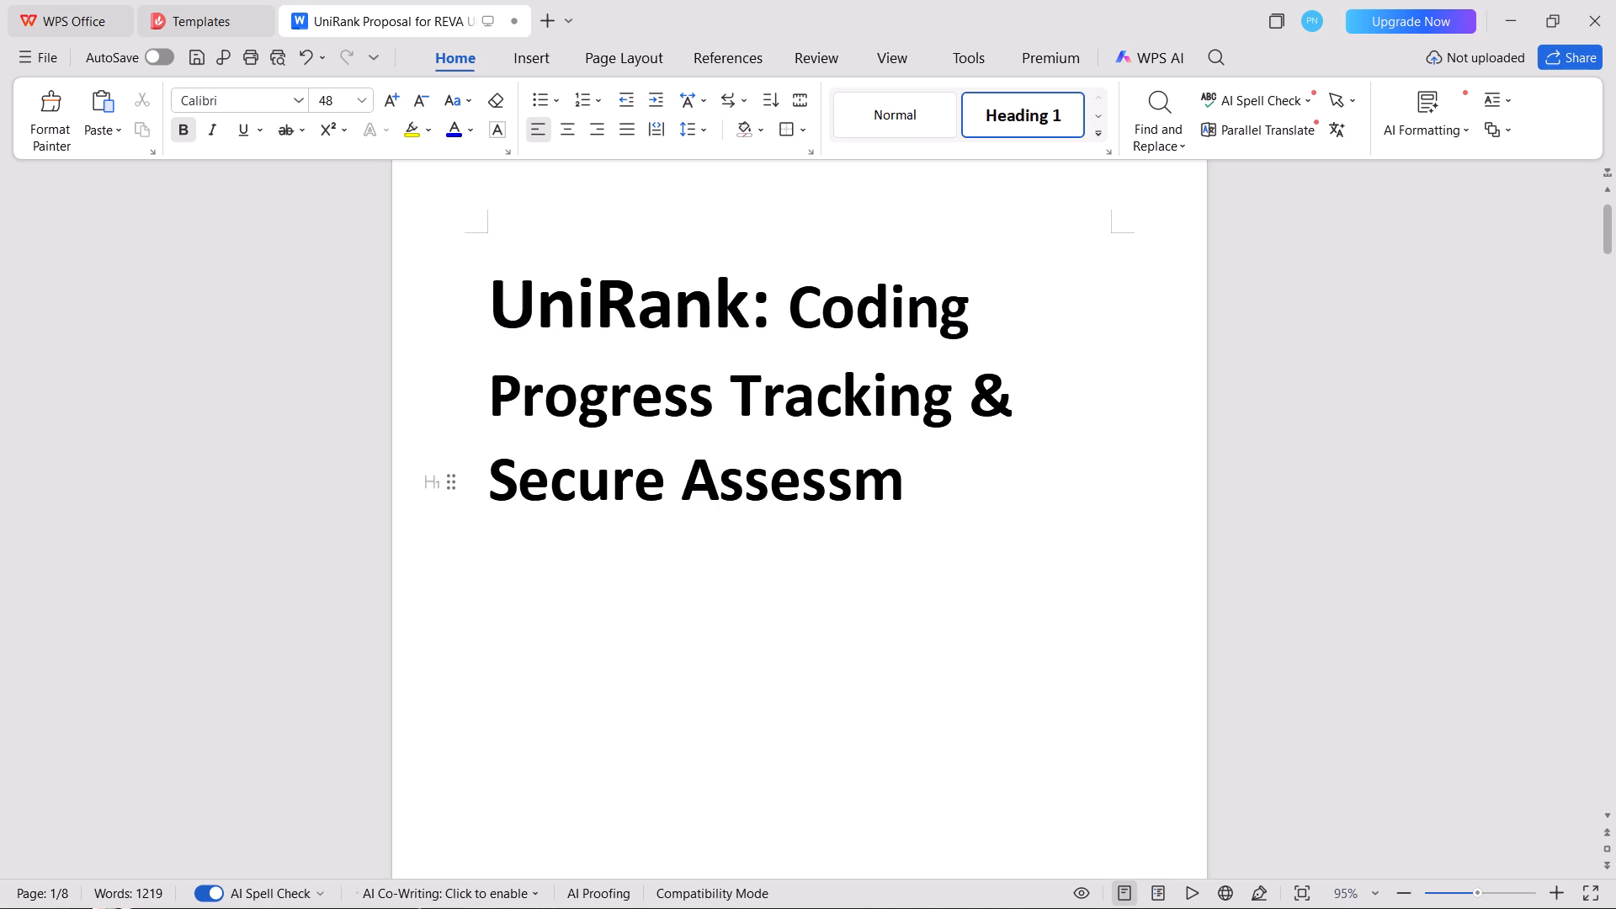
key("Return")
left_click(785, 302)
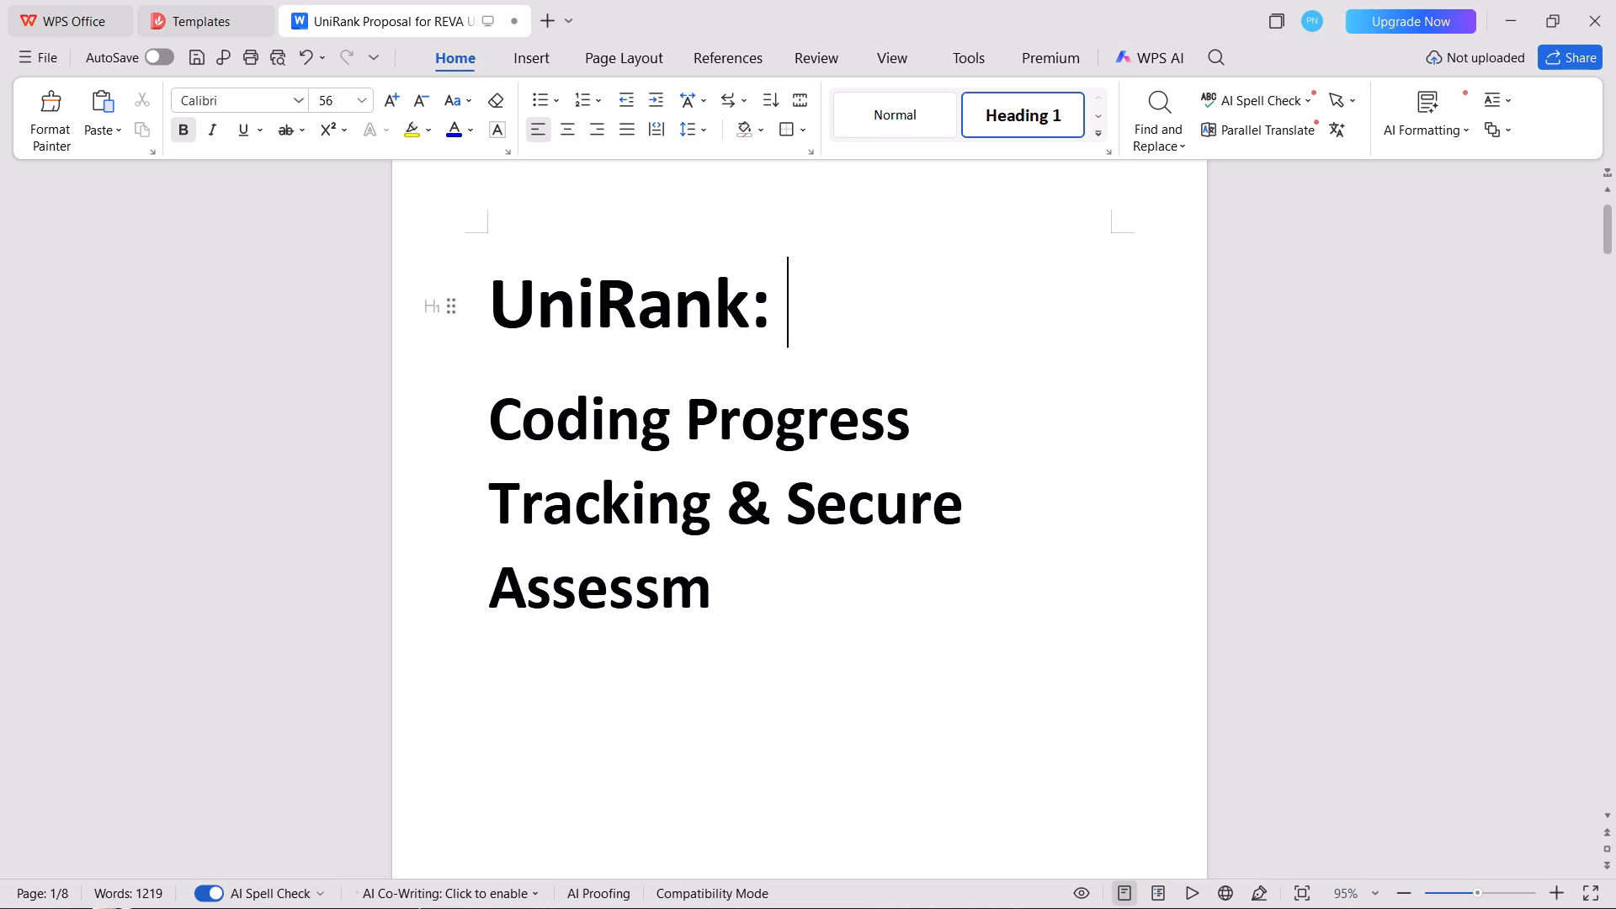
key("BackSpace")
key("BackSpace")
Set the subtitle "Coding Progress Tracking & Secure Assessm" to font size 36.
left_click_drag(499, 426, 733, 575)
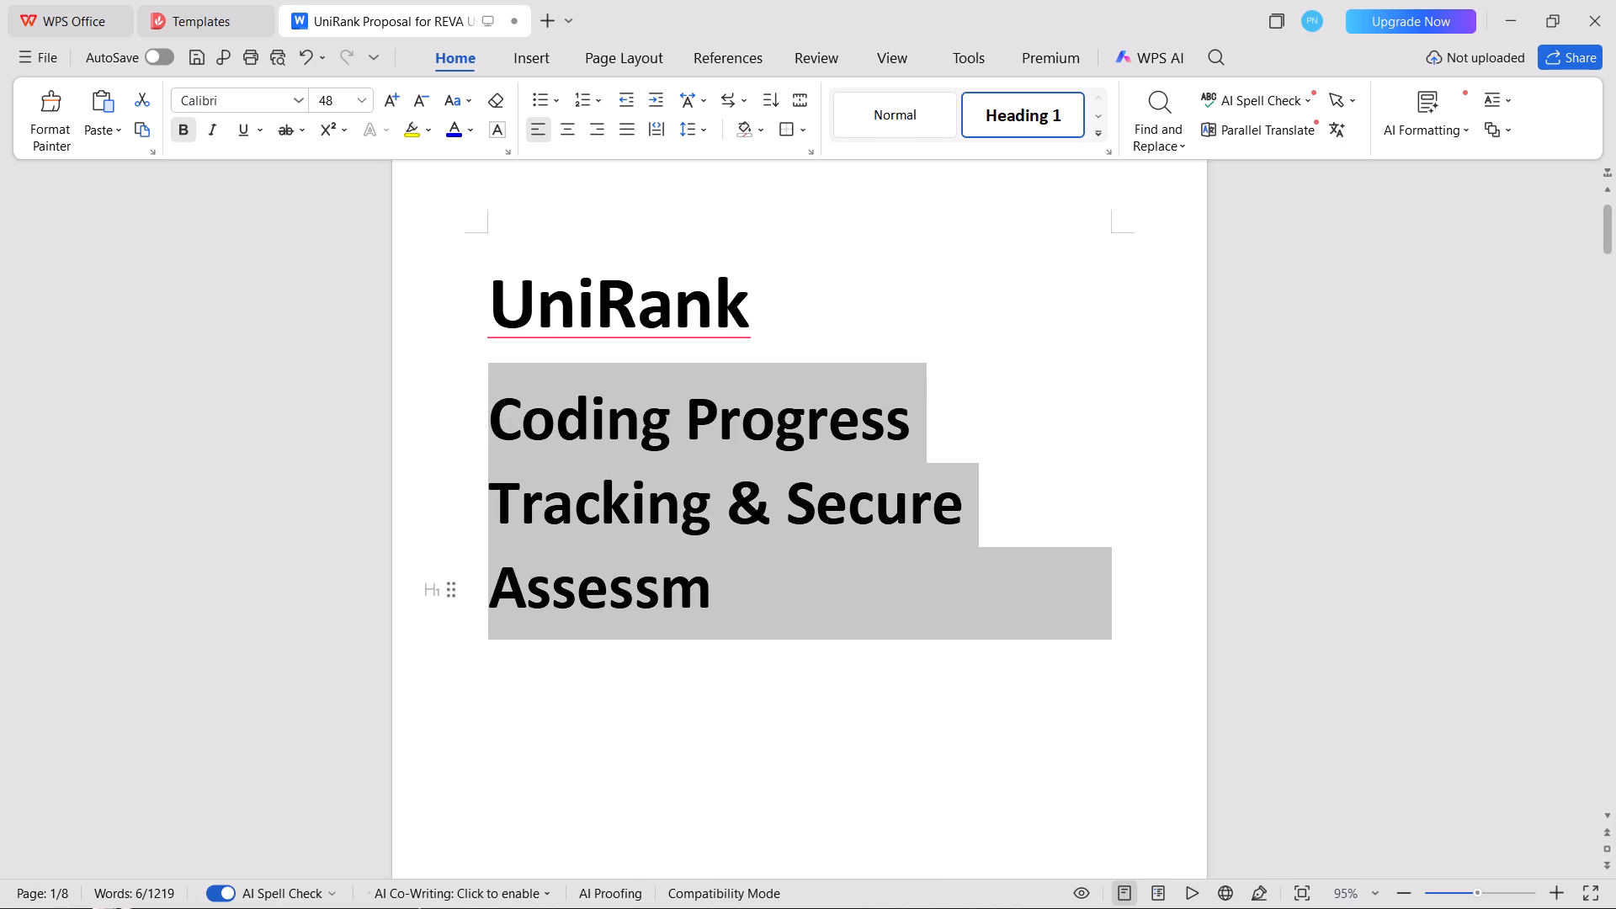
left_click_drag(733, 575, 735, 576)
left_click(367, 86)
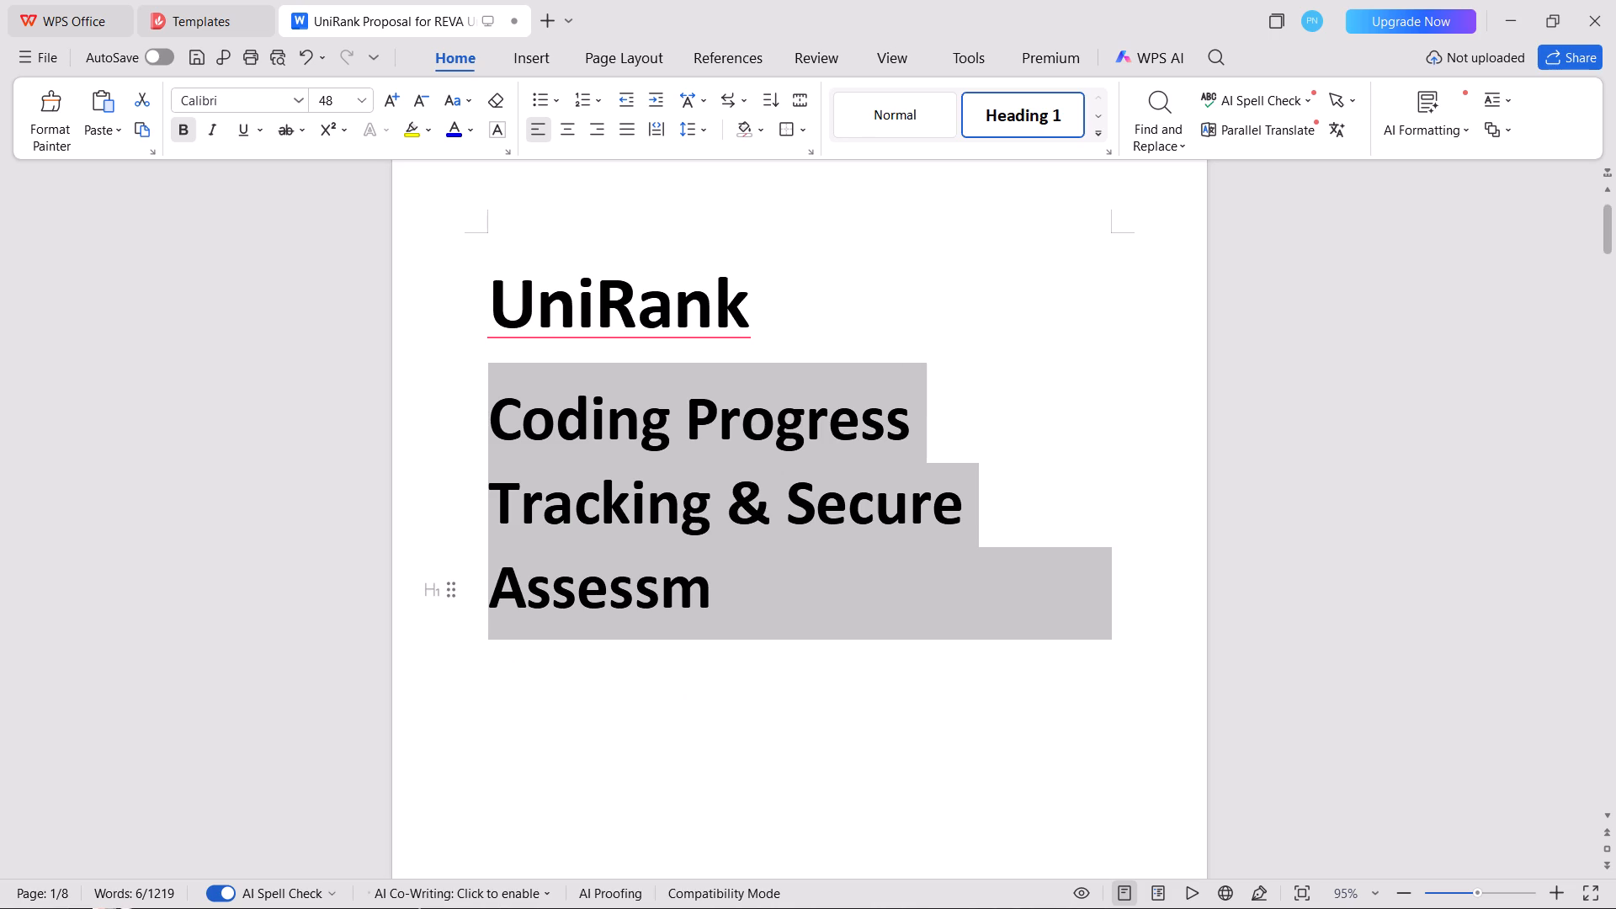
left_click(363, 97)
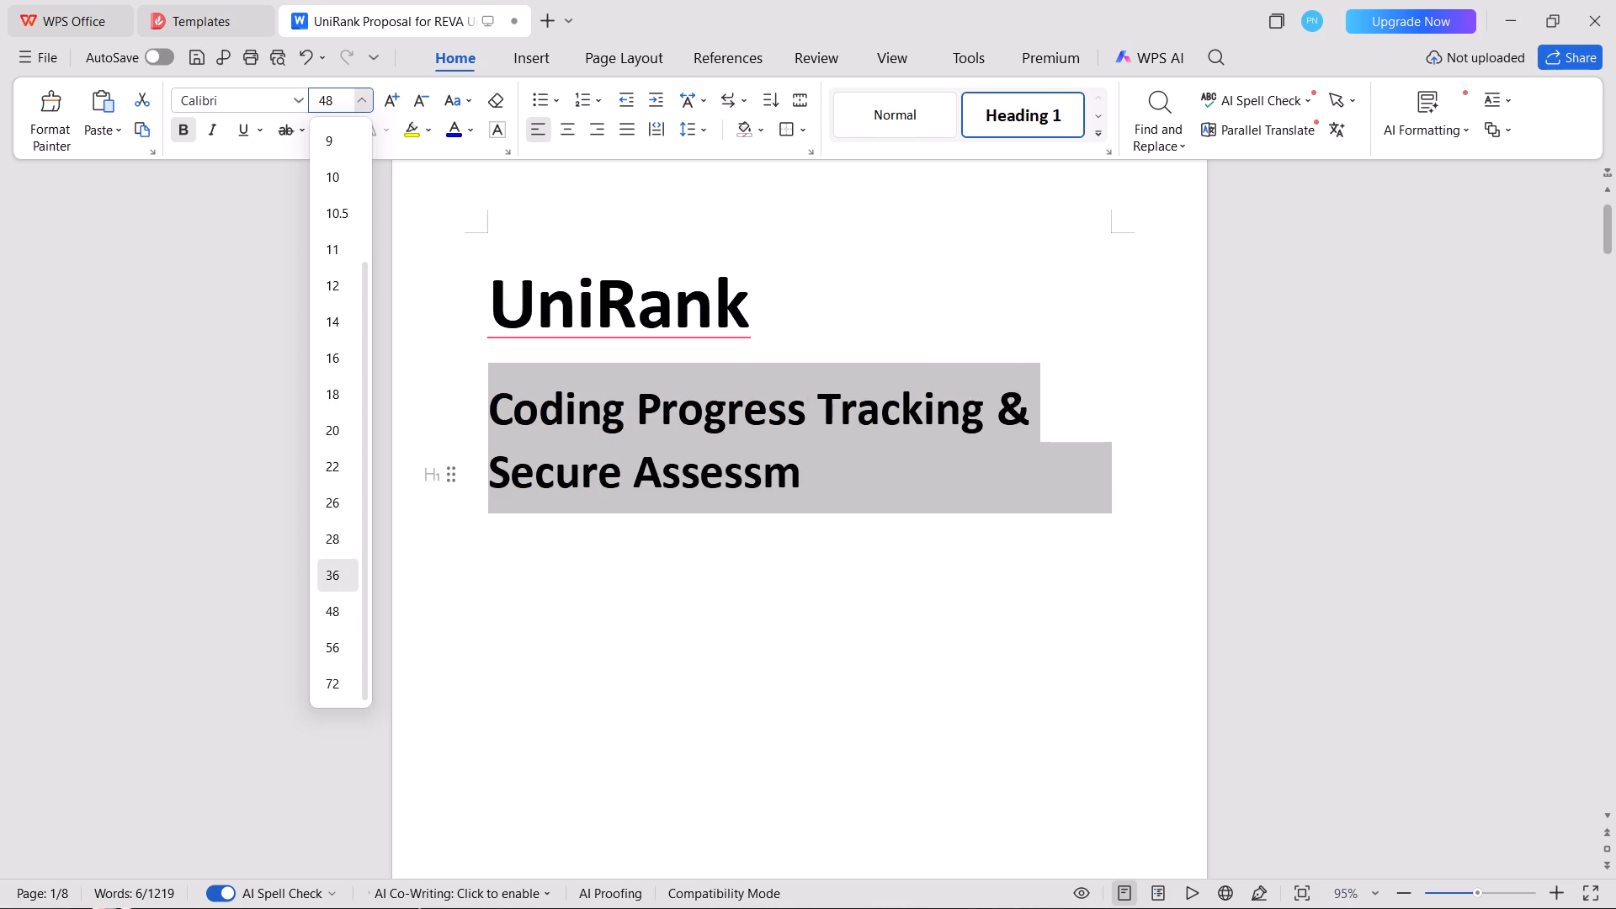
left_click(330, 574)
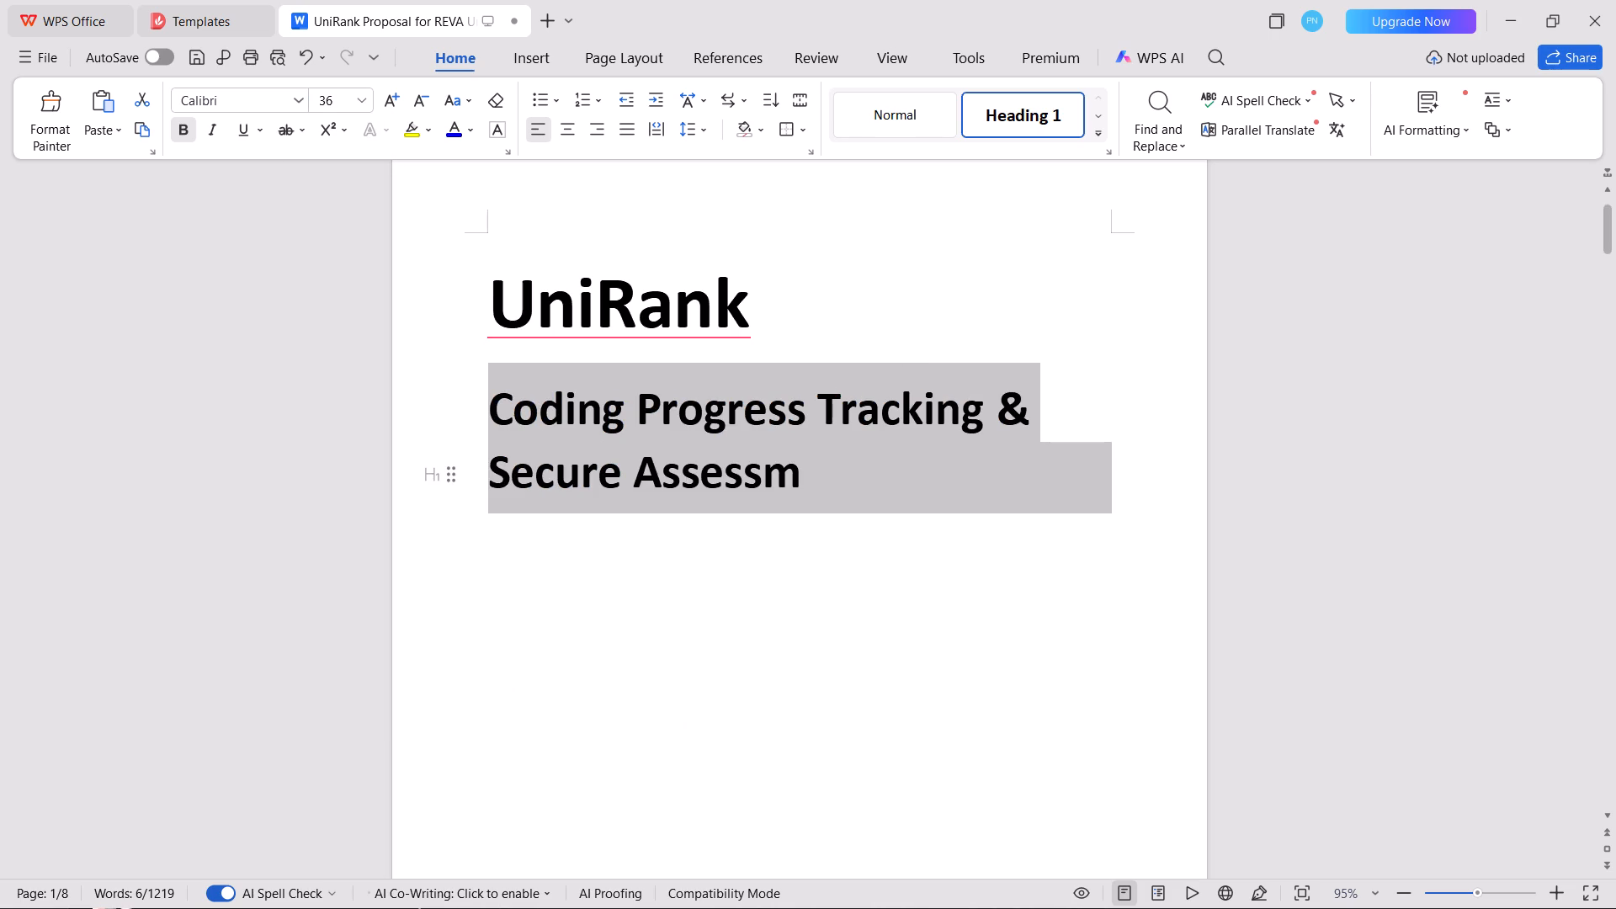
left_click(543, 562)
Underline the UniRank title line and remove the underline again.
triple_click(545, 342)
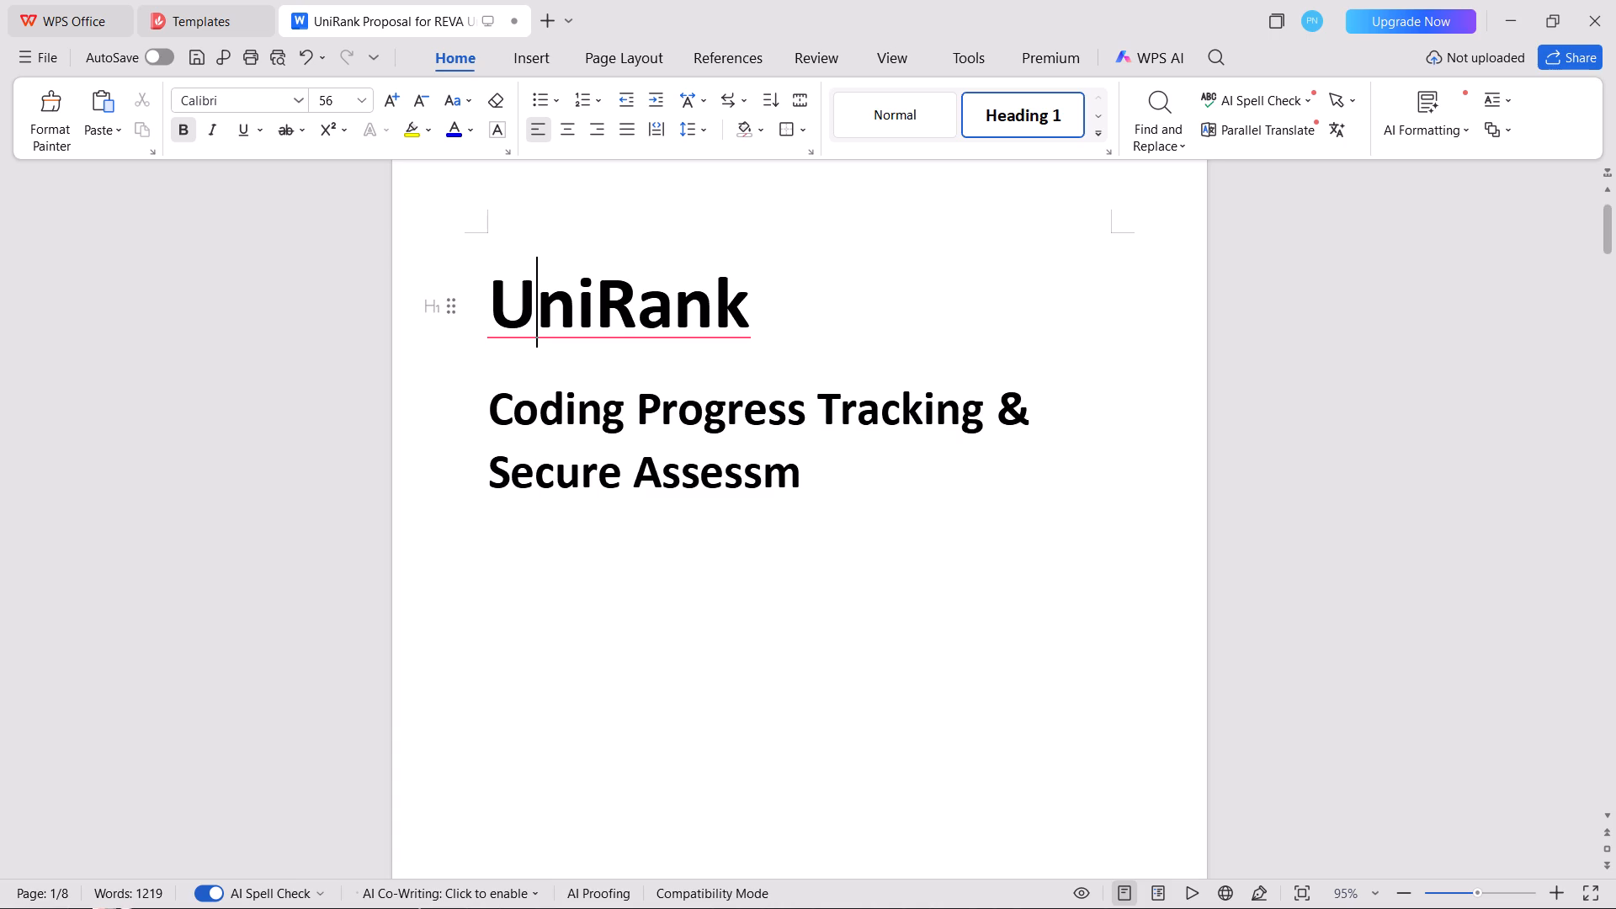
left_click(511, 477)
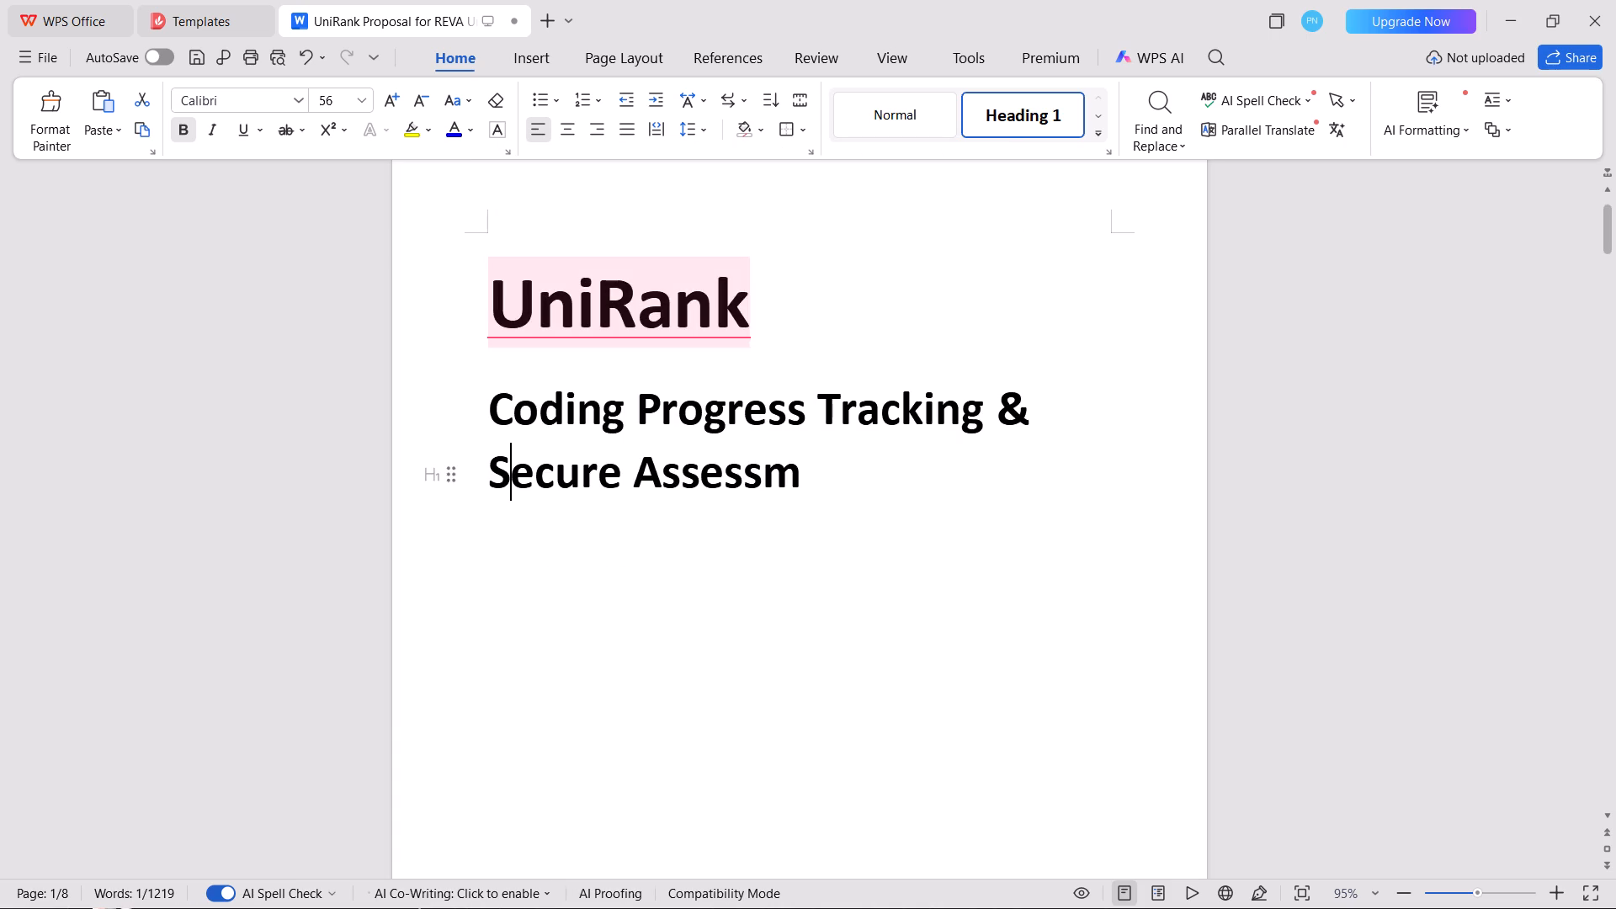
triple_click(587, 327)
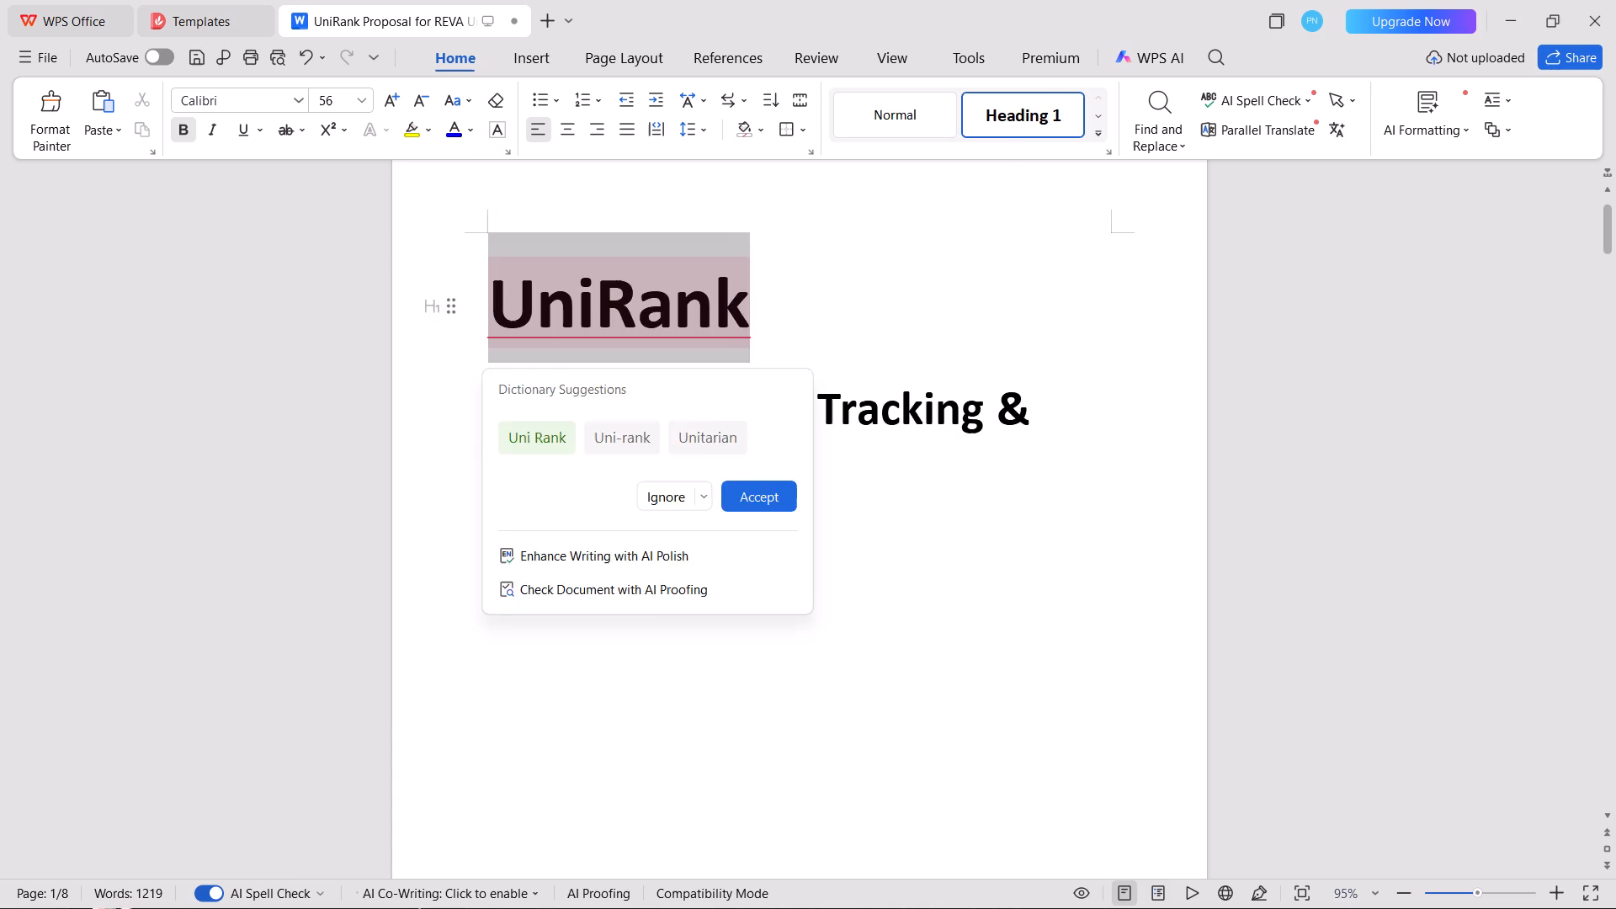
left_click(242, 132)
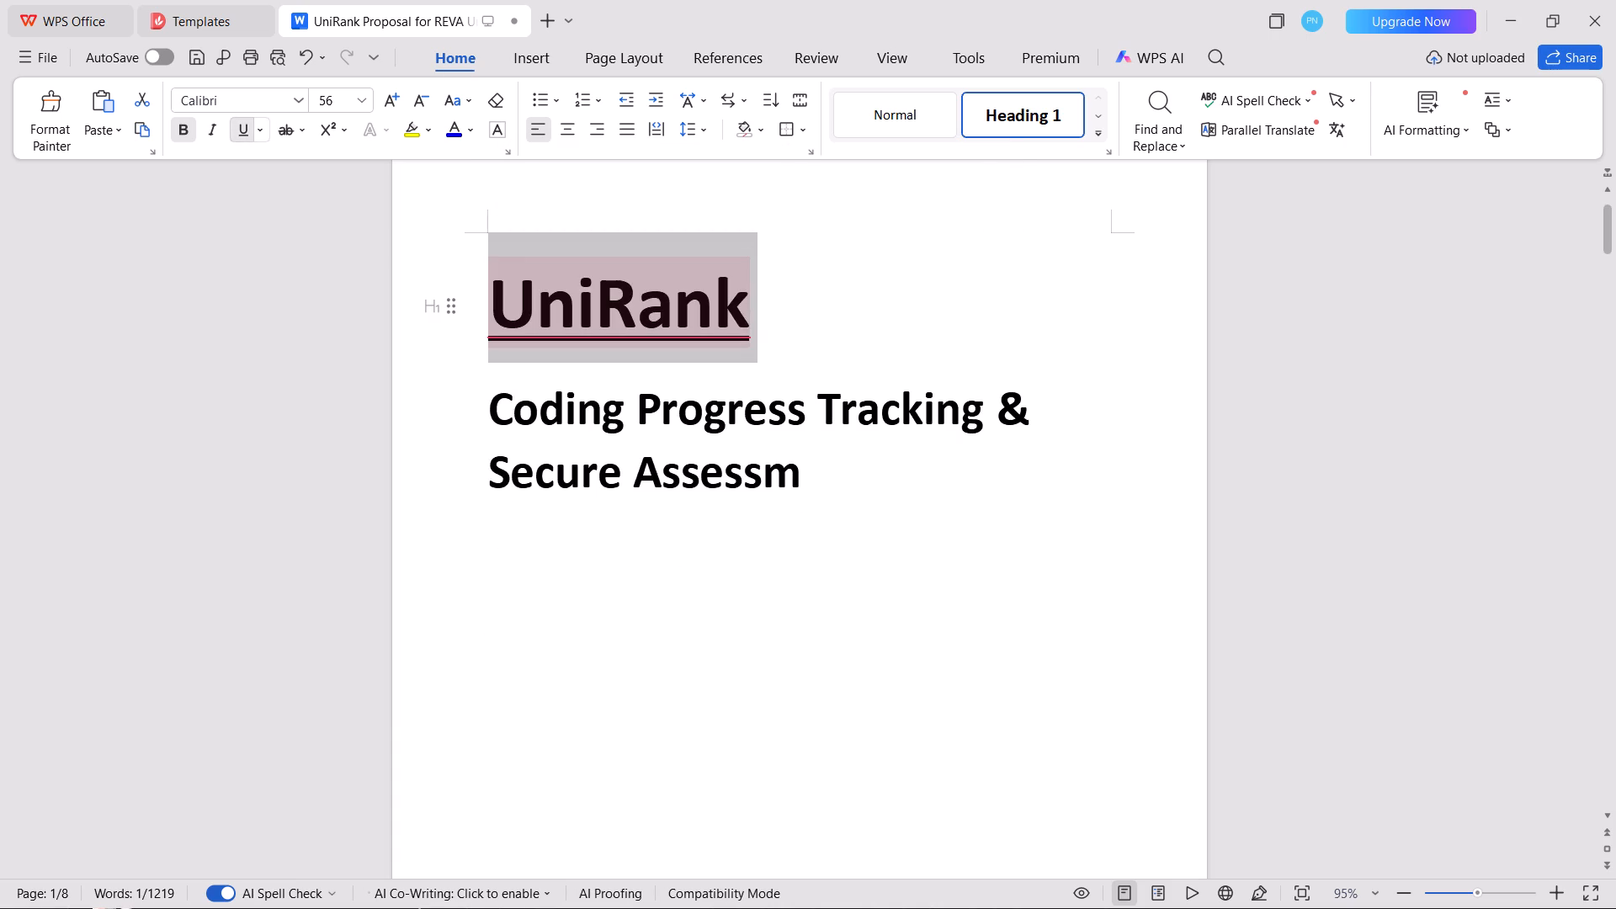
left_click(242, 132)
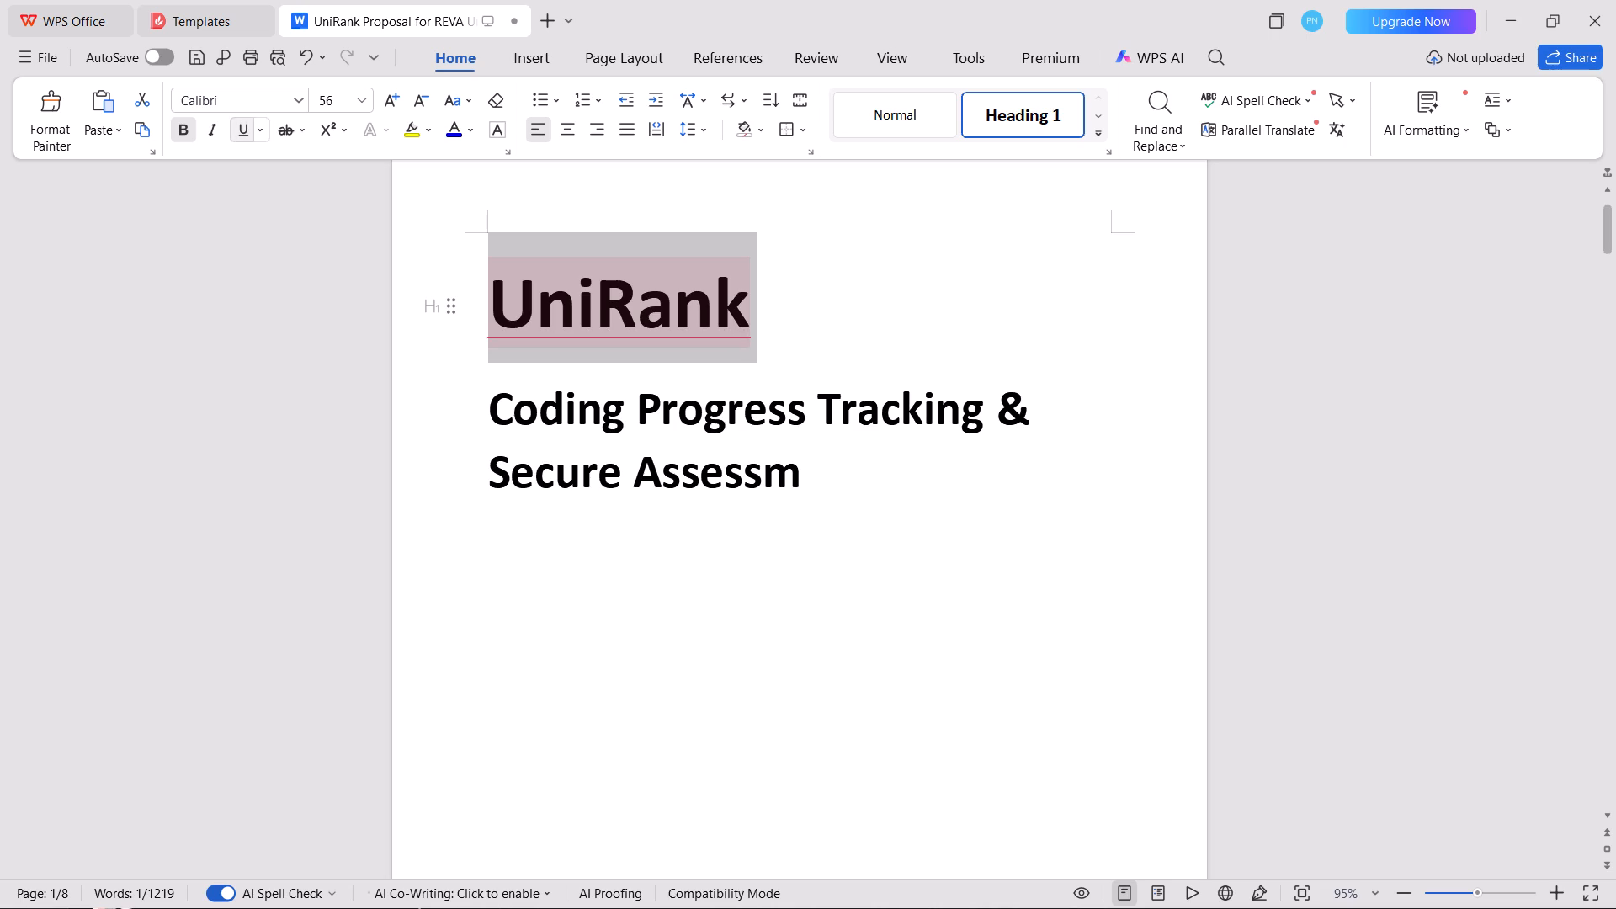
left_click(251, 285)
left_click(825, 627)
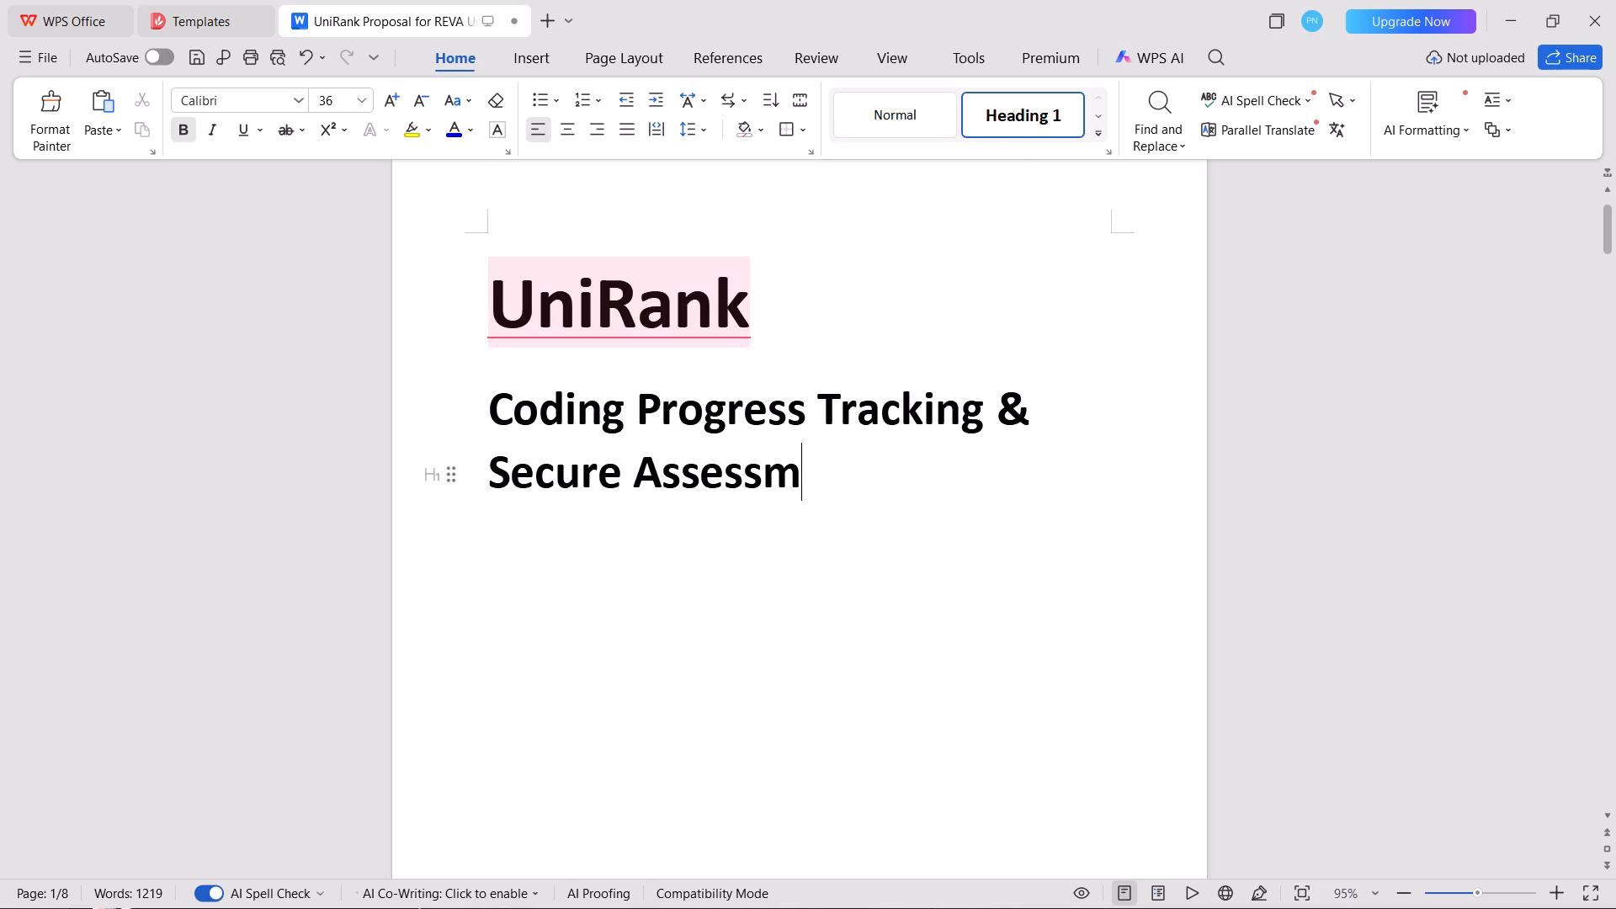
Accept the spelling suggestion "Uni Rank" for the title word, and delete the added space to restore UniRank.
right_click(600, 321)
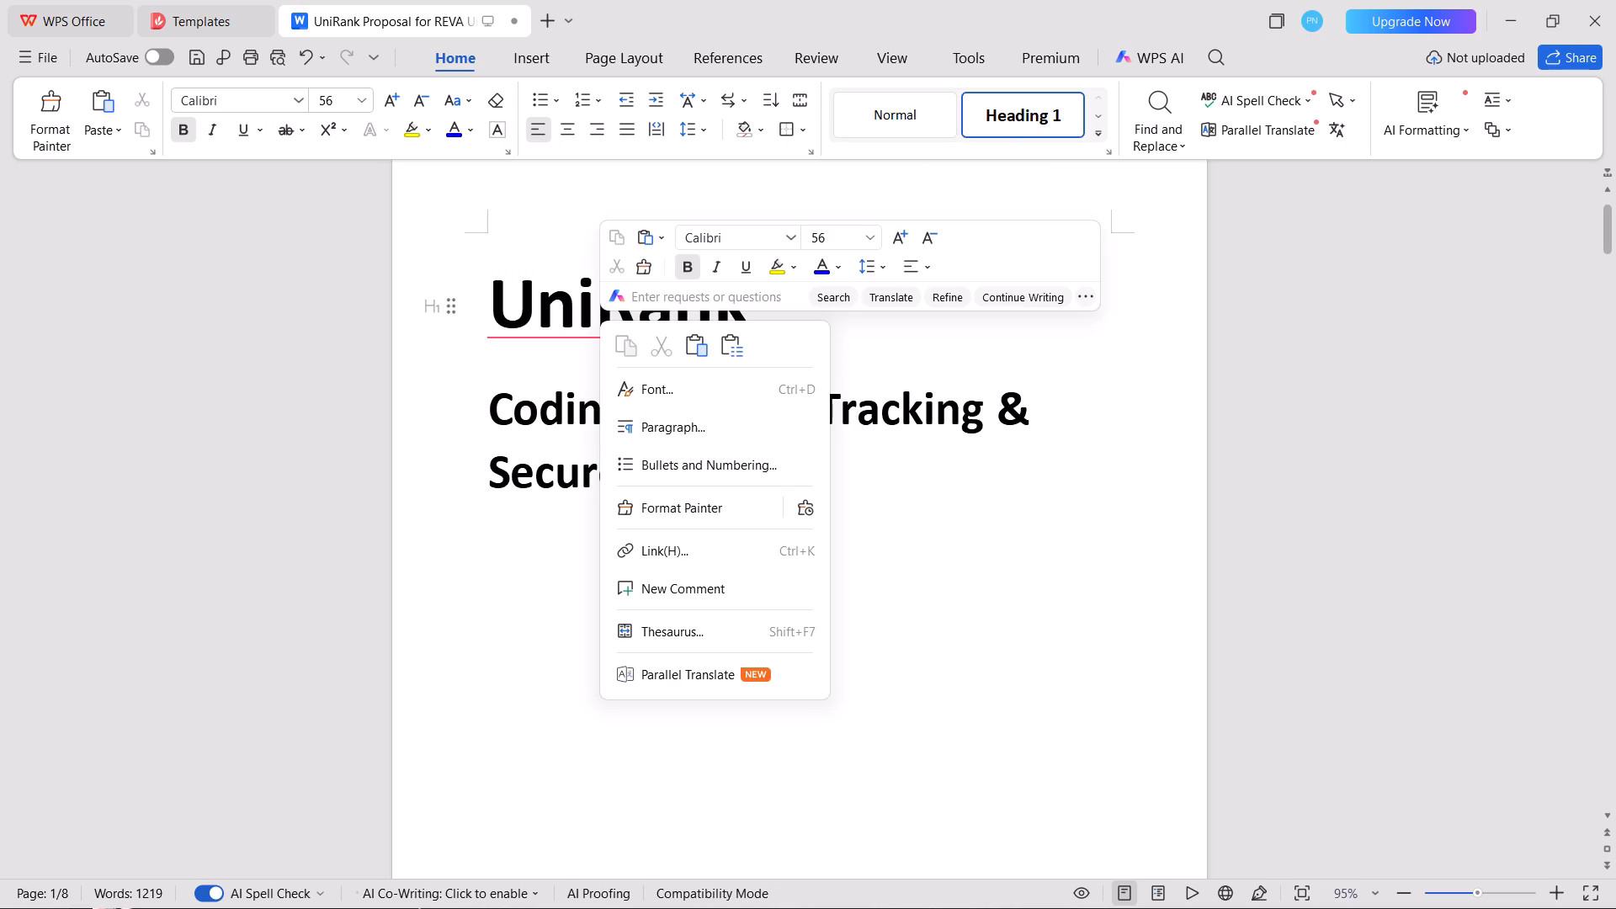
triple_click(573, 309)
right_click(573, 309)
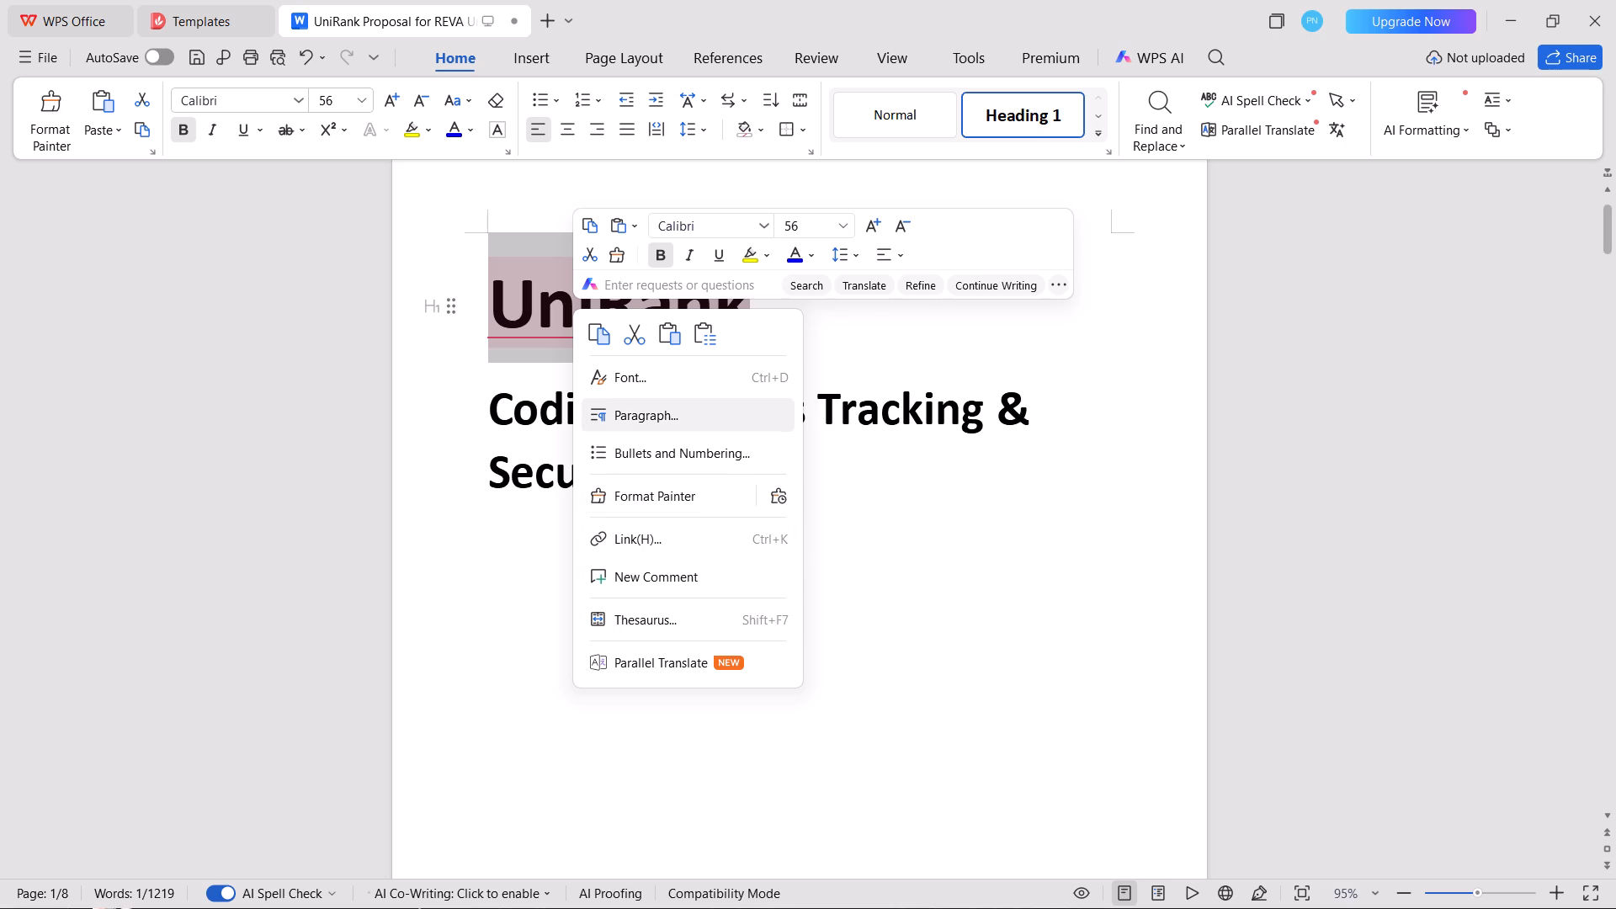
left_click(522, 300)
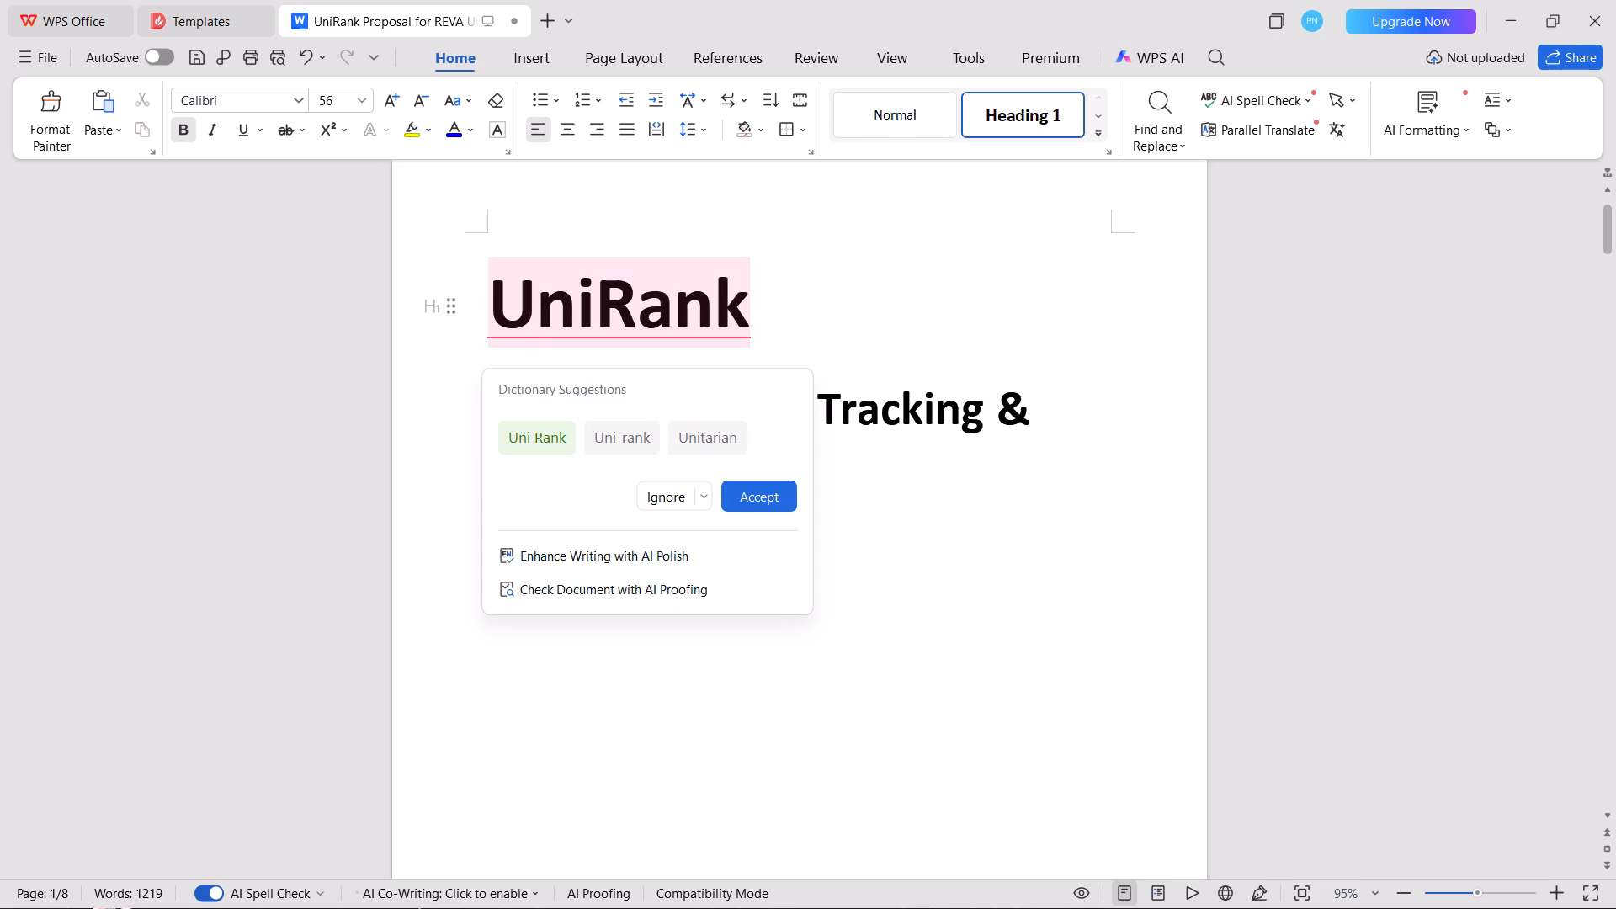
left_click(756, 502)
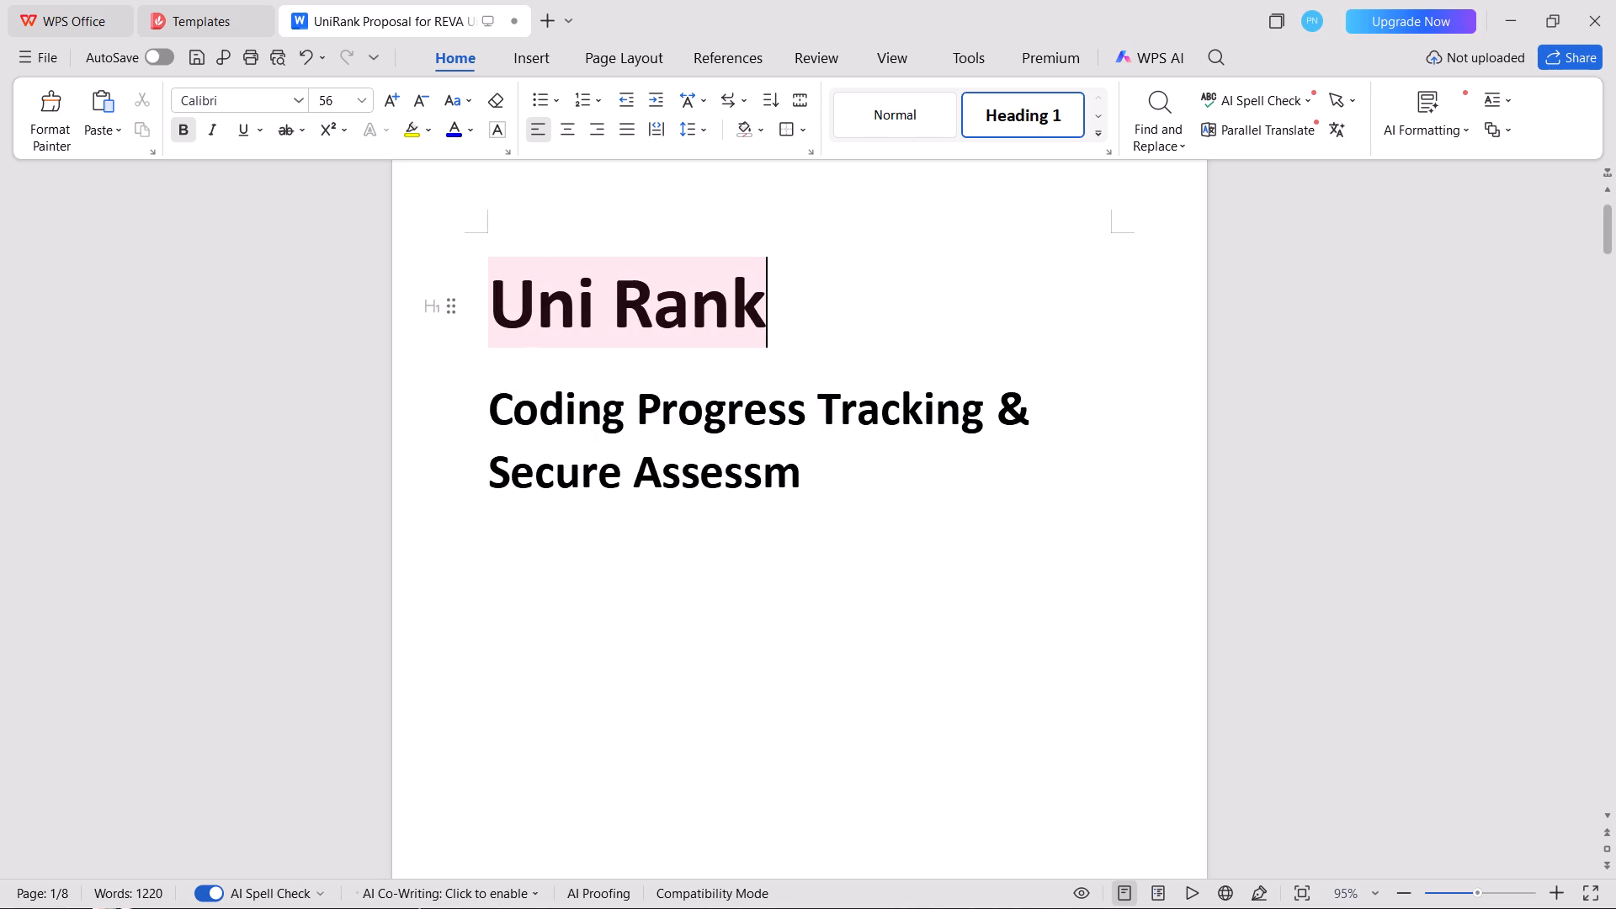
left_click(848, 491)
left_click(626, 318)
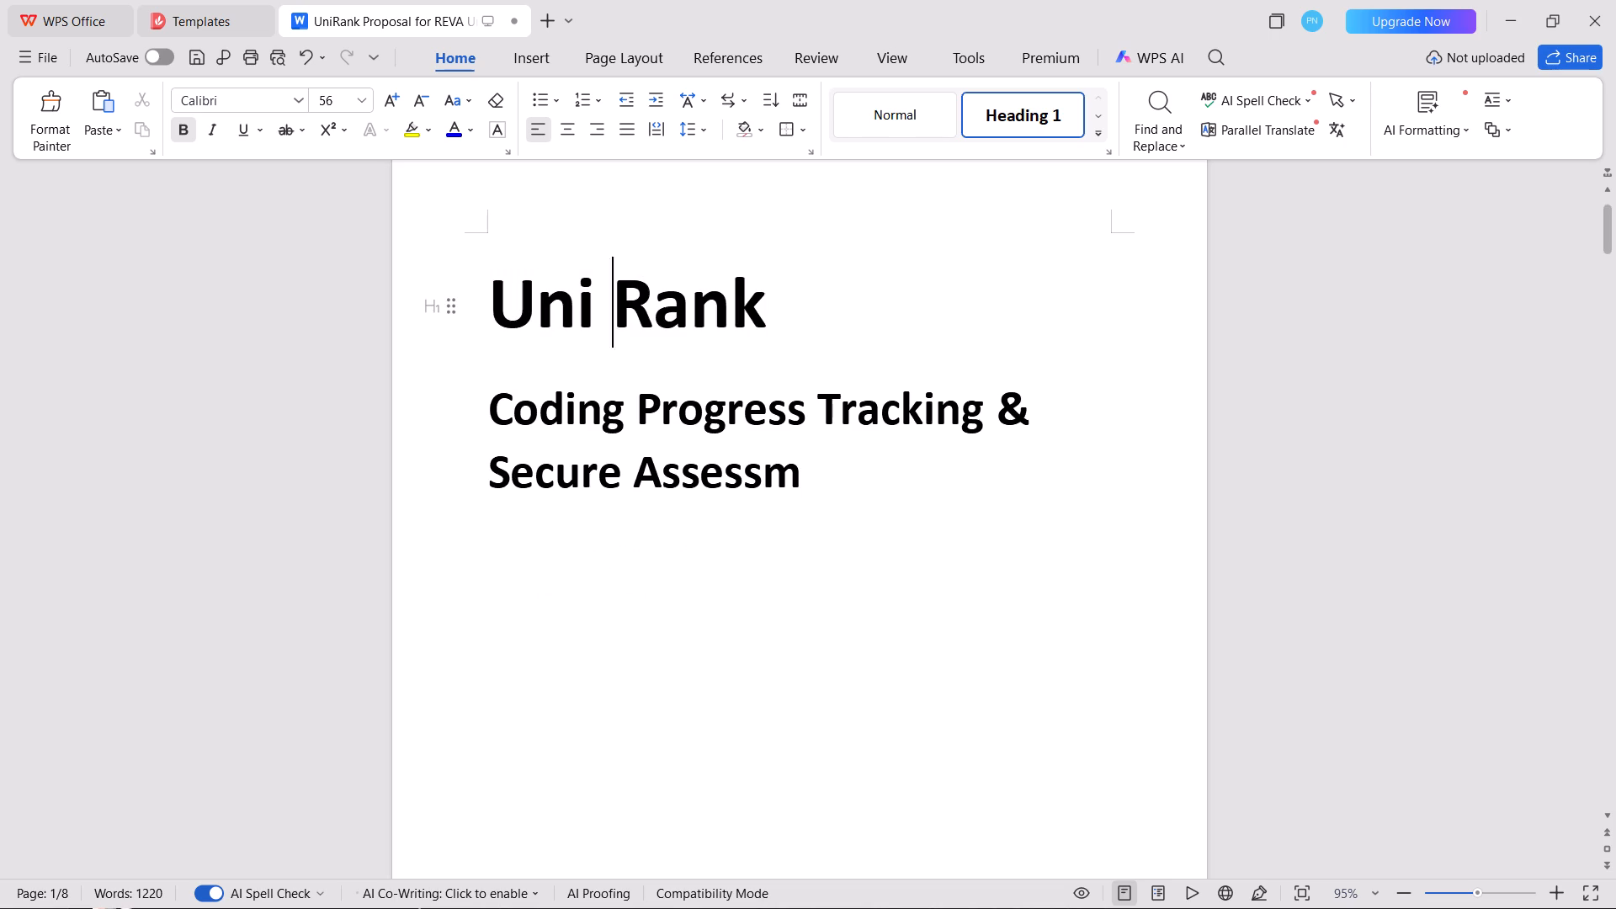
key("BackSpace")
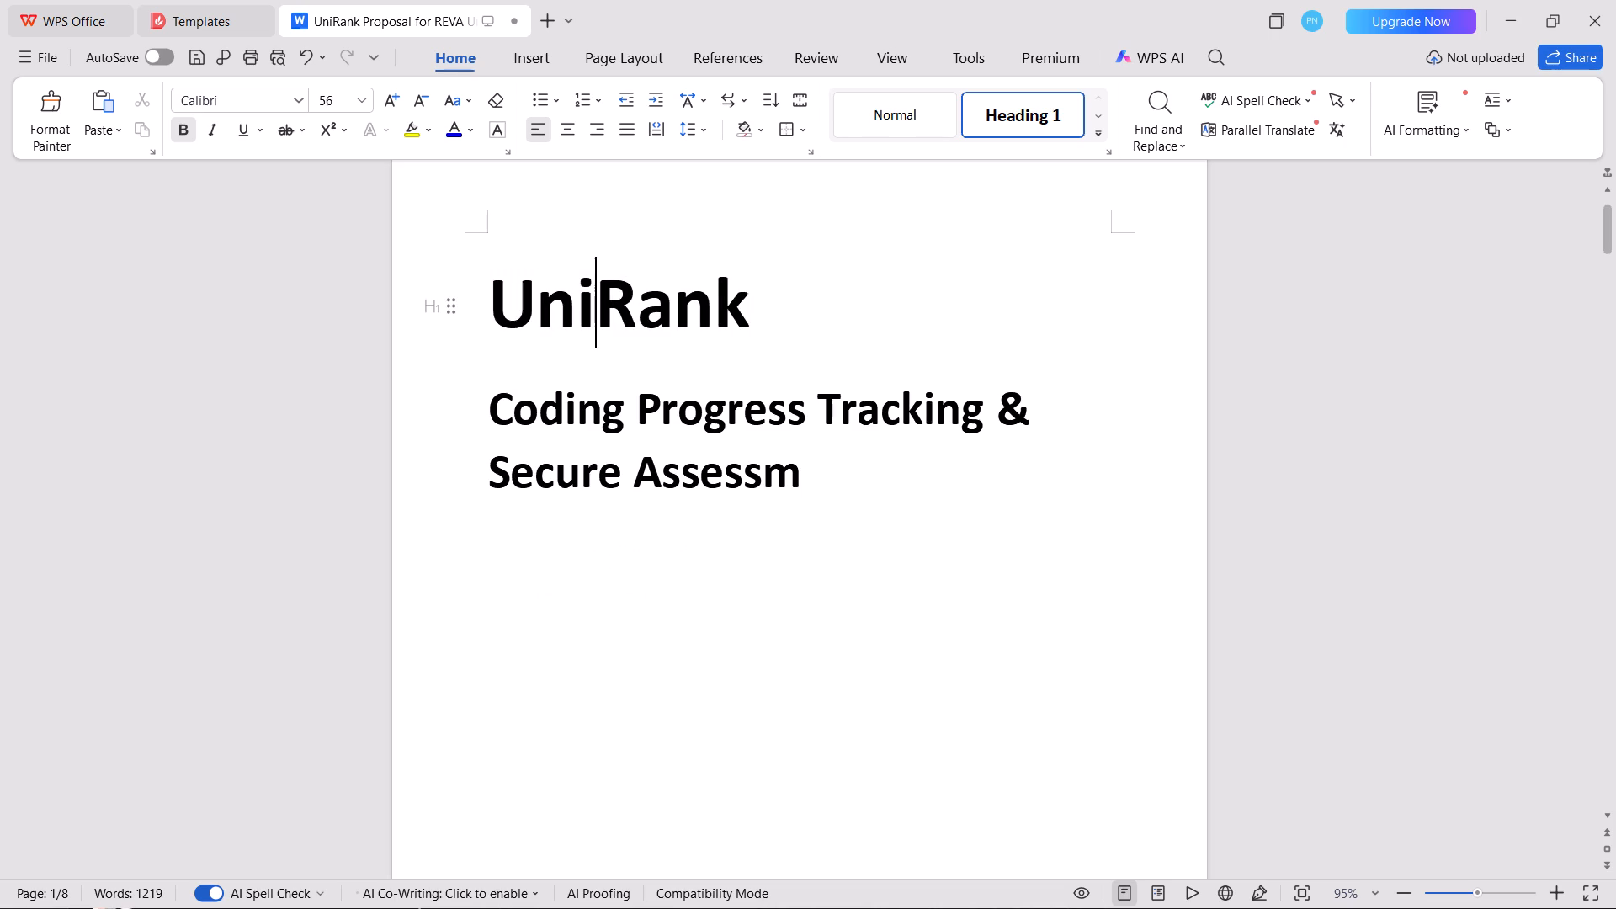
Ignore the spelling suggestion for UniRank in the title to clear its error marking.
right_click(596, 315)
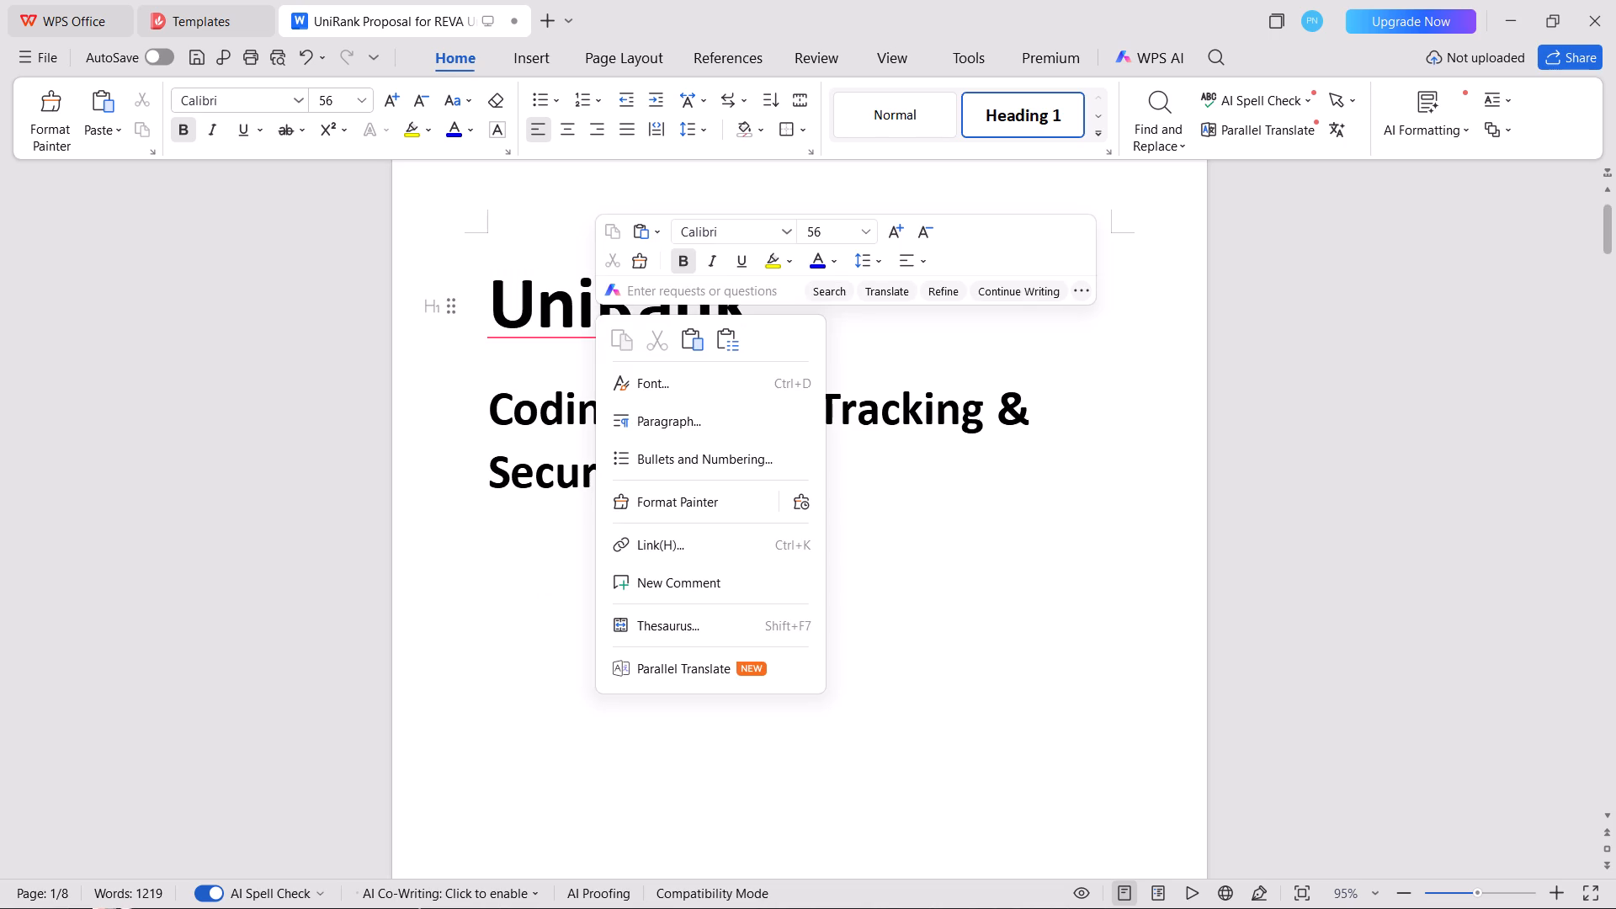
triple_click(570, 298)
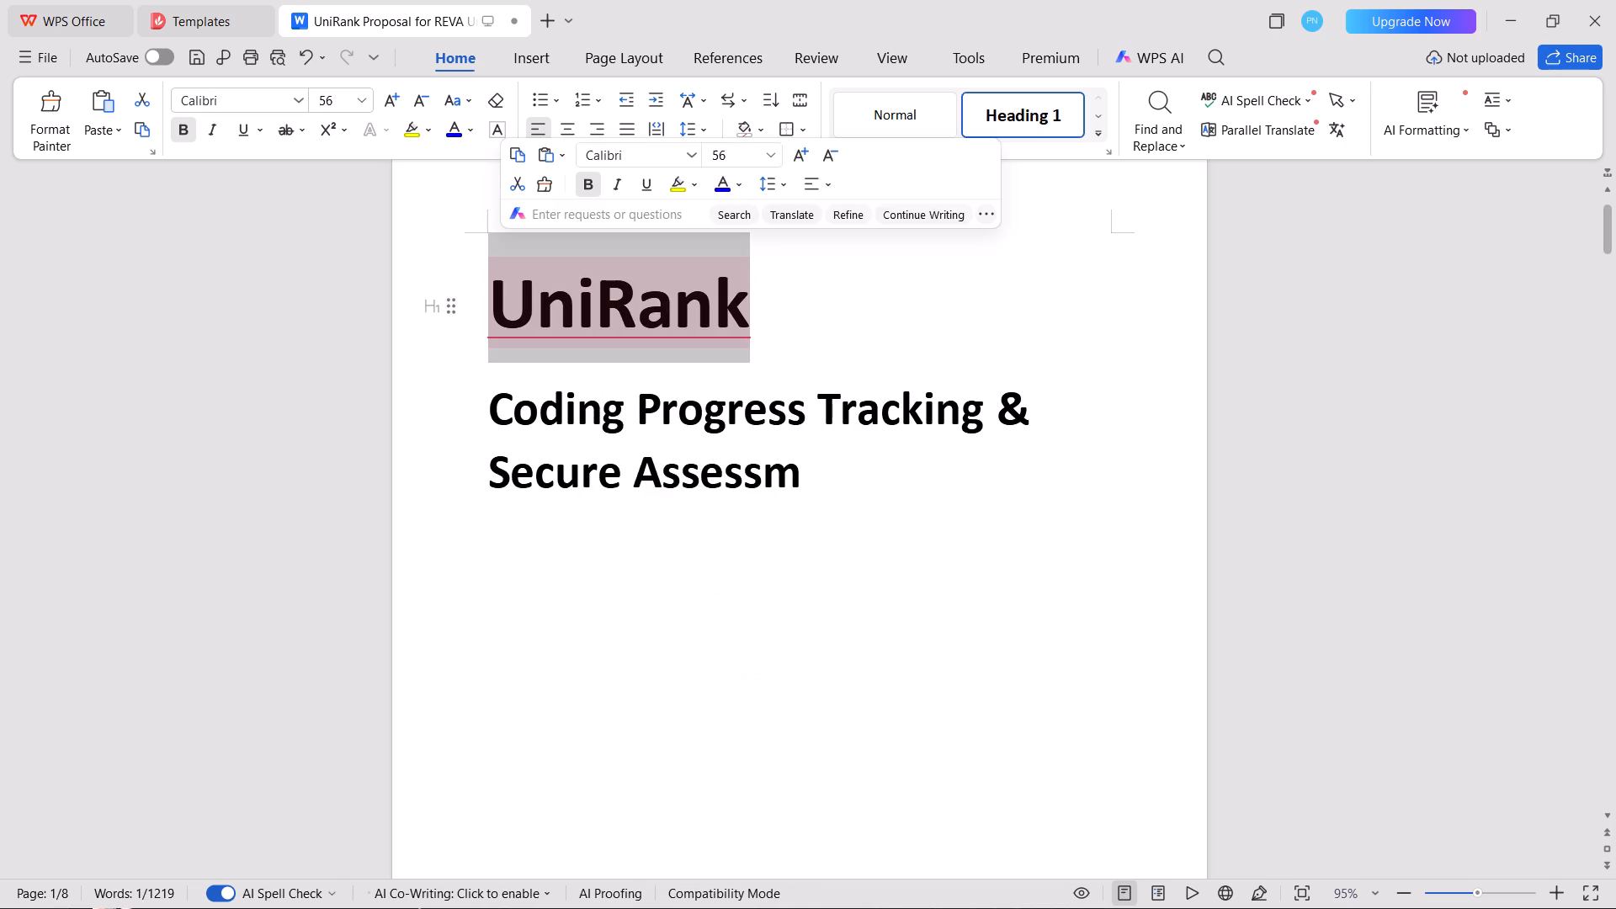
left_click(570, 298)
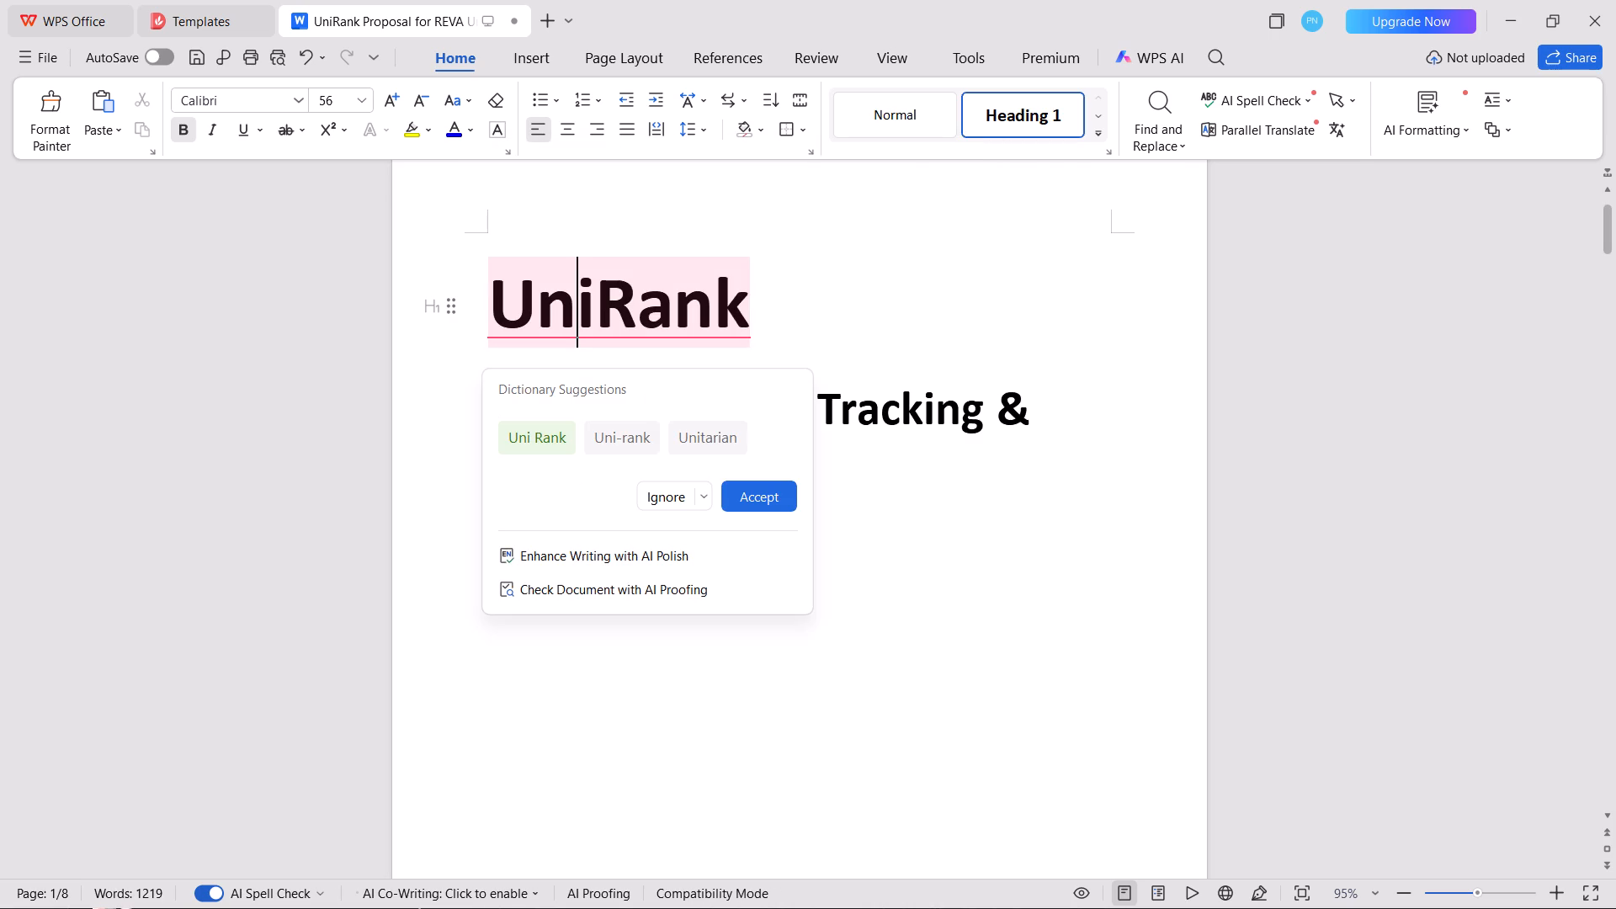
left_click(665, 483)
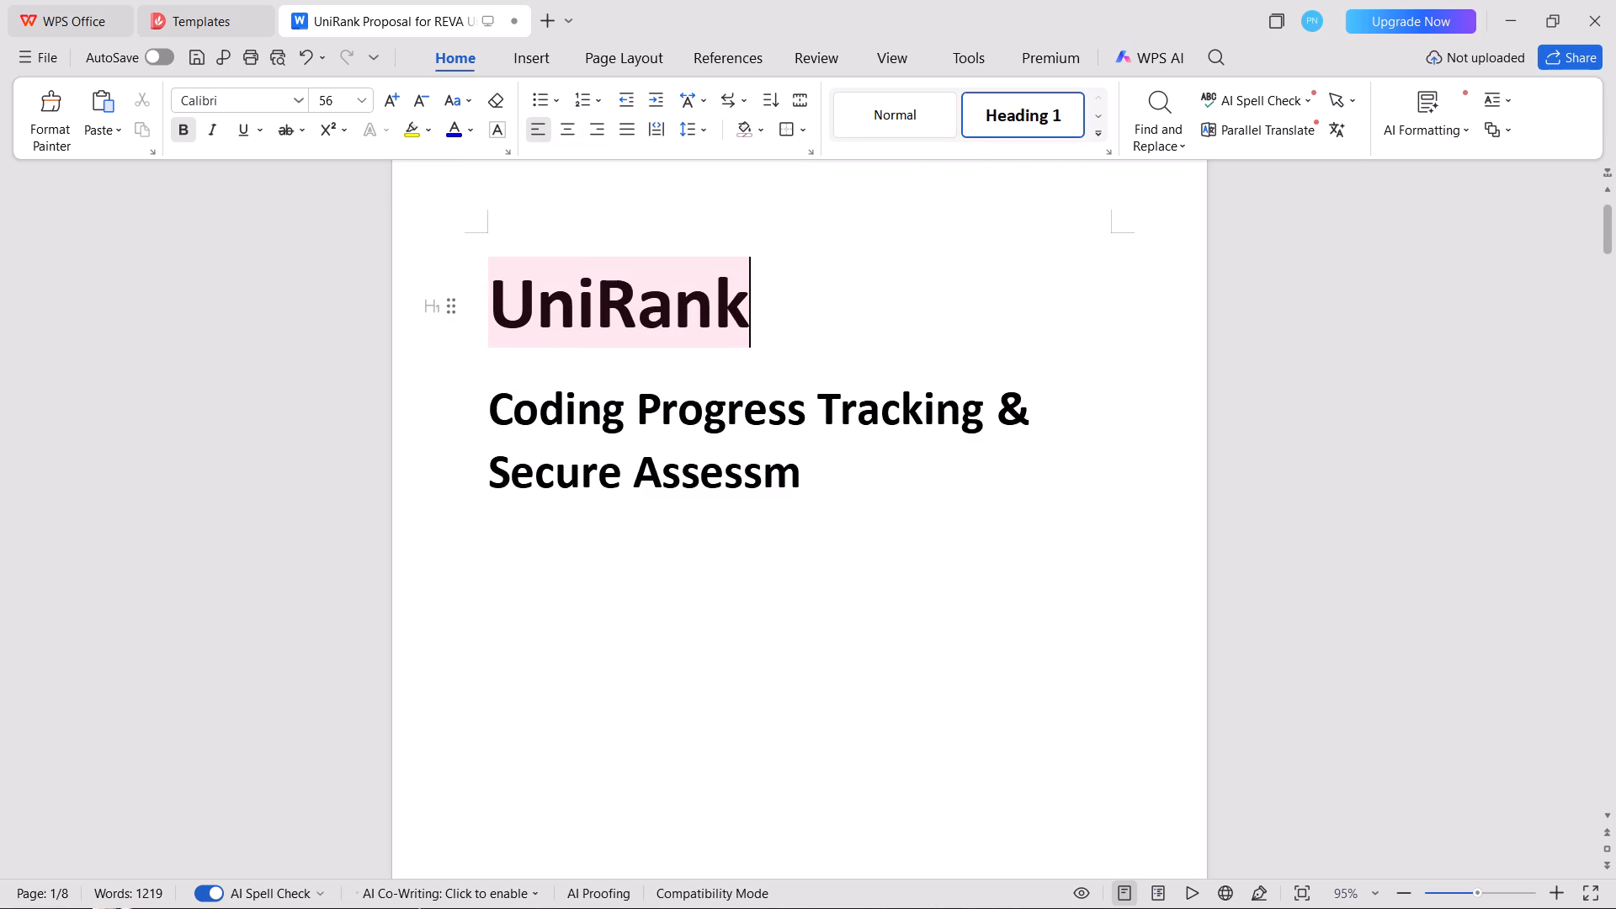
left_click(861, 314)
left_click(771, 490)
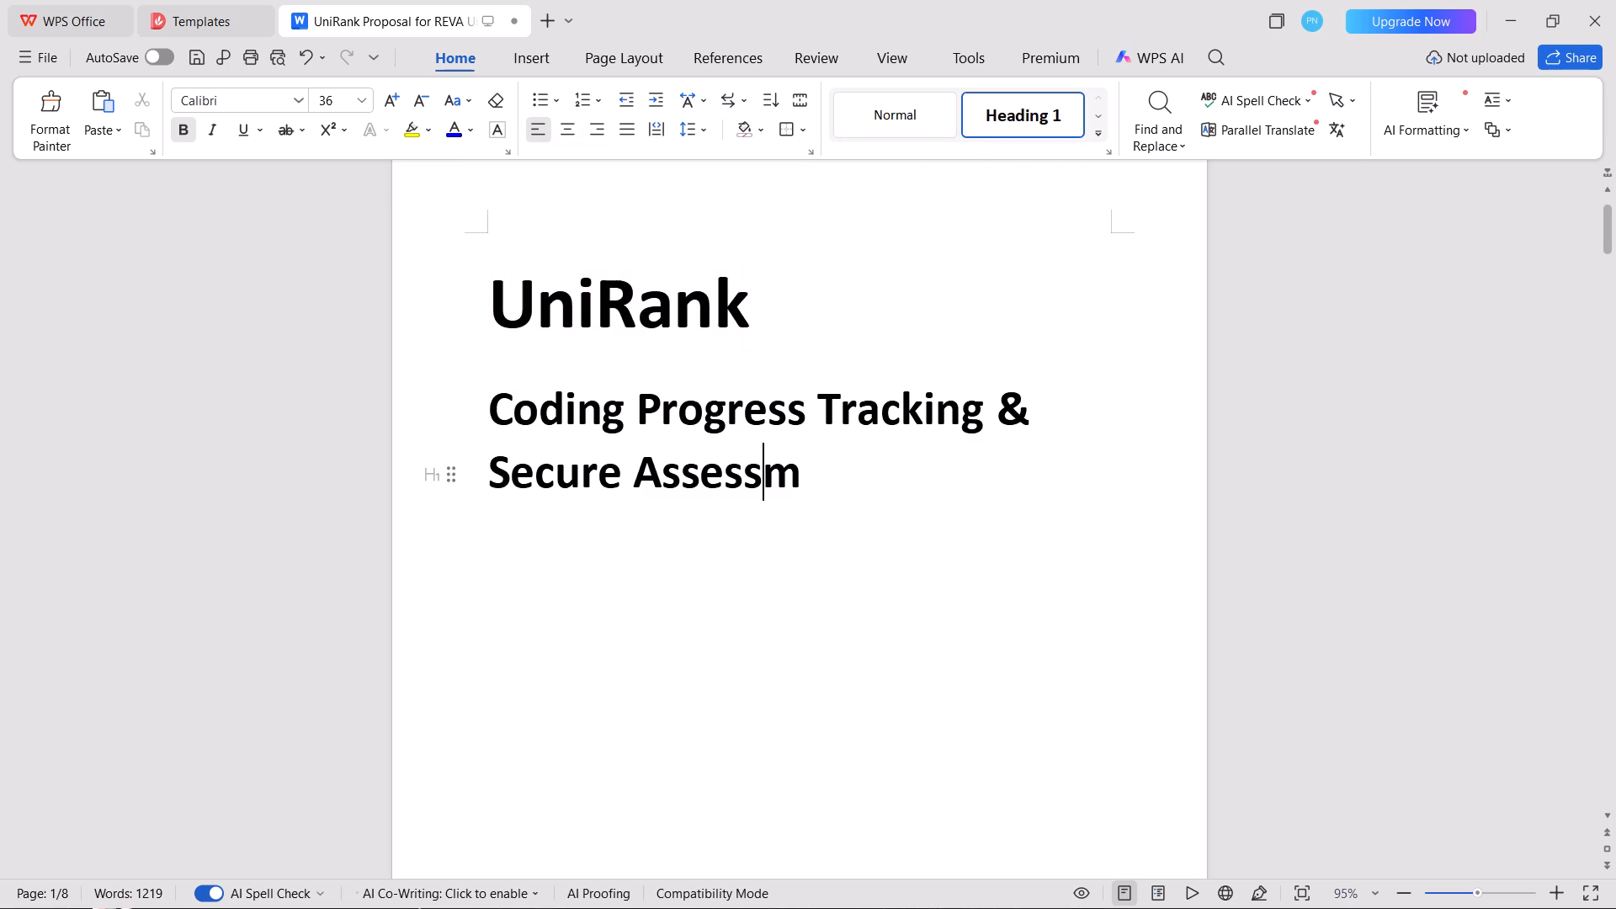
Set the line spacing of the UniRank title and its subtitle to 1.0.
left_click_drag(499, 283, 886, 473)
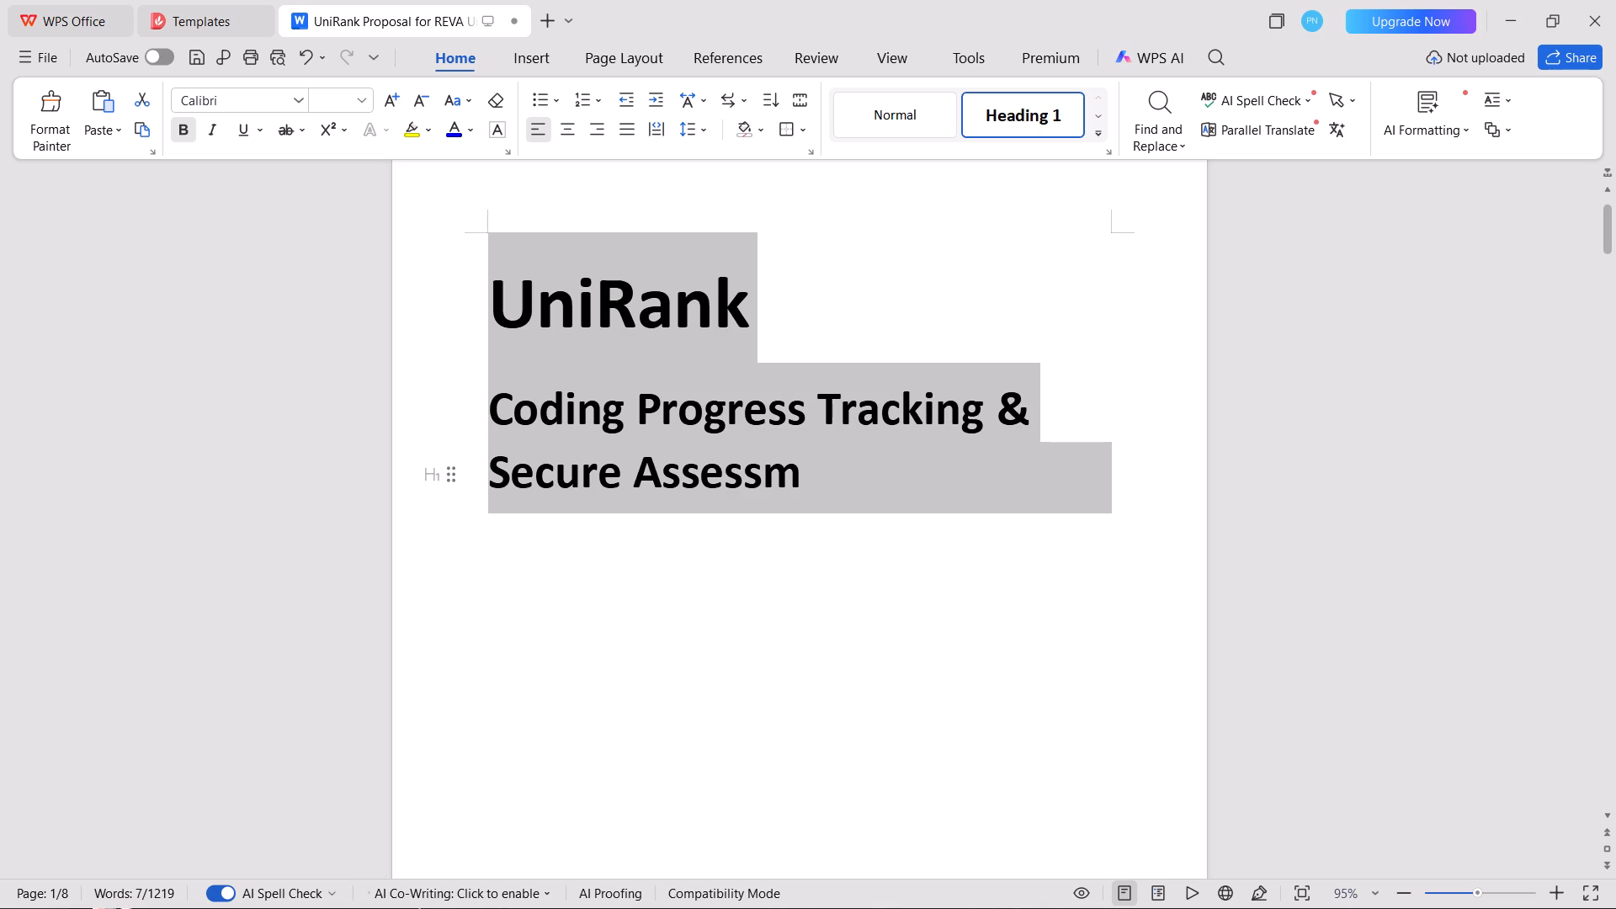
left_click(686, 130)
left_click(724, 169)
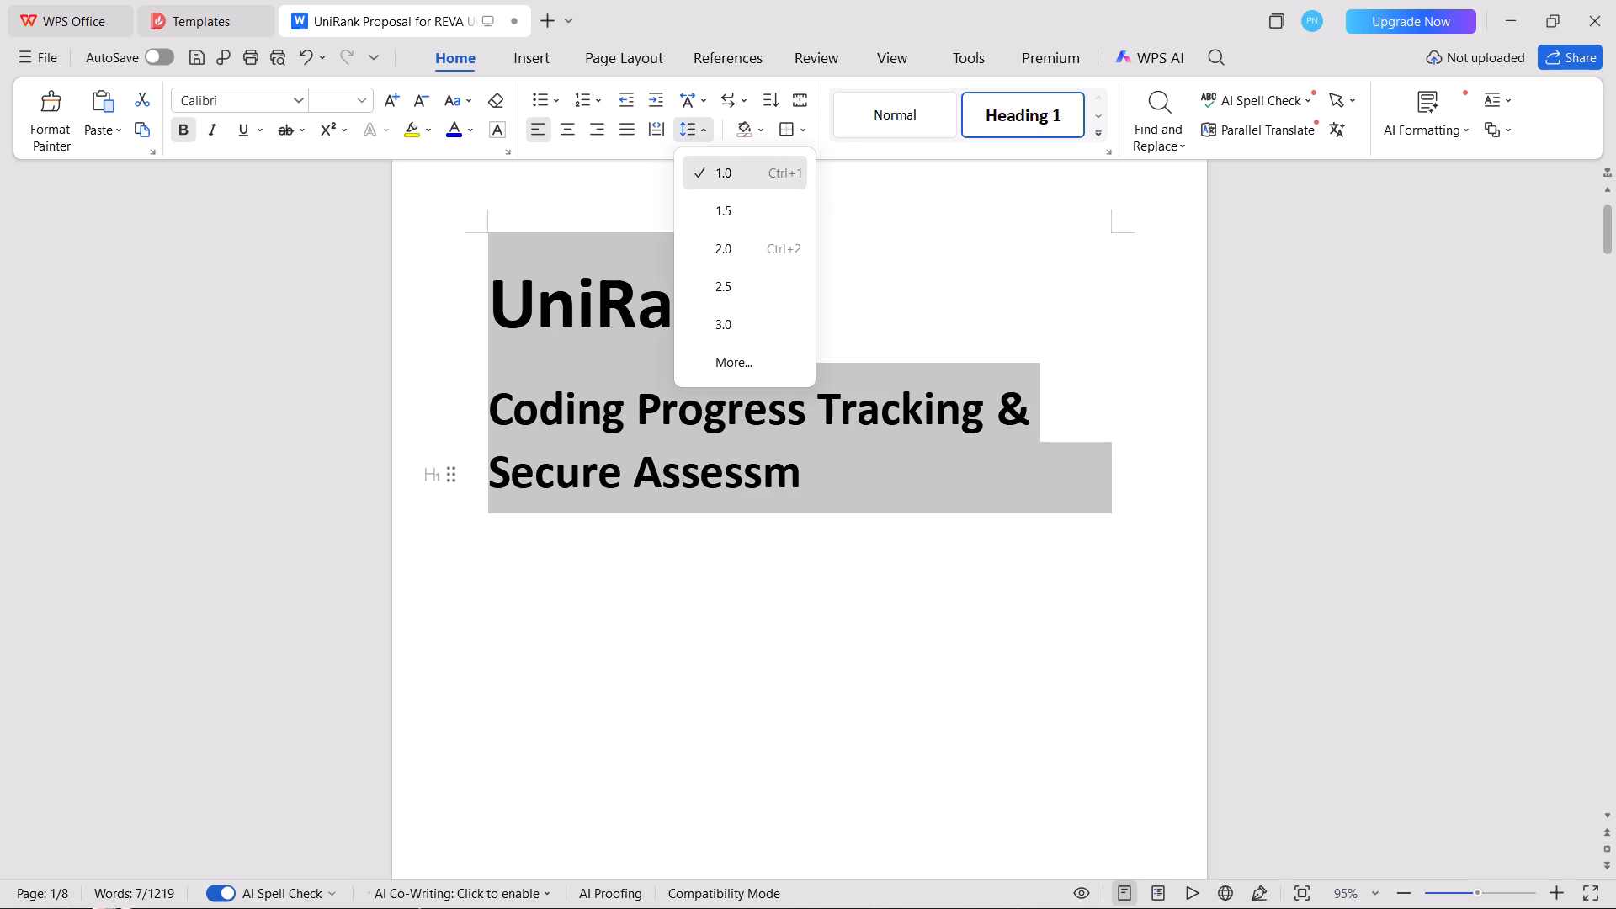
Set the line spacing of the UniRank title and its subtitle to Multiple at 0.5.
left_click(604, 651)
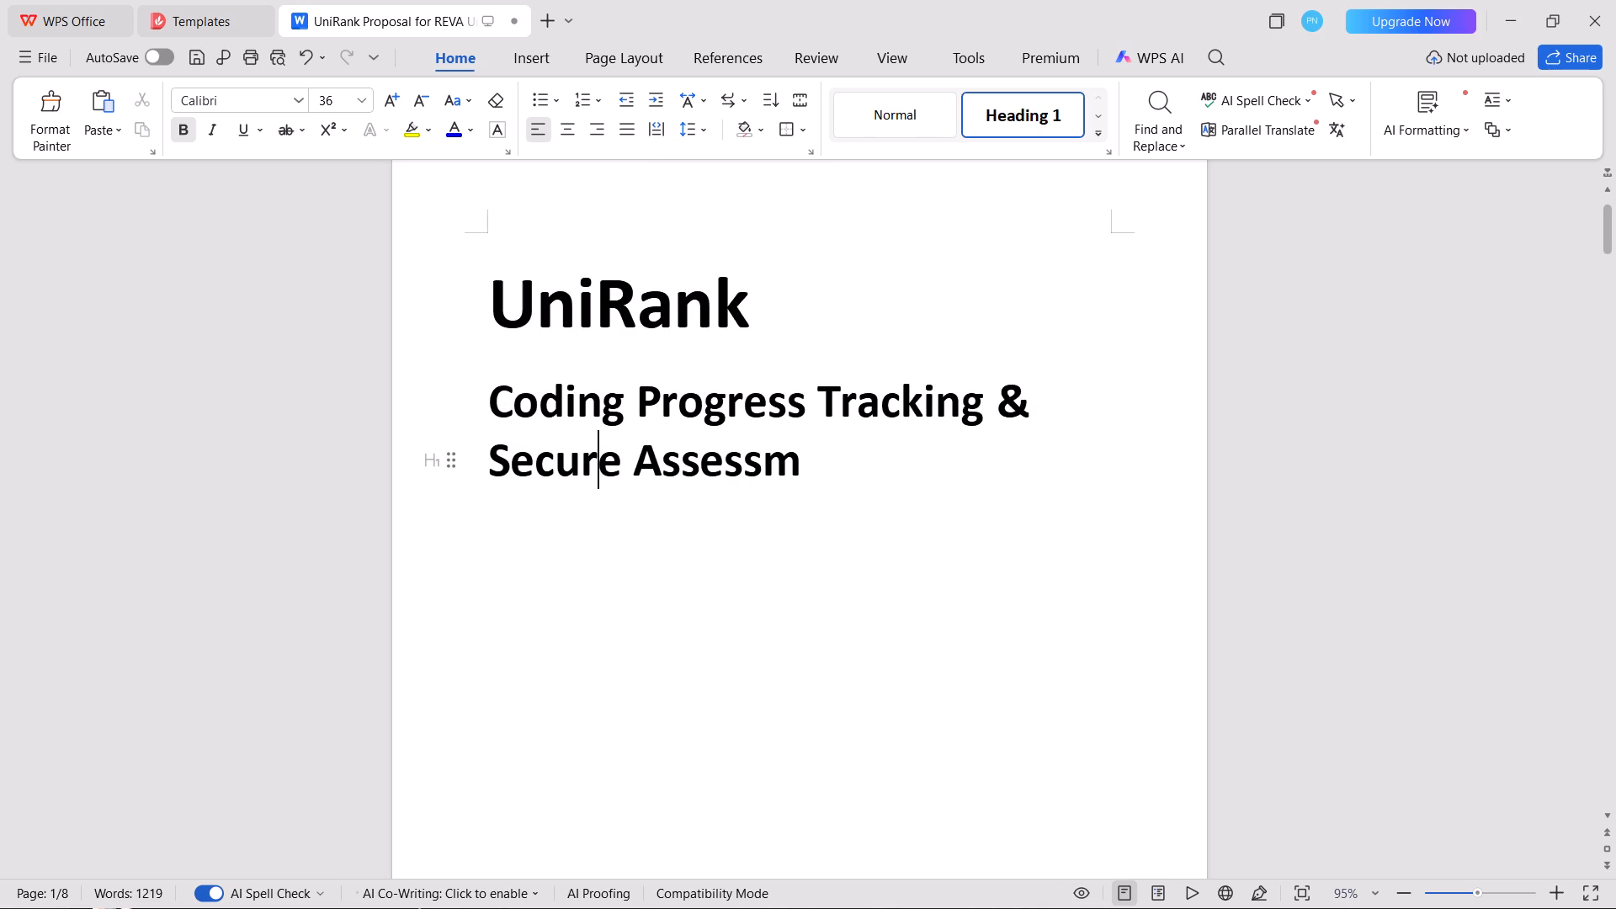
left_click_drag(486, 316, 1045, 371)
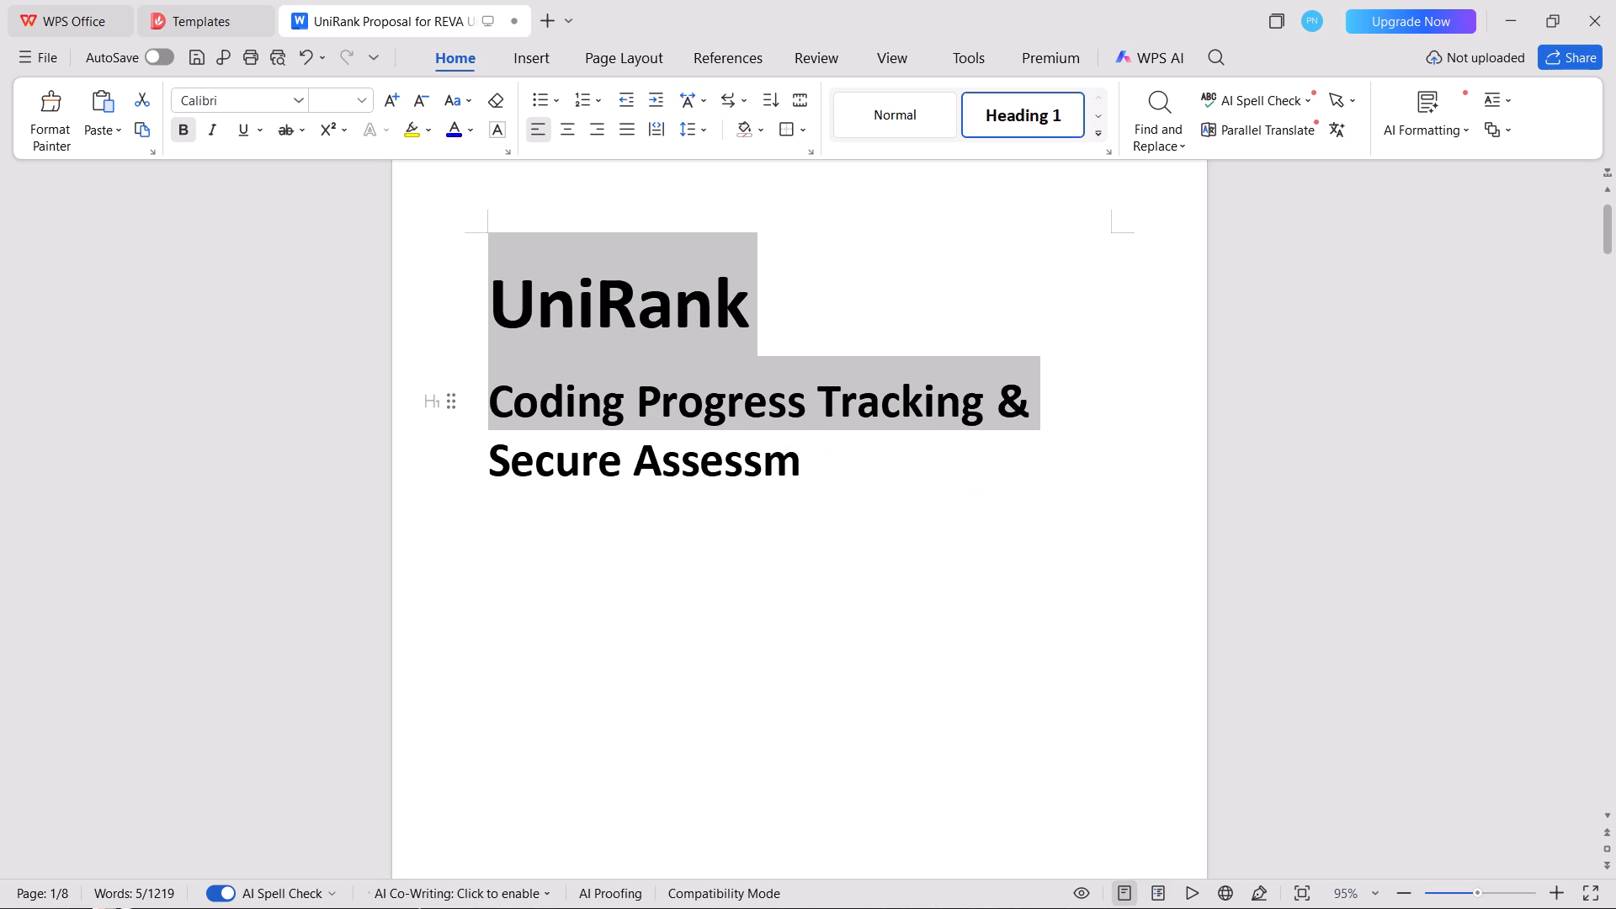
left_click(678, 129)
left_click(694, 162)
left_click(704, 126)
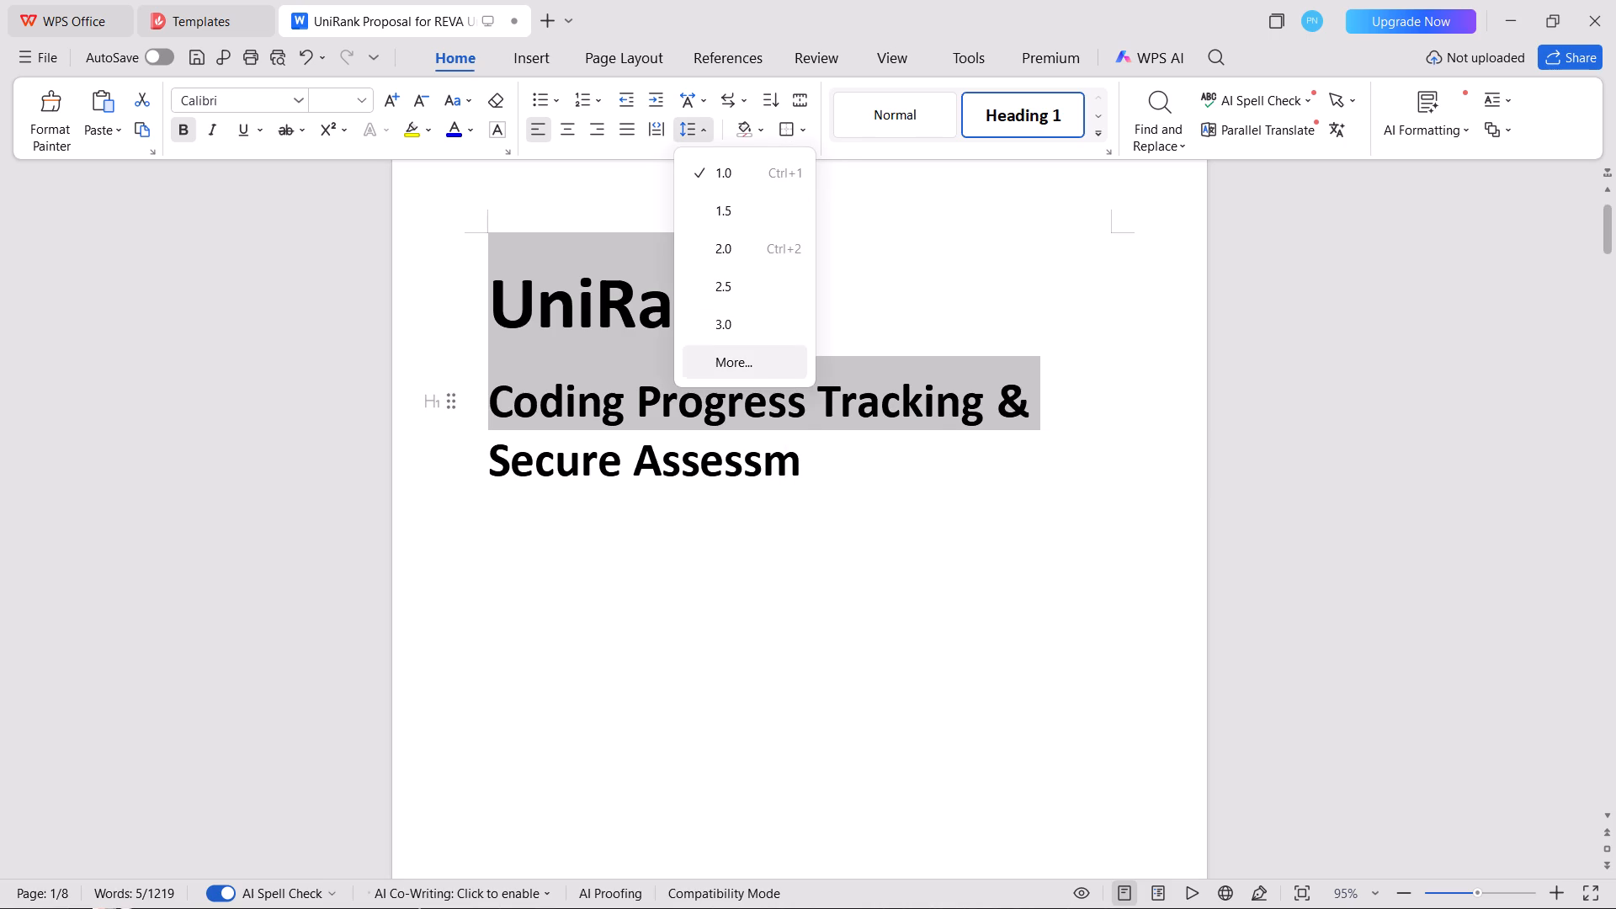
left_click(752, 372)
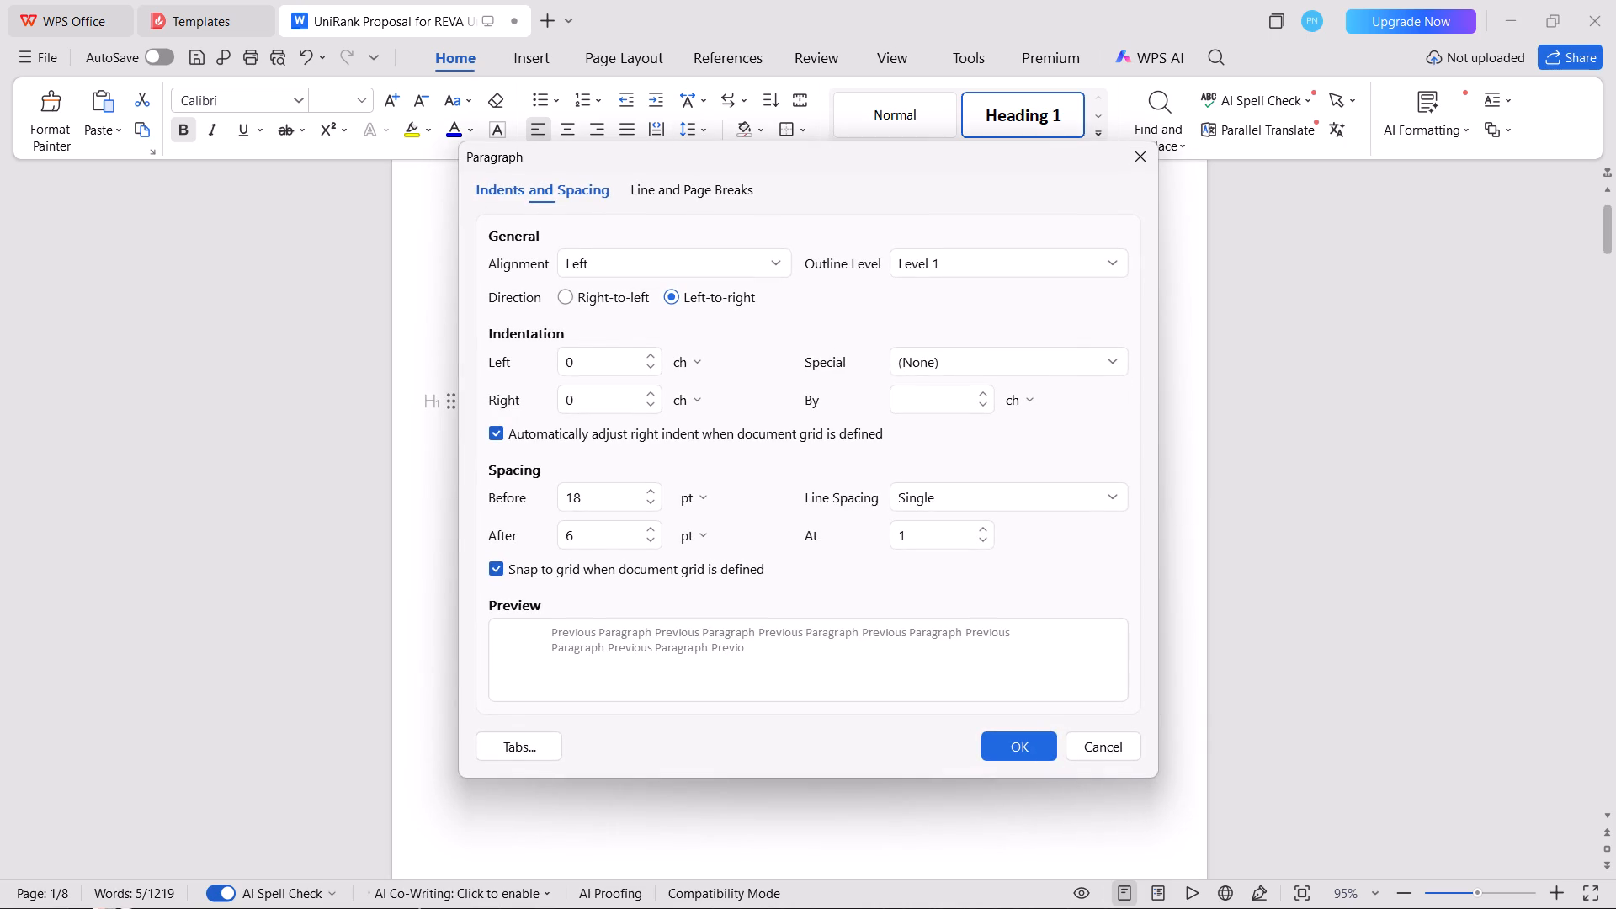
left_click(916, 538)
key("BackSpace")
key("0")
type(".5")
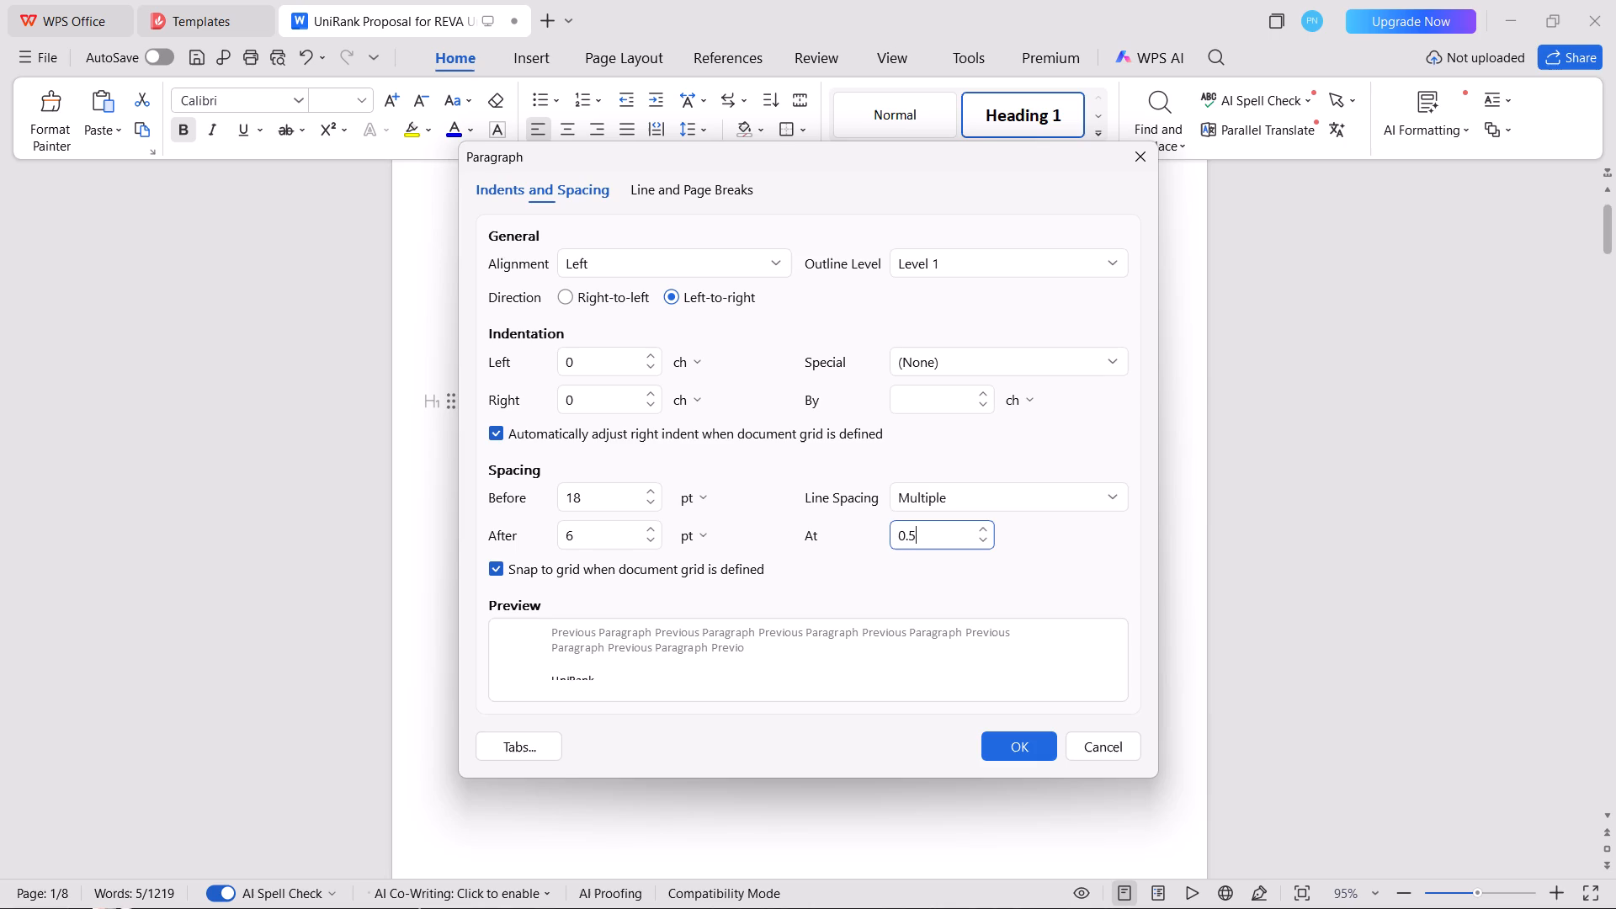
left_click(1013, 752)
left_click(779, 577)
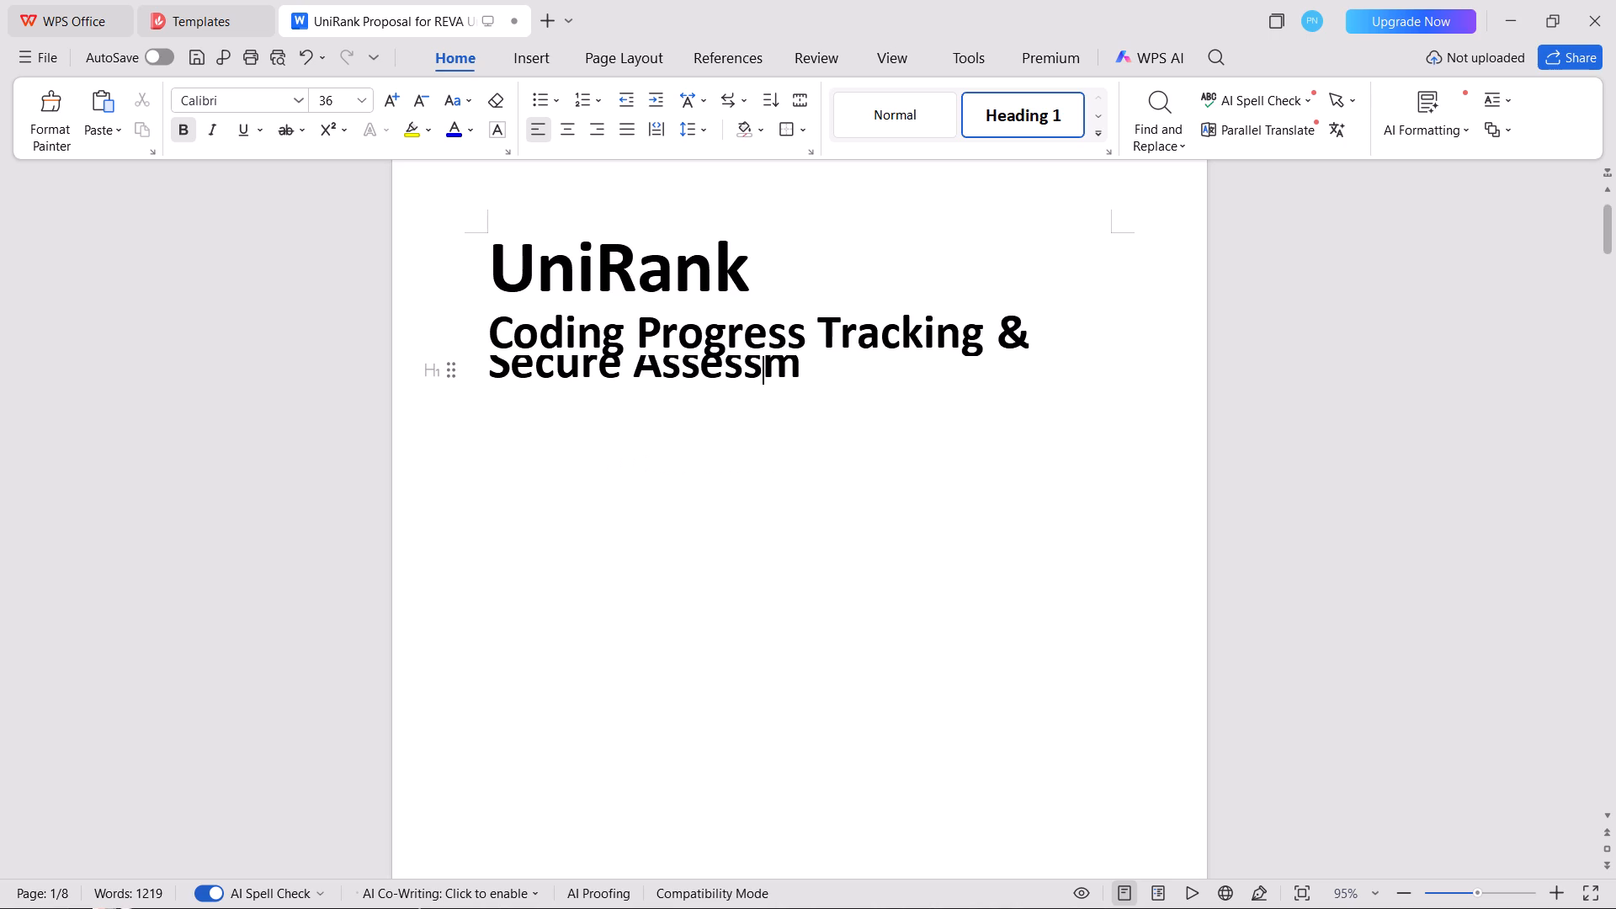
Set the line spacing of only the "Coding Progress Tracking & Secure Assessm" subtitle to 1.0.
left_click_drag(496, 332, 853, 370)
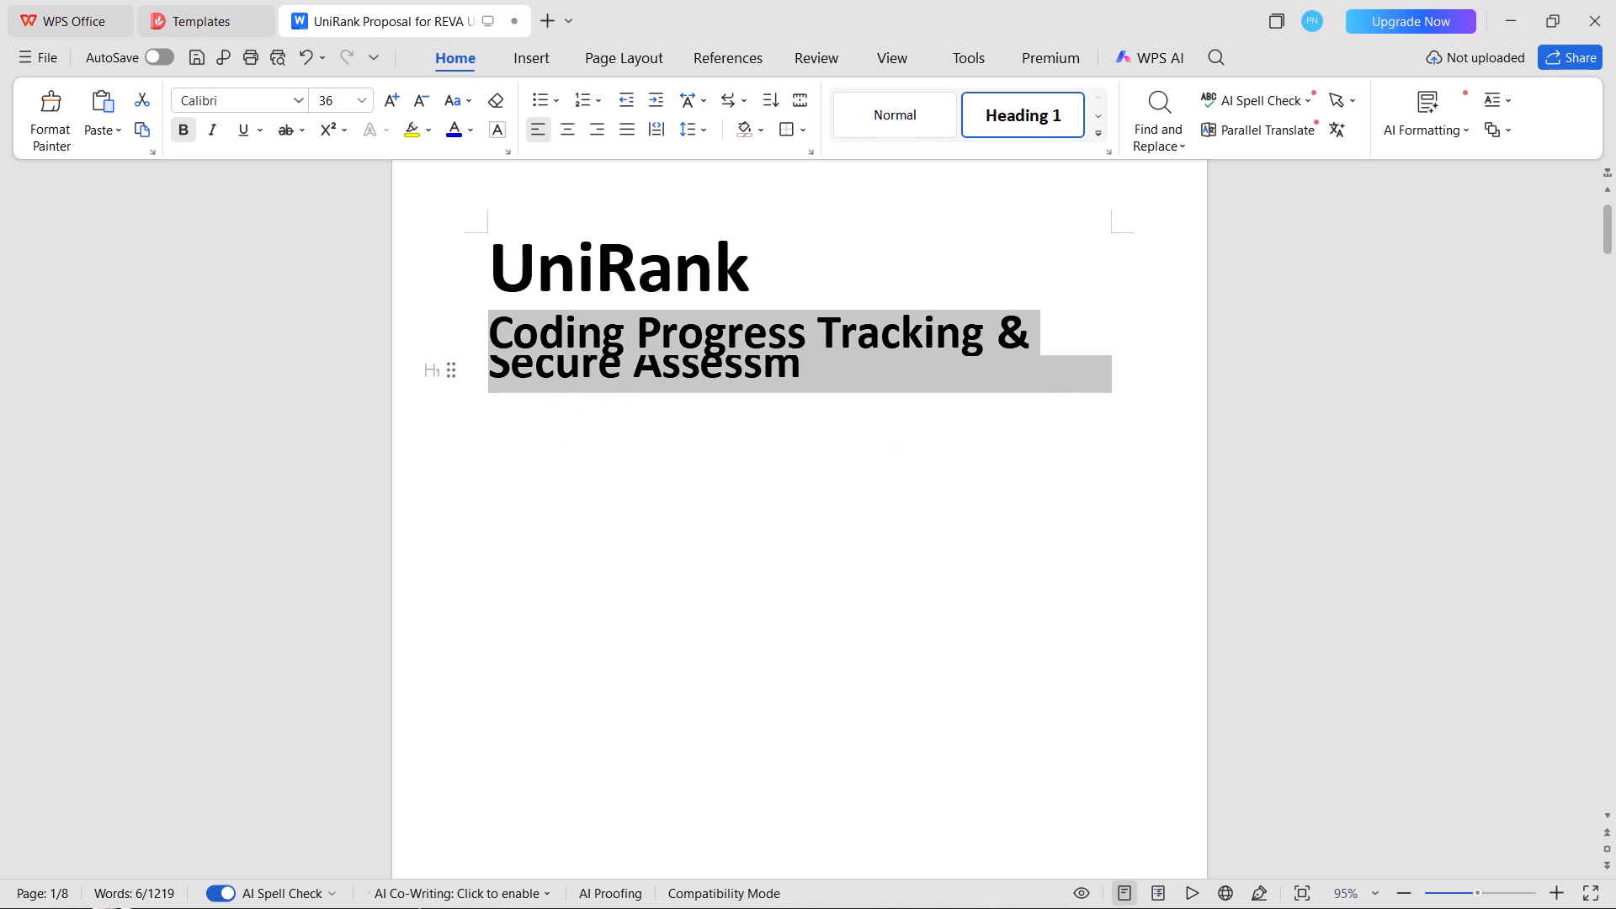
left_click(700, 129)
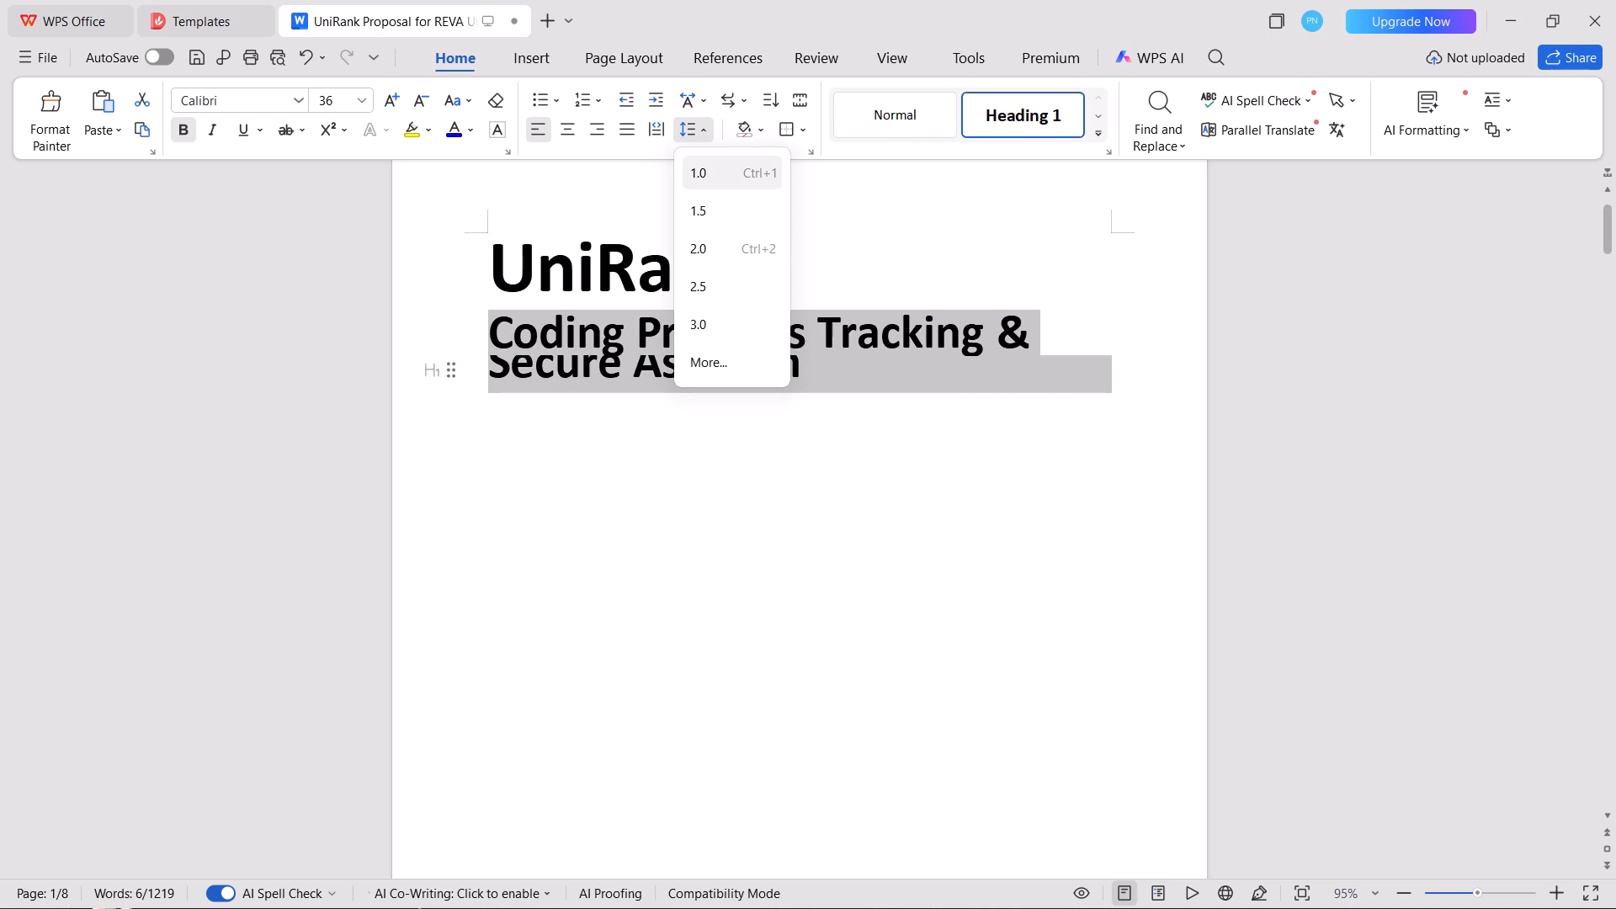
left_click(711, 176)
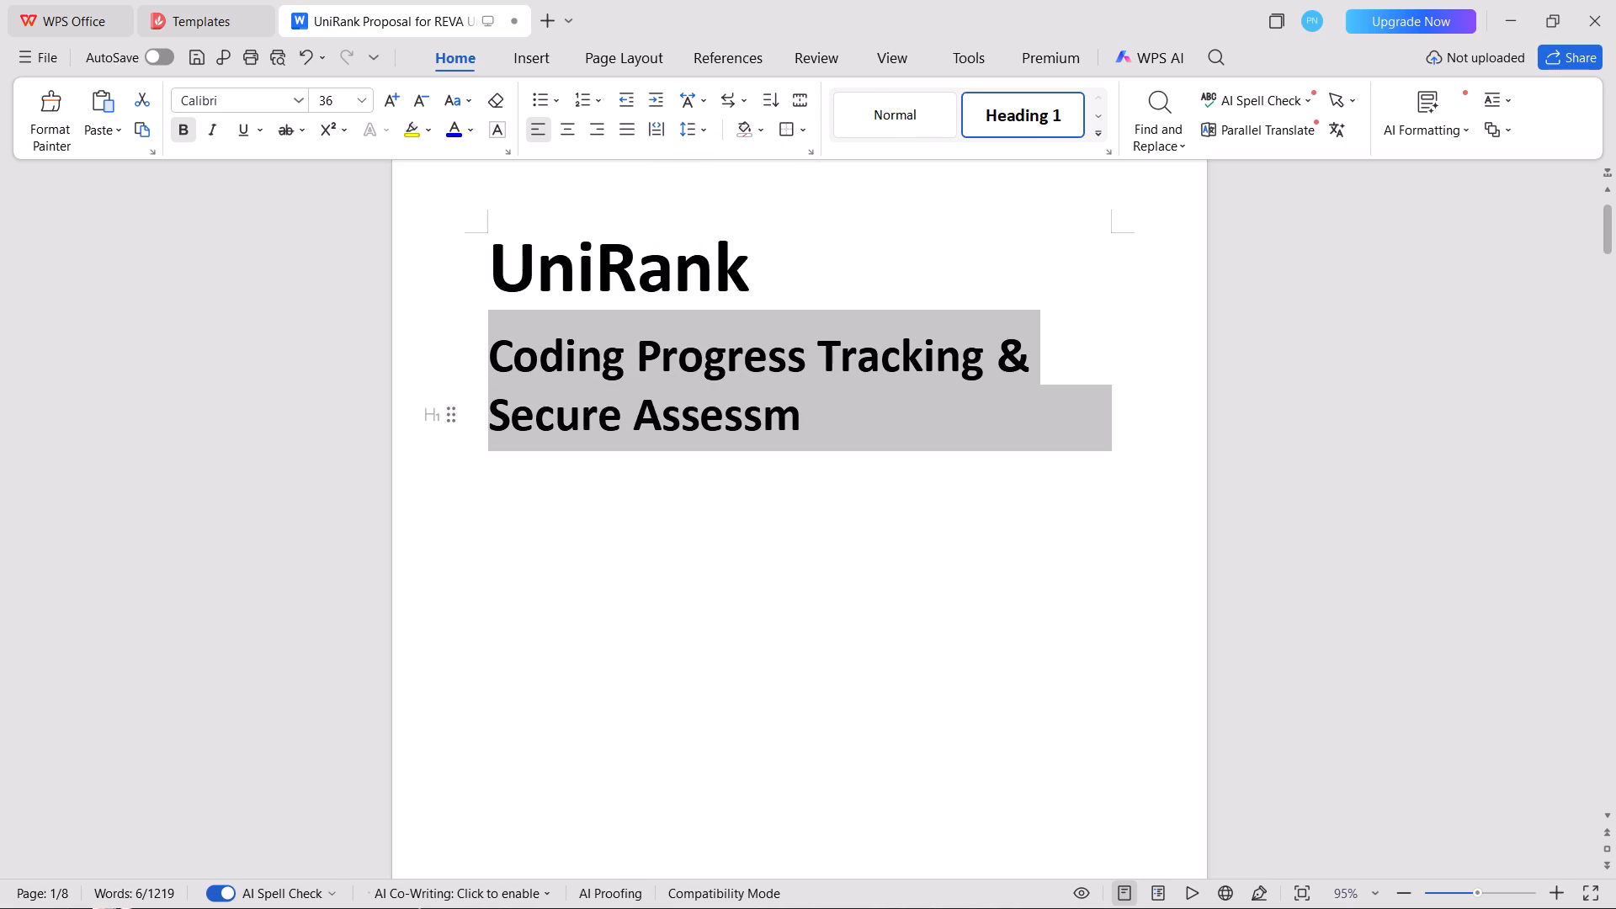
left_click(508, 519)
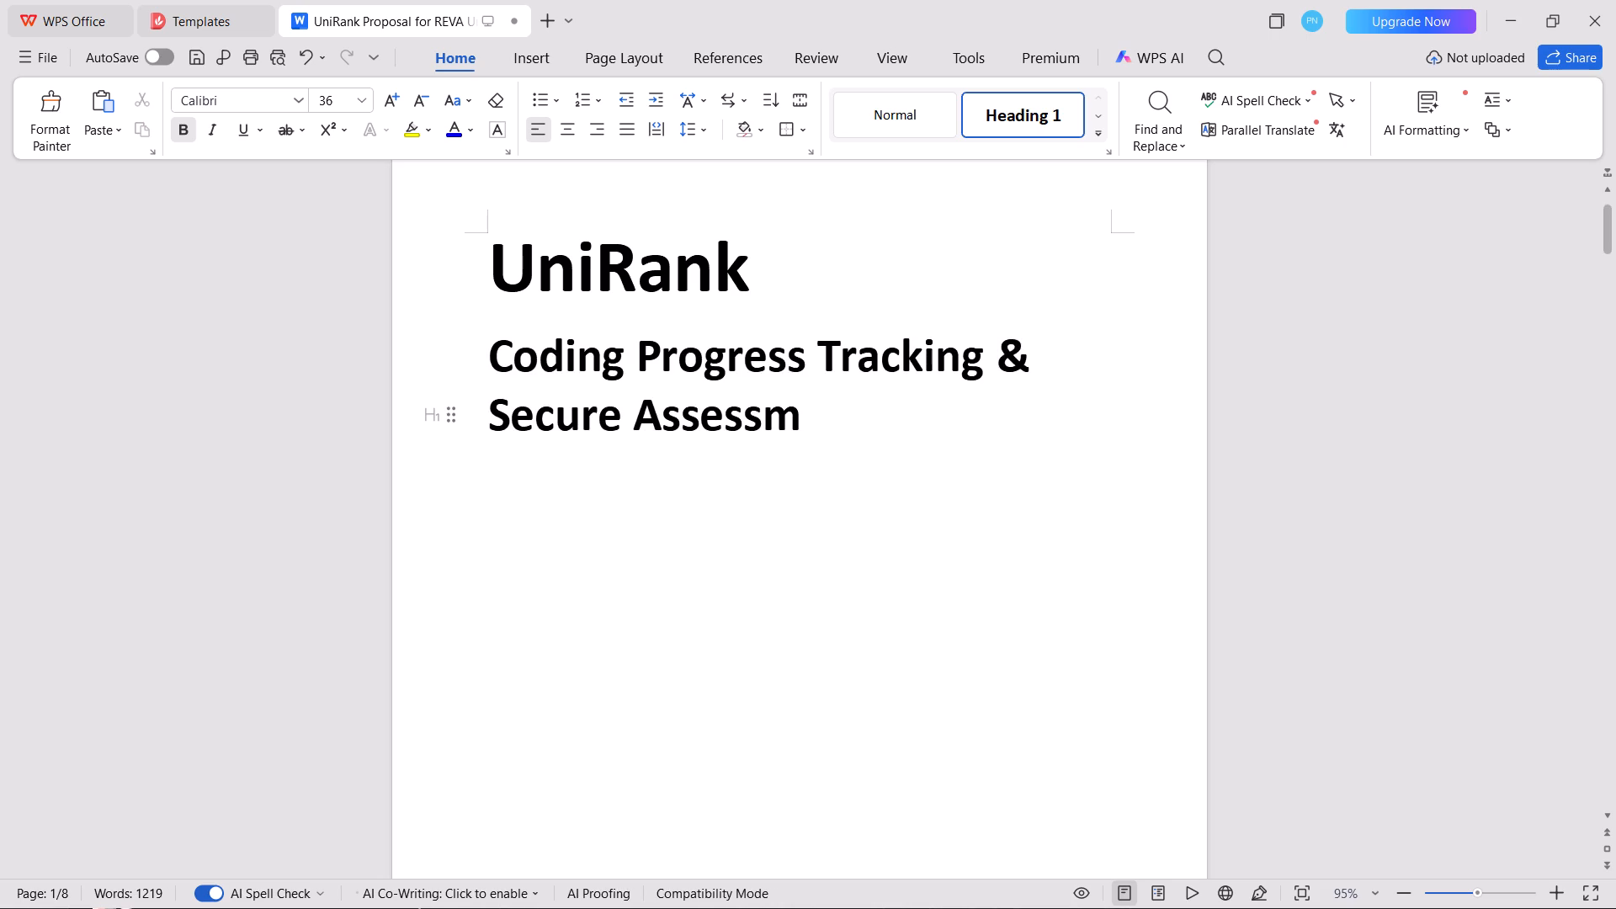
Set the subtitle's line spacing to Multiple at 0.75.
left_click_drag(499, 365, 795, 420)
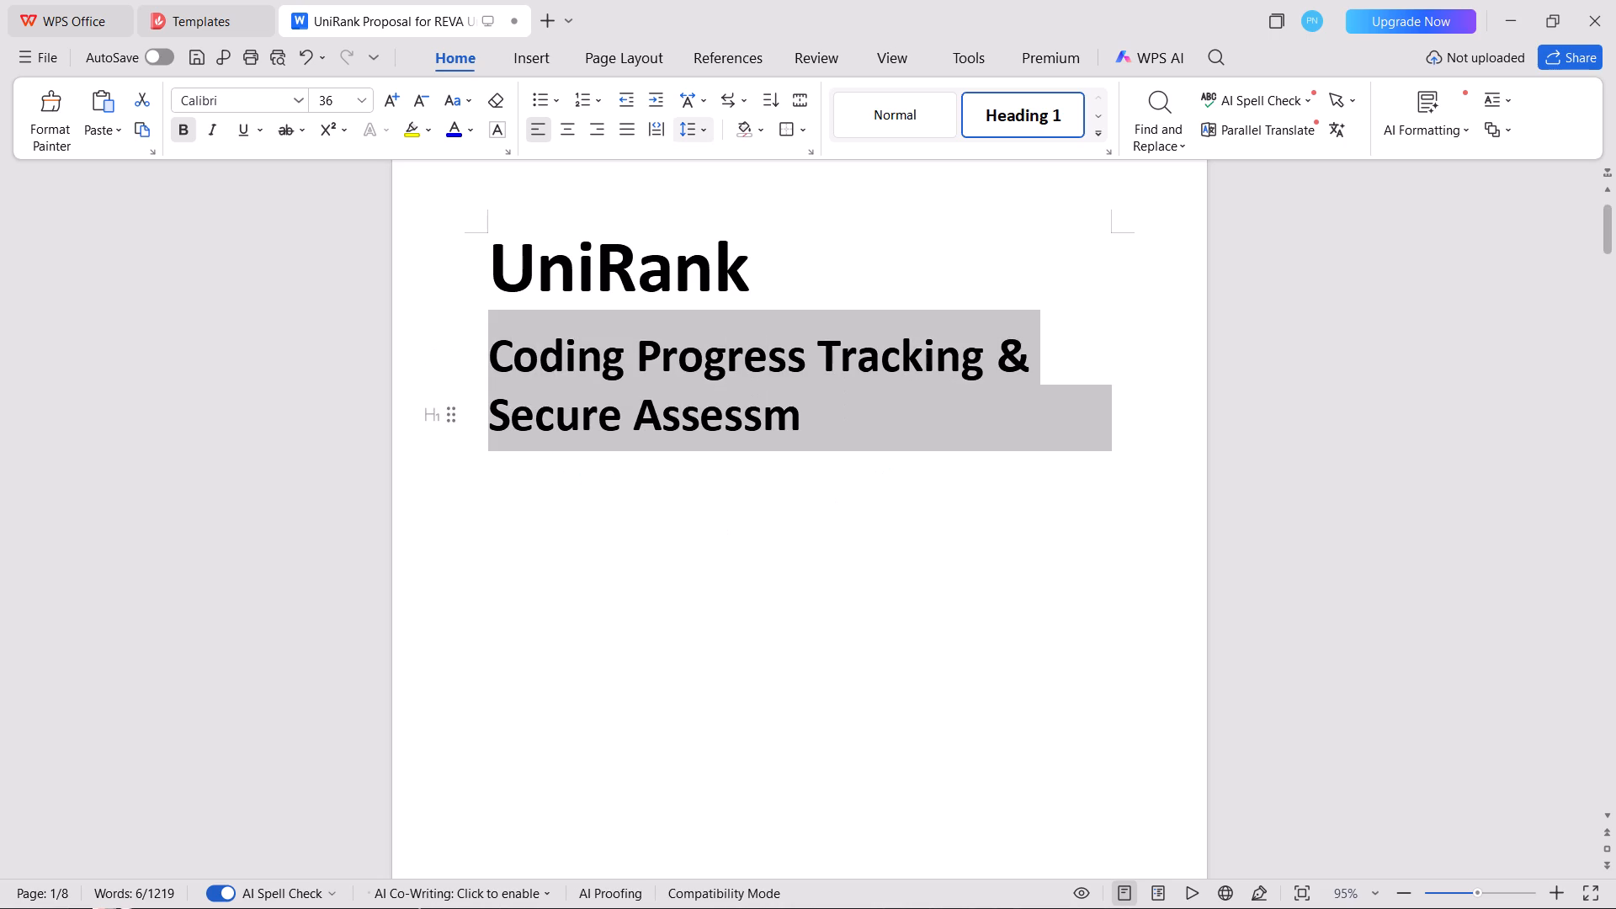
left_click(698, 122)
left_click(745, 363)
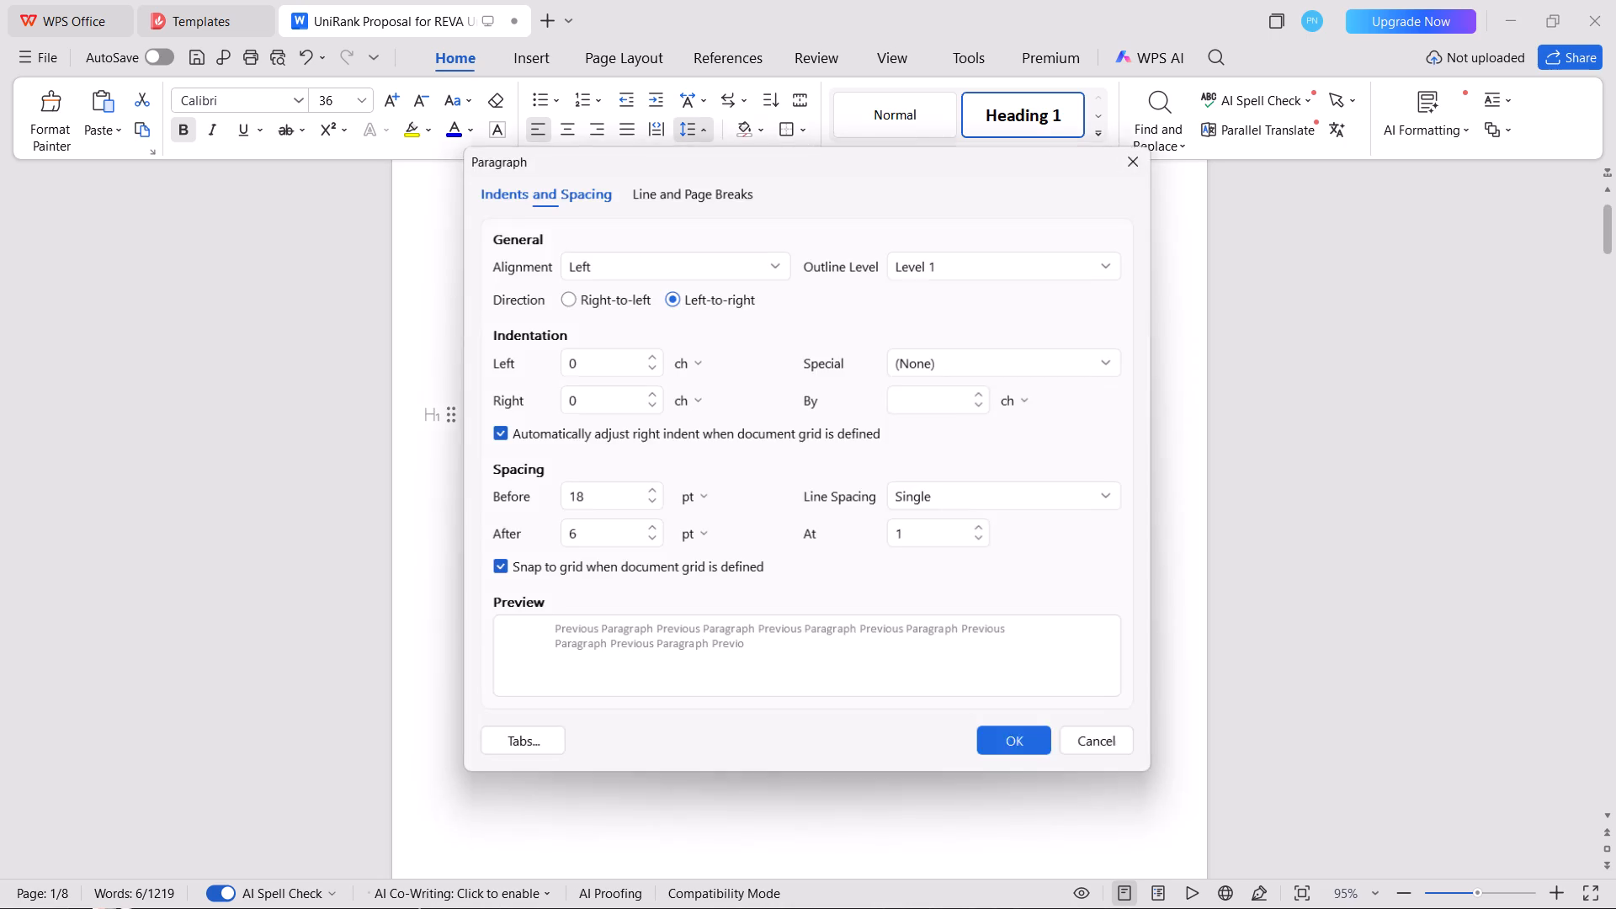
left_click(919, 536)
key("BackSpace")
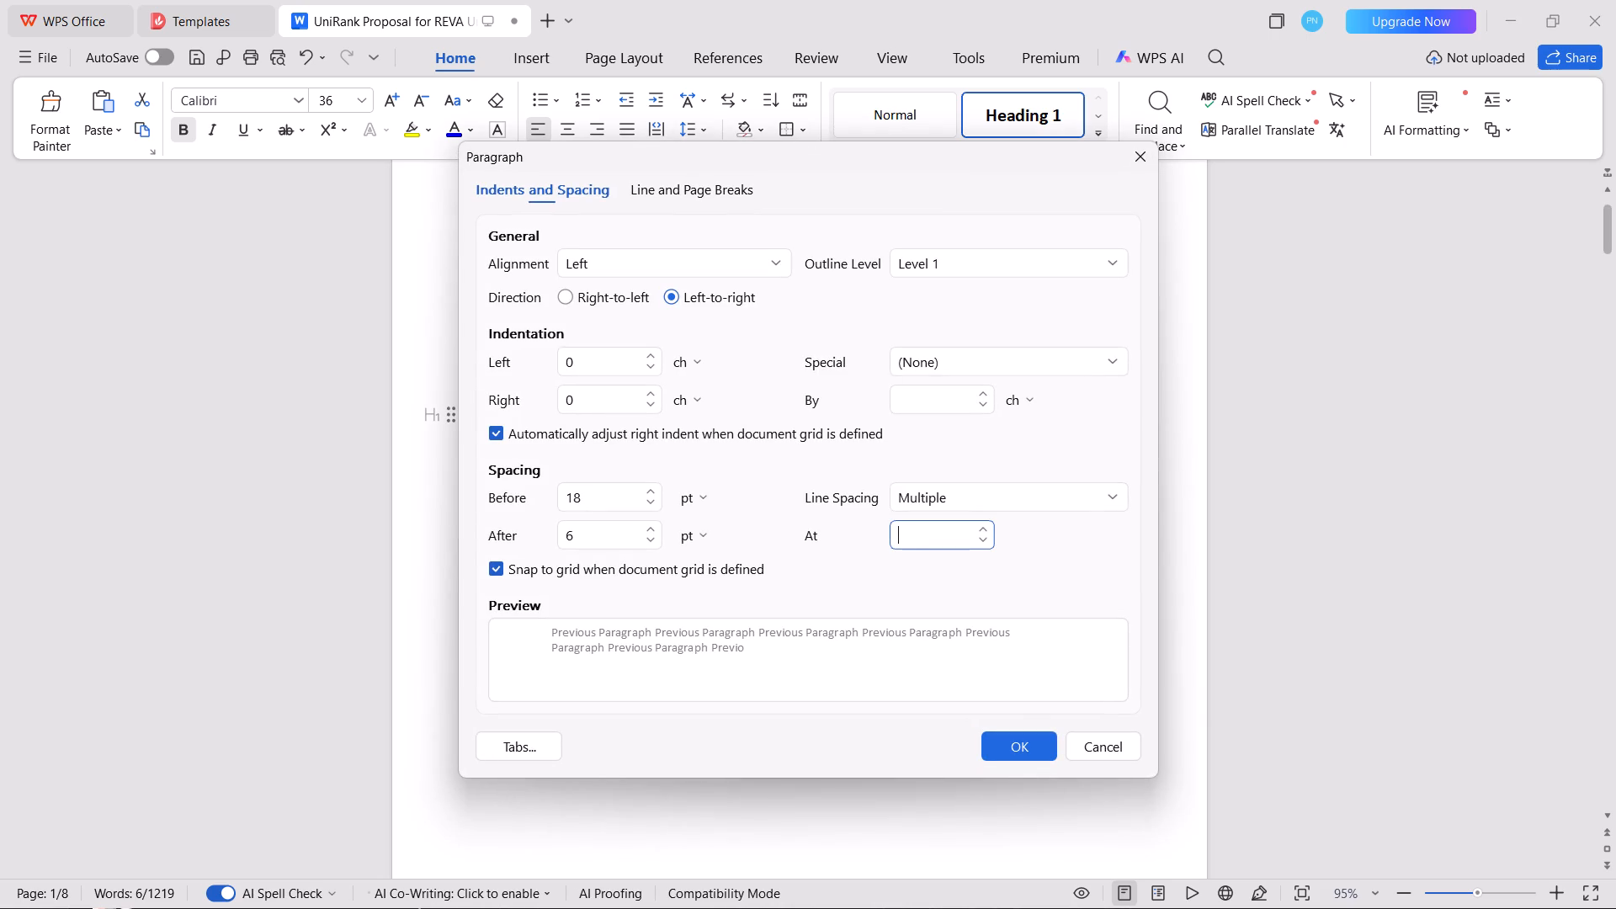
type("0.75")
key("Return")
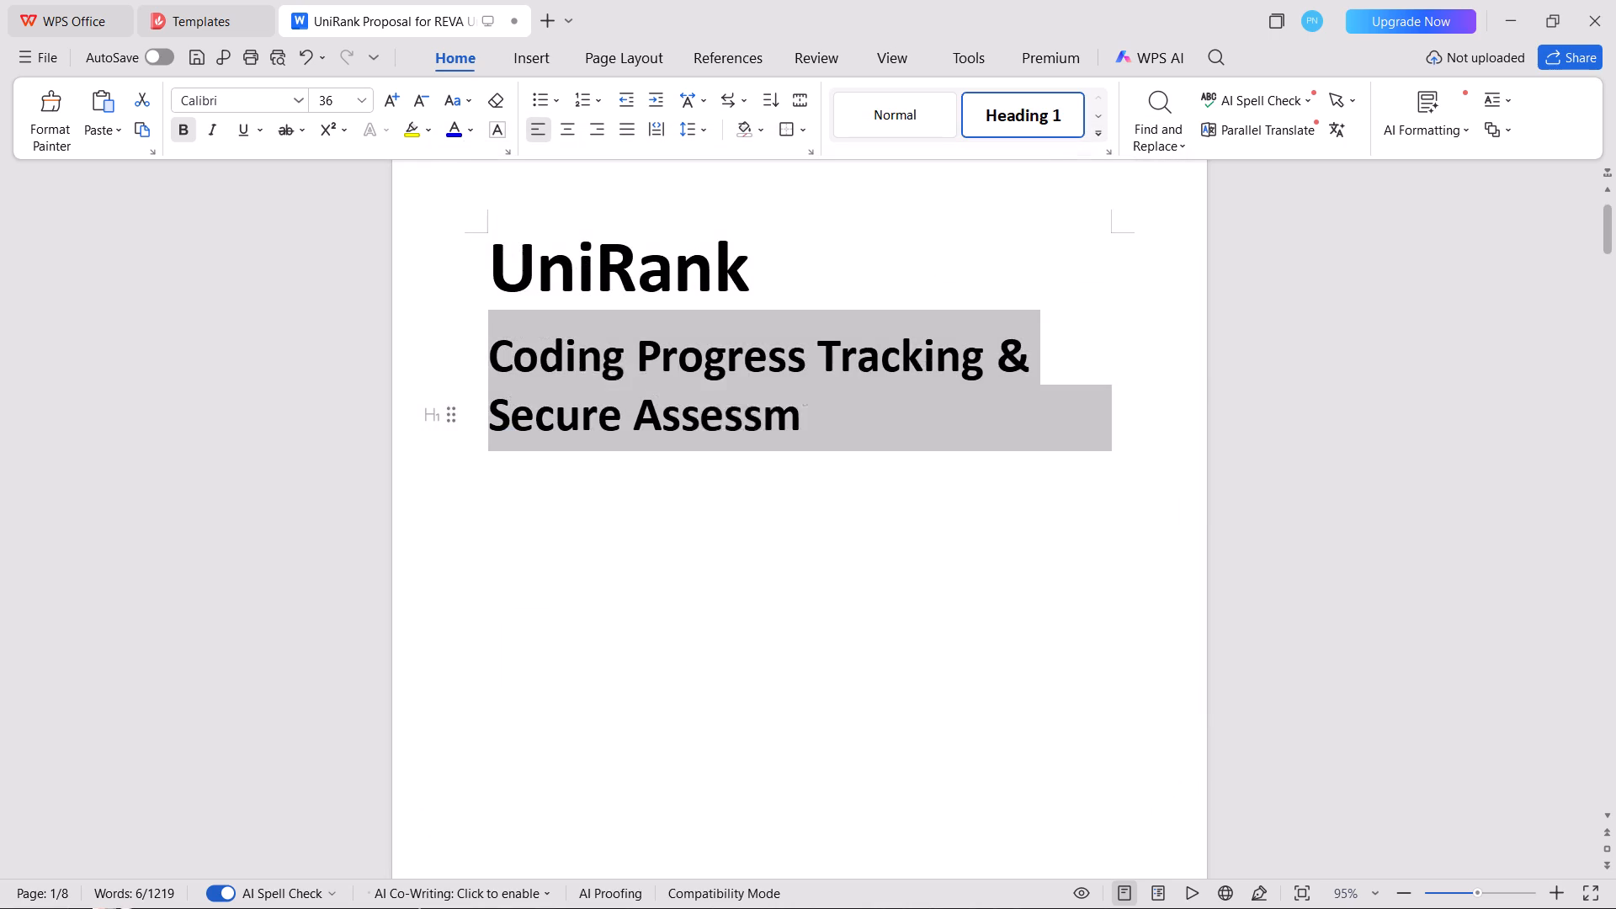
Edit the subtitle text to read "Progress Tracking & Secure Assessment Platform", dropping the word "Coding".
left_click(861, 535)
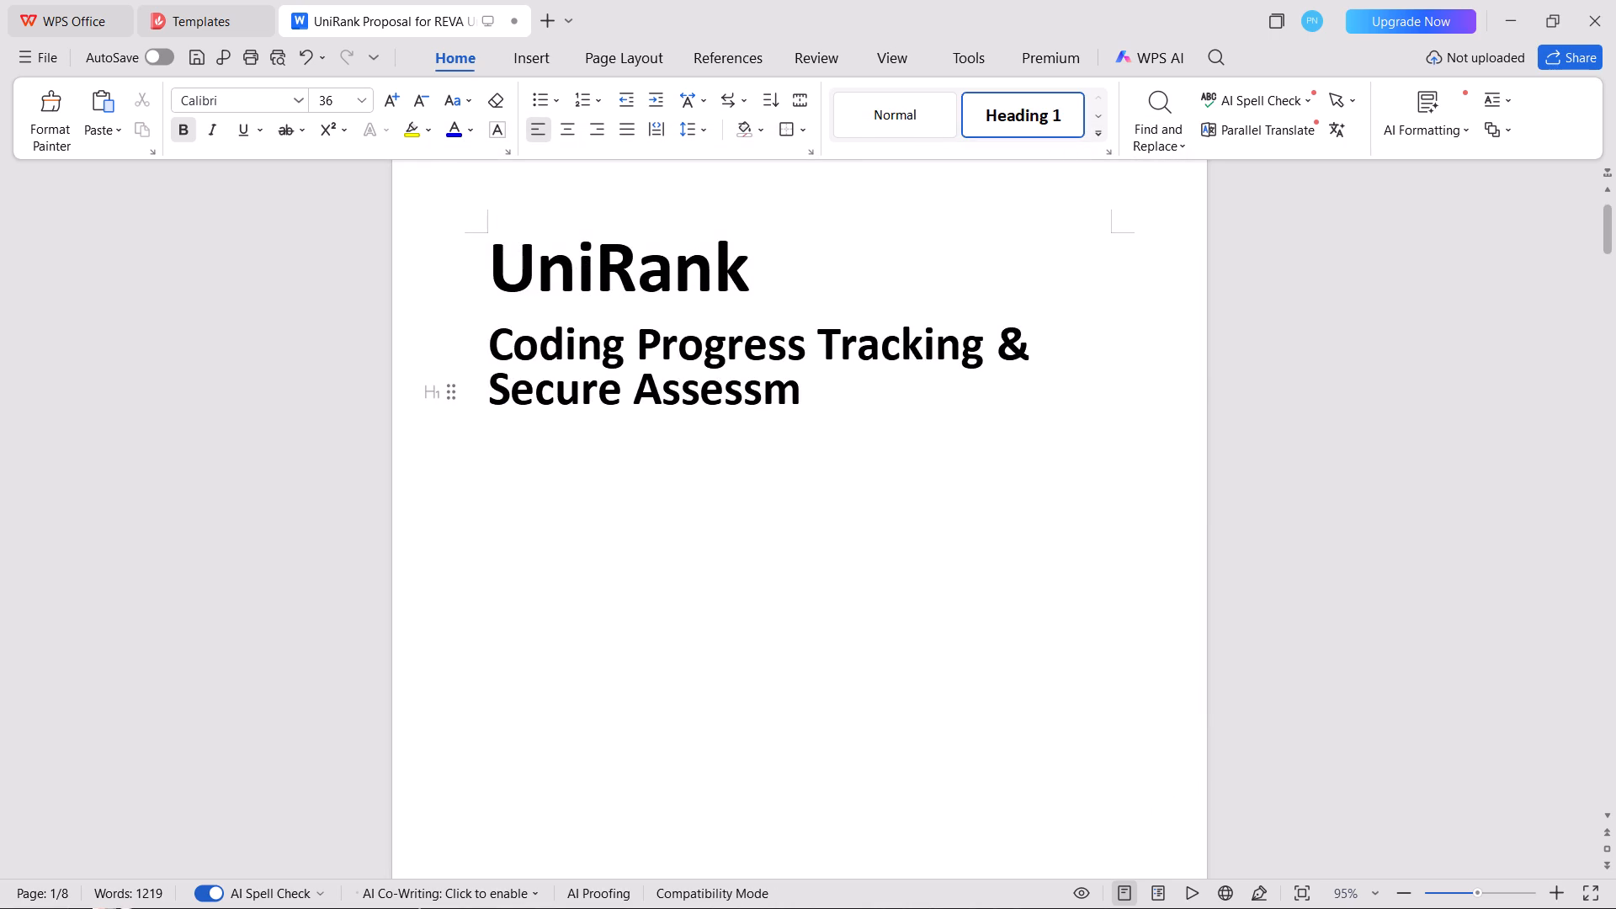
type("ent")
key("space")
left_click(637, 361)
key("BackSpace")
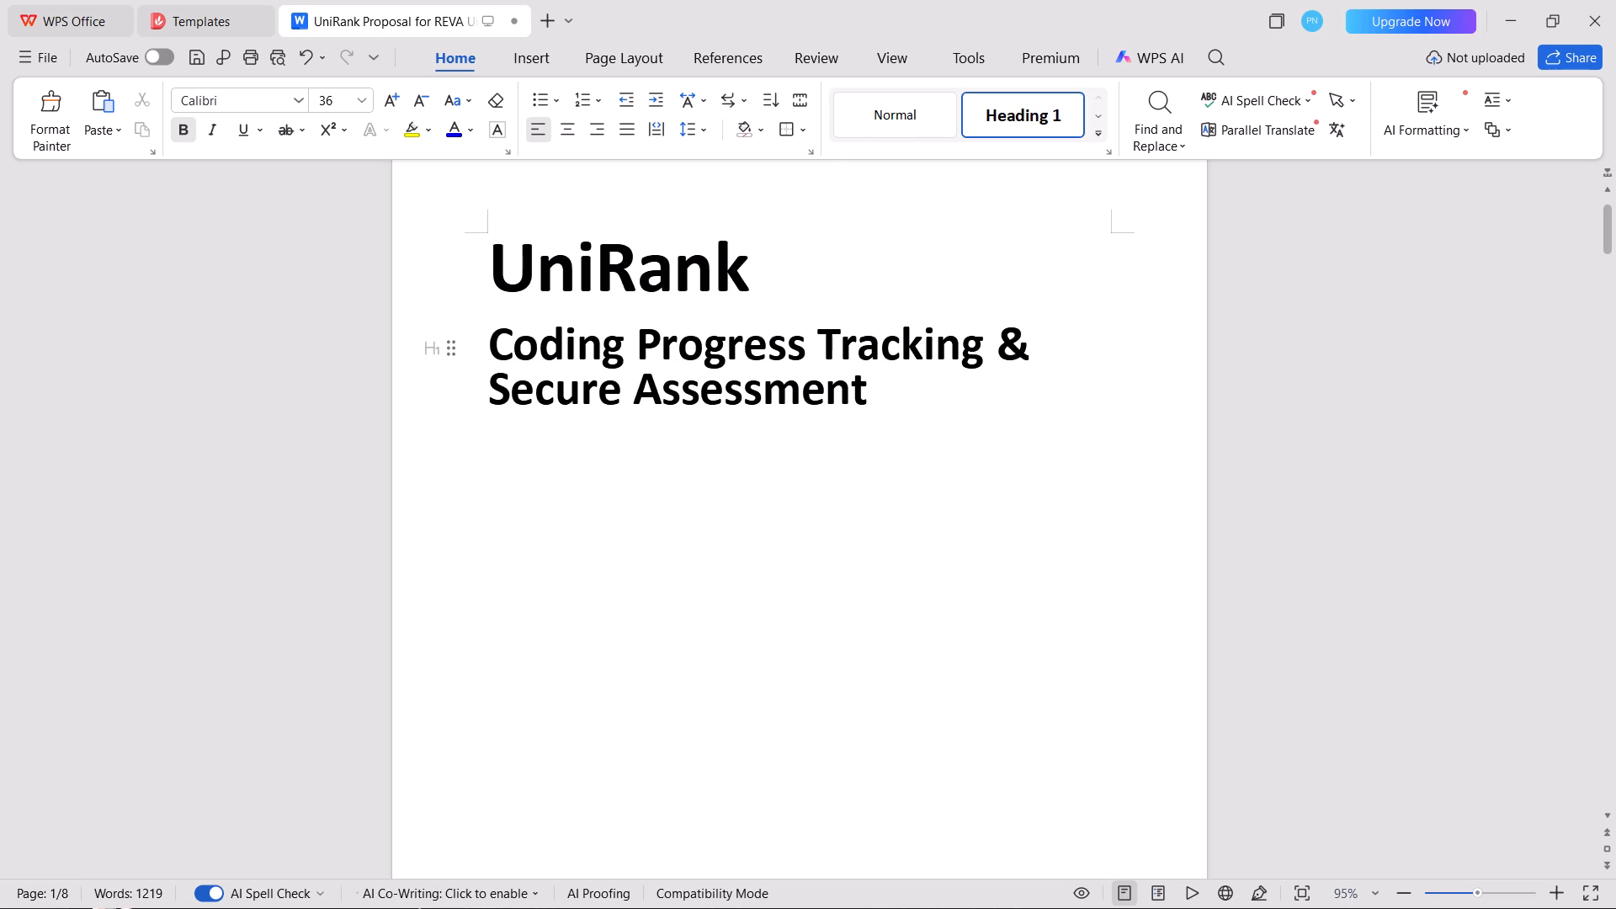
key("BackSpace")
key("BackSpace")
key("BackSpace")
key("BackSpace")
key("BackSpace")
key("BackSpace")
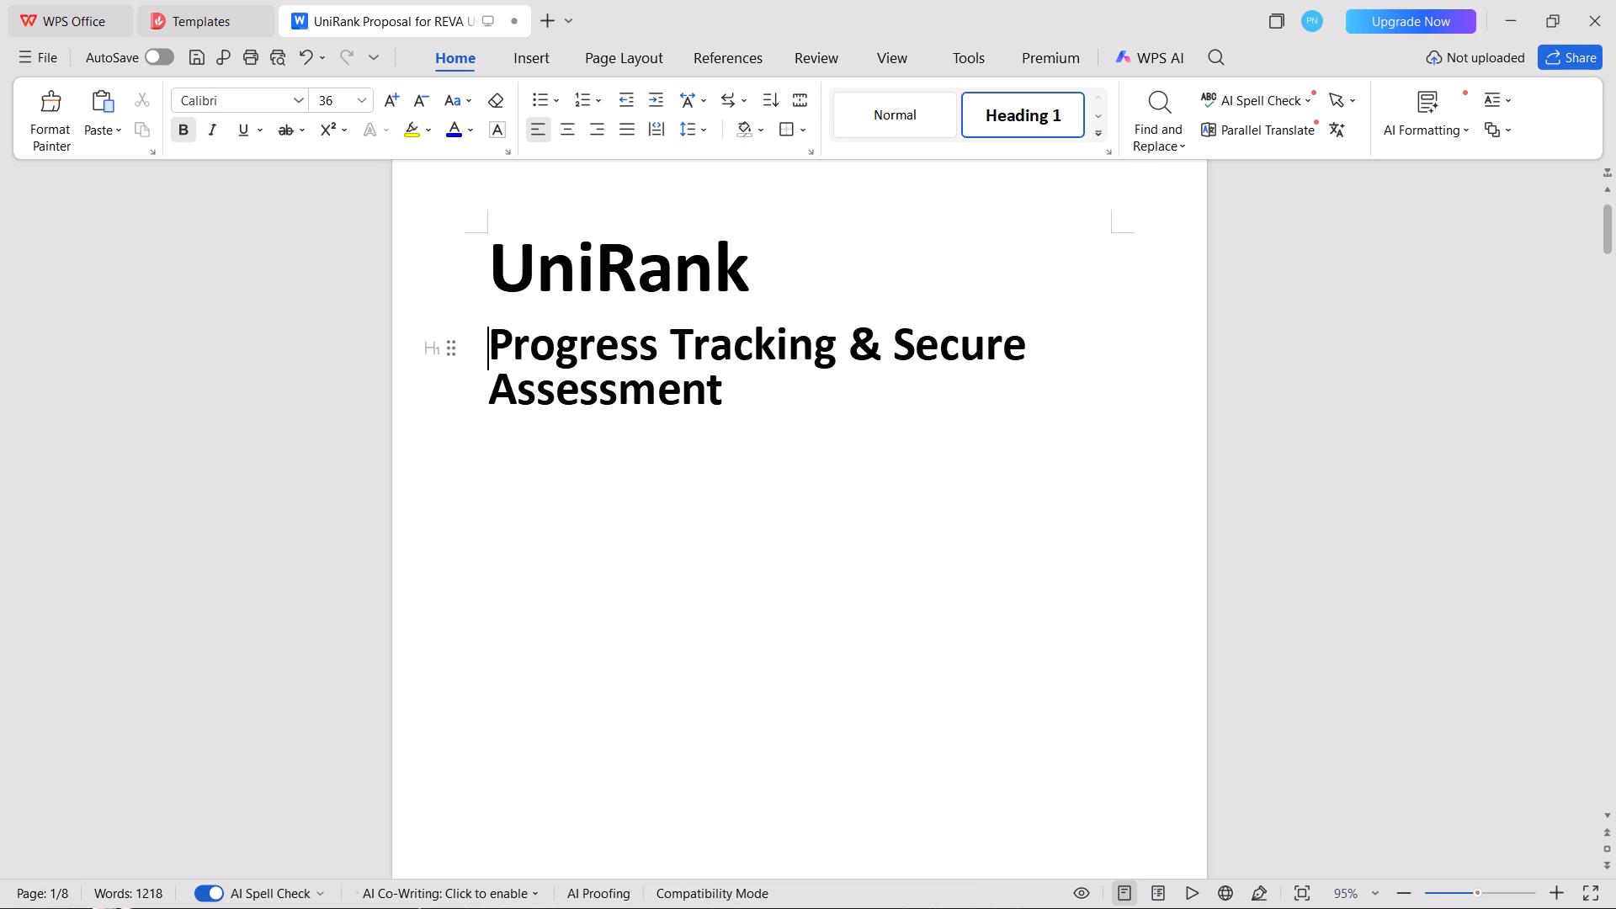
left_click(744, 383)
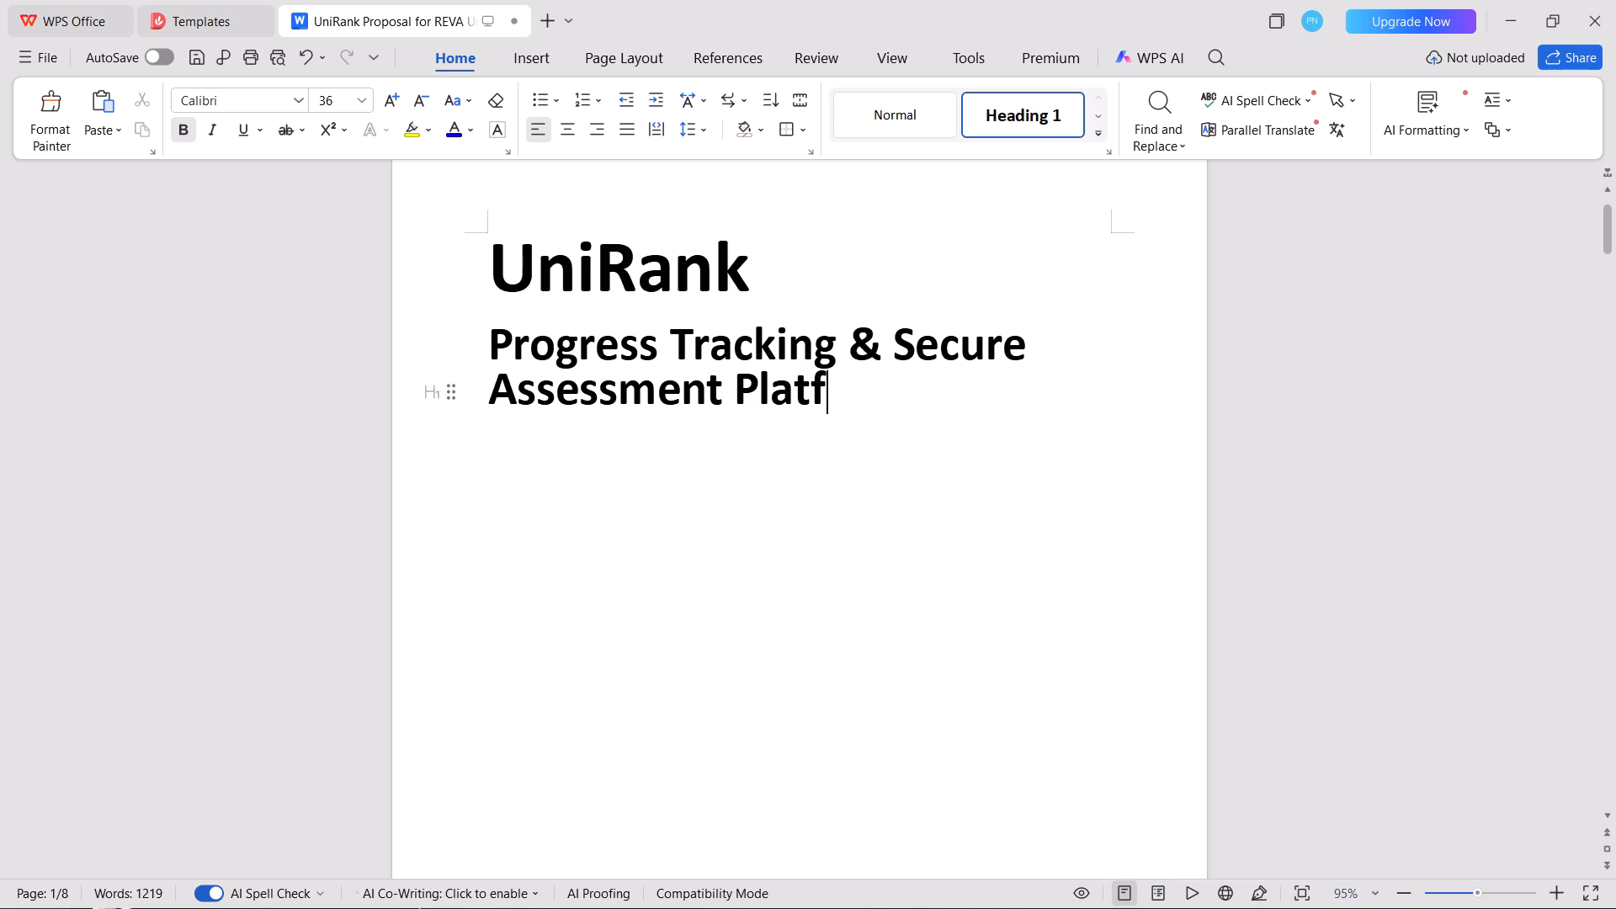
Insert a blank line below the subtitle on the cover page.
scroll(744, 383, "up", 4)
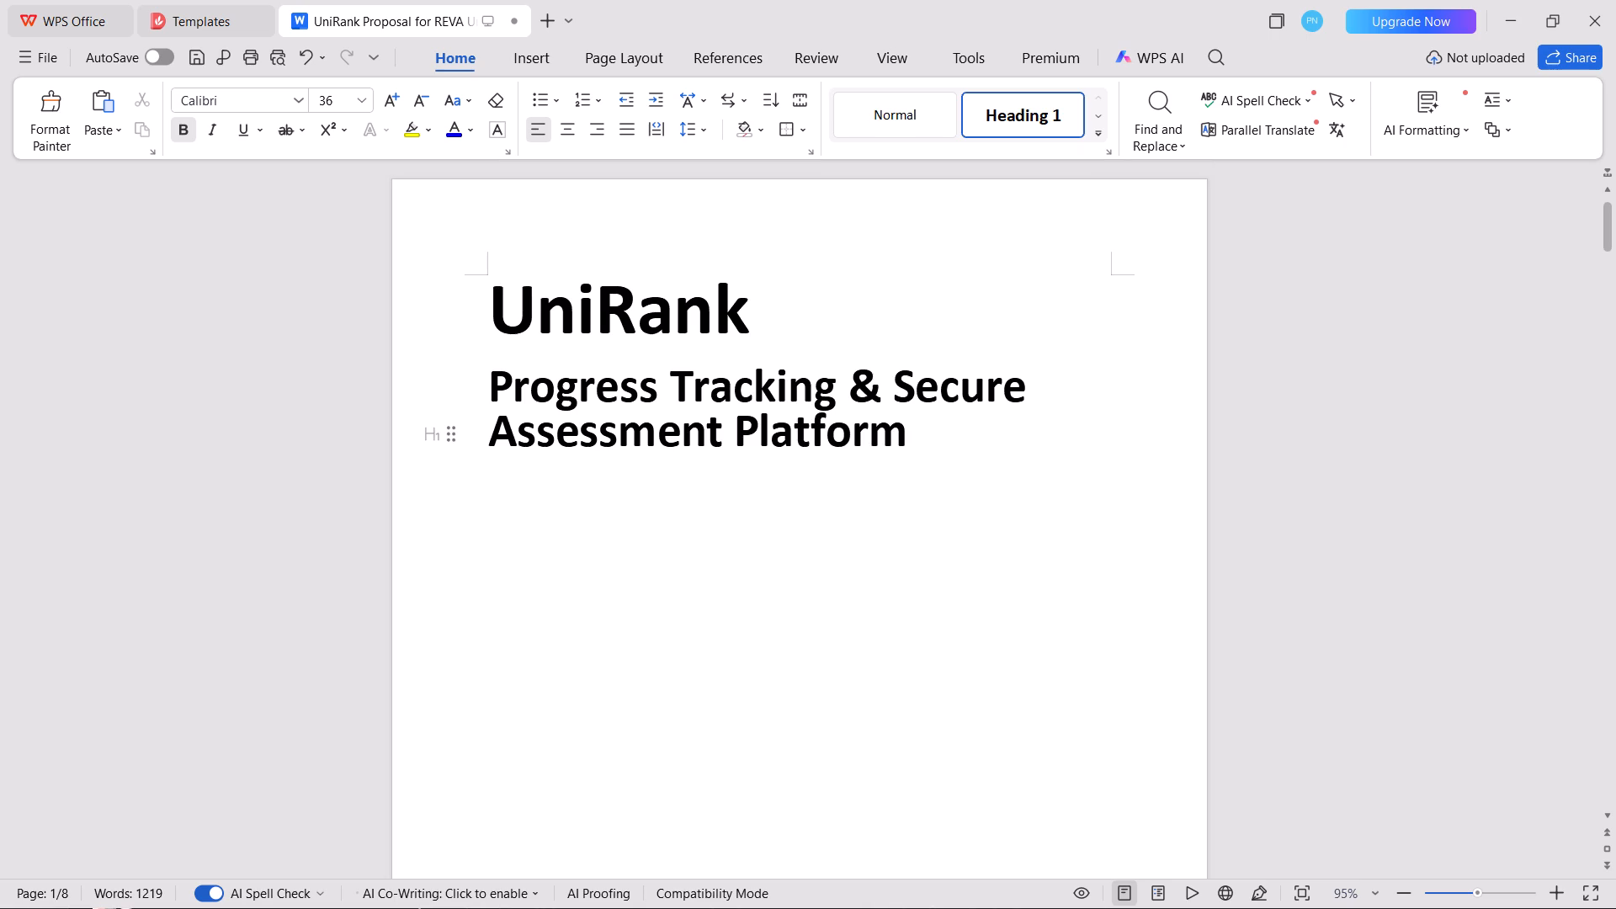
left_click(561, 540)
left_click(928, 438)
key("Return")
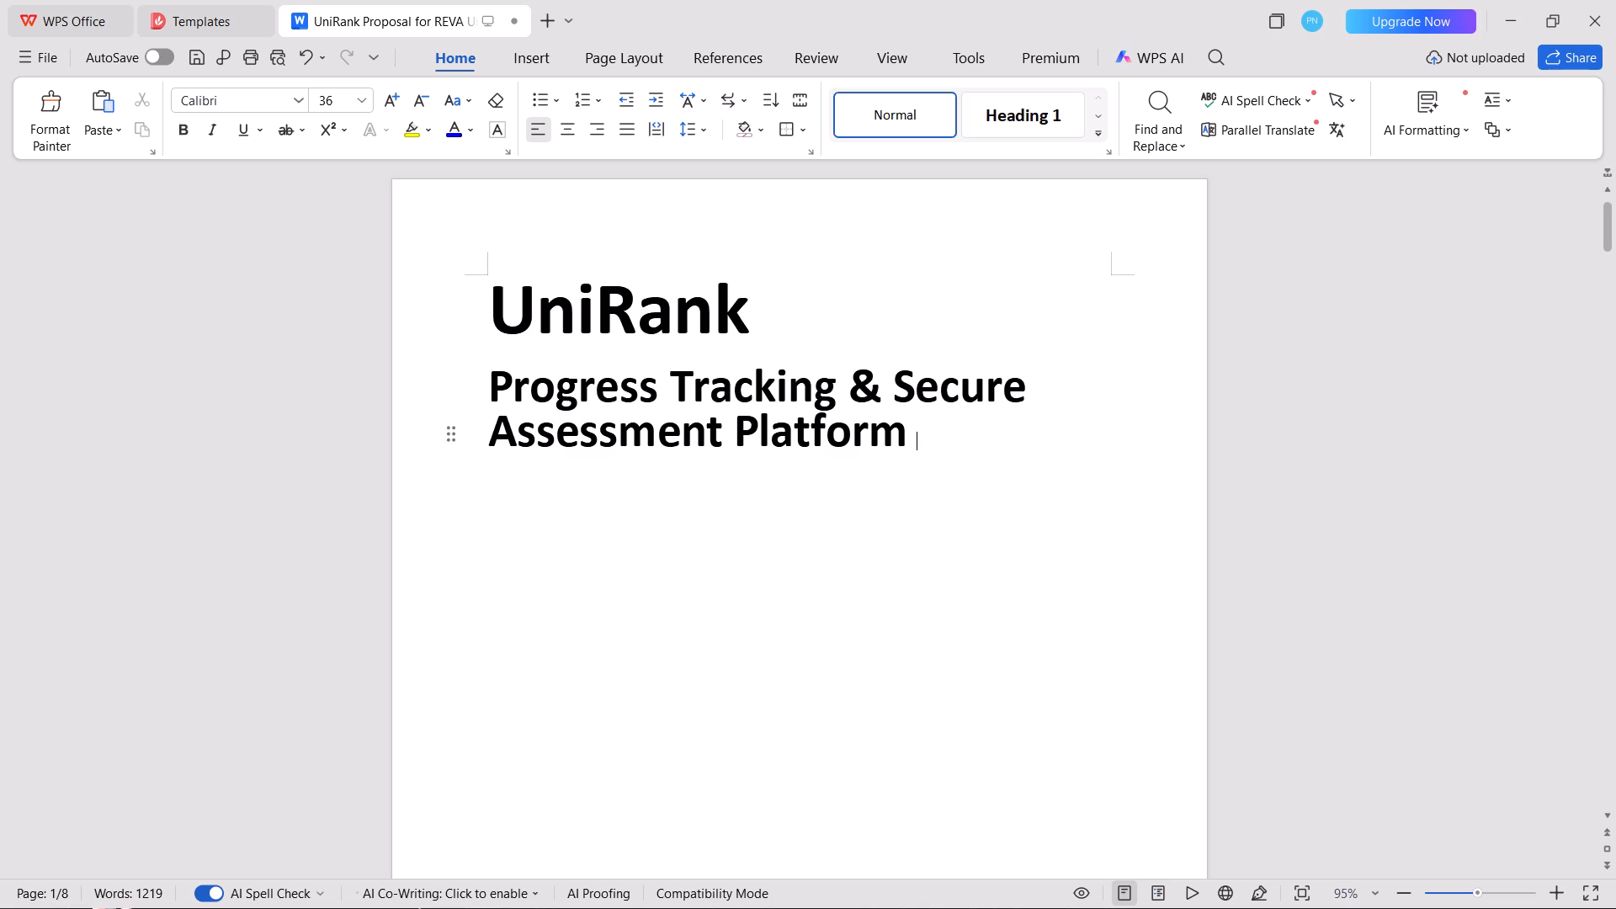
key("Return")
Change the font of the UniRank title to Times New Roman.
left_click(496, 328)
left_click_drag(496, 328, 651, 319)
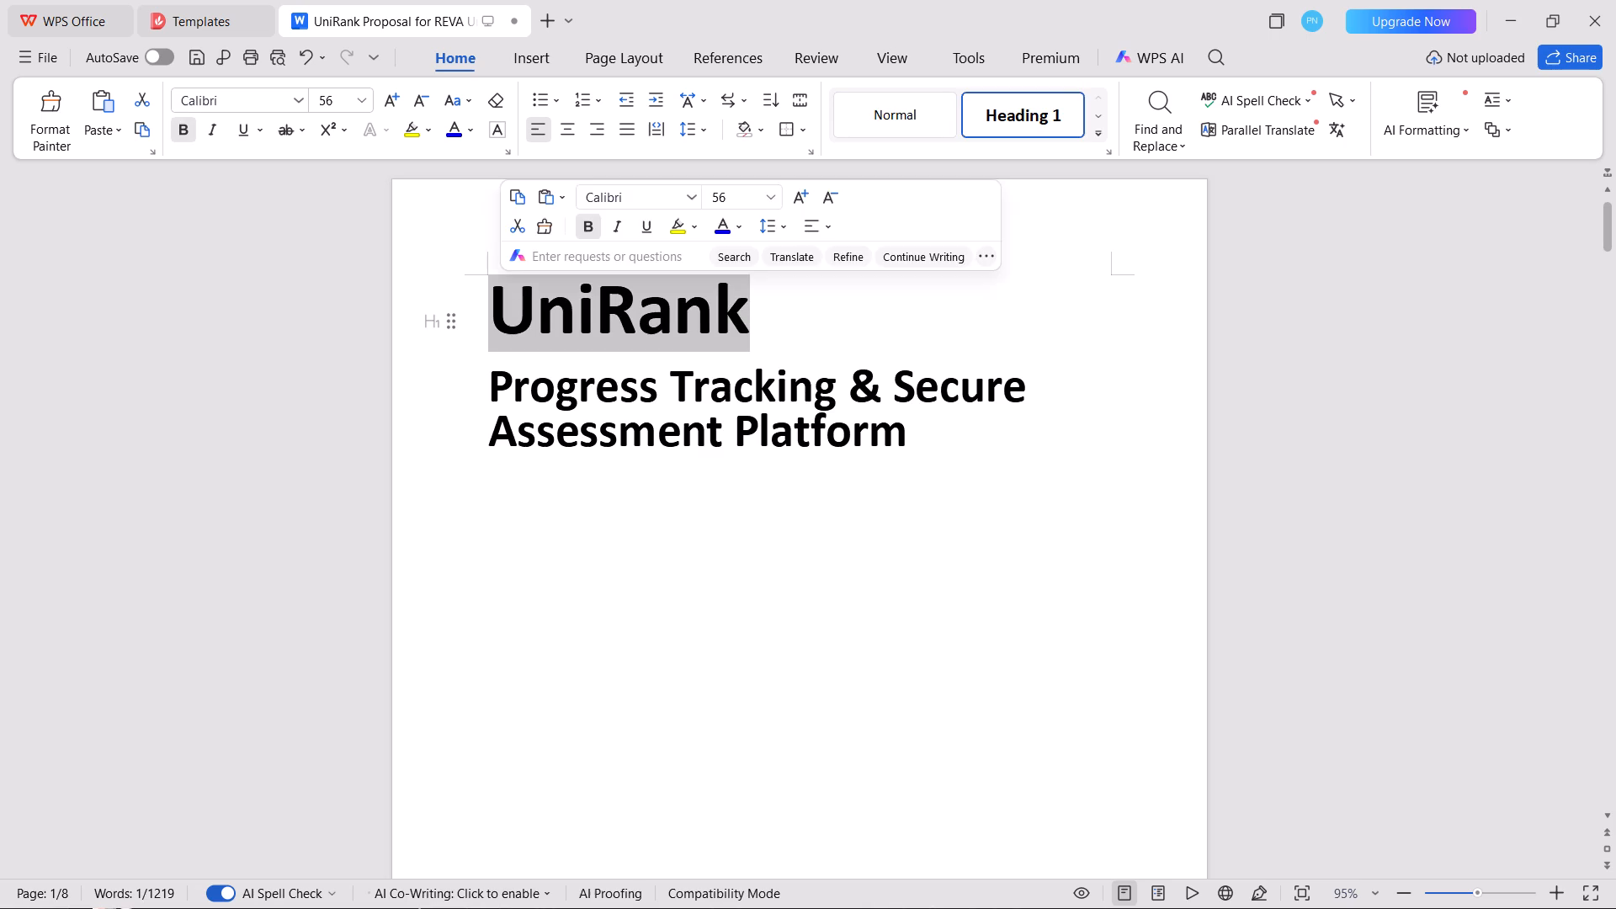
left_click(303, 94)
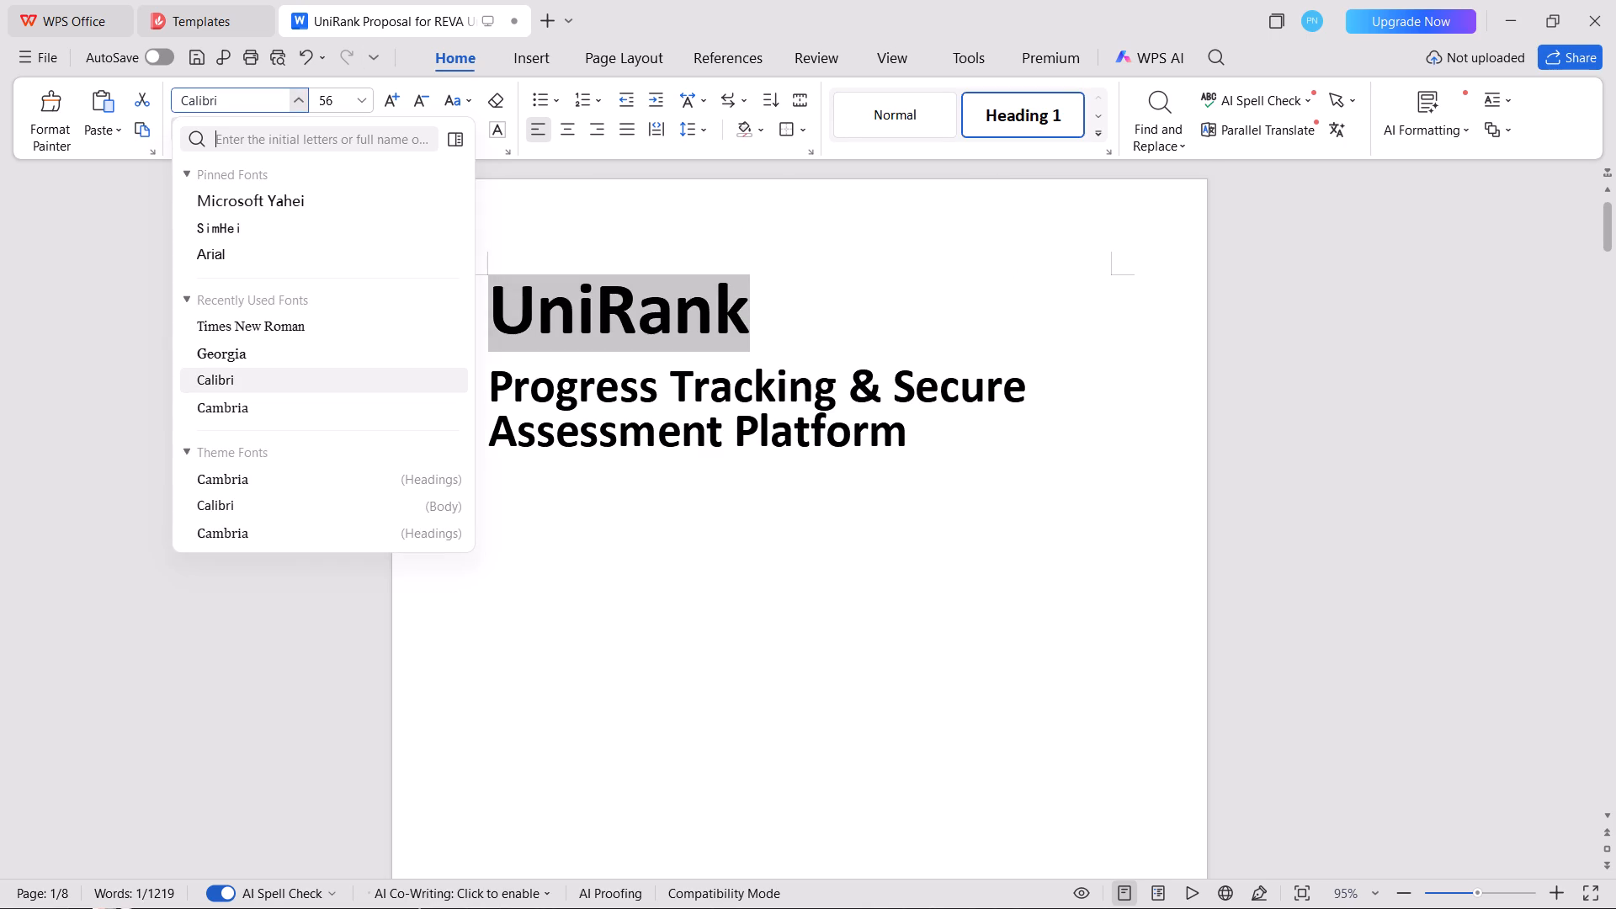
left_click(220, 328)
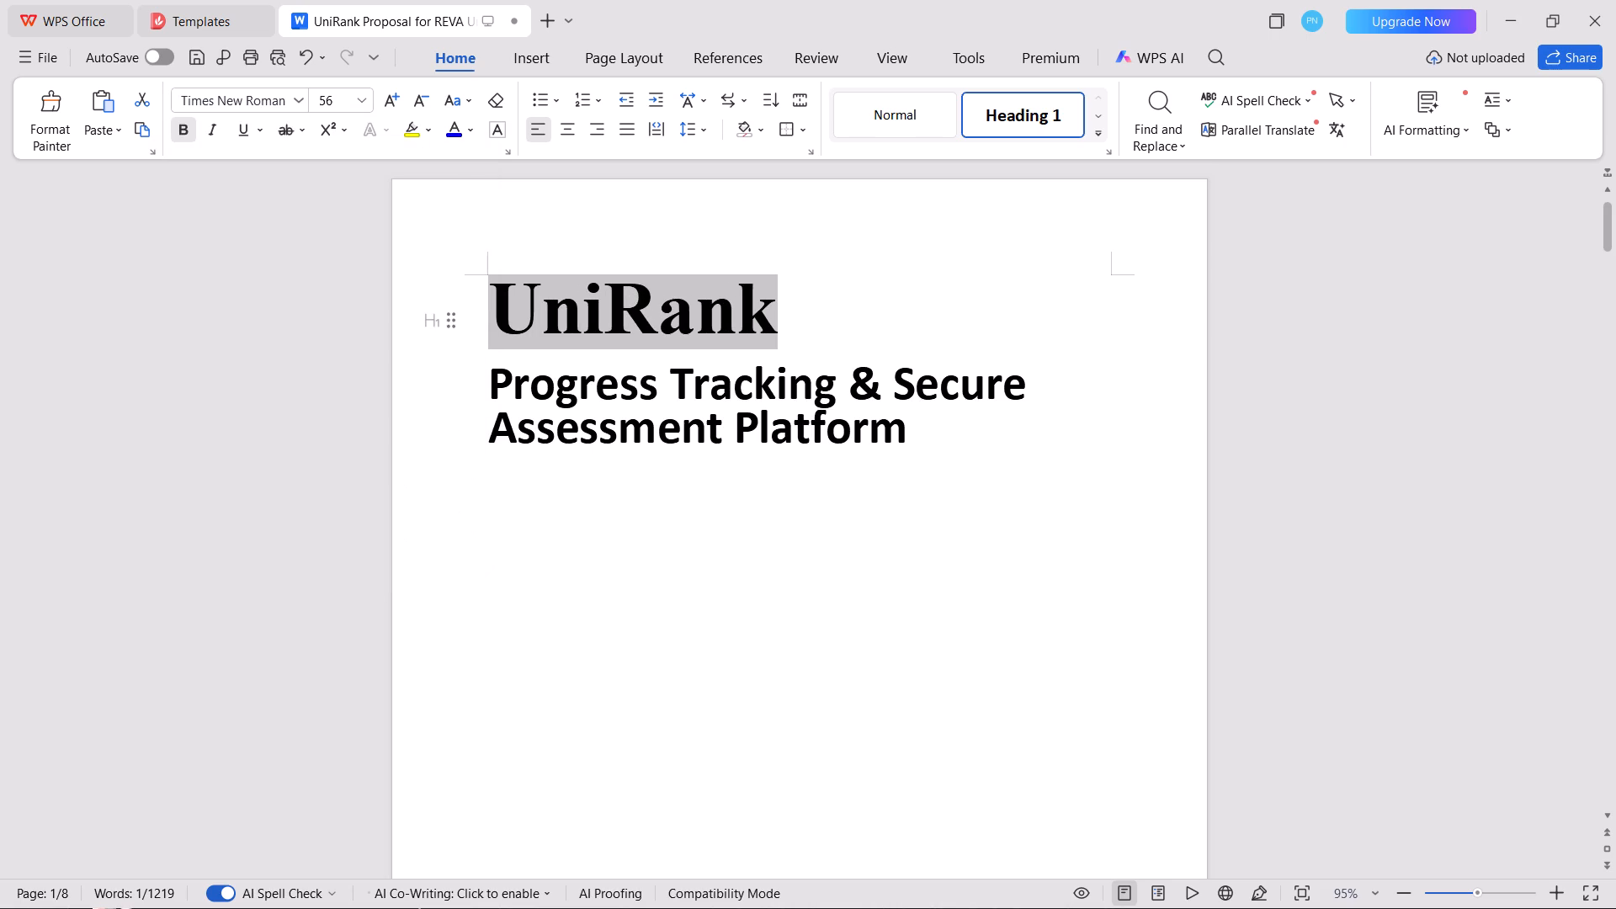
left_click(546, 417)
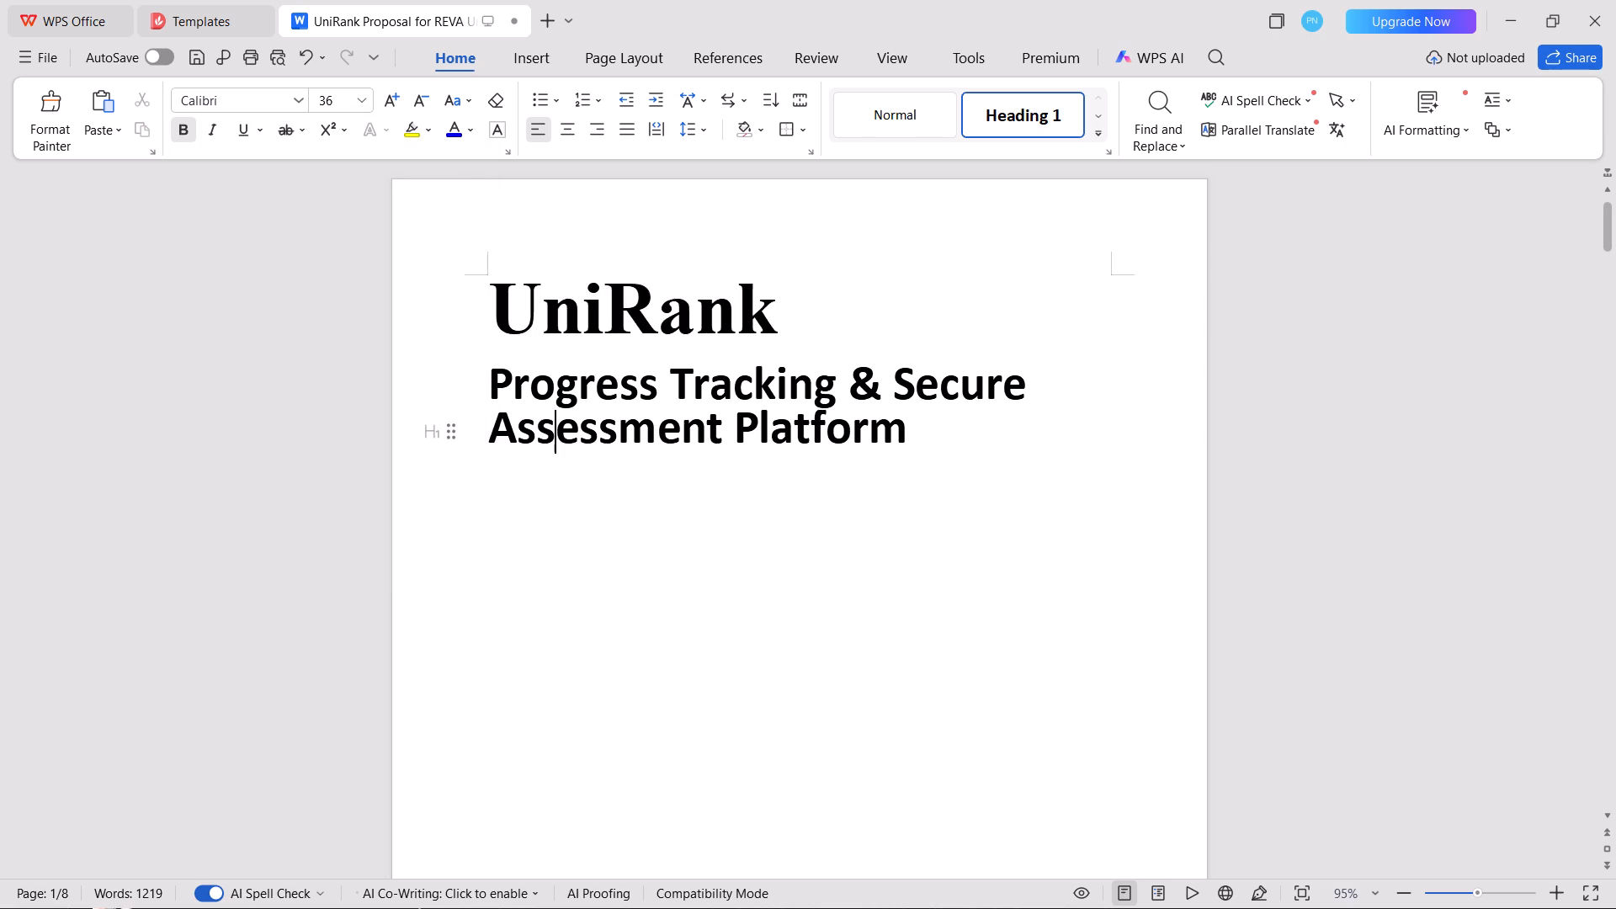
Change the font of the two-line subtitle to Cambria.
left_click(490, 387)
left_click_drag(490, 387, 918, 416)
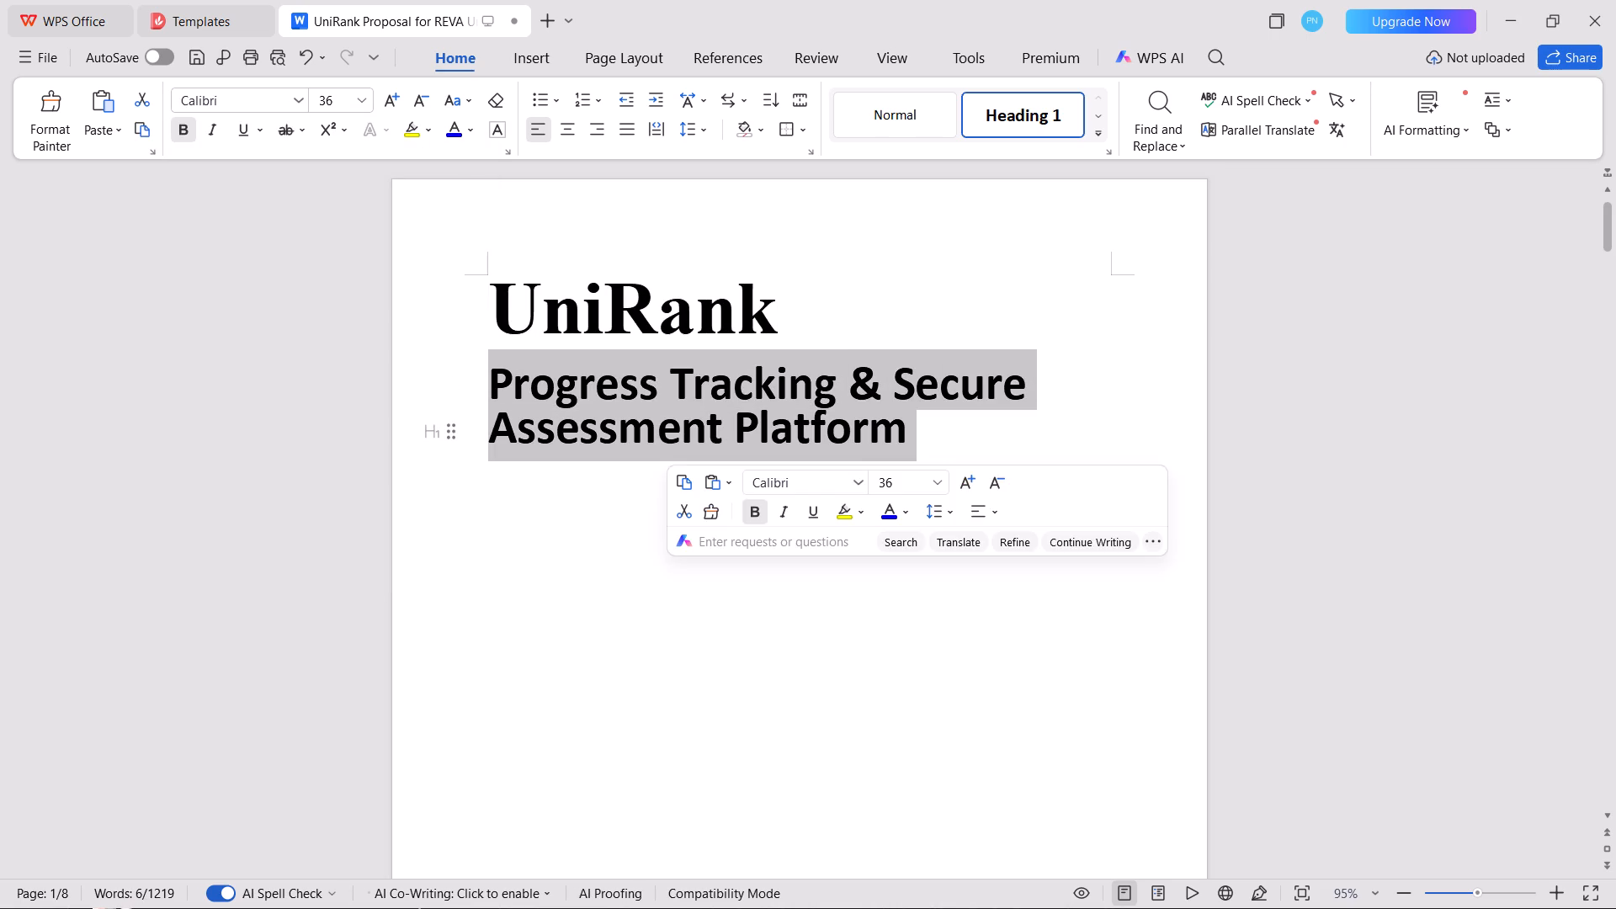
left_click(299, 97)
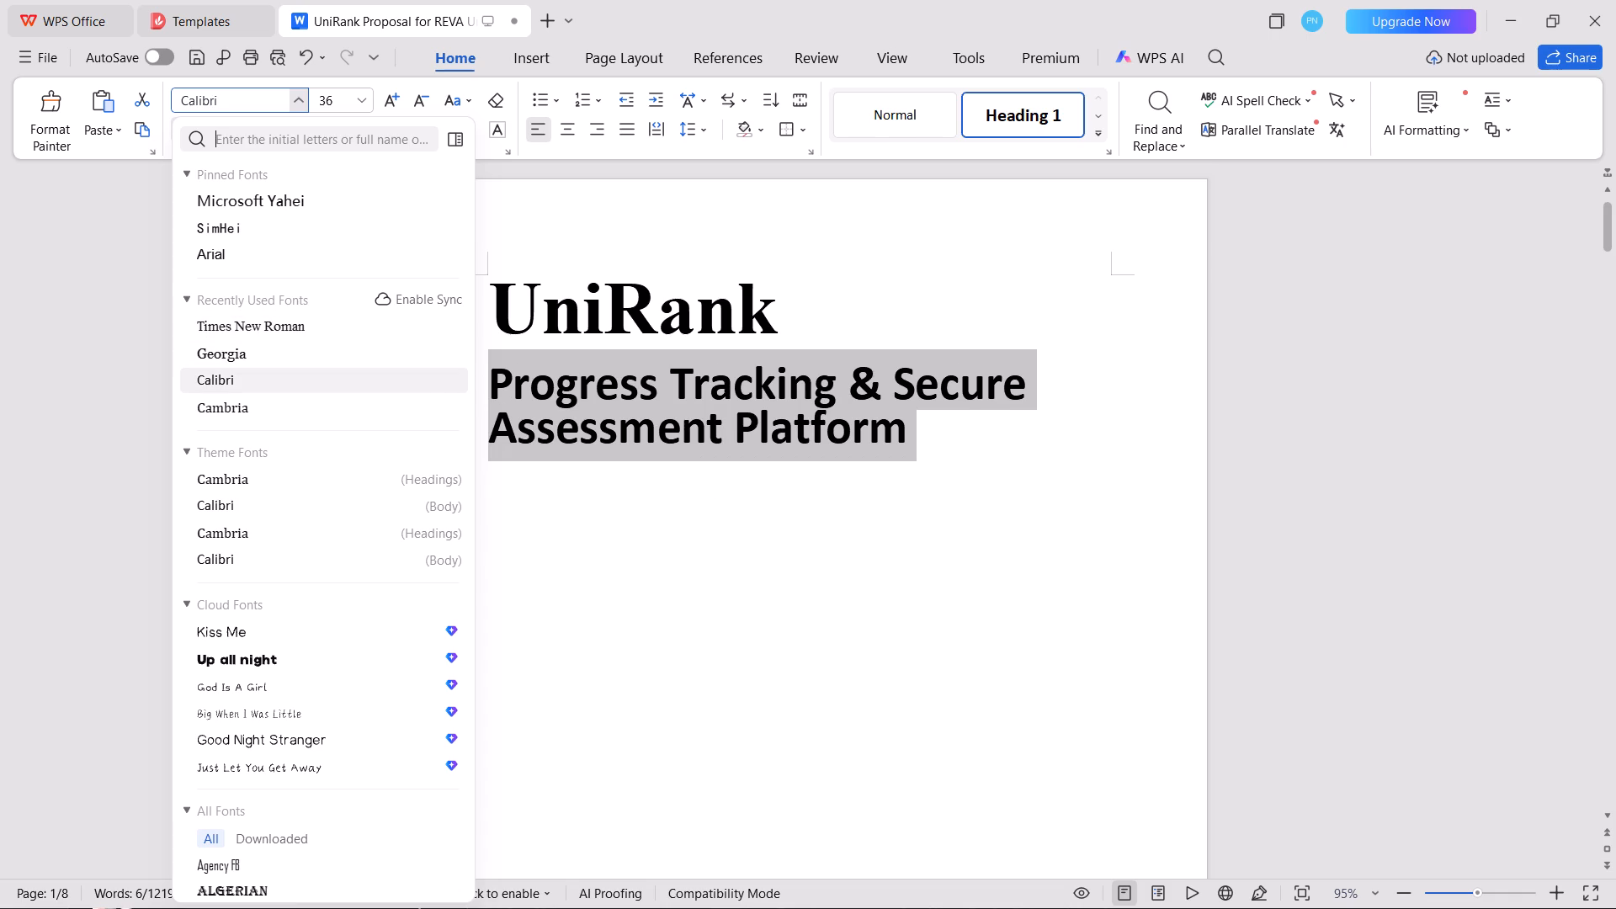
left_click(230, 422)
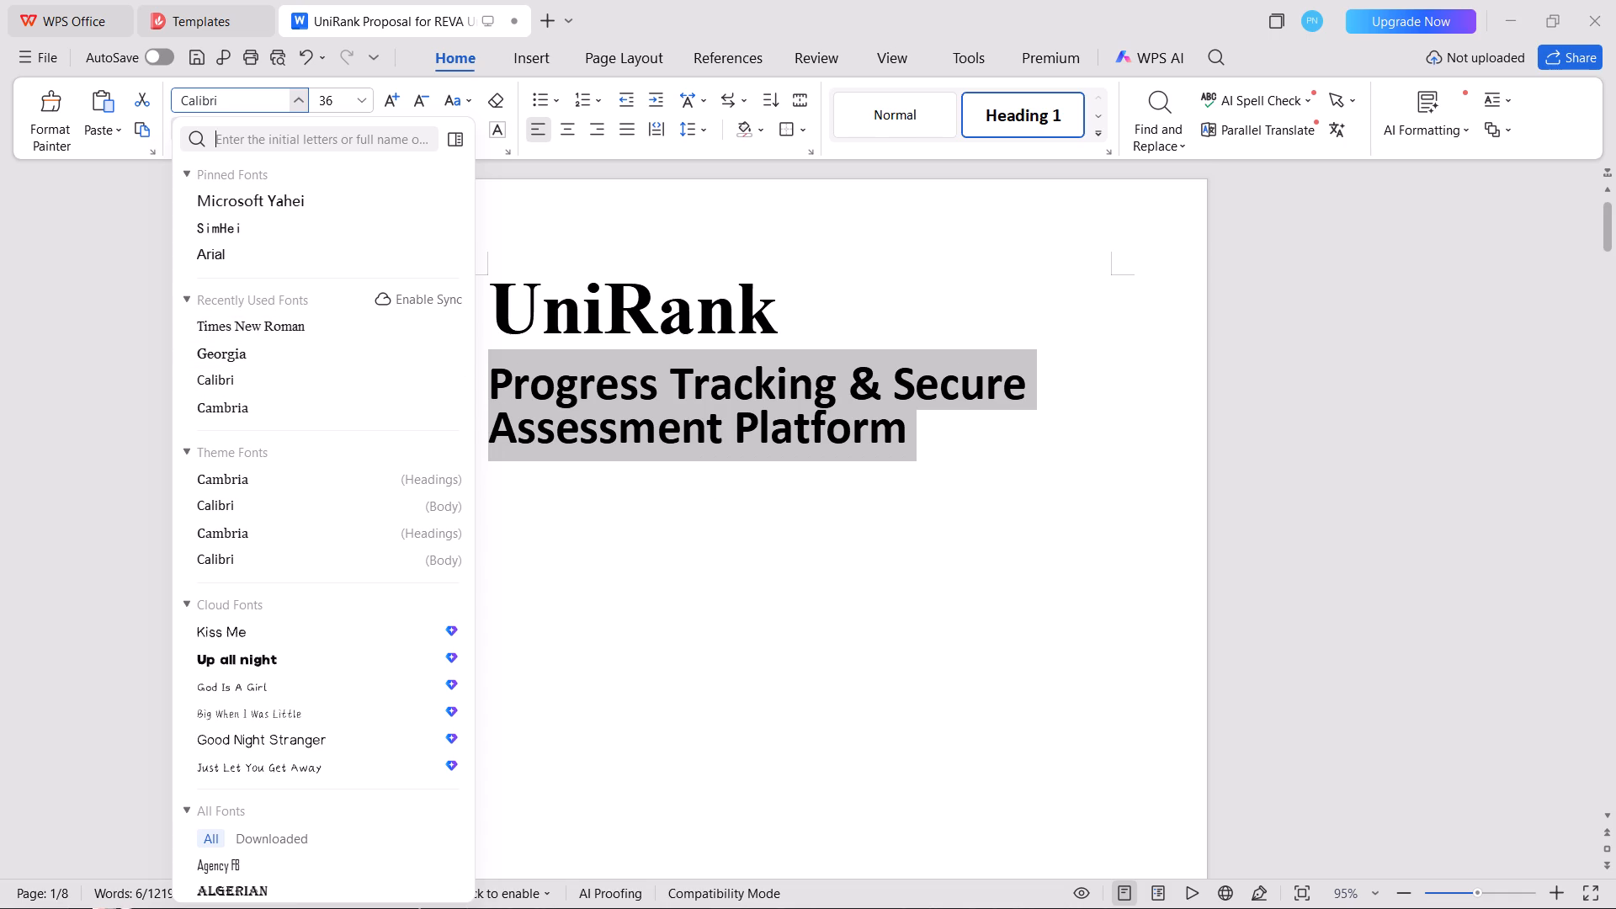
left_click(220, 409)
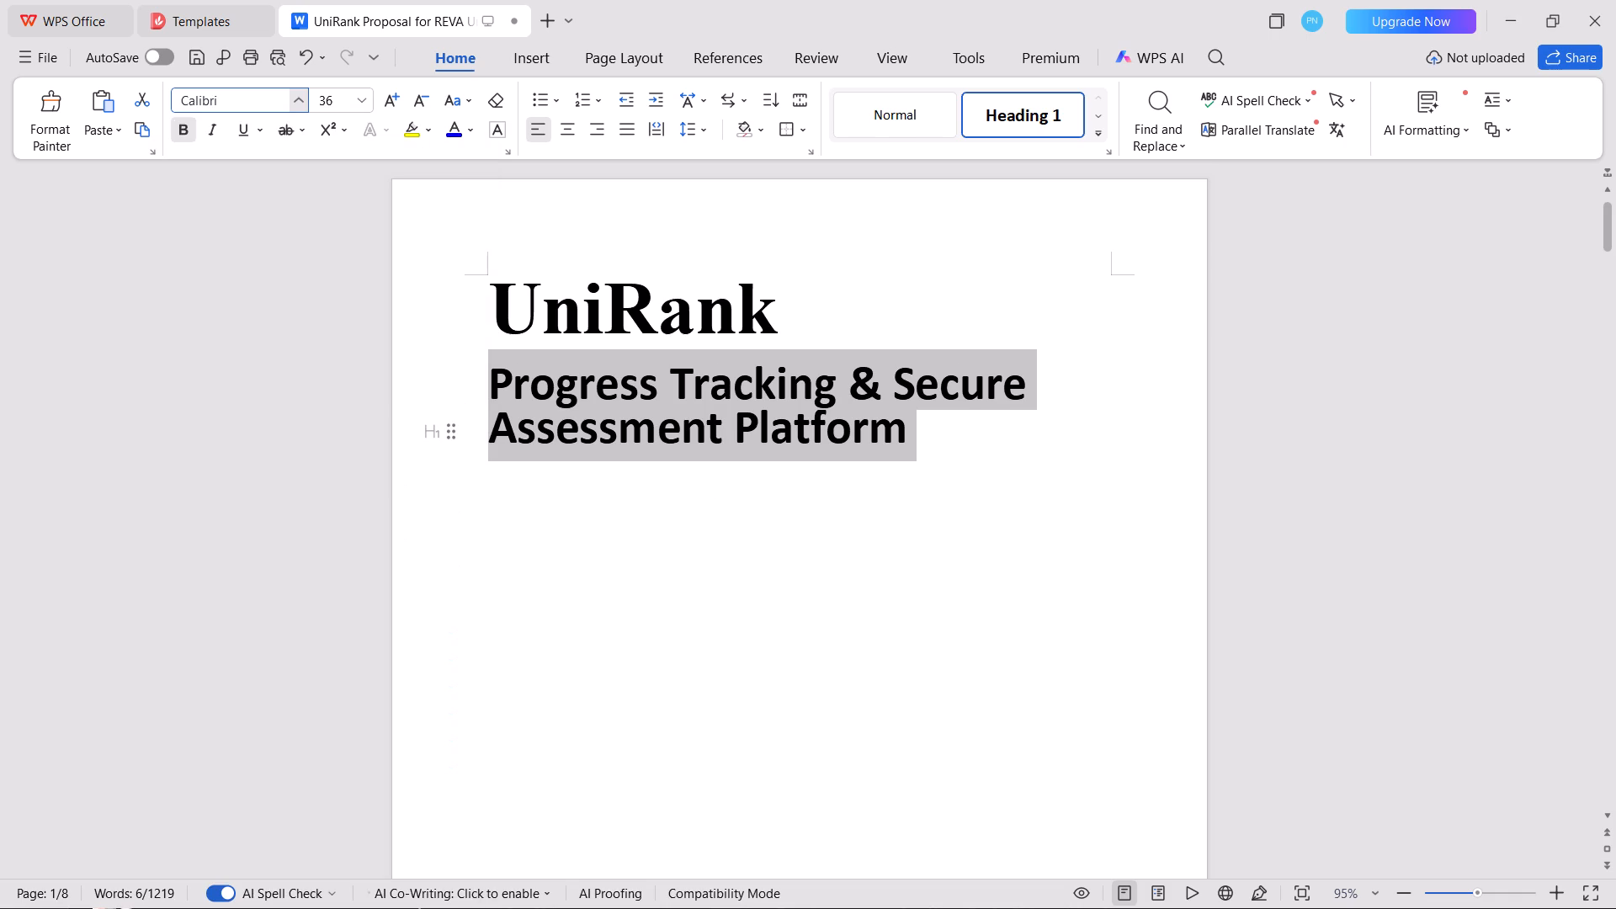
Remove the empty page between the cover page and the proposal content.
left_click(640, 417)
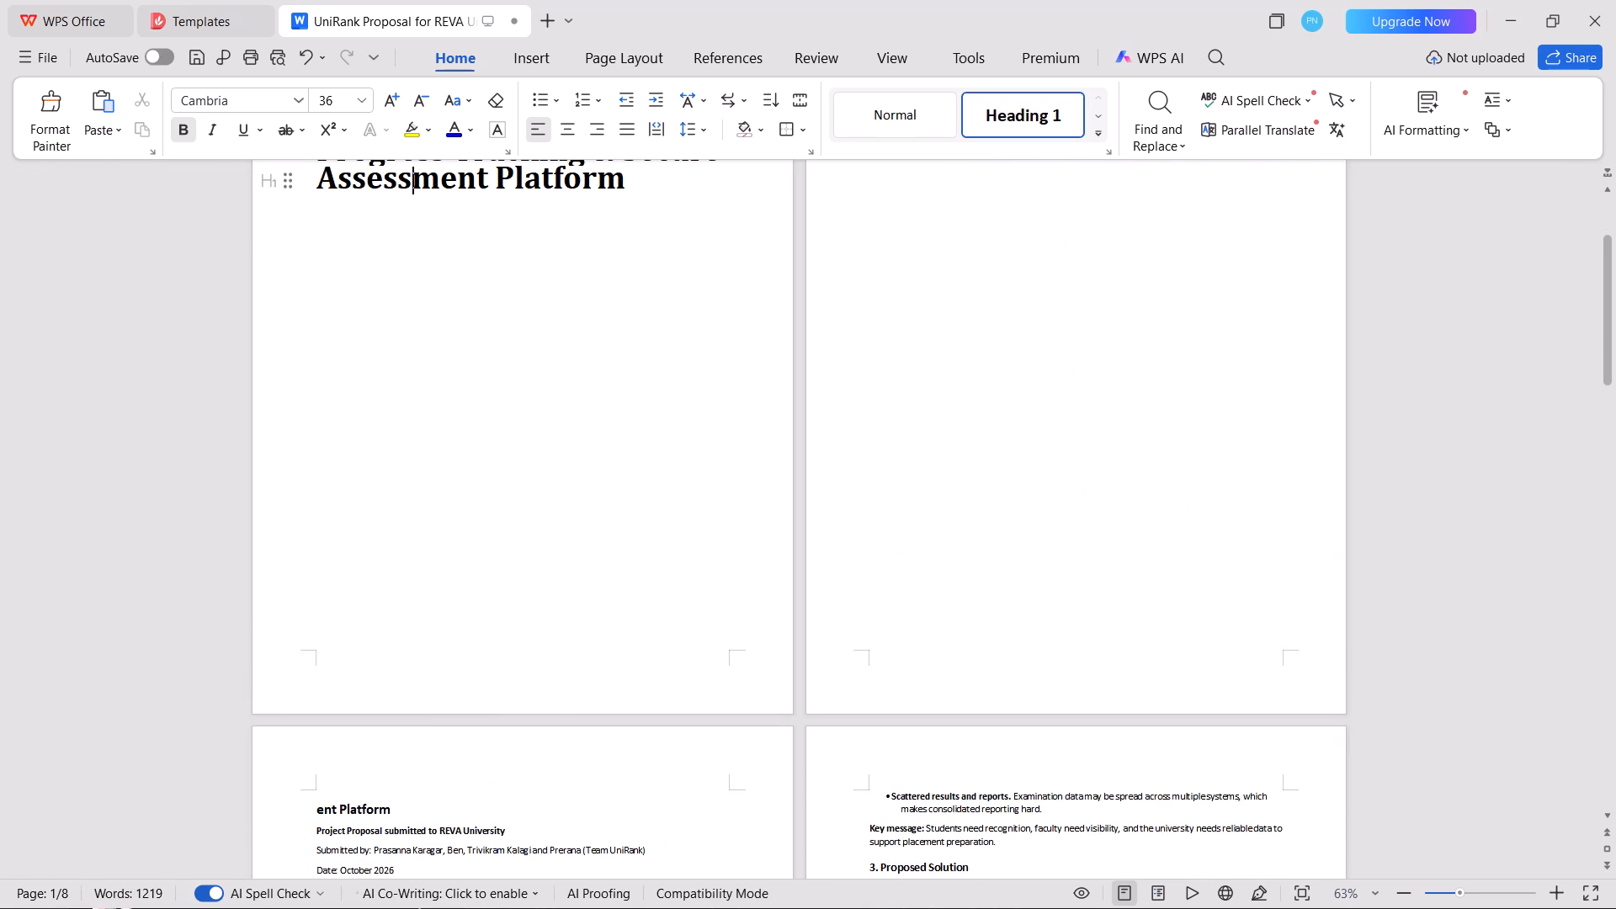
left_click(1025, 397)
left_click(313, 812)
key("BackSpace")
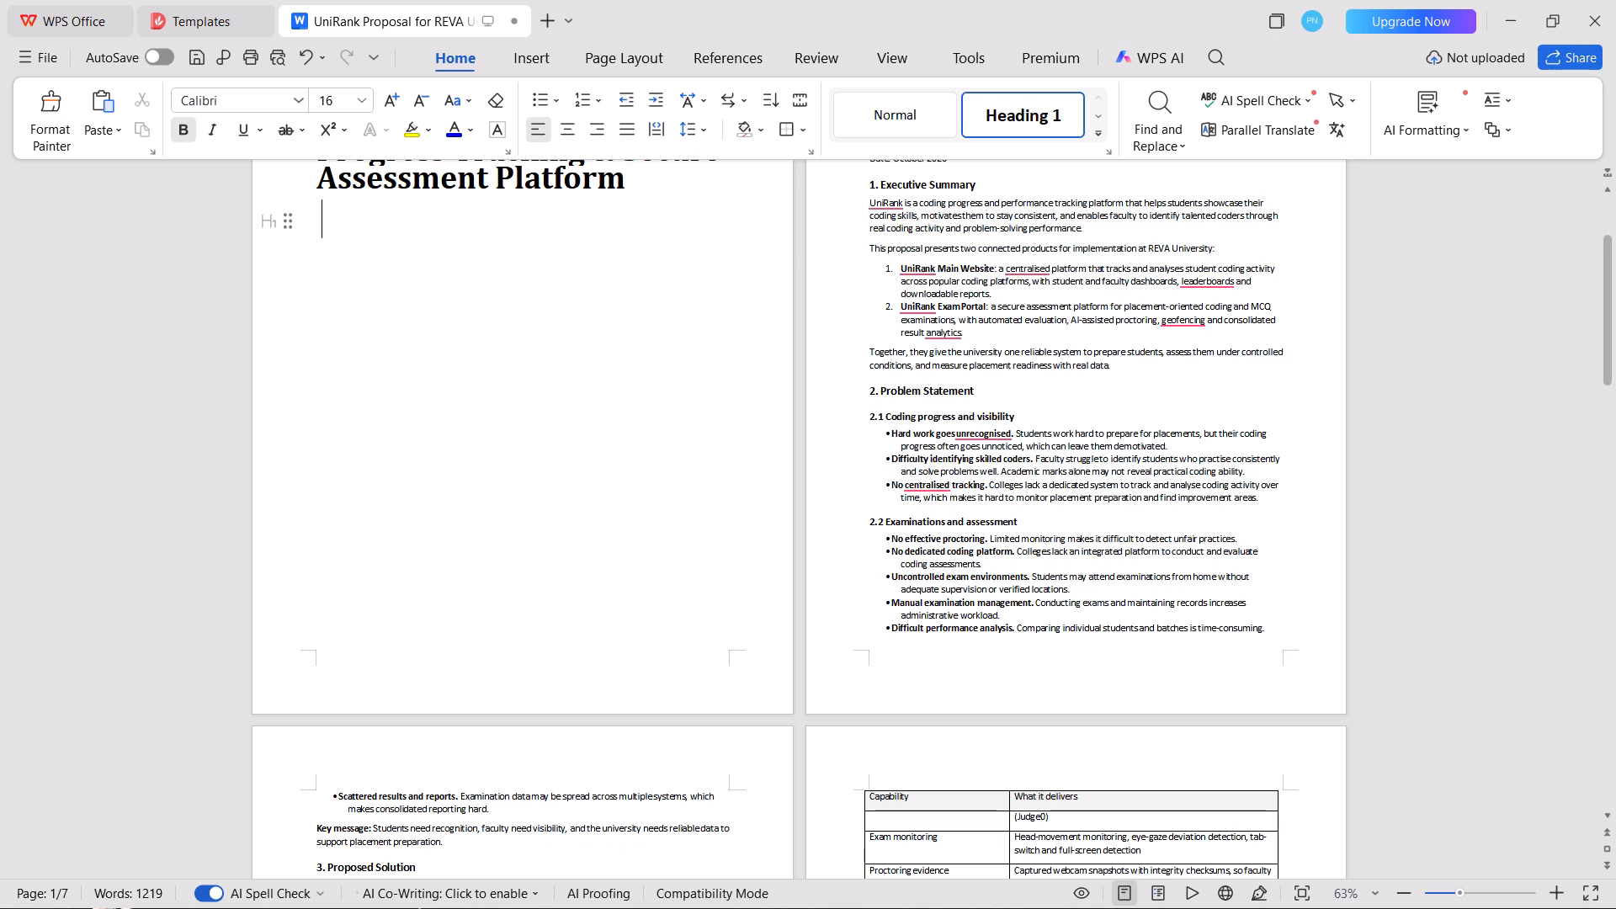
Delete the leftover "ent Platform" heading line at the top of the content page.
scroll(313, 812, "up", 2)
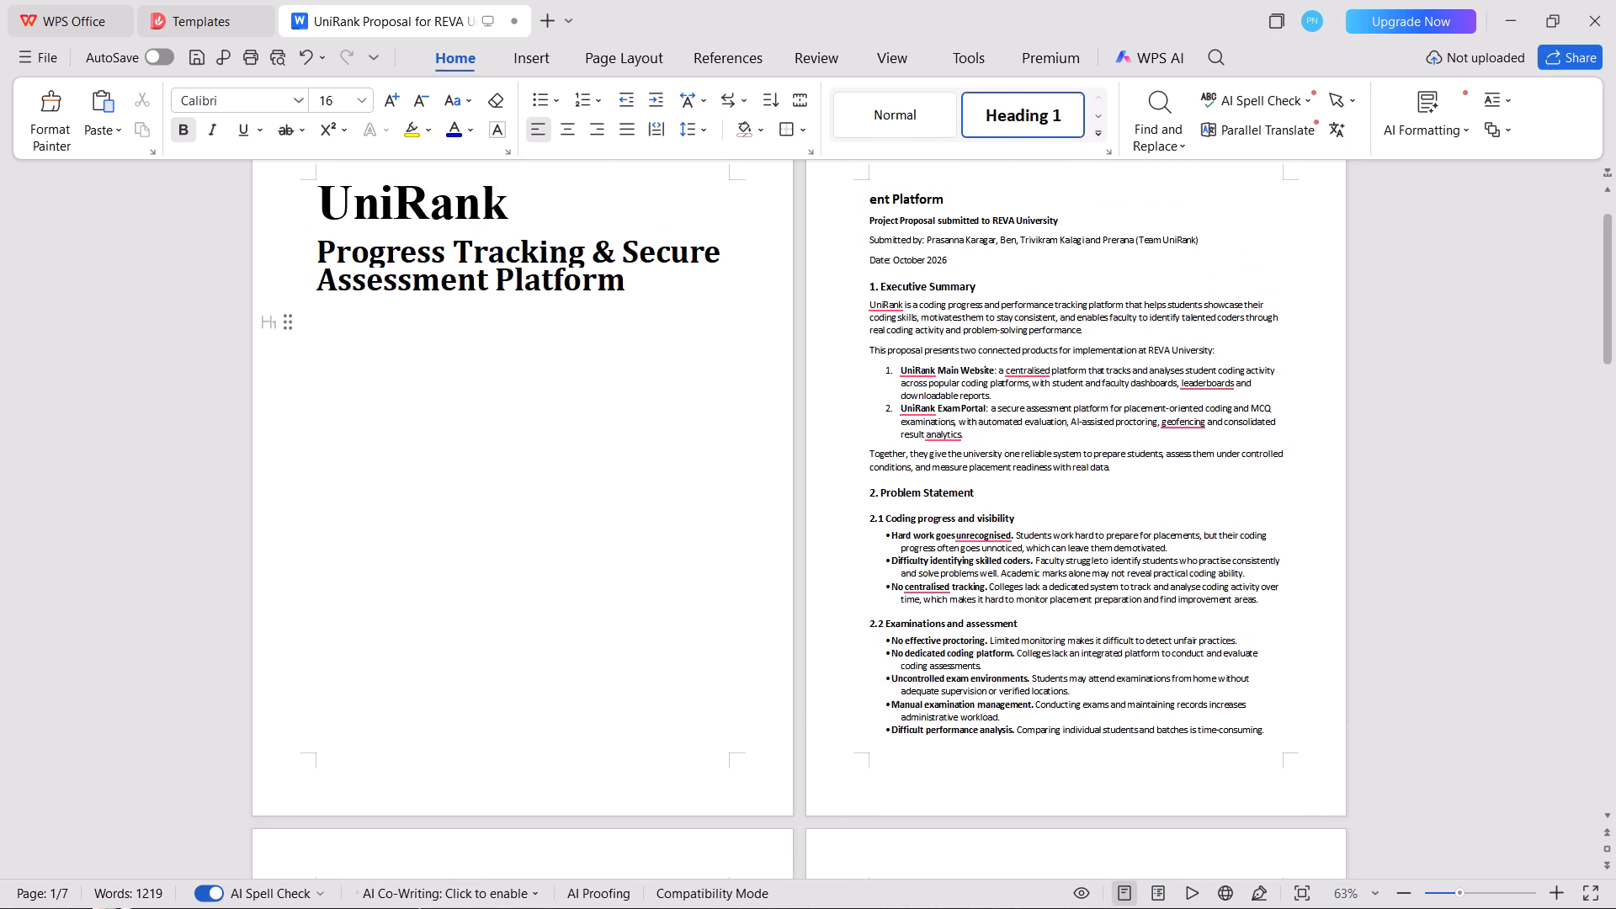
triple_click(915, 205)
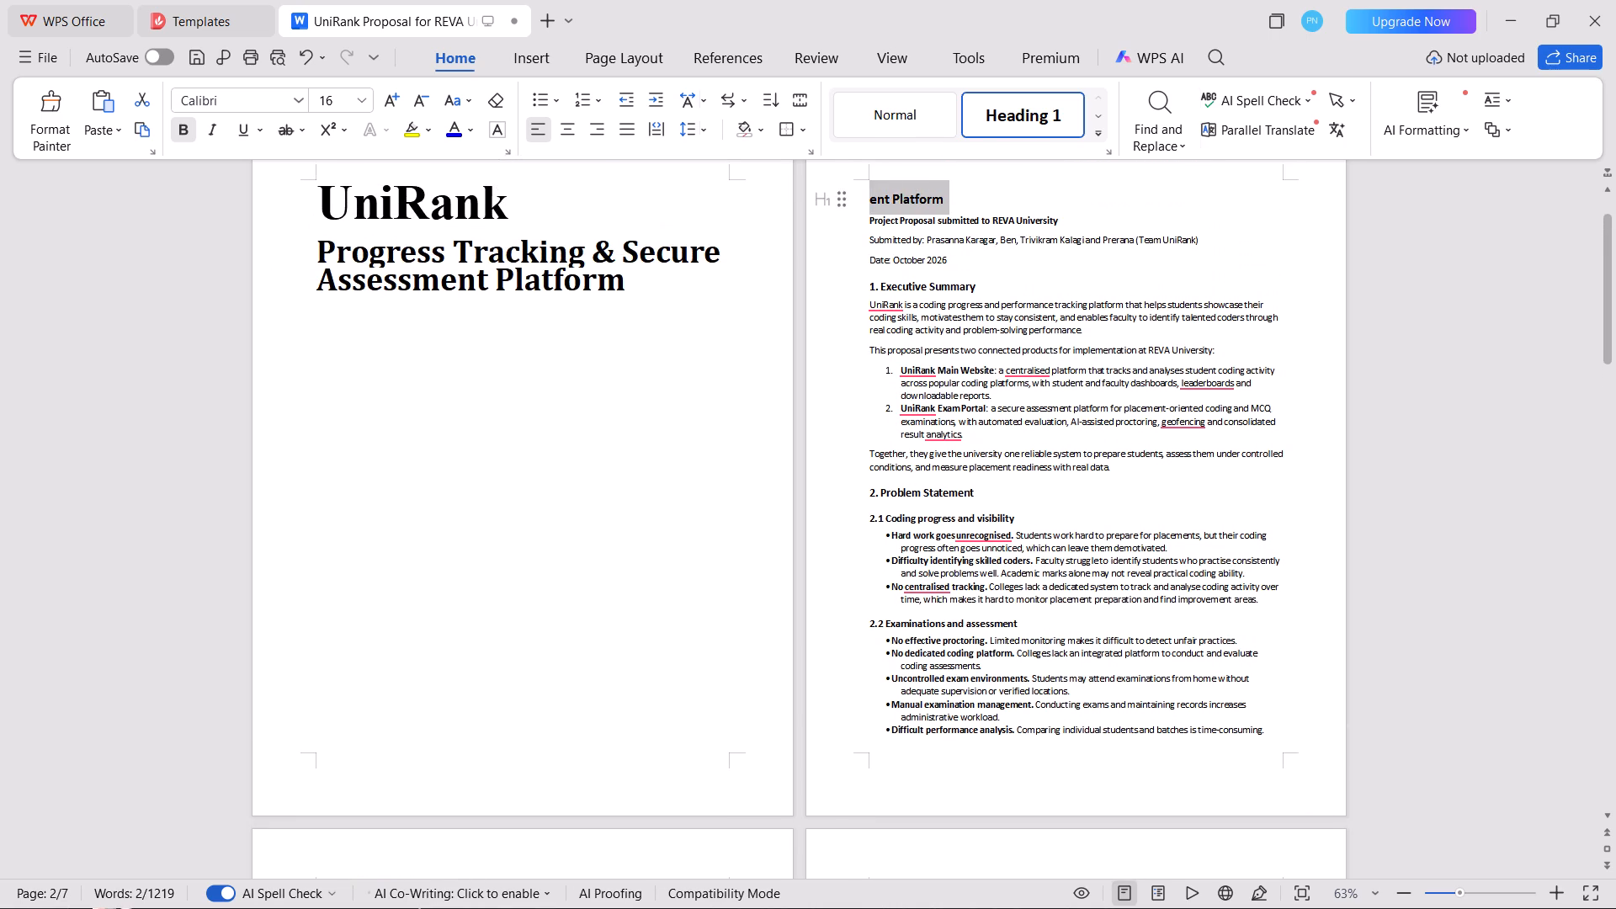
key("BackSpace")
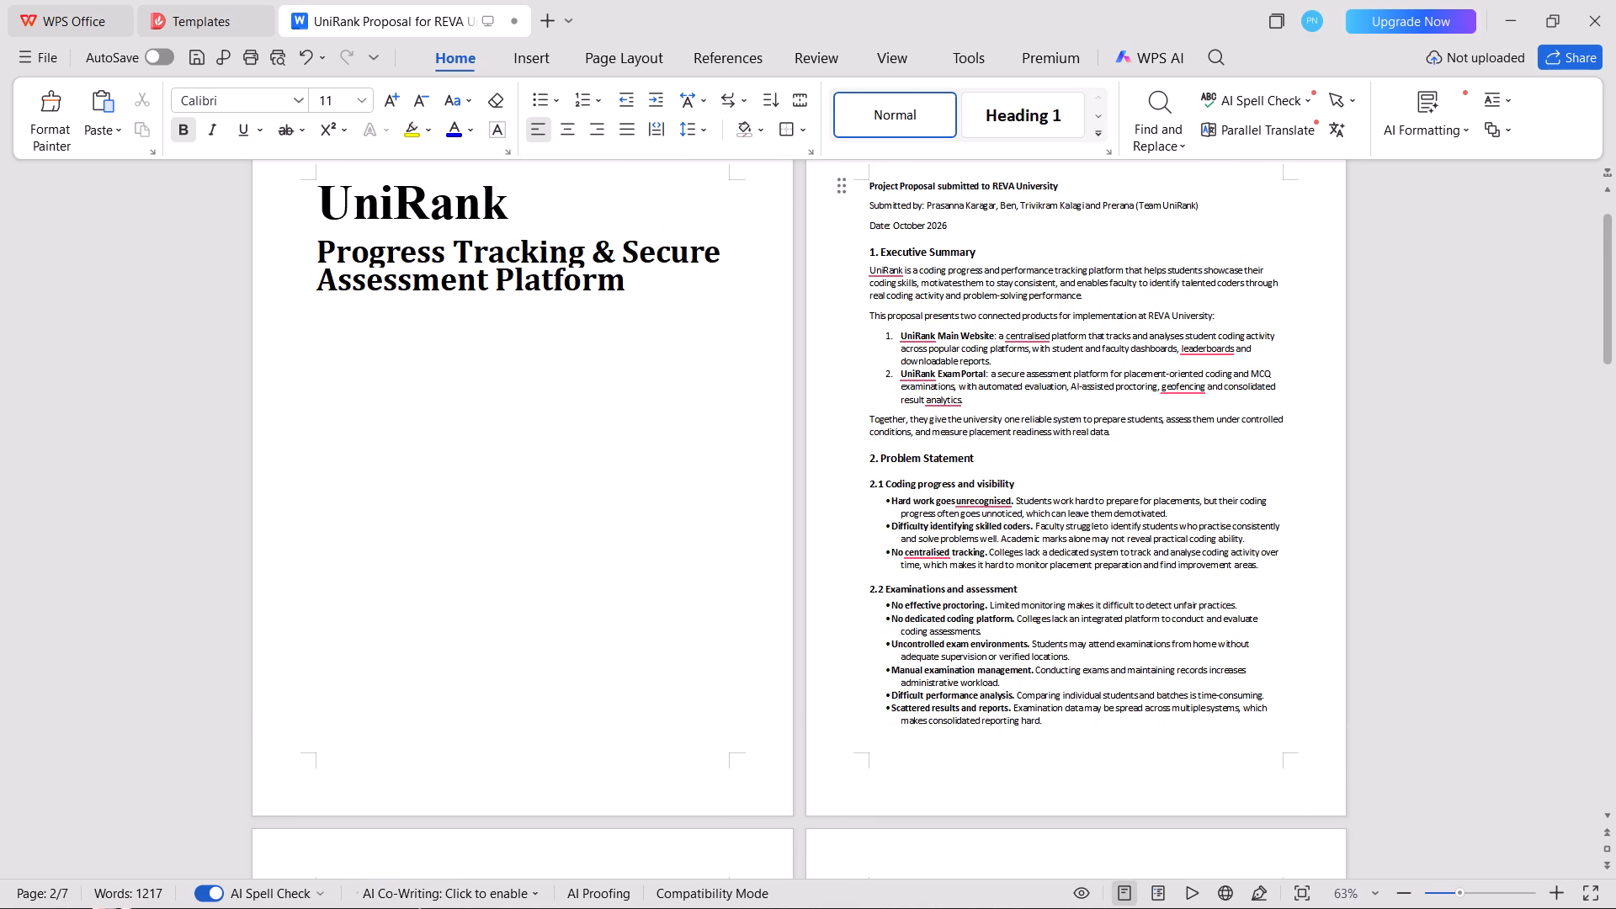
Move the line "Project Proposal submitted to REVA University" from the content page to below the subtitle on the cover page.
triple_click(929, 183)
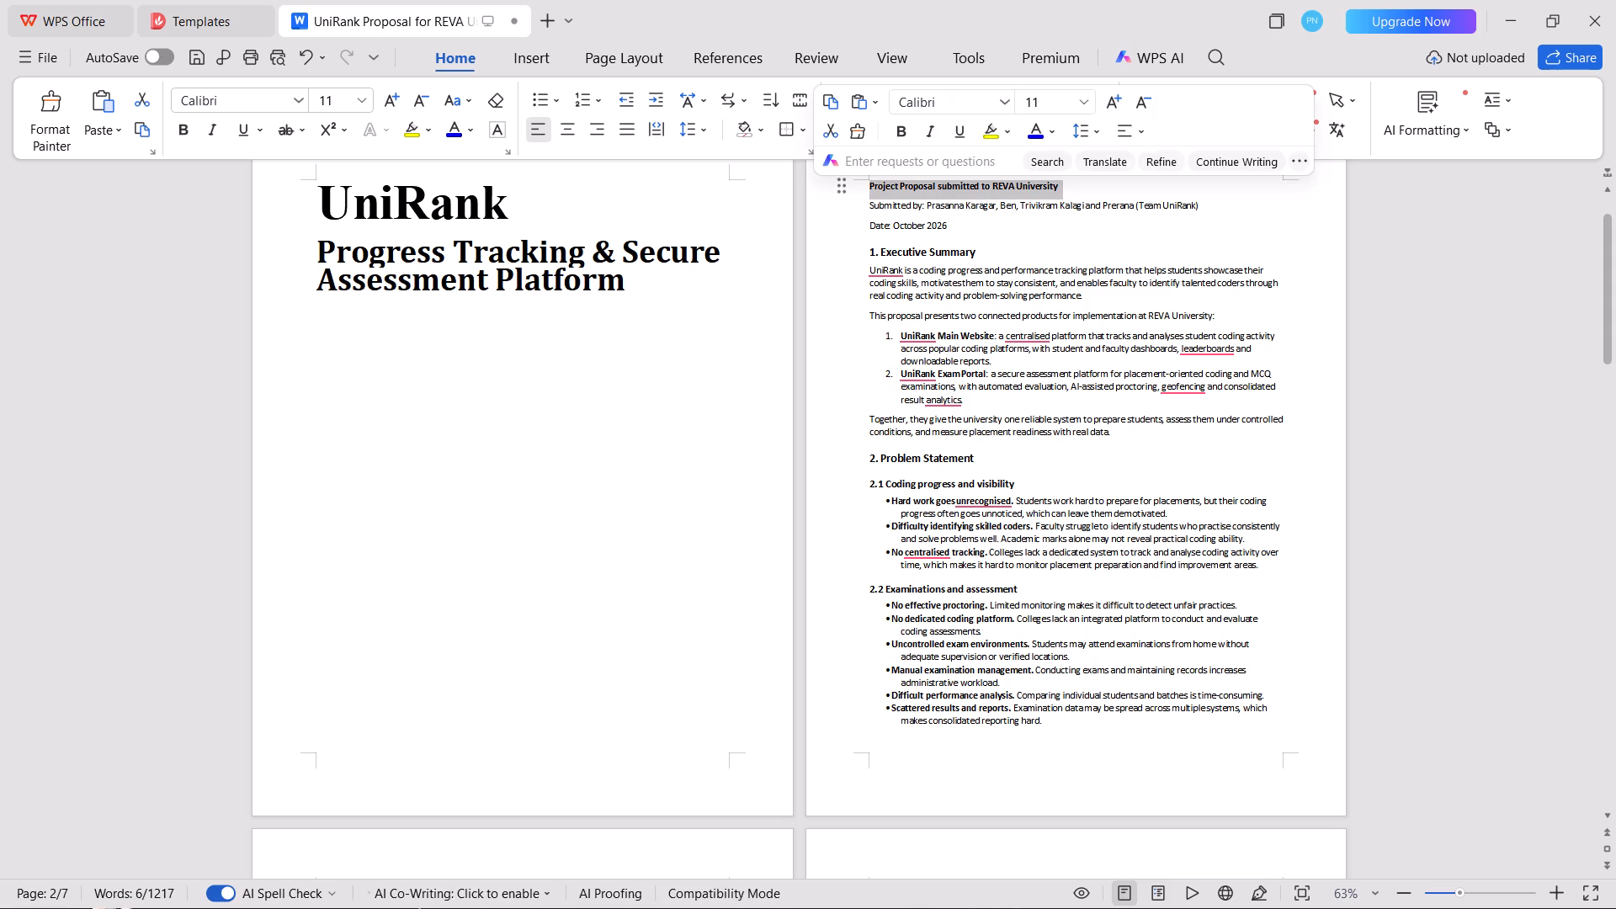
key("ctrl+x")
left_click(561, 375)
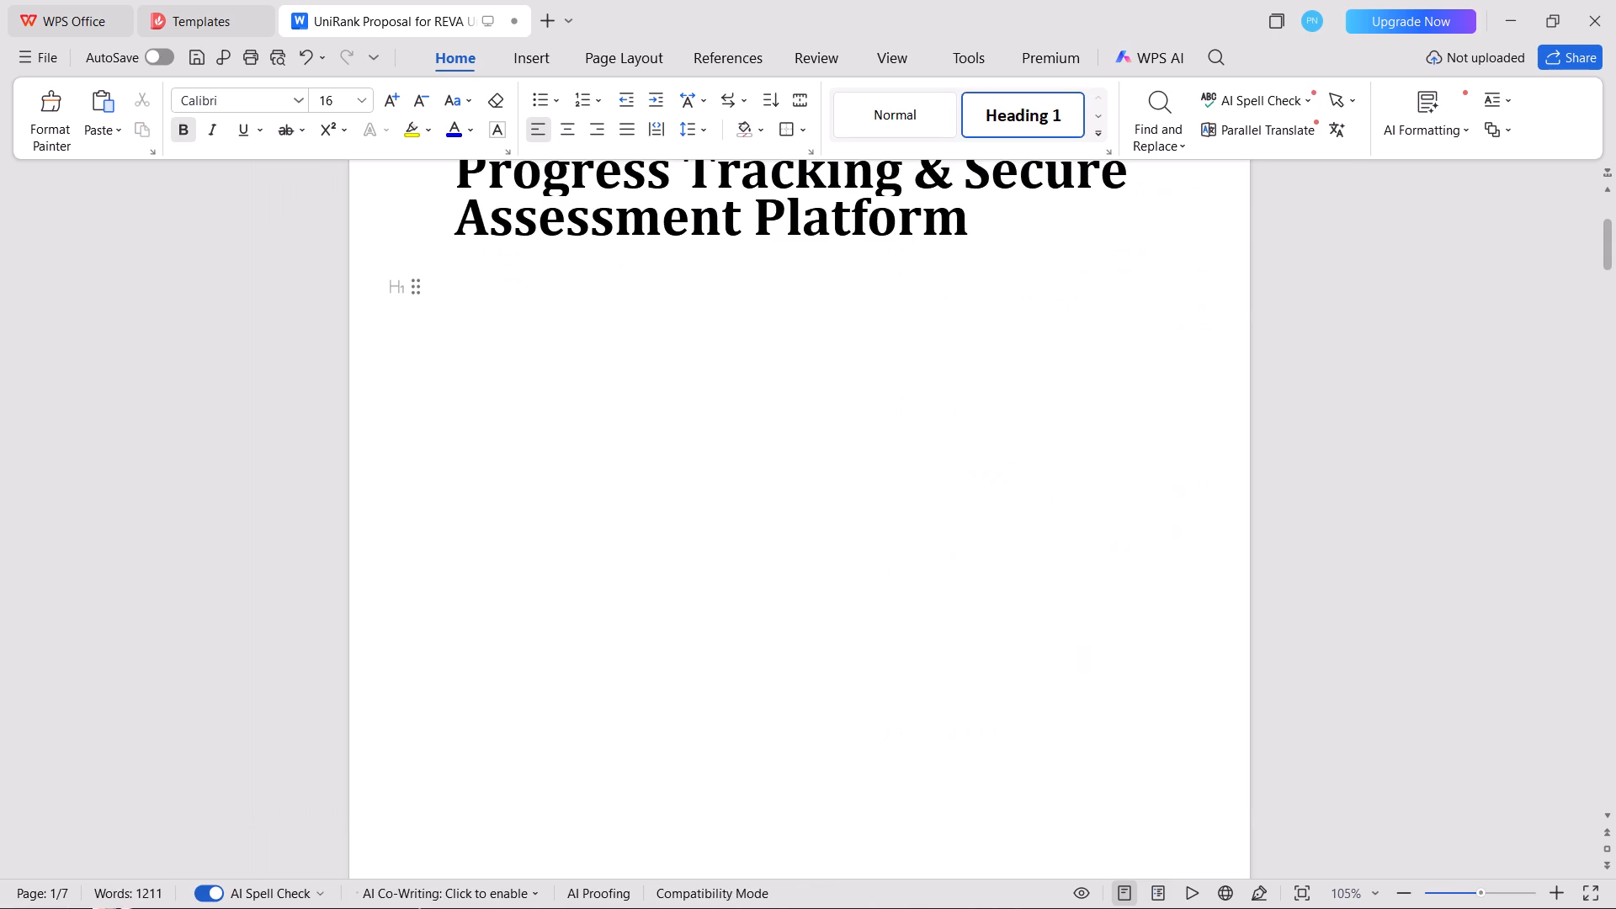
scroll(561, 375, "up", 2)
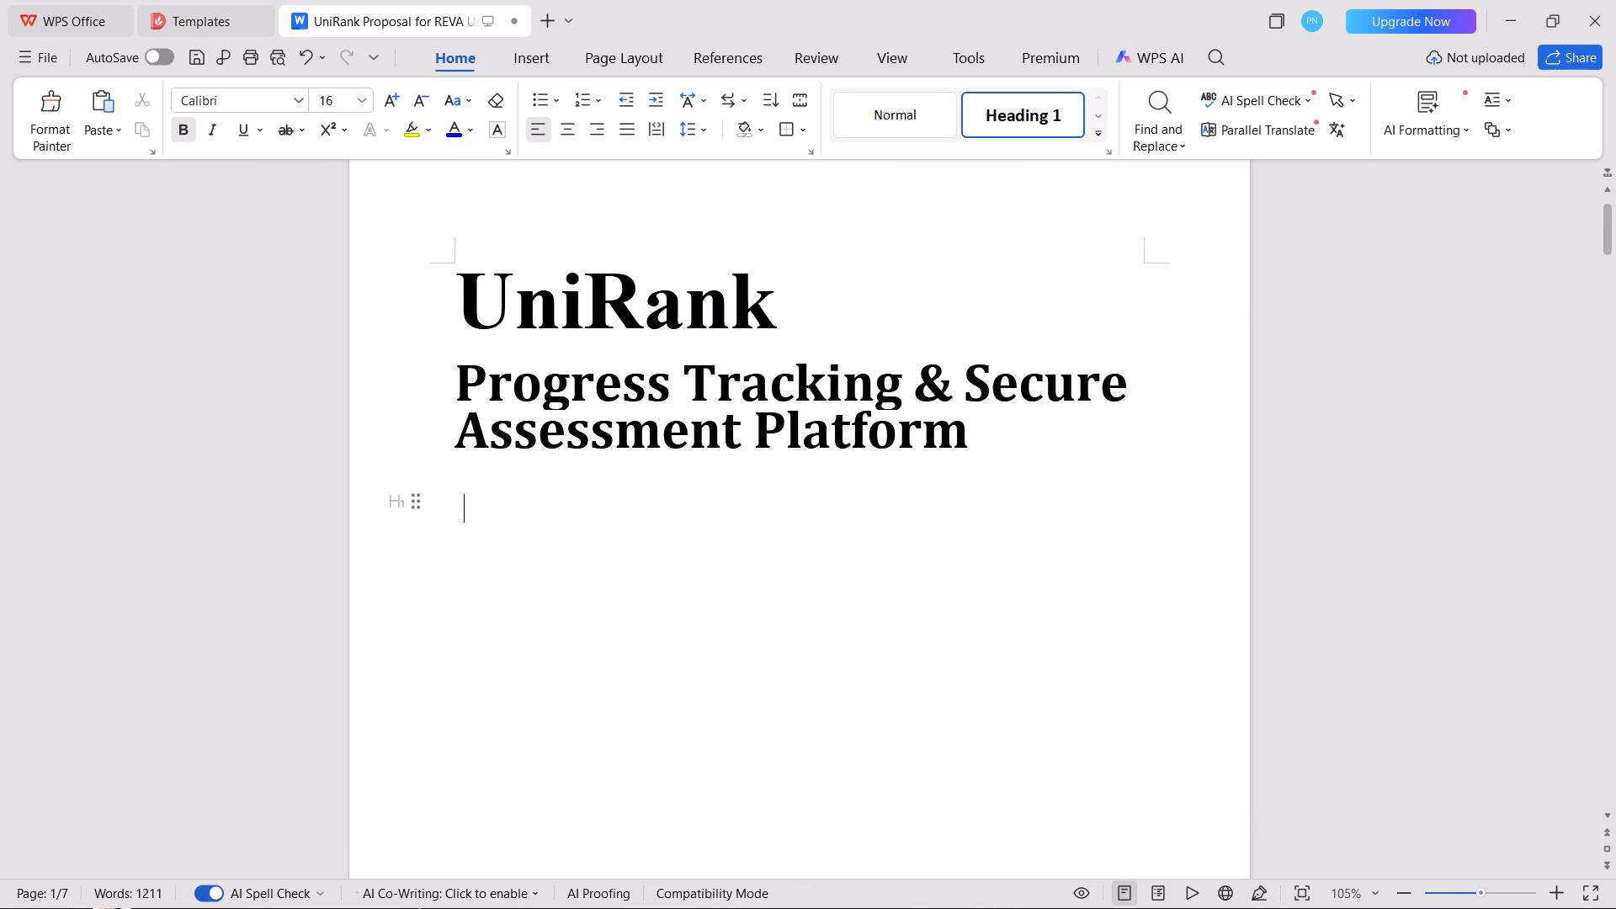
key("ctrl+v")
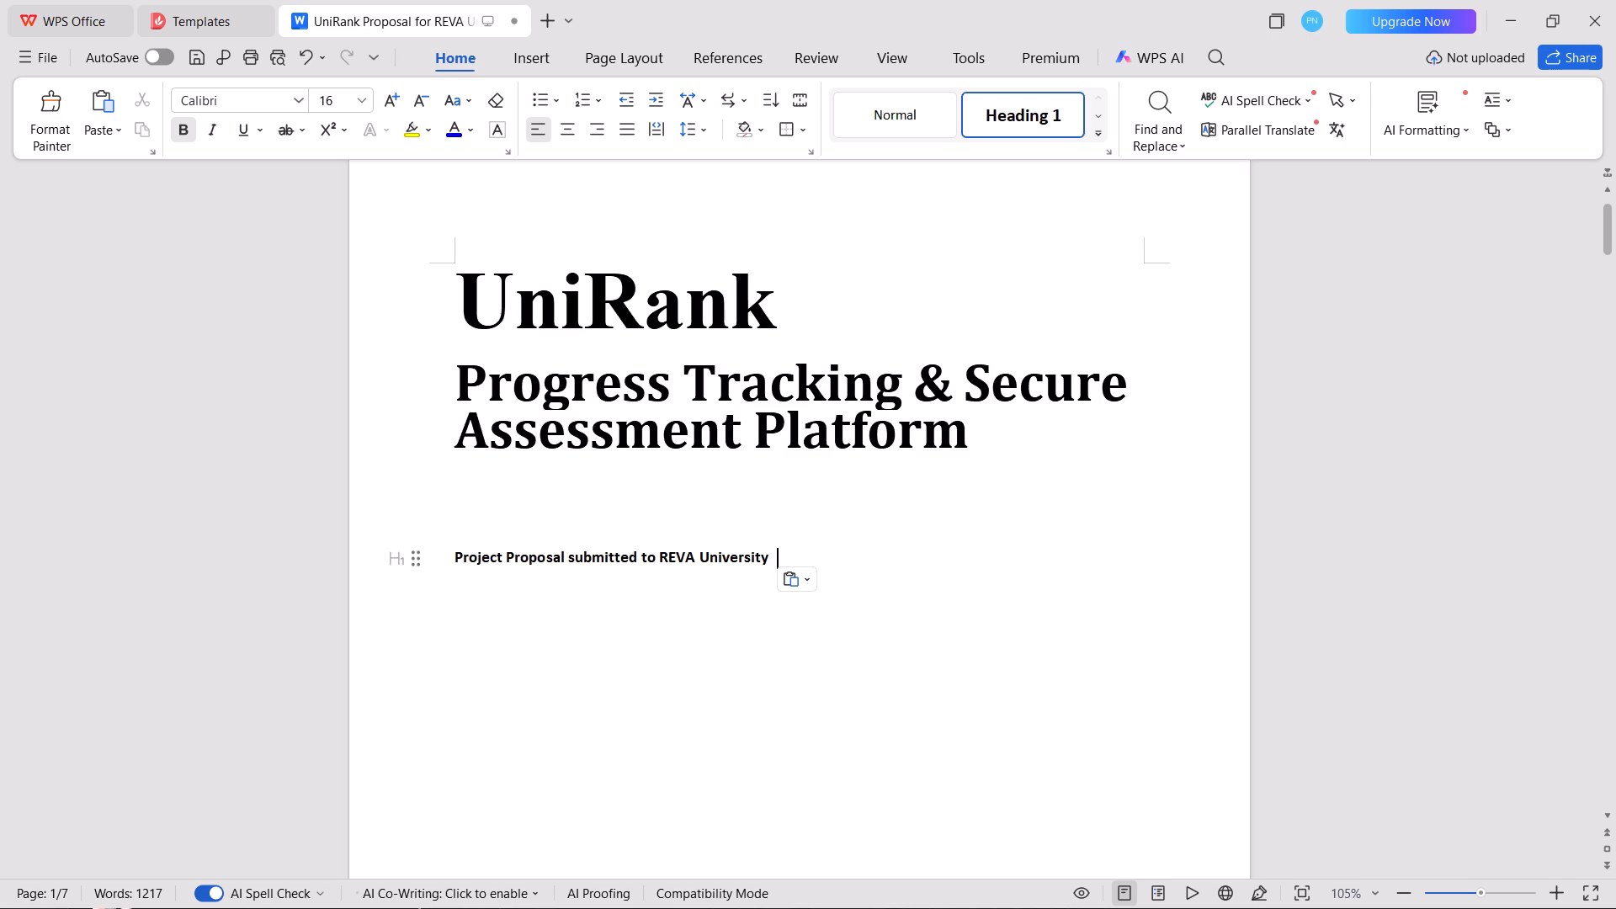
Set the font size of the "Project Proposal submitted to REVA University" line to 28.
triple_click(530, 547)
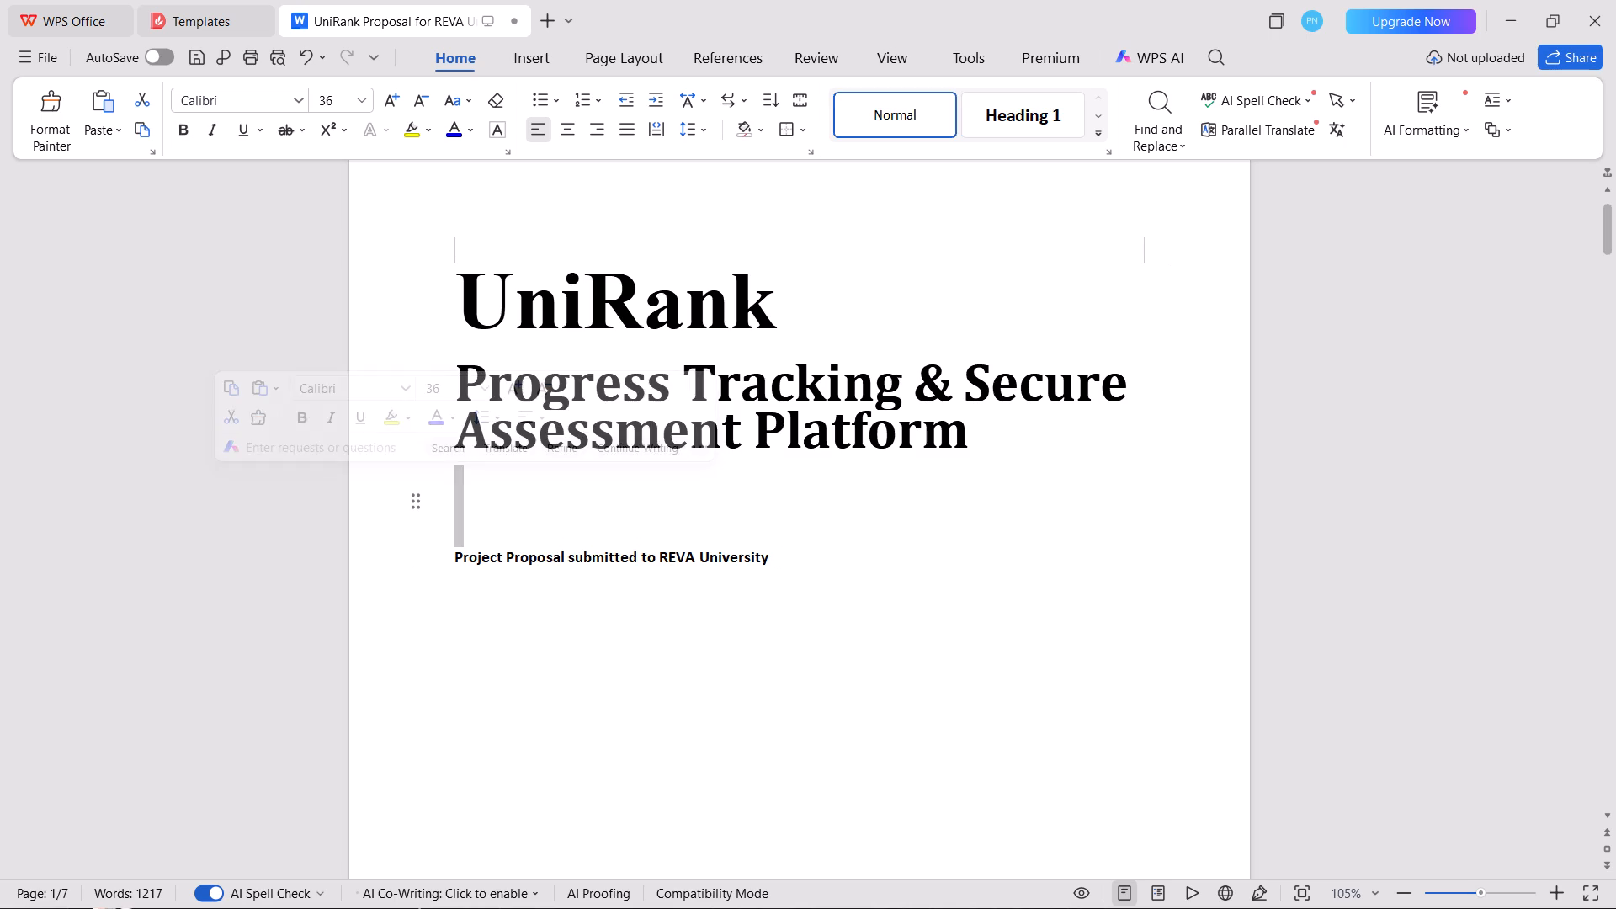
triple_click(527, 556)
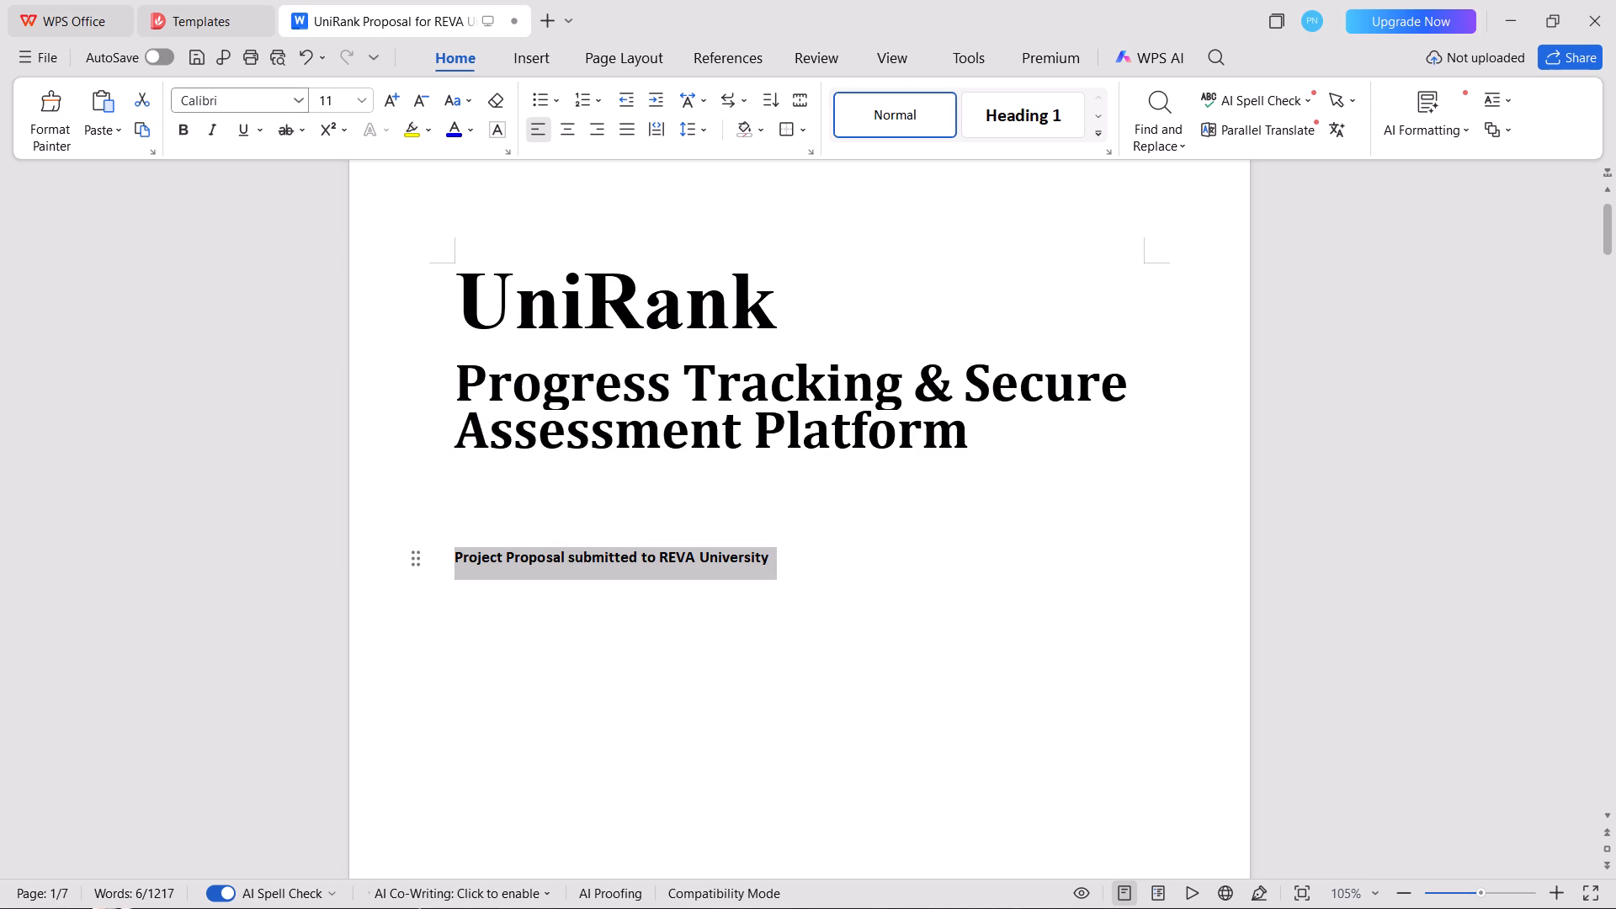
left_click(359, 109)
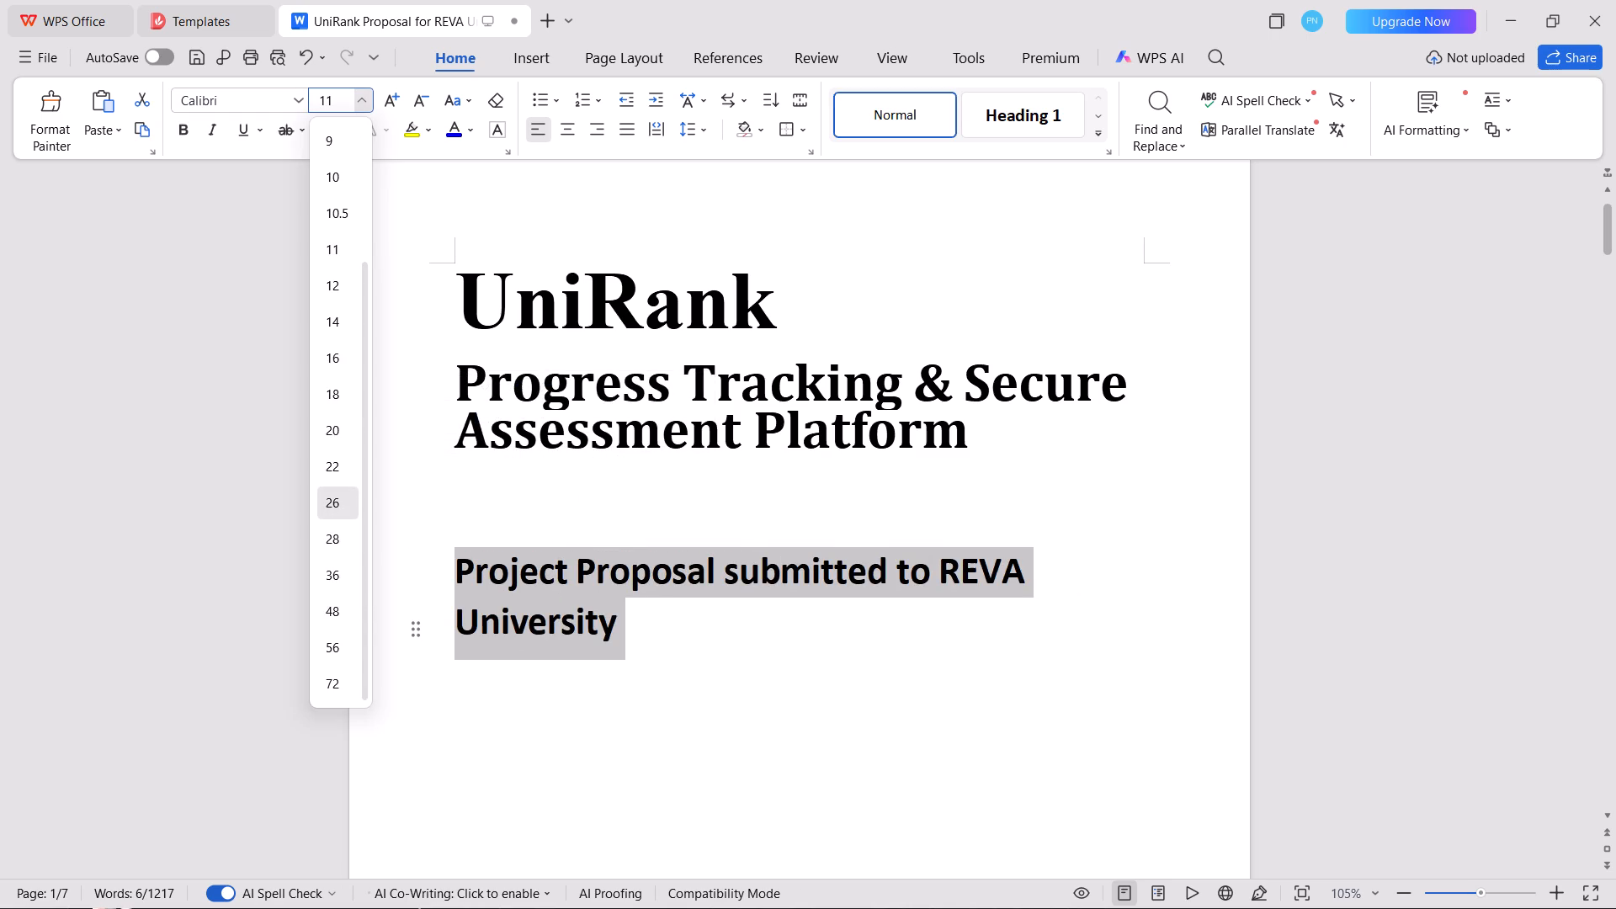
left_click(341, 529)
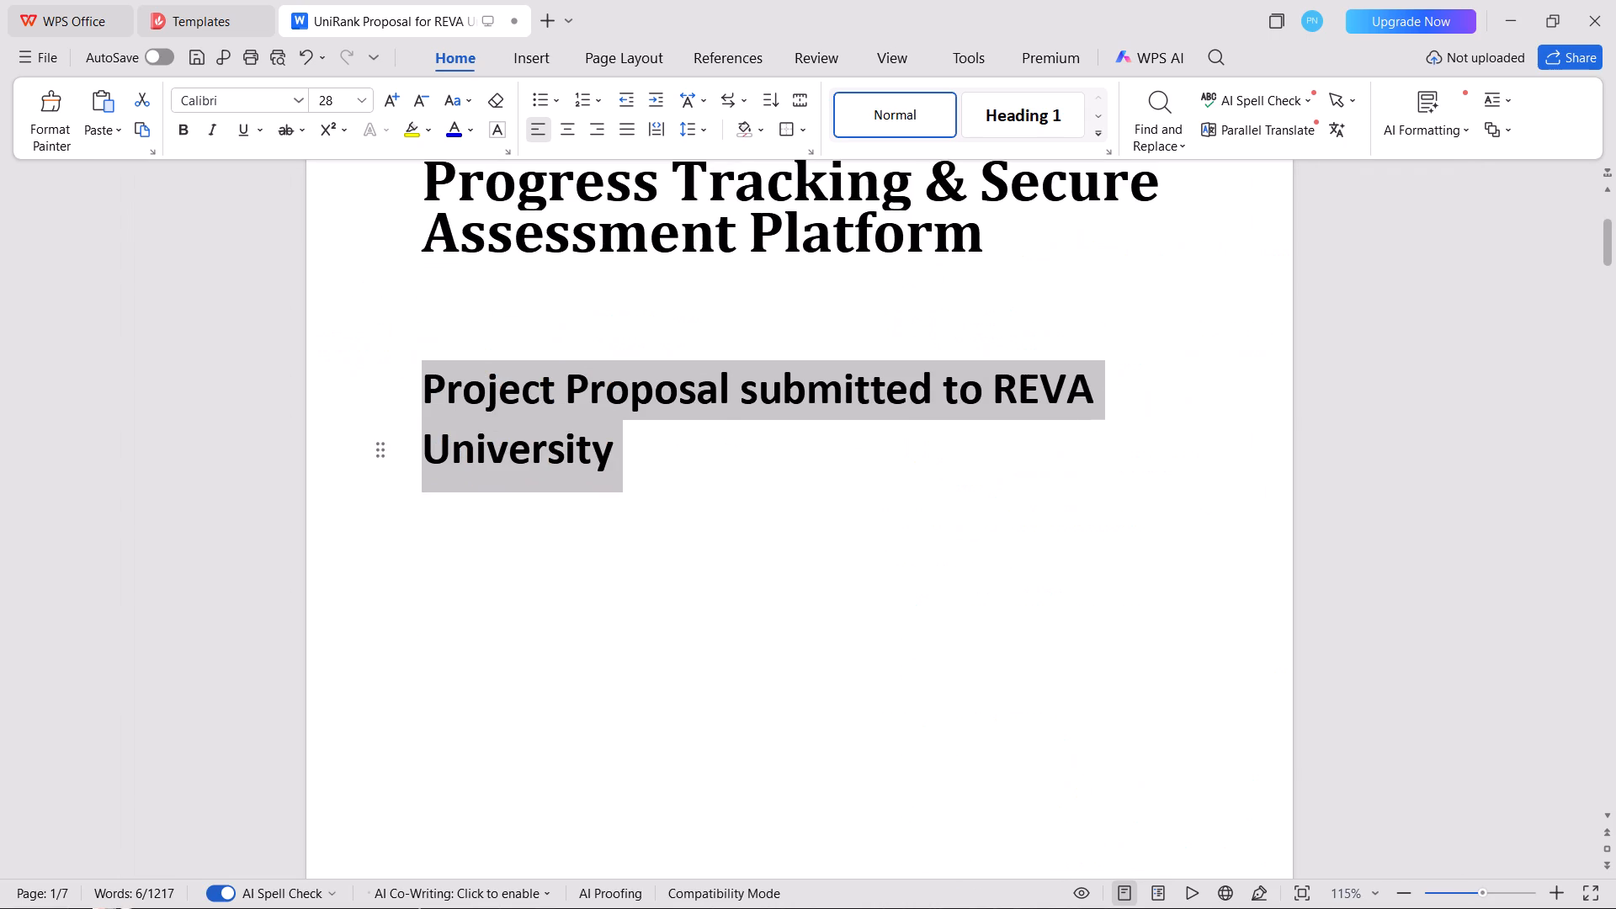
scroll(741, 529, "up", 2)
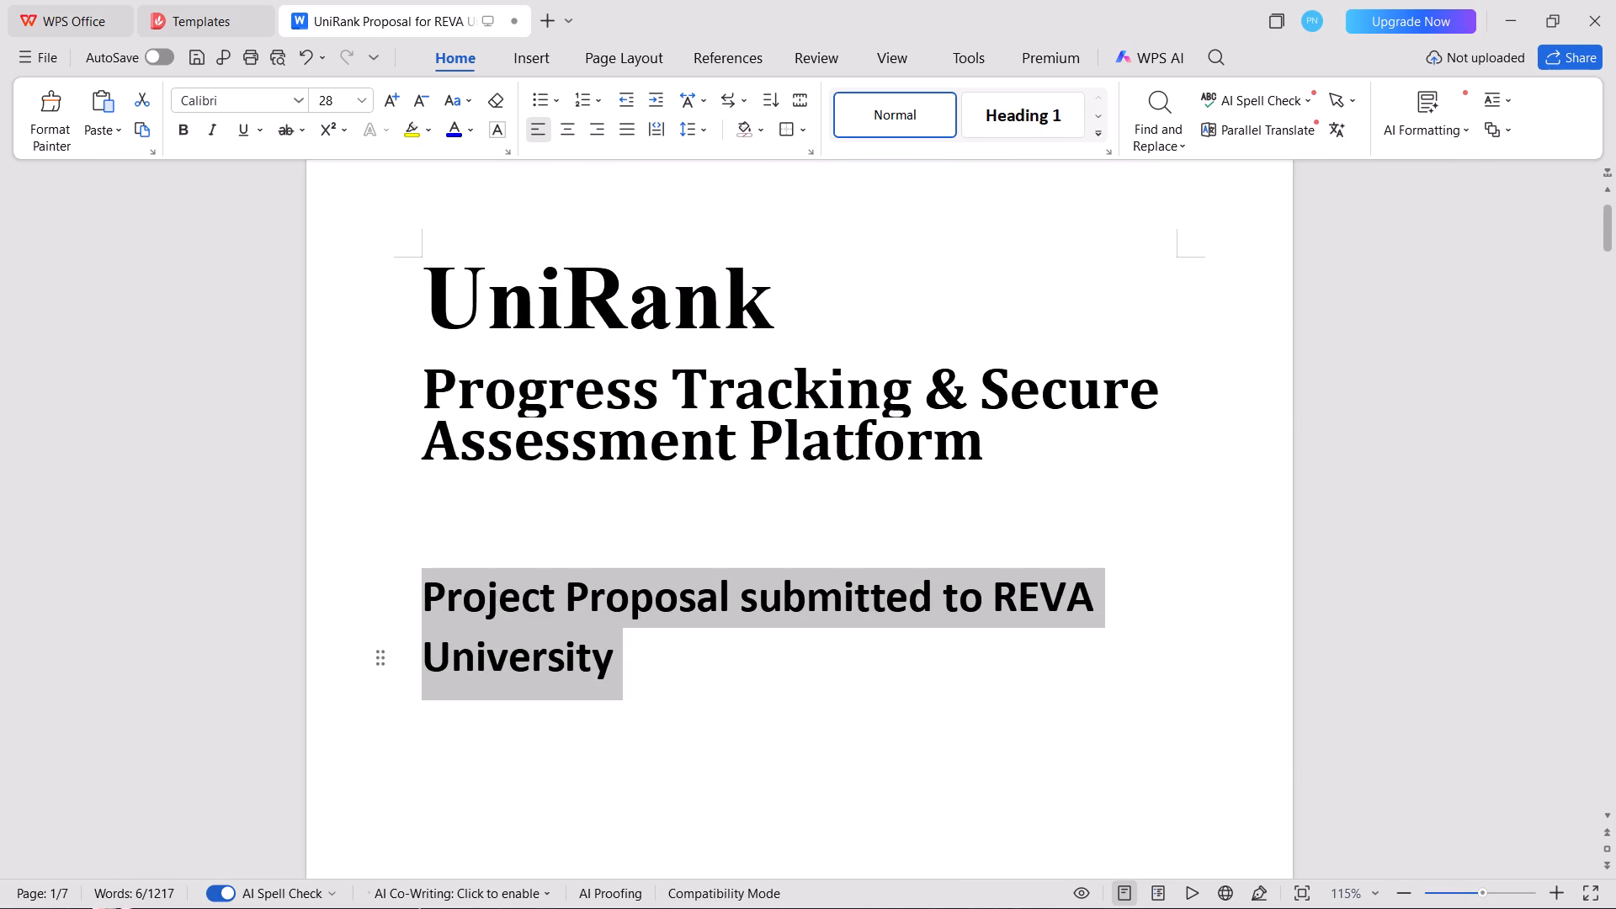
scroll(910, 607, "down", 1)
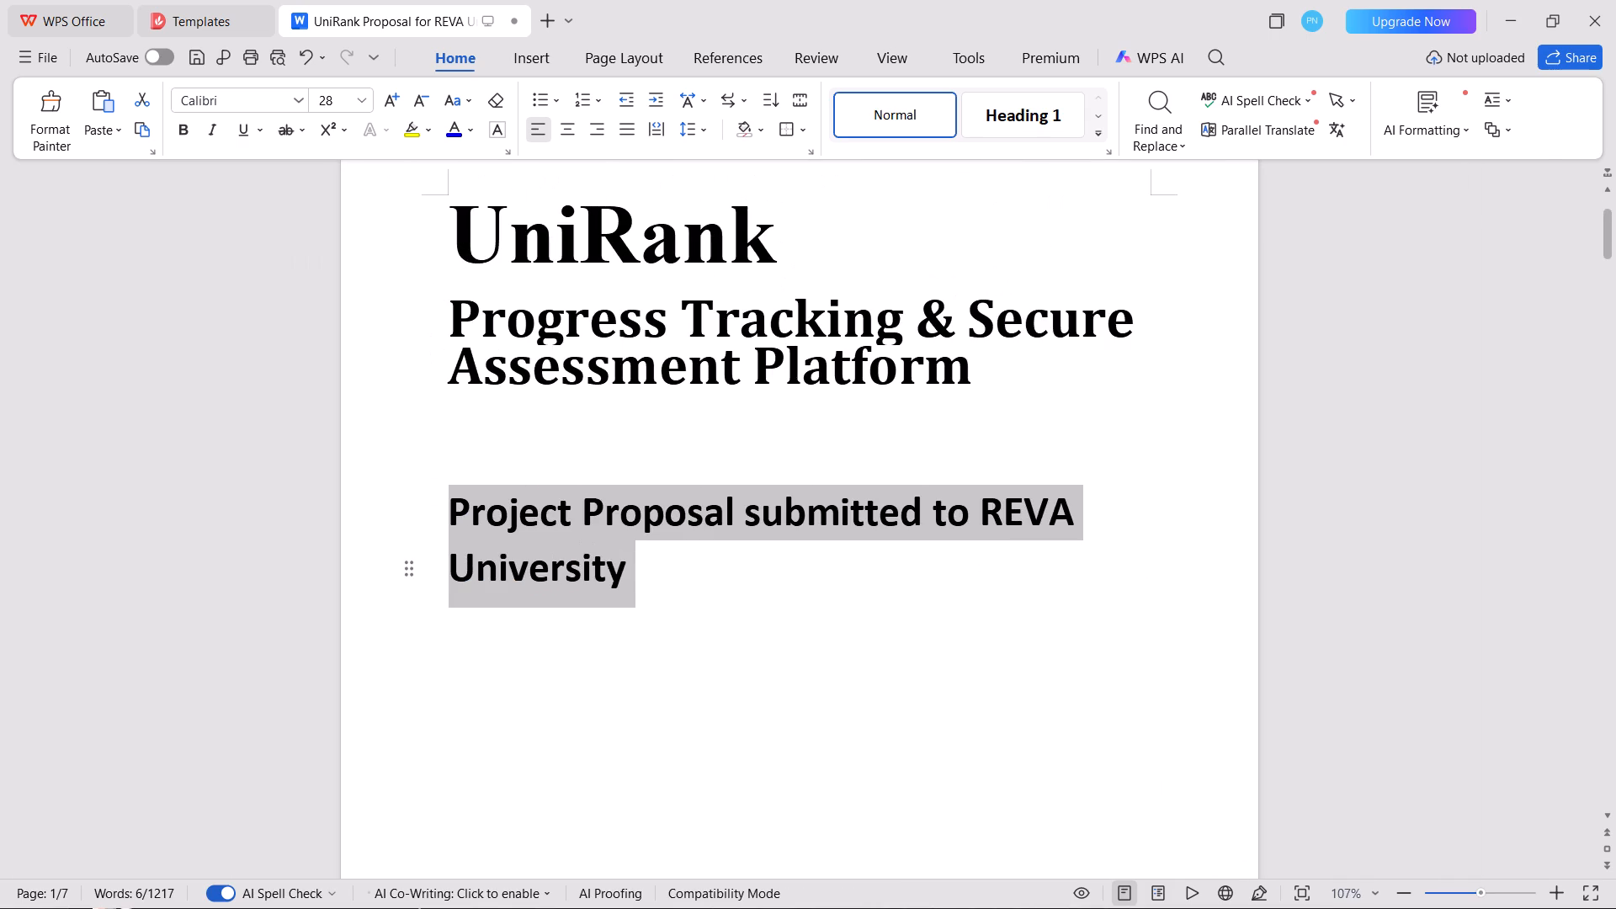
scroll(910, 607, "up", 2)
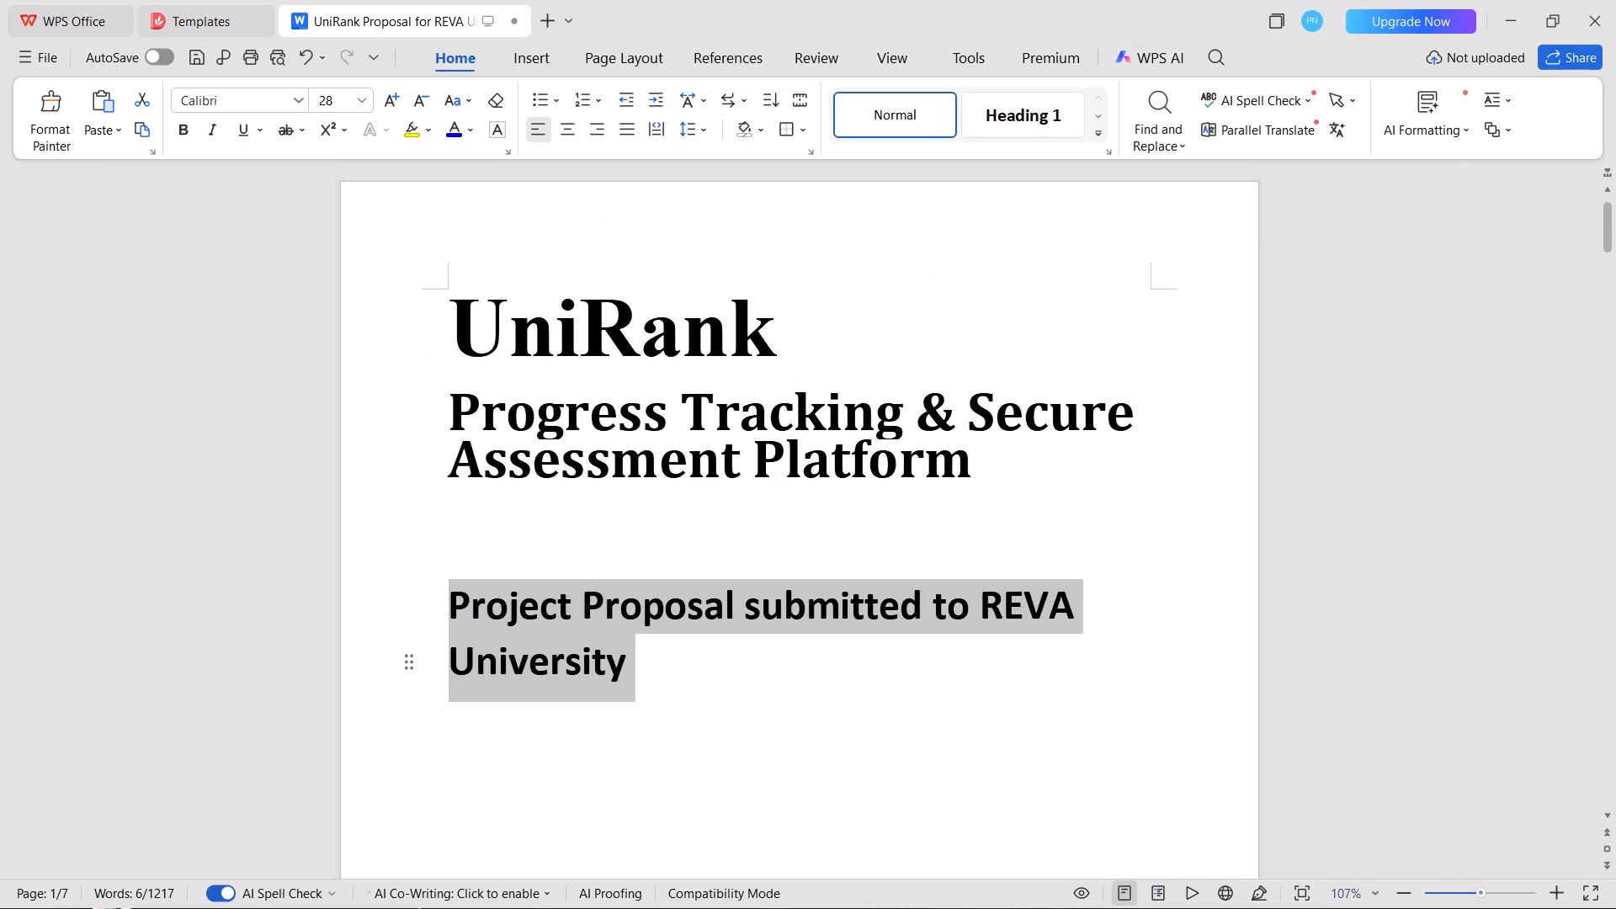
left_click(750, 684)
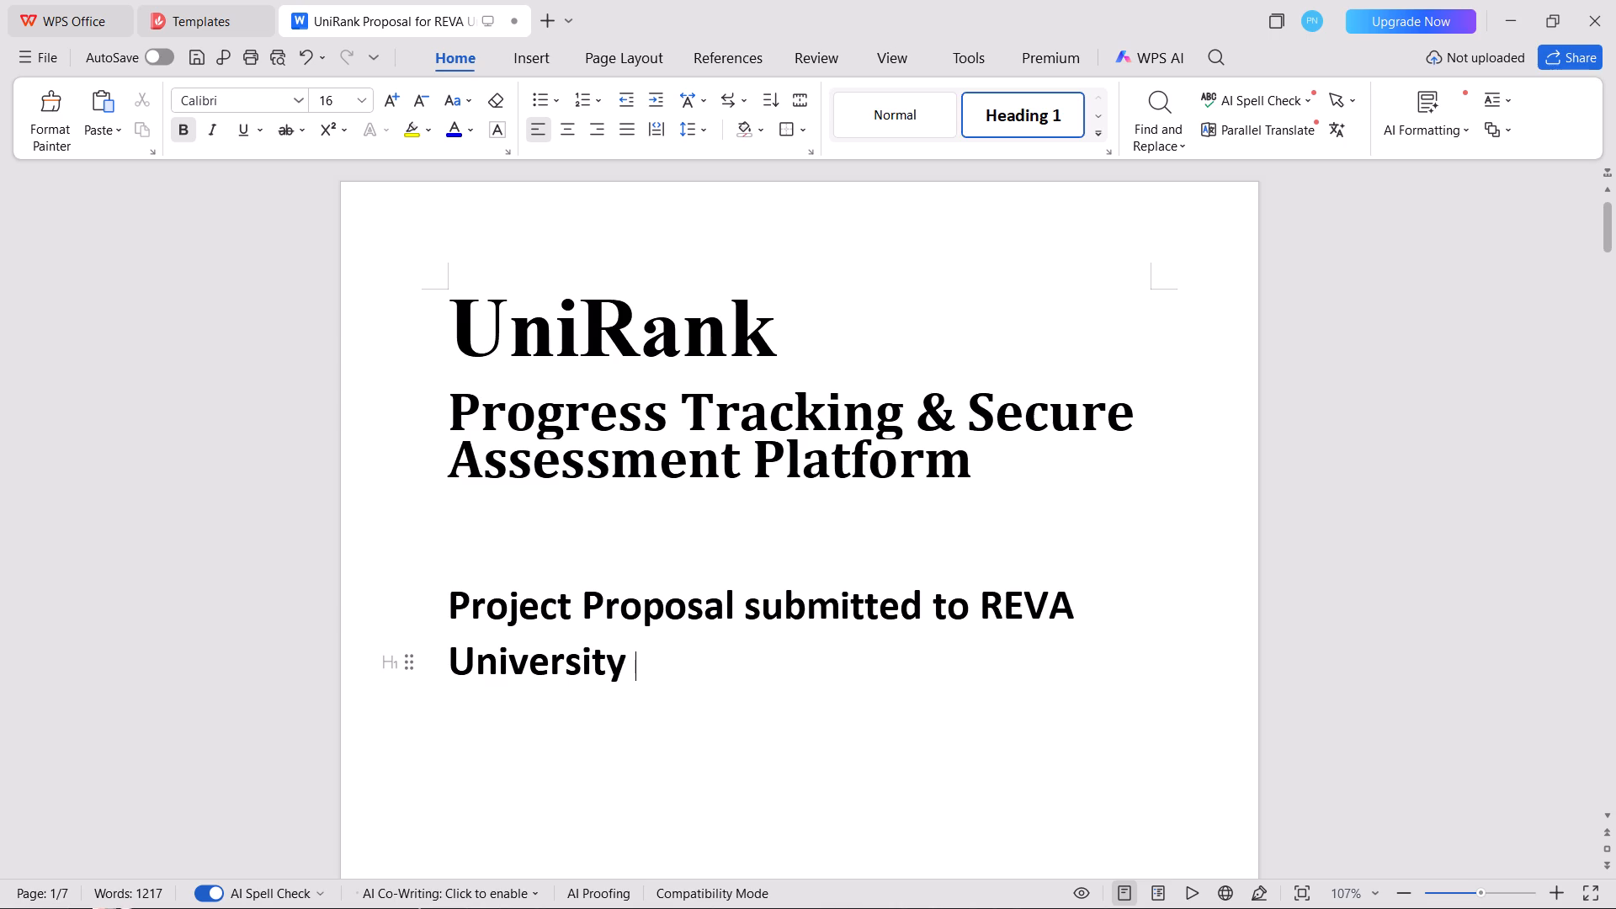
Centre the "Project Proposal submitted to REVA University" line on the cover page.
left_click_drag(448, 609, 675, 699)
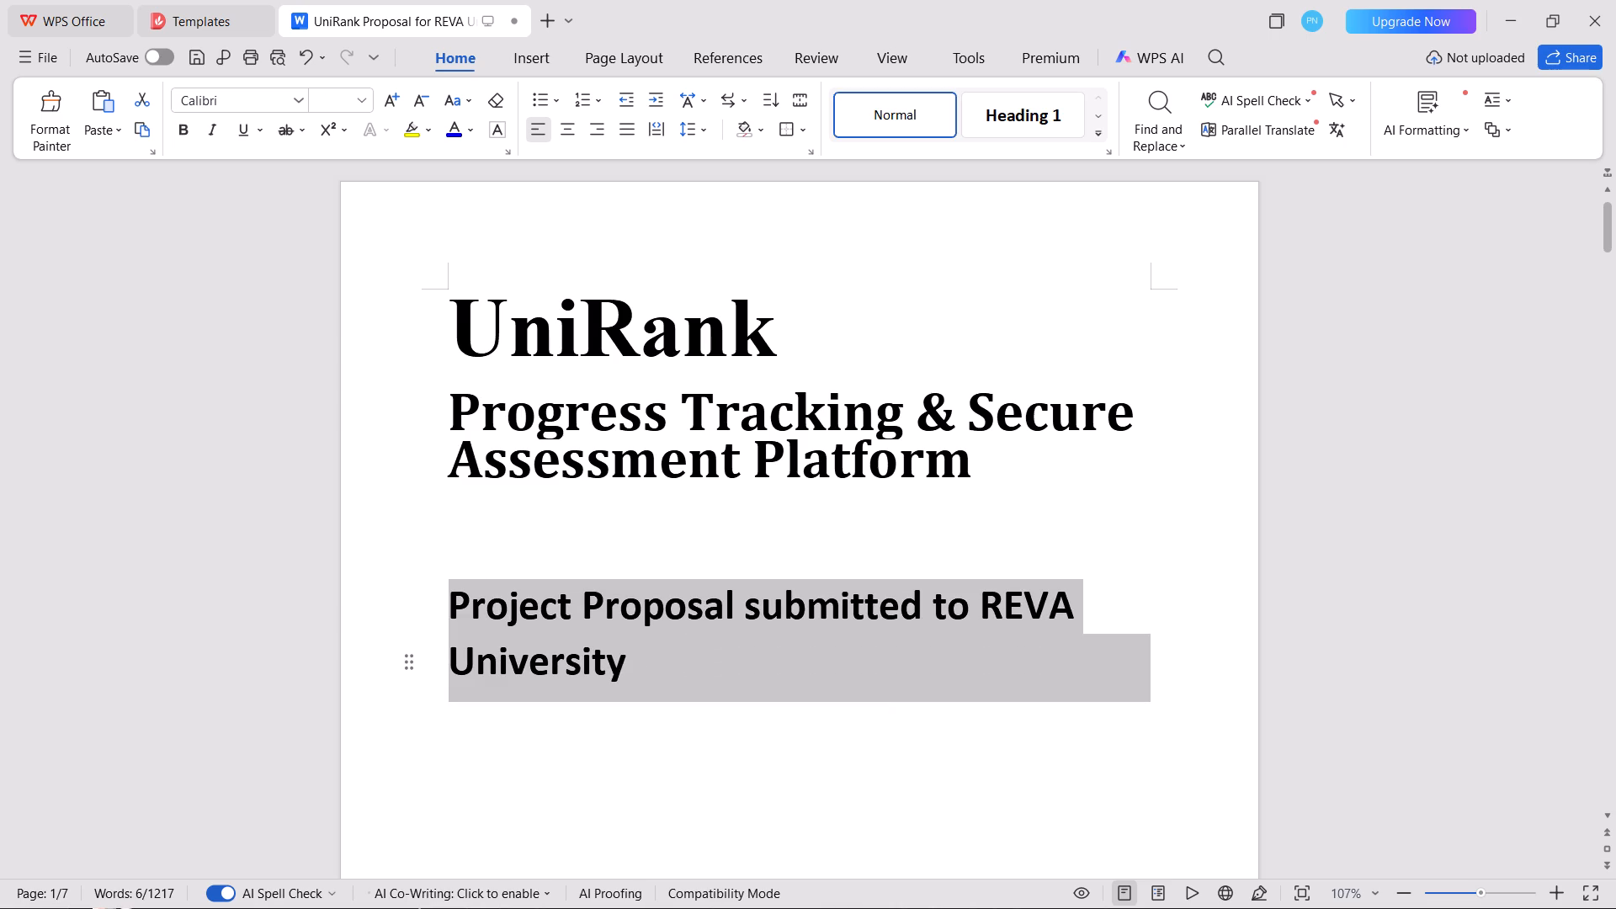
left_click(564, 130)
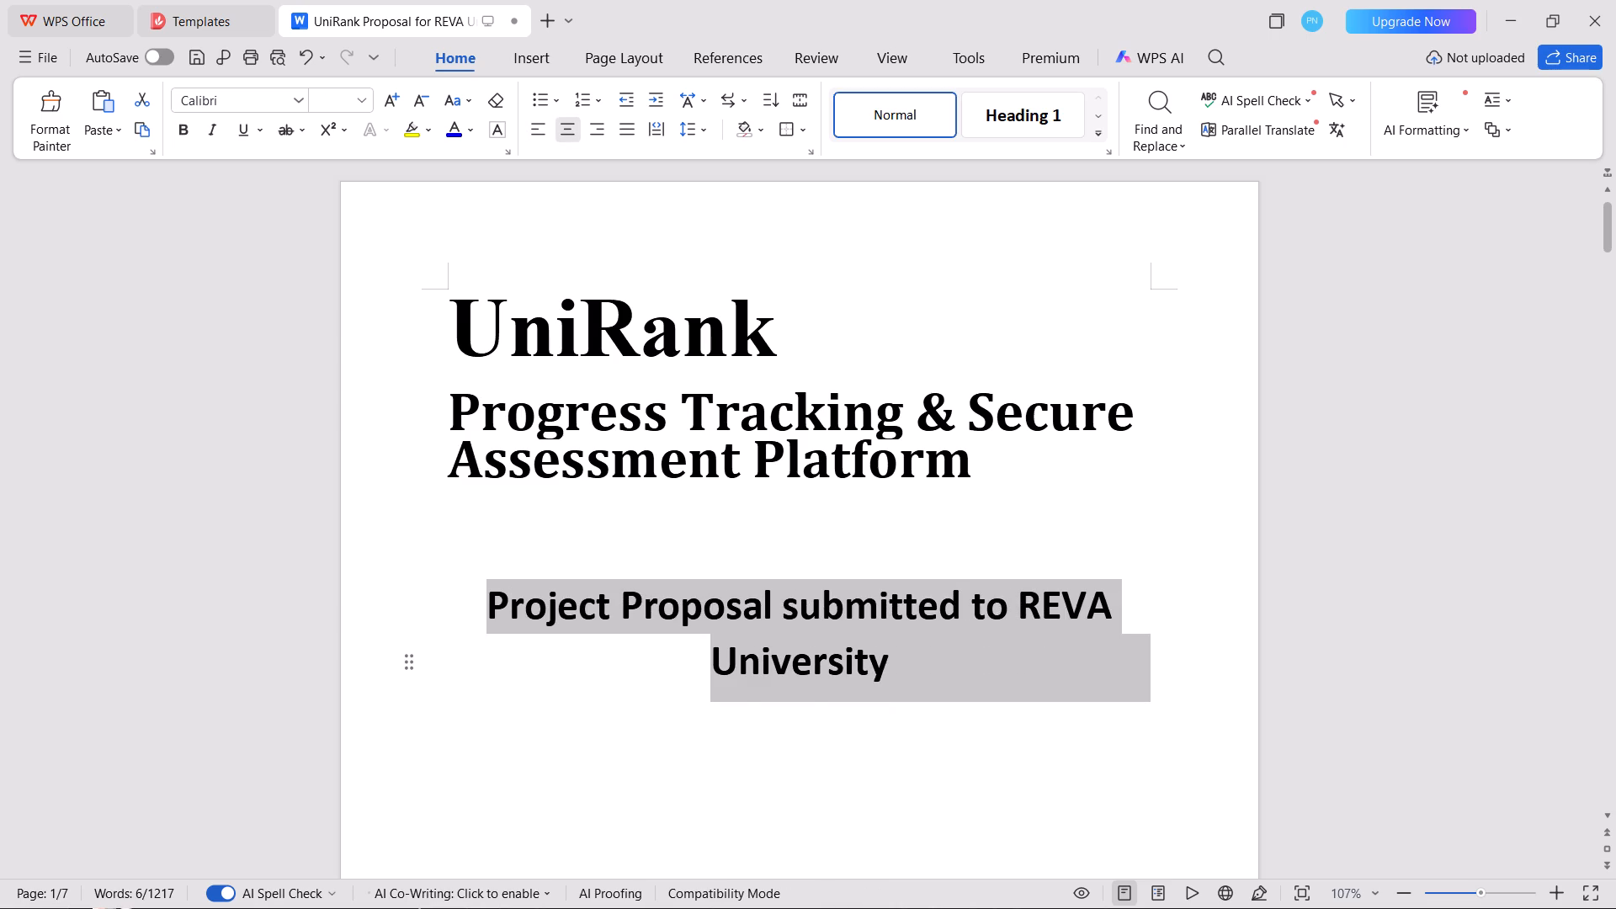
left_click(596, 460)
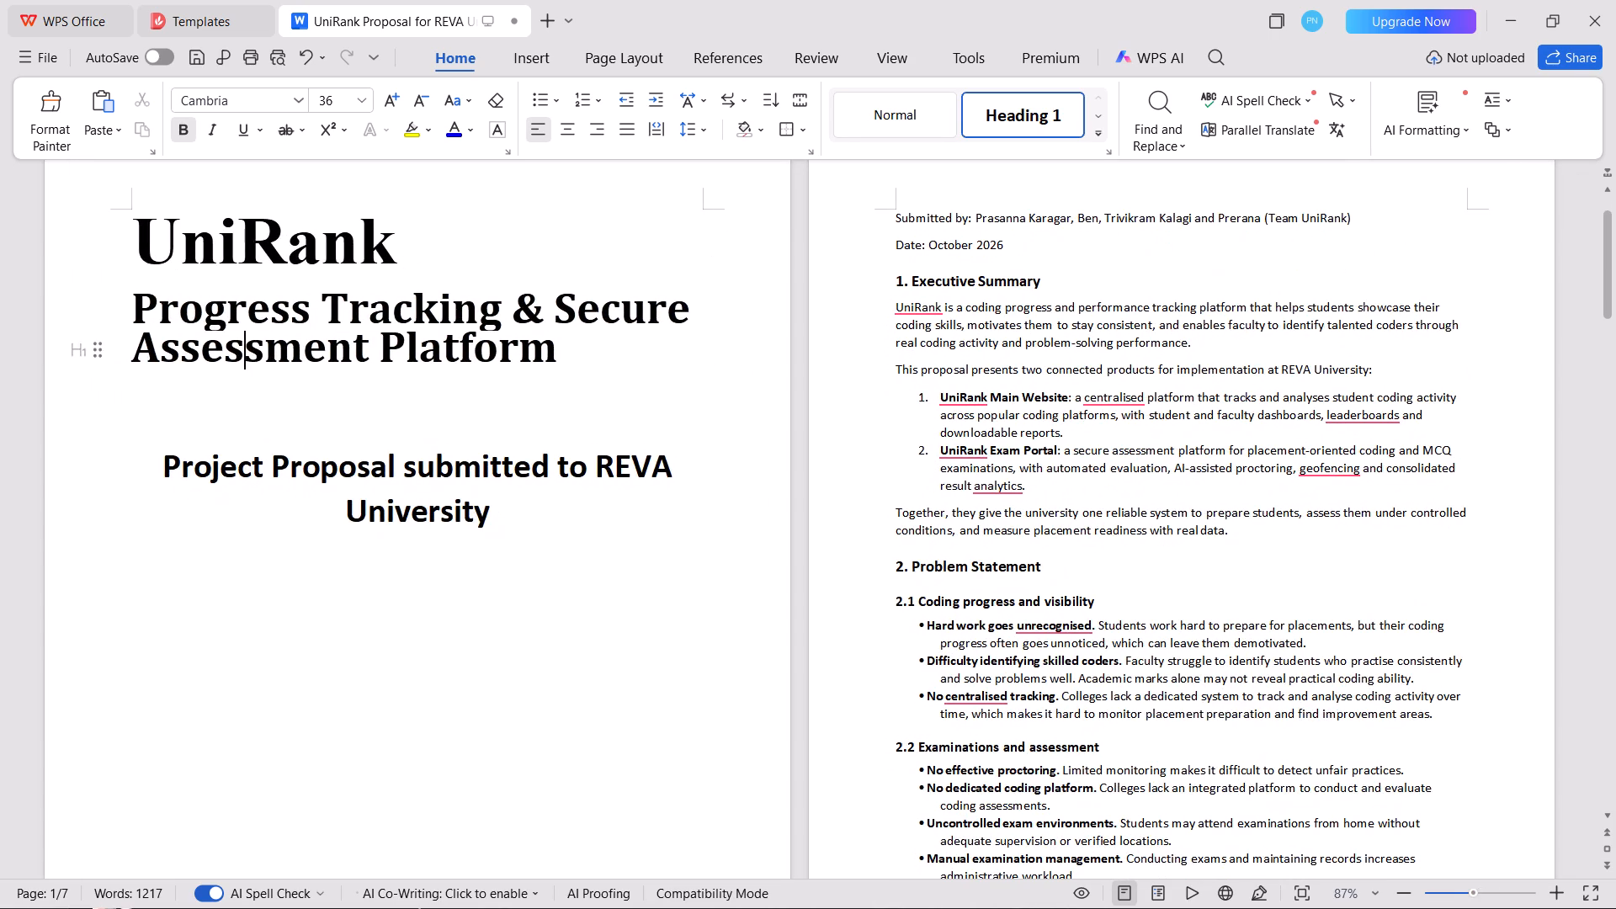
left_click(630, 658)
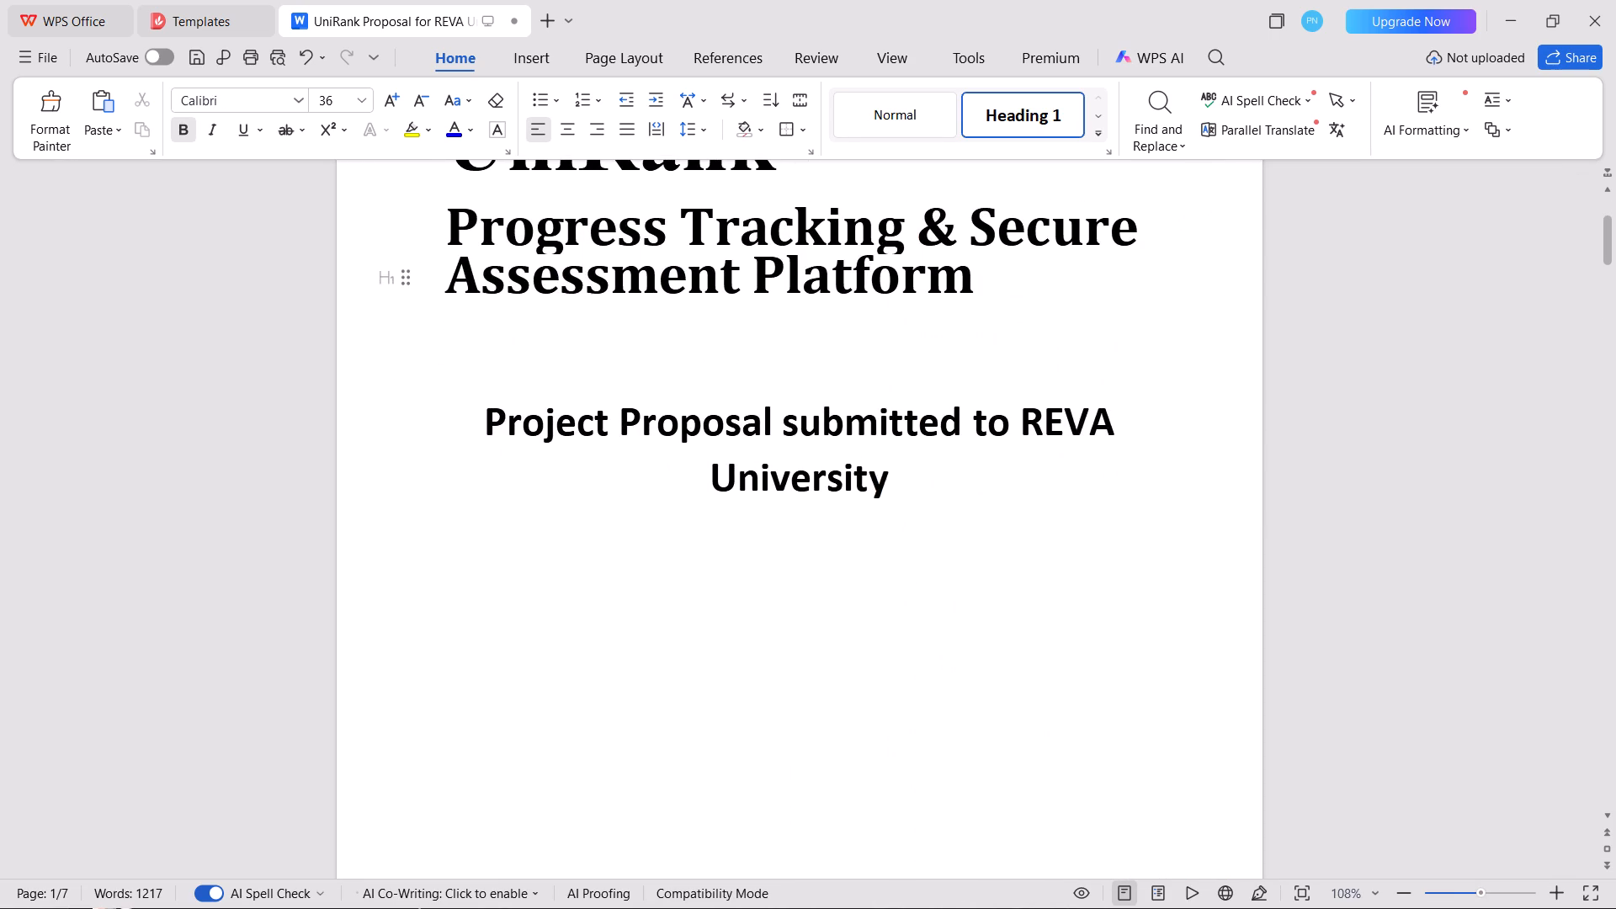
Insert a new line below the centred proposal line on the cover page.
left_click(916, 488)
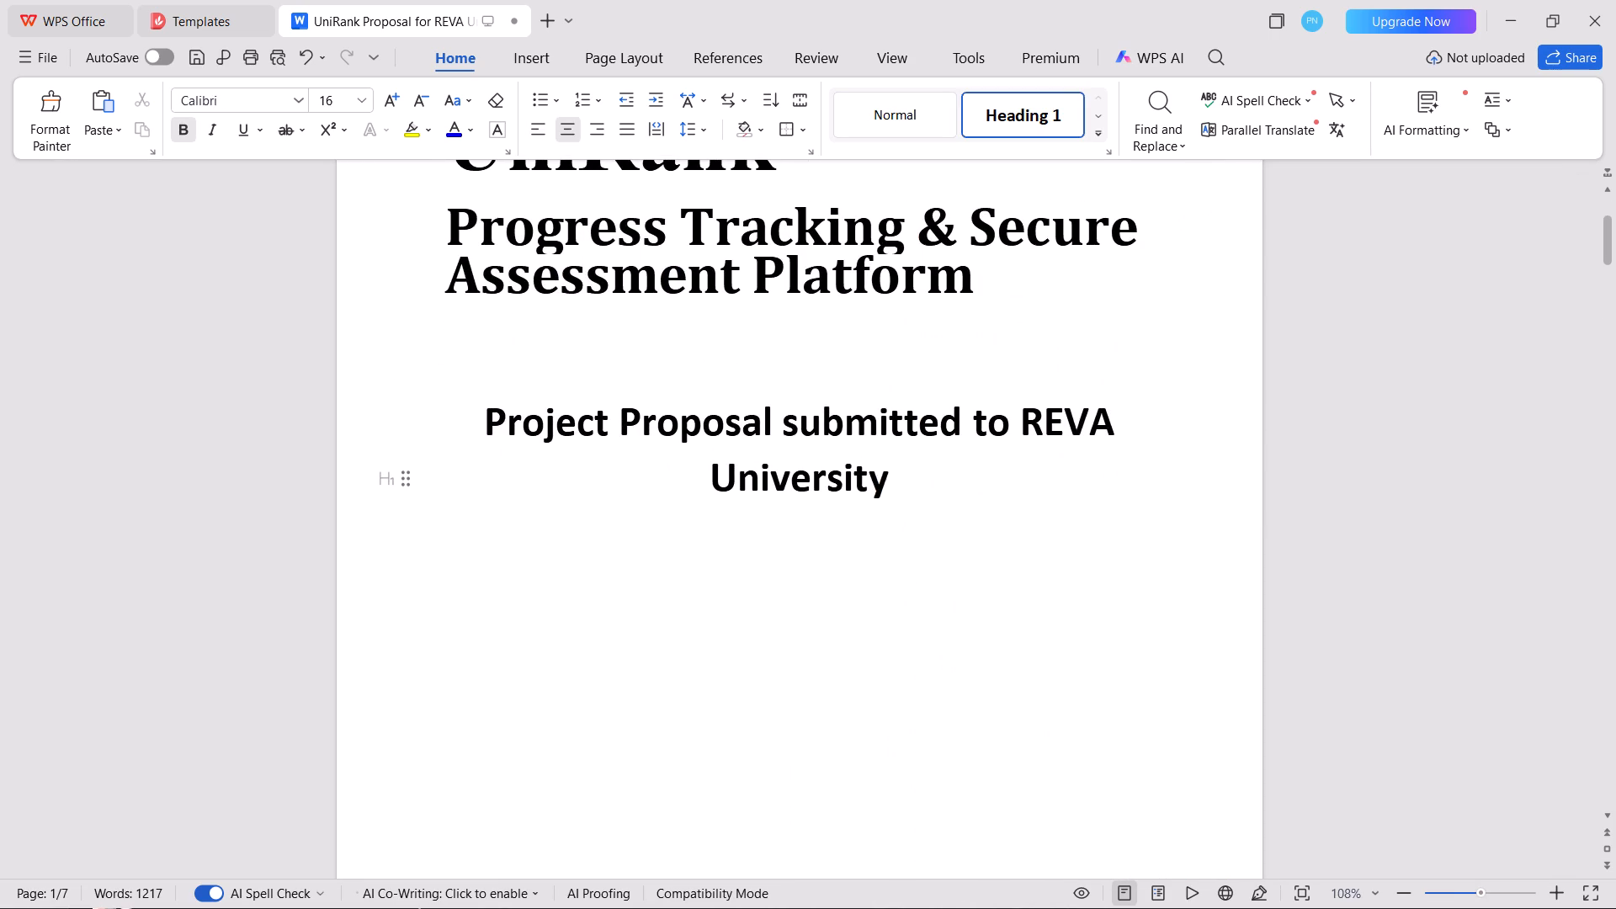
key("Return")
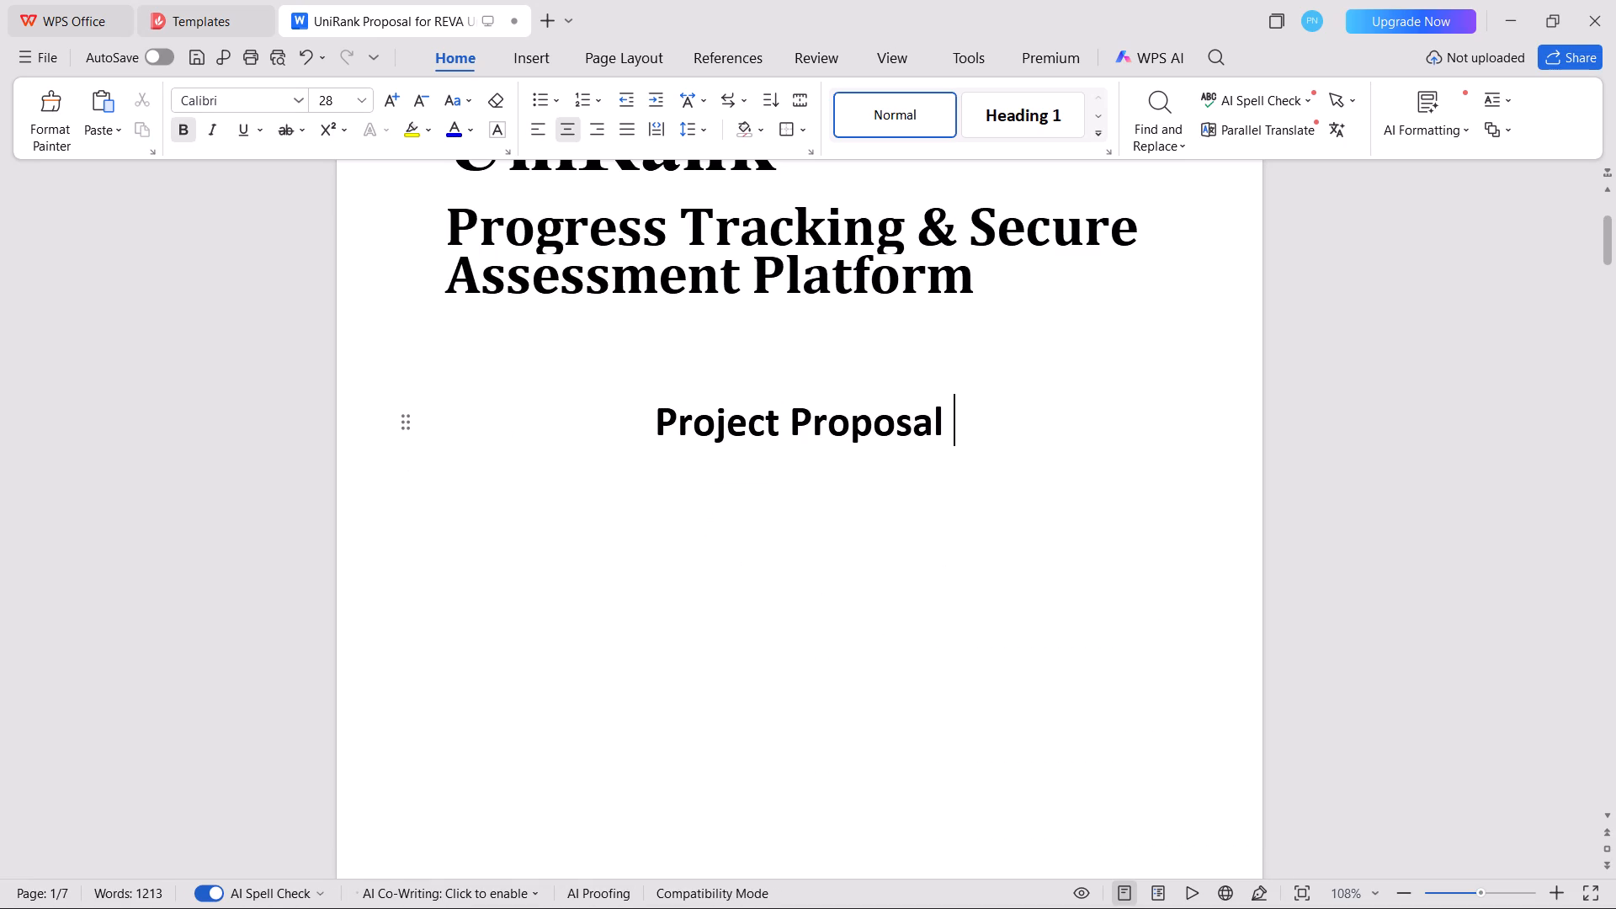
scroll(761, 512, "up", 2)
left_click(761, 512)
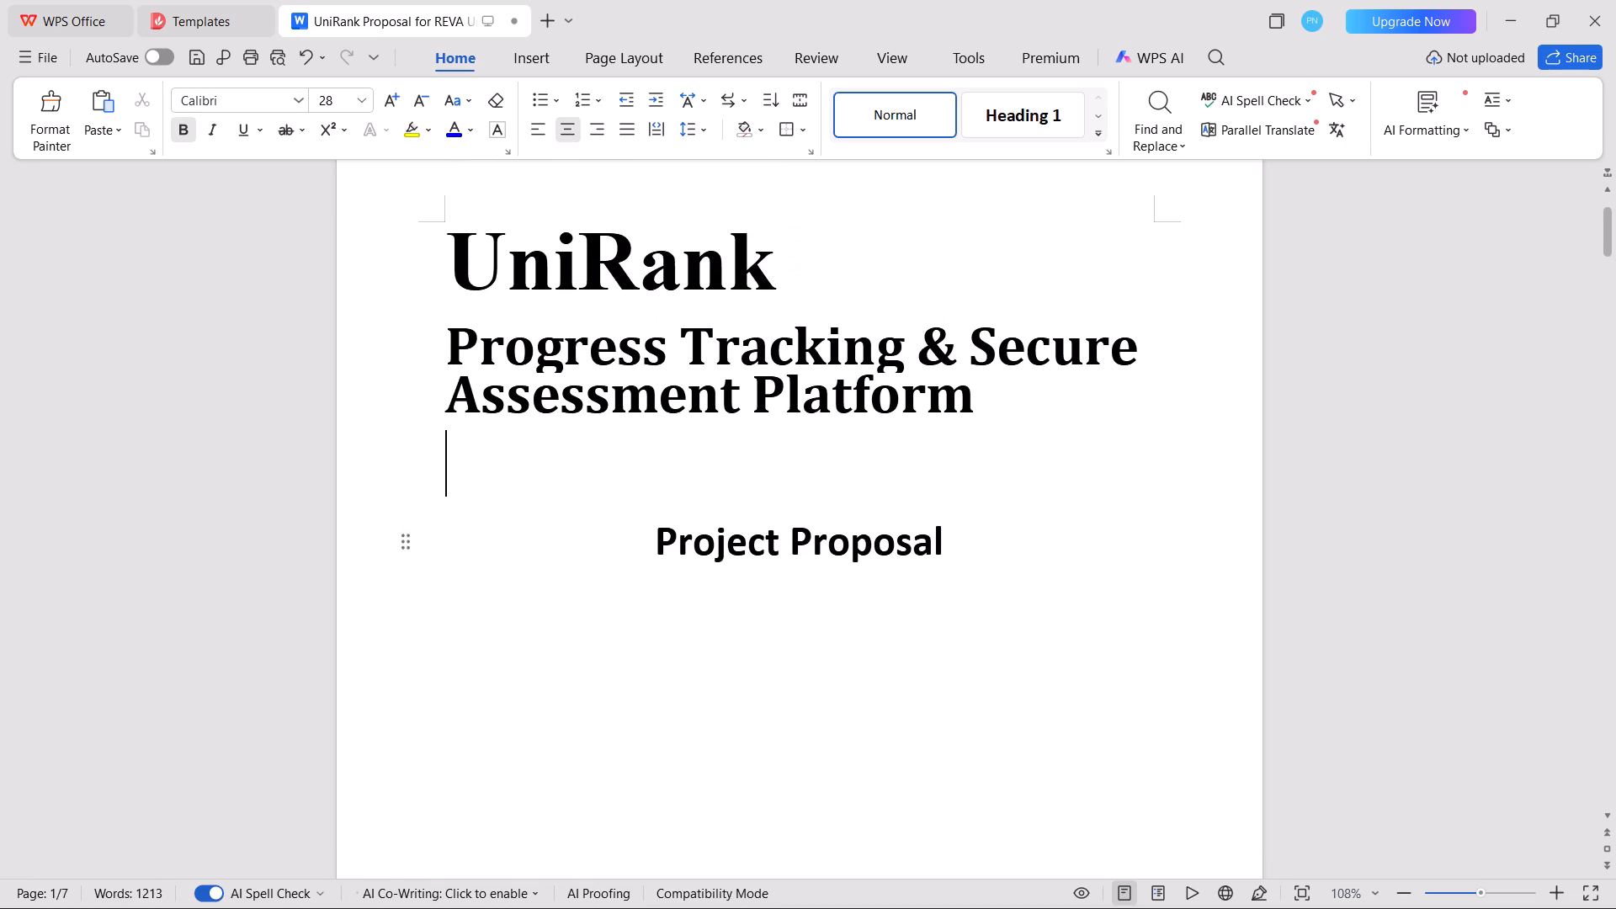
triple_click(753, 545)
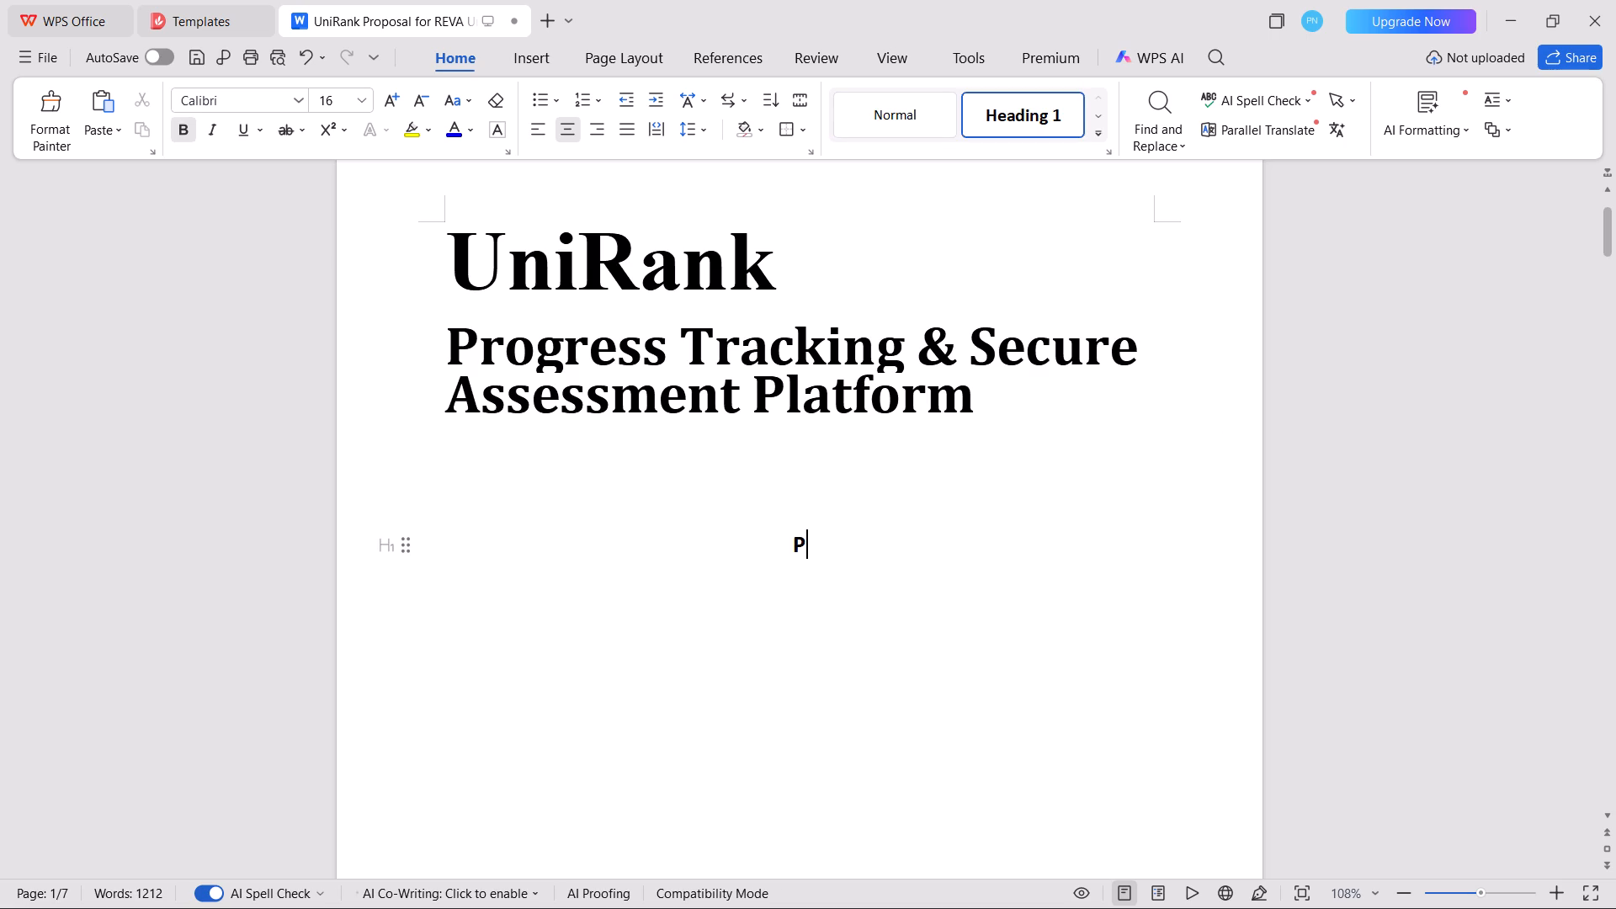
type("ROJECT PROPOSAL")
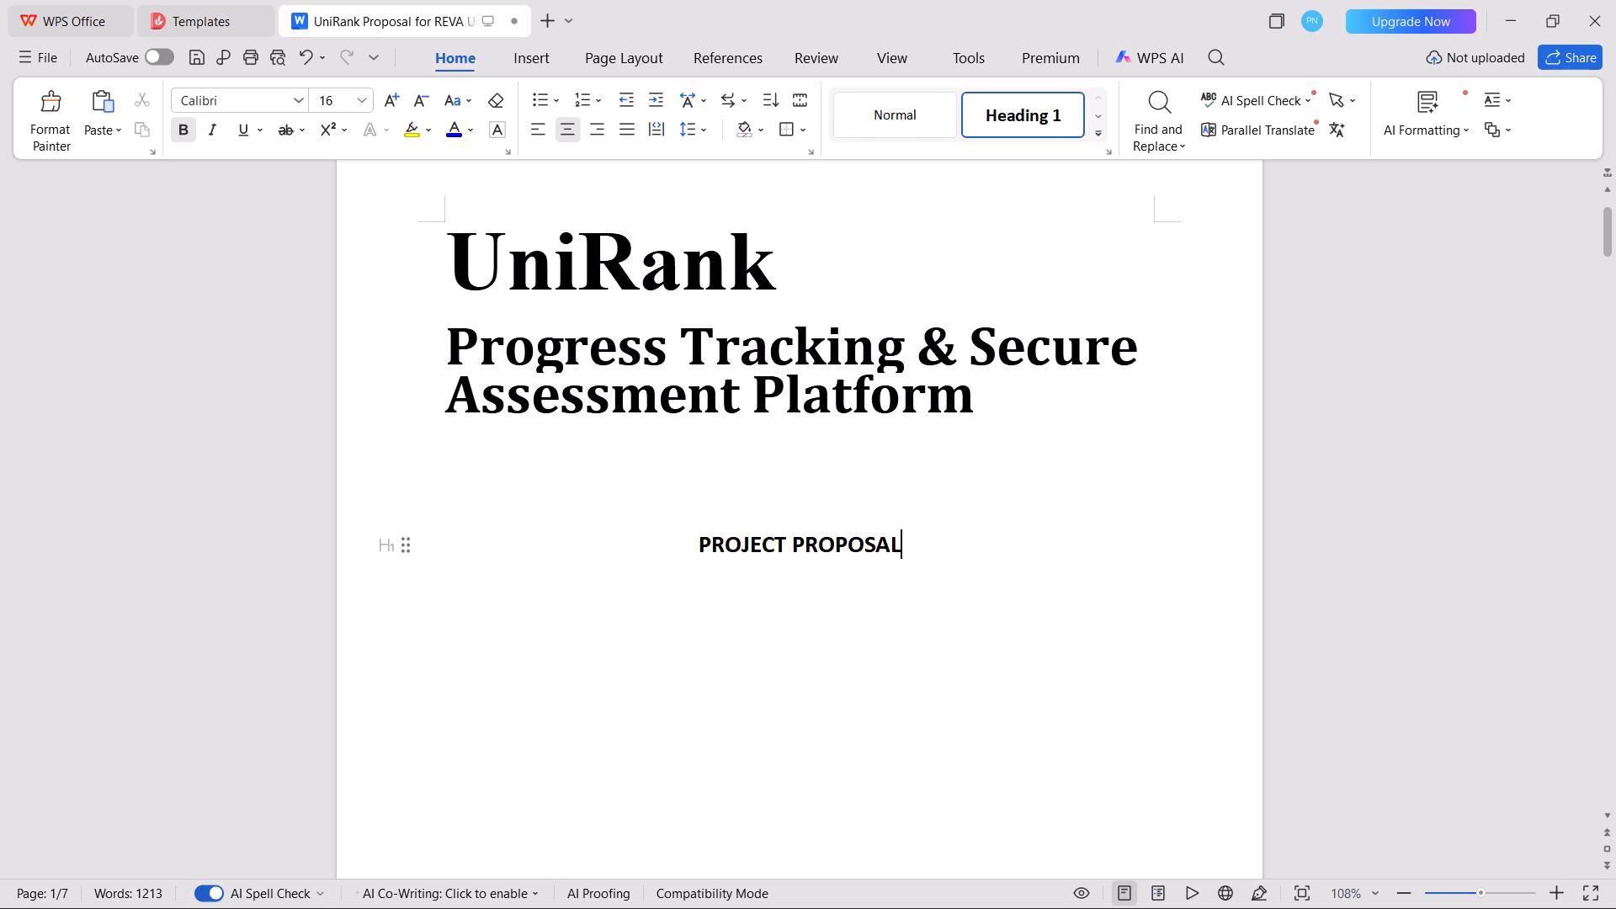
Set the font size of the "PROJECT PROPOSAL" line to 28.
triple_click(809, 557)
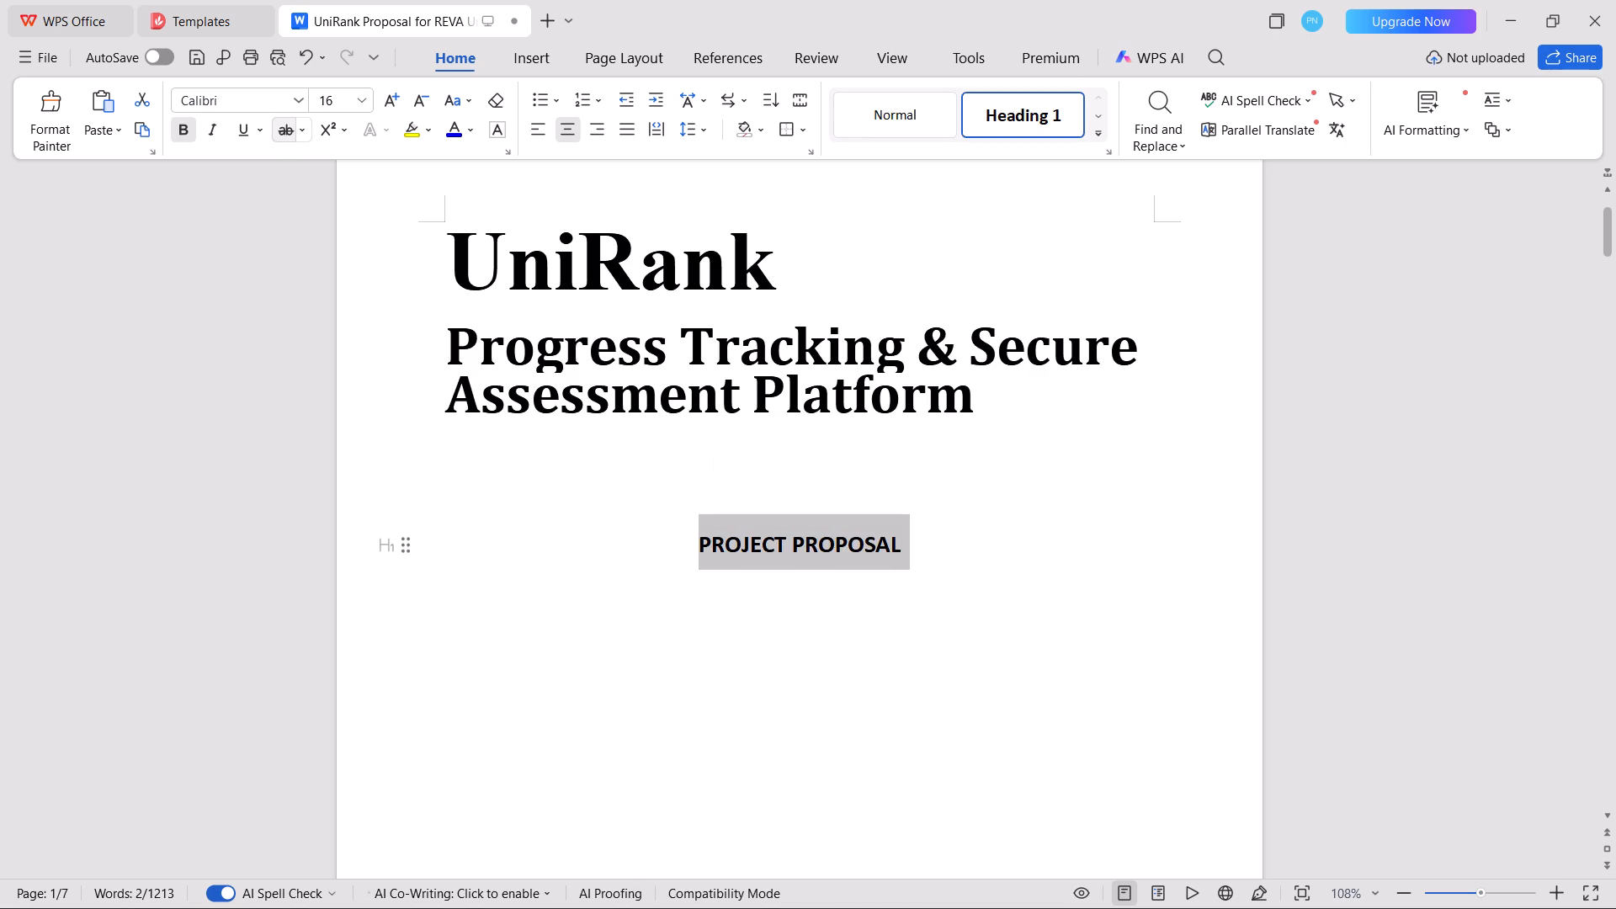
left_click(361, 102)
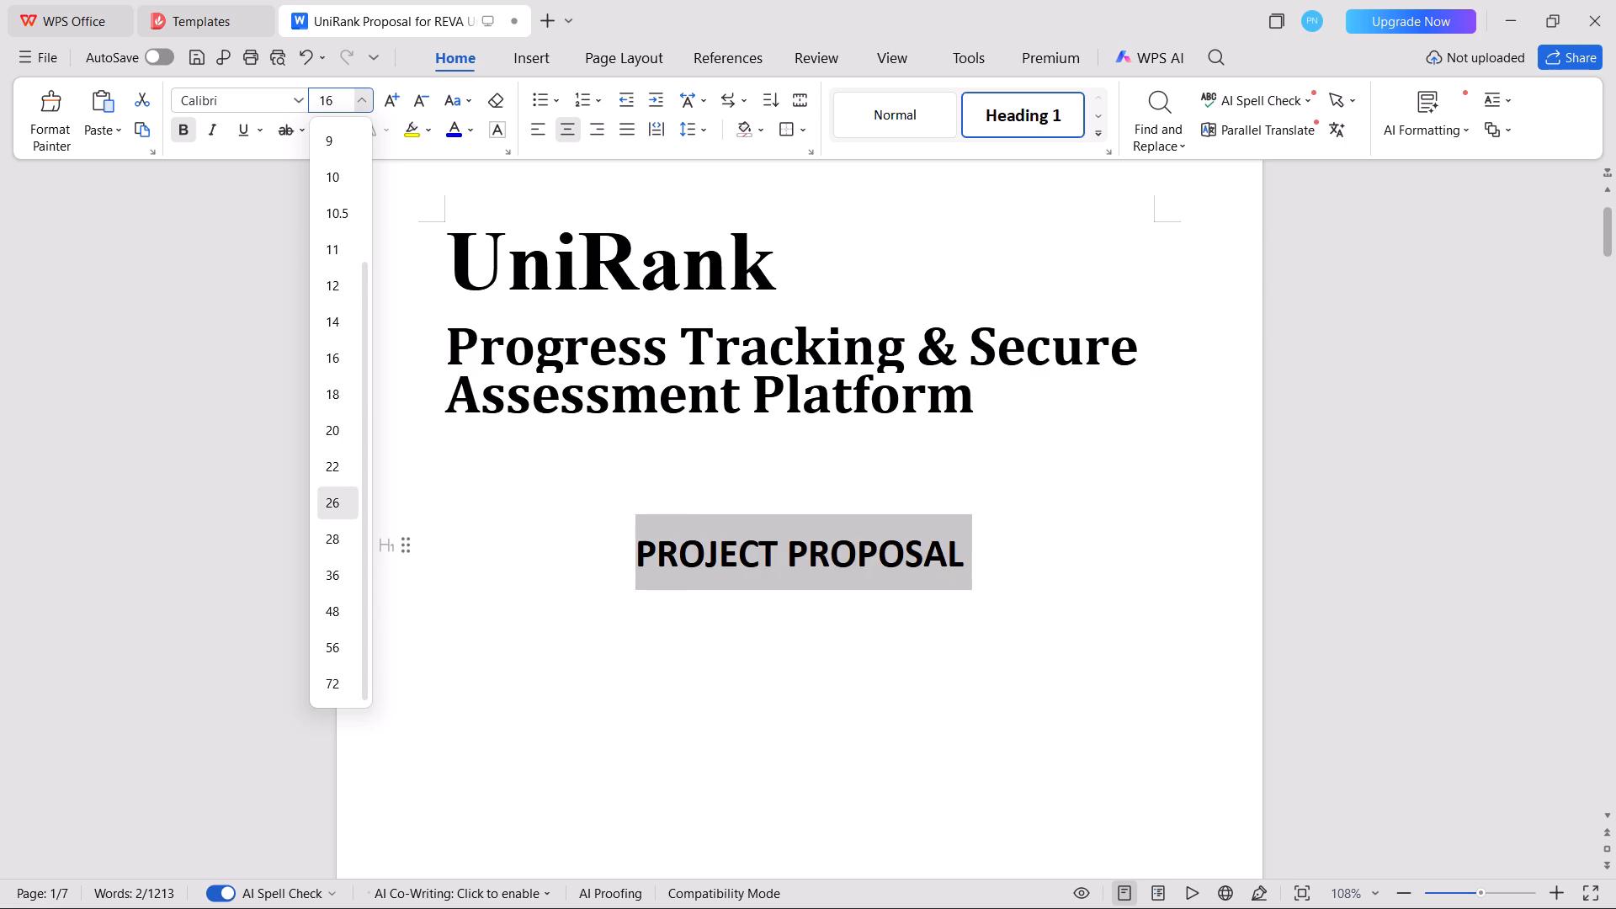
left_click(332, 537)
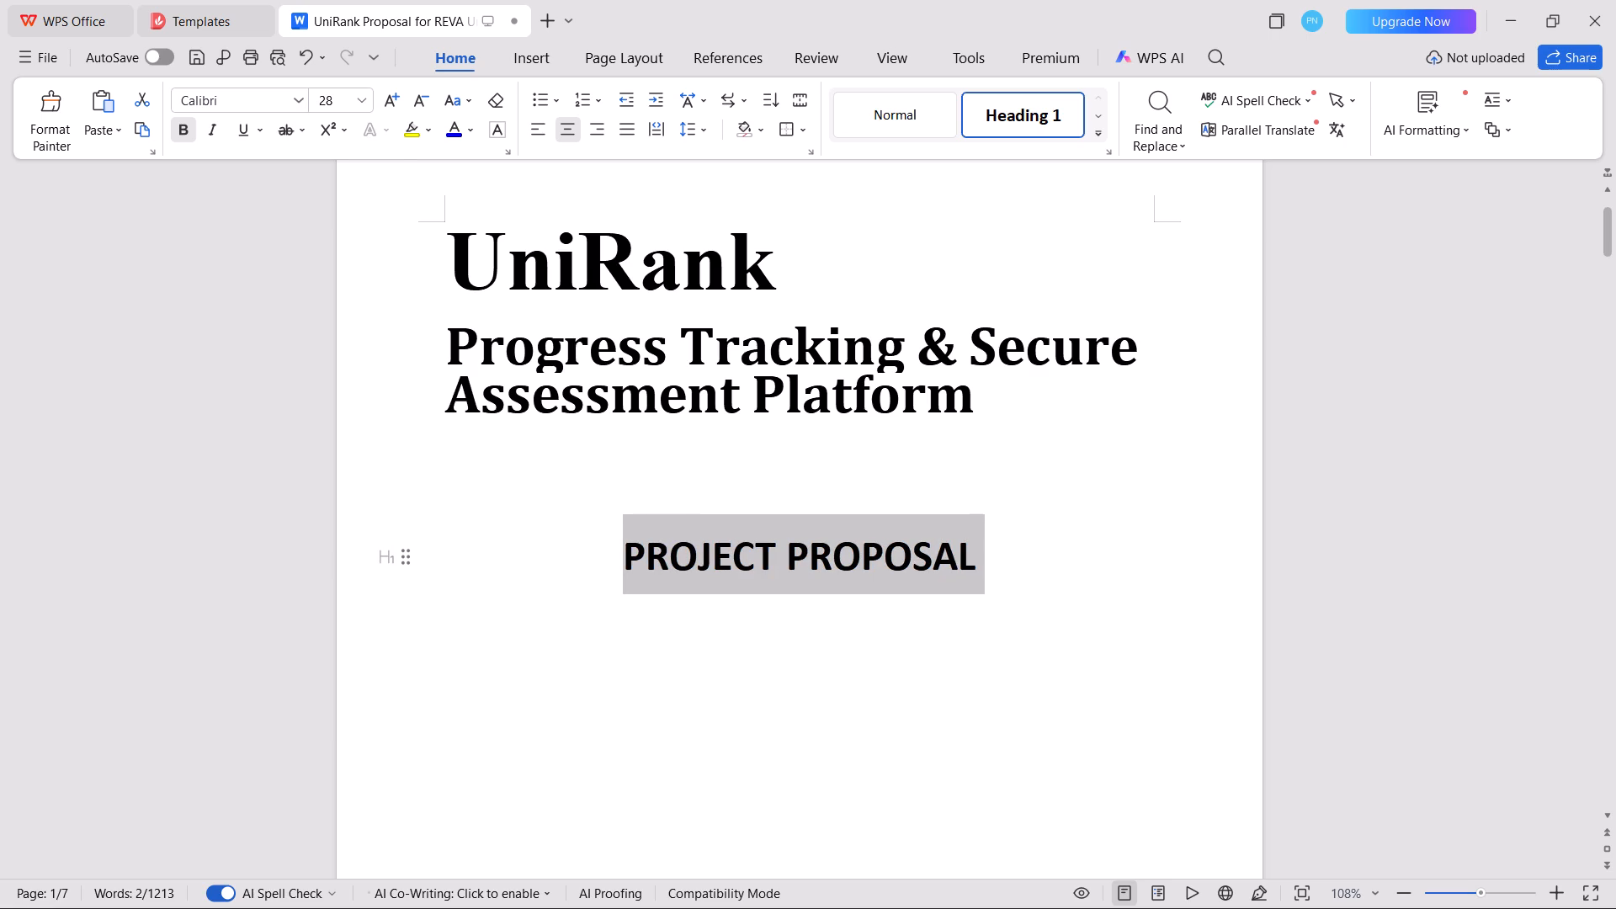
Add the line "Submitted to: REVA UNIVERSITY" two lines below "PROJECT PROPOSAL" on the cover page.
left_click(999, 550)
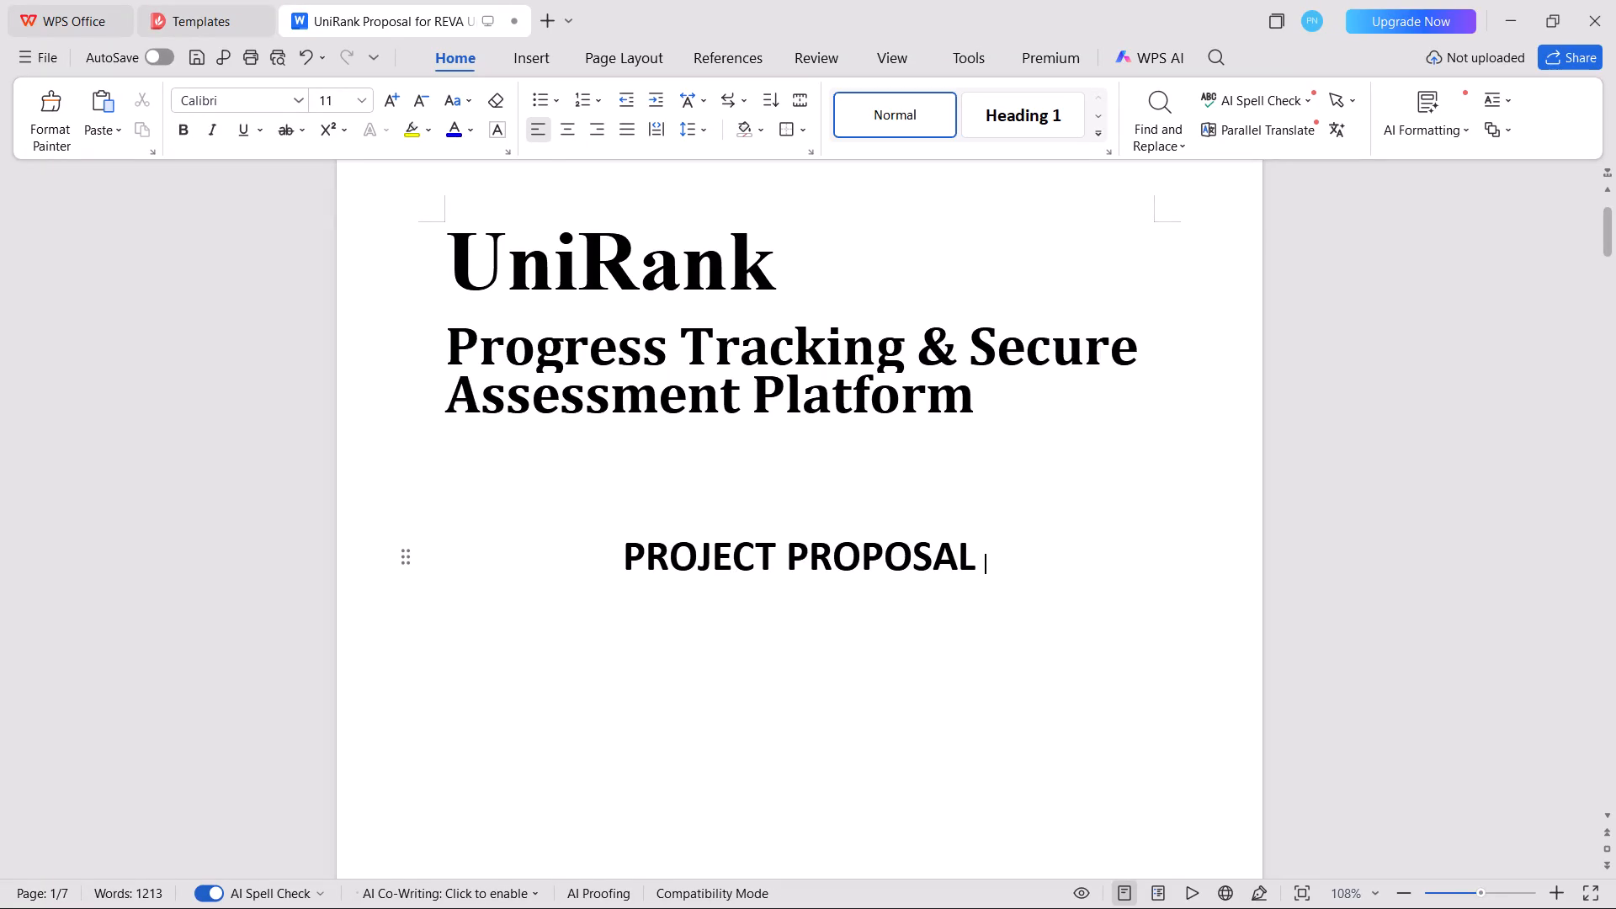
key("Return")
key("Return")
key("space")
type("to:")
key("space")
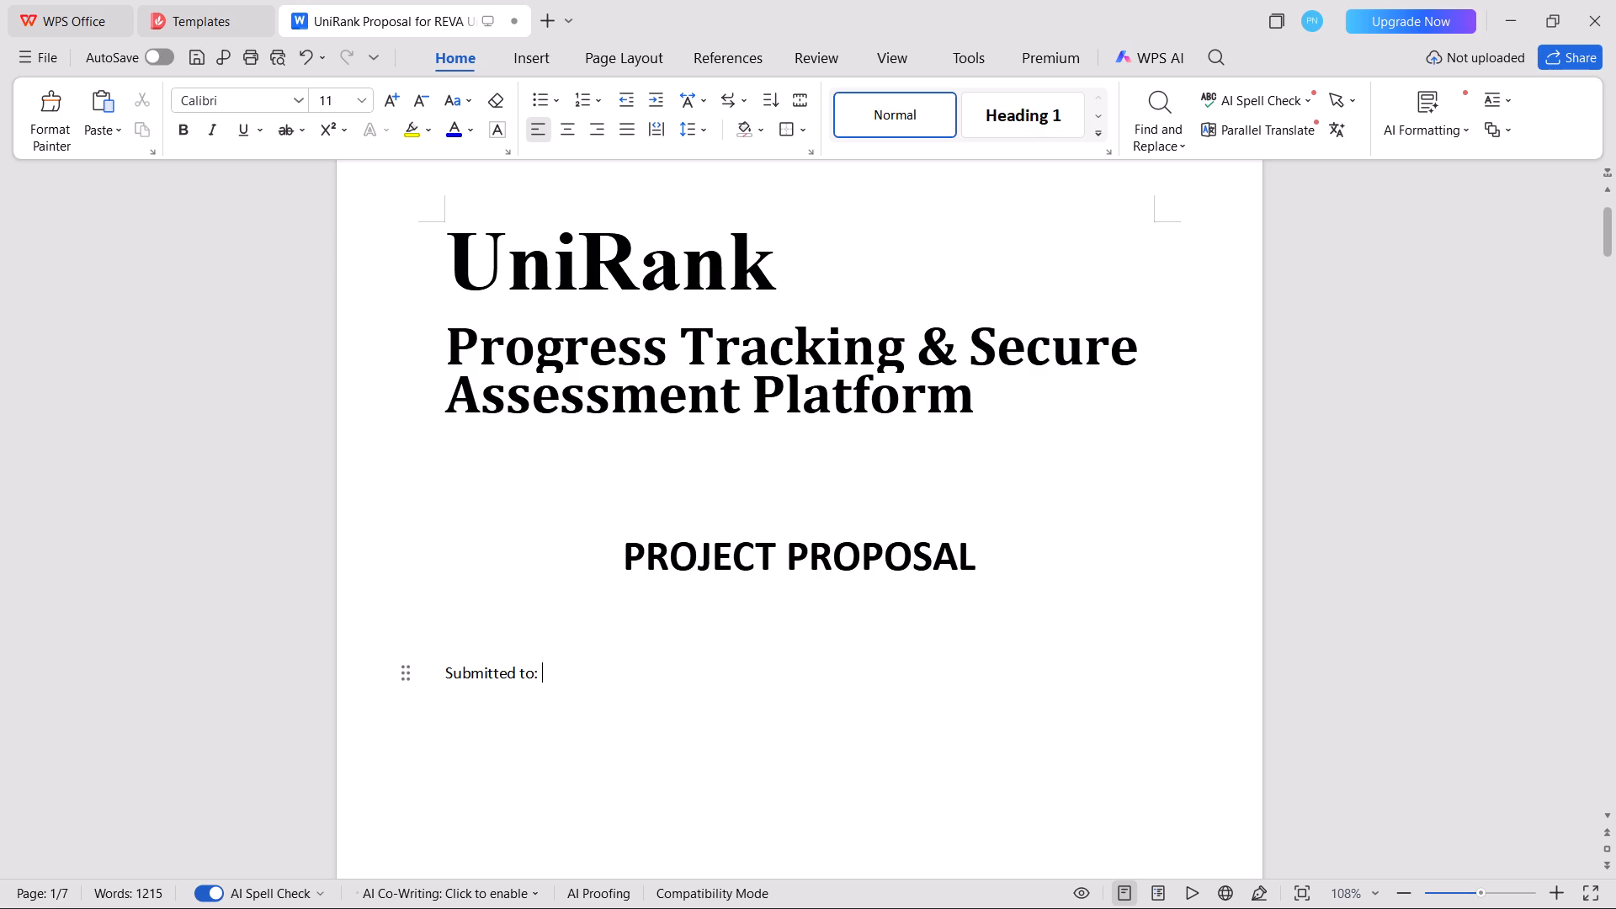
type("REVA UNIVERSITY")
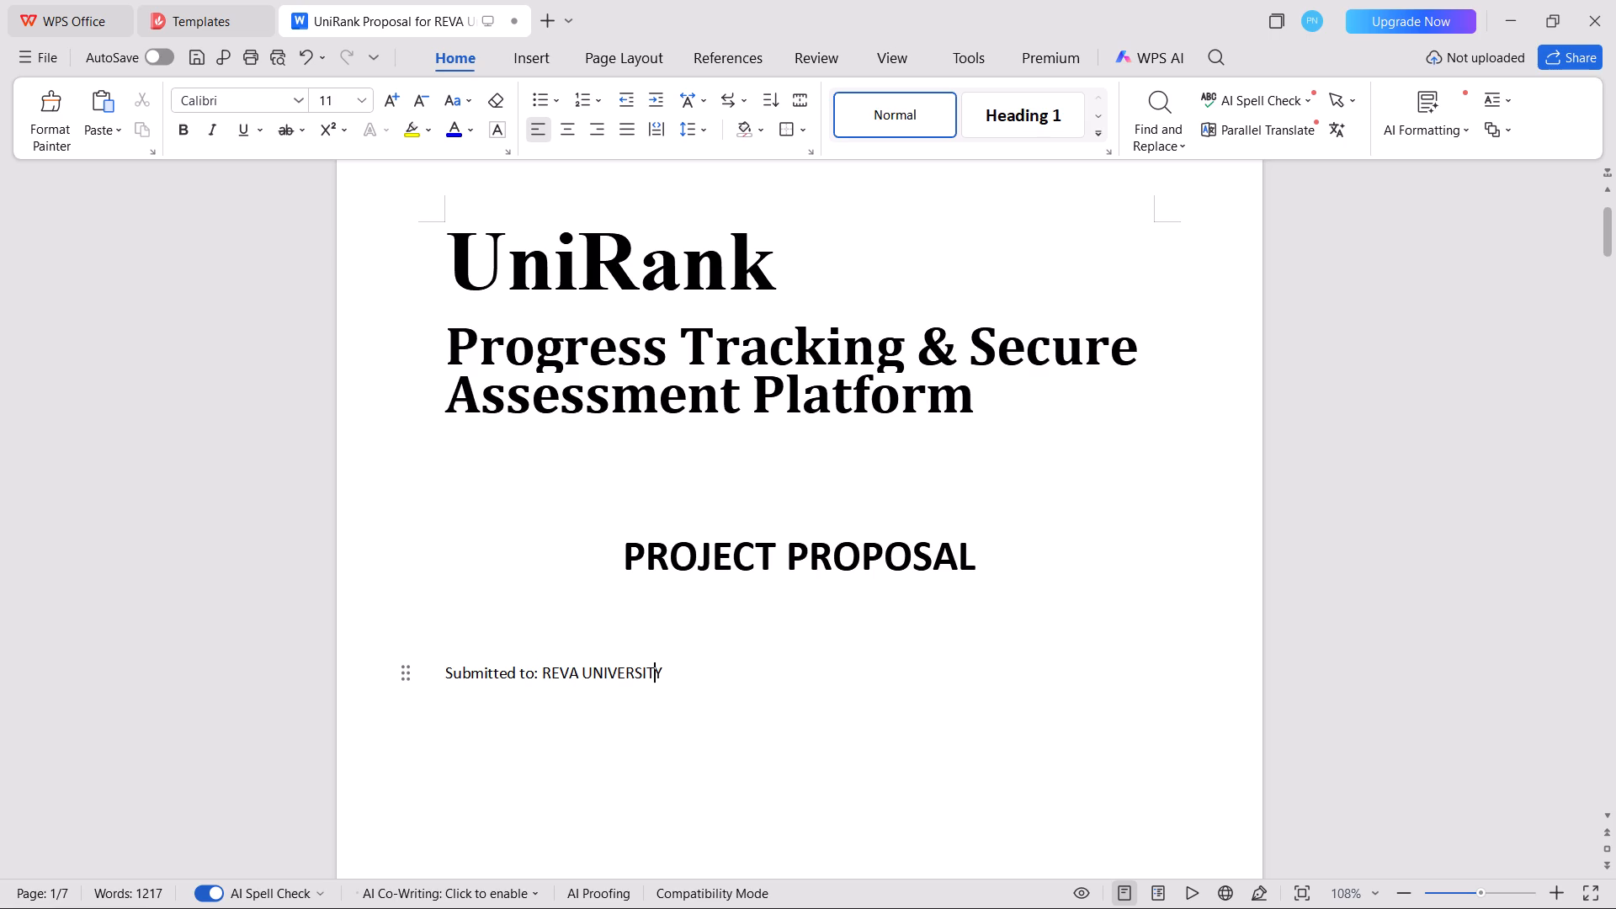
Start a "Submitted by:" line two lines below the "Submitted to: REVA UNIVERSITY" line on the cover page.
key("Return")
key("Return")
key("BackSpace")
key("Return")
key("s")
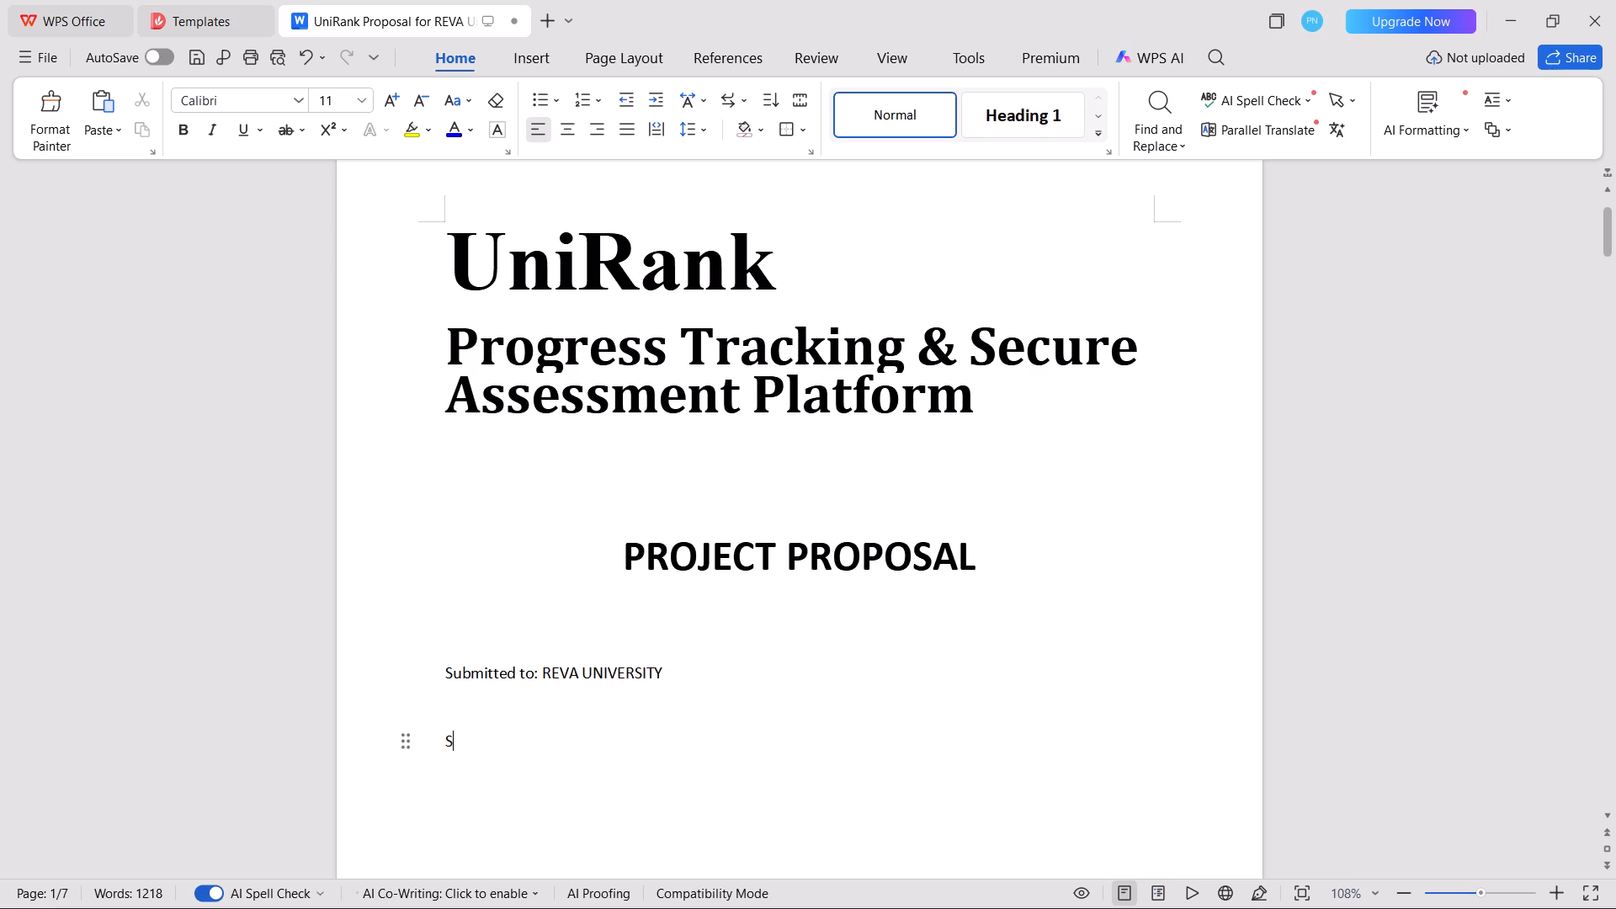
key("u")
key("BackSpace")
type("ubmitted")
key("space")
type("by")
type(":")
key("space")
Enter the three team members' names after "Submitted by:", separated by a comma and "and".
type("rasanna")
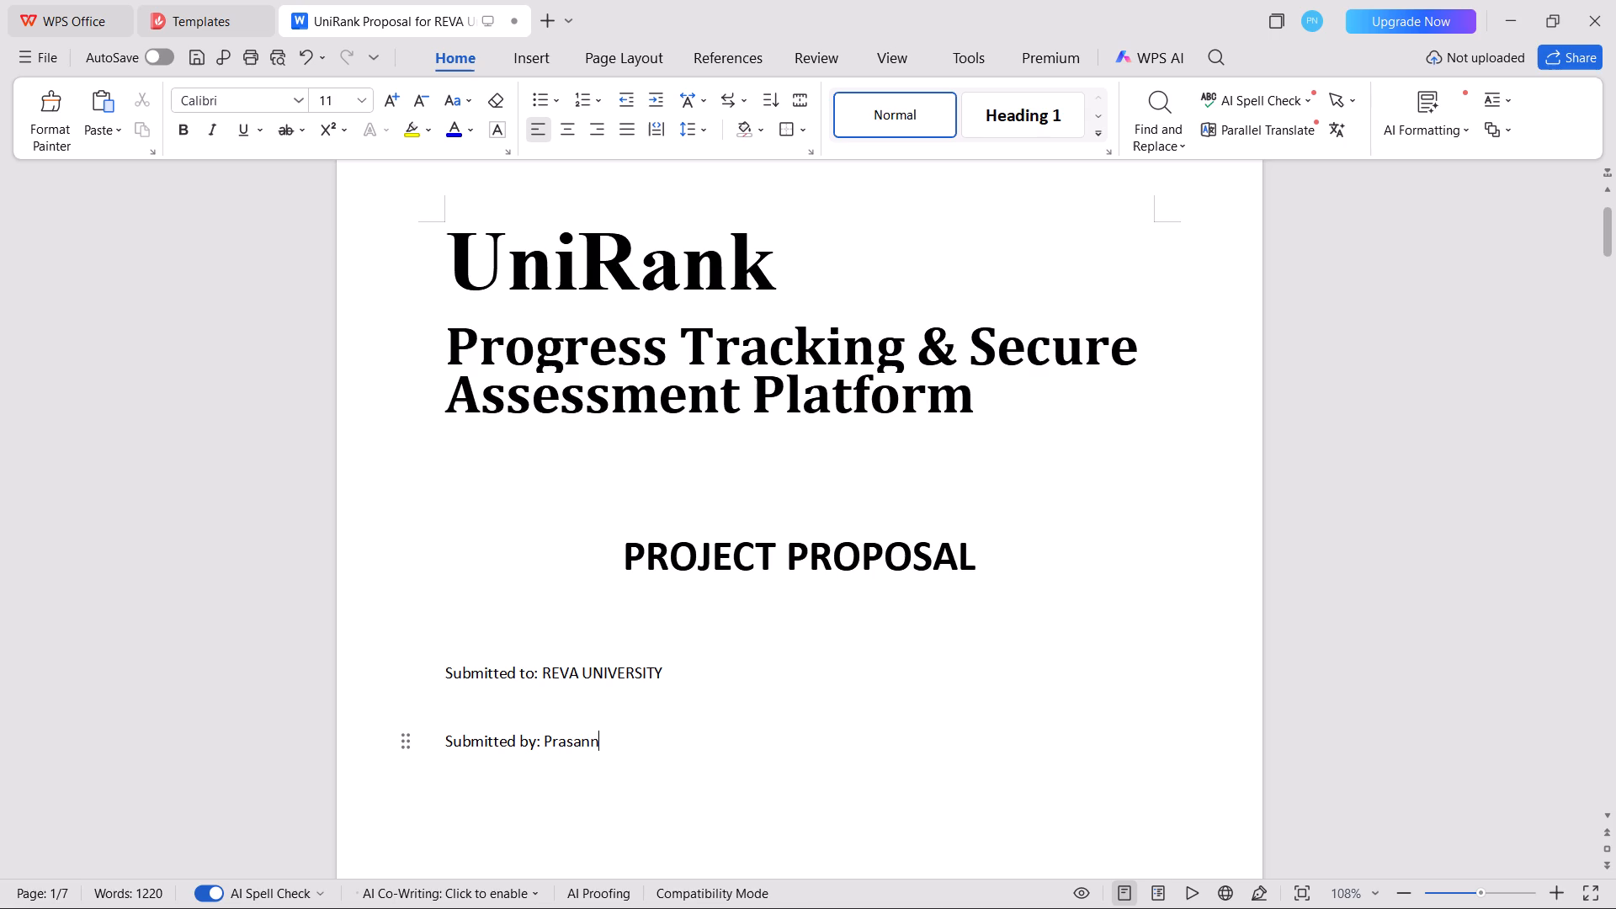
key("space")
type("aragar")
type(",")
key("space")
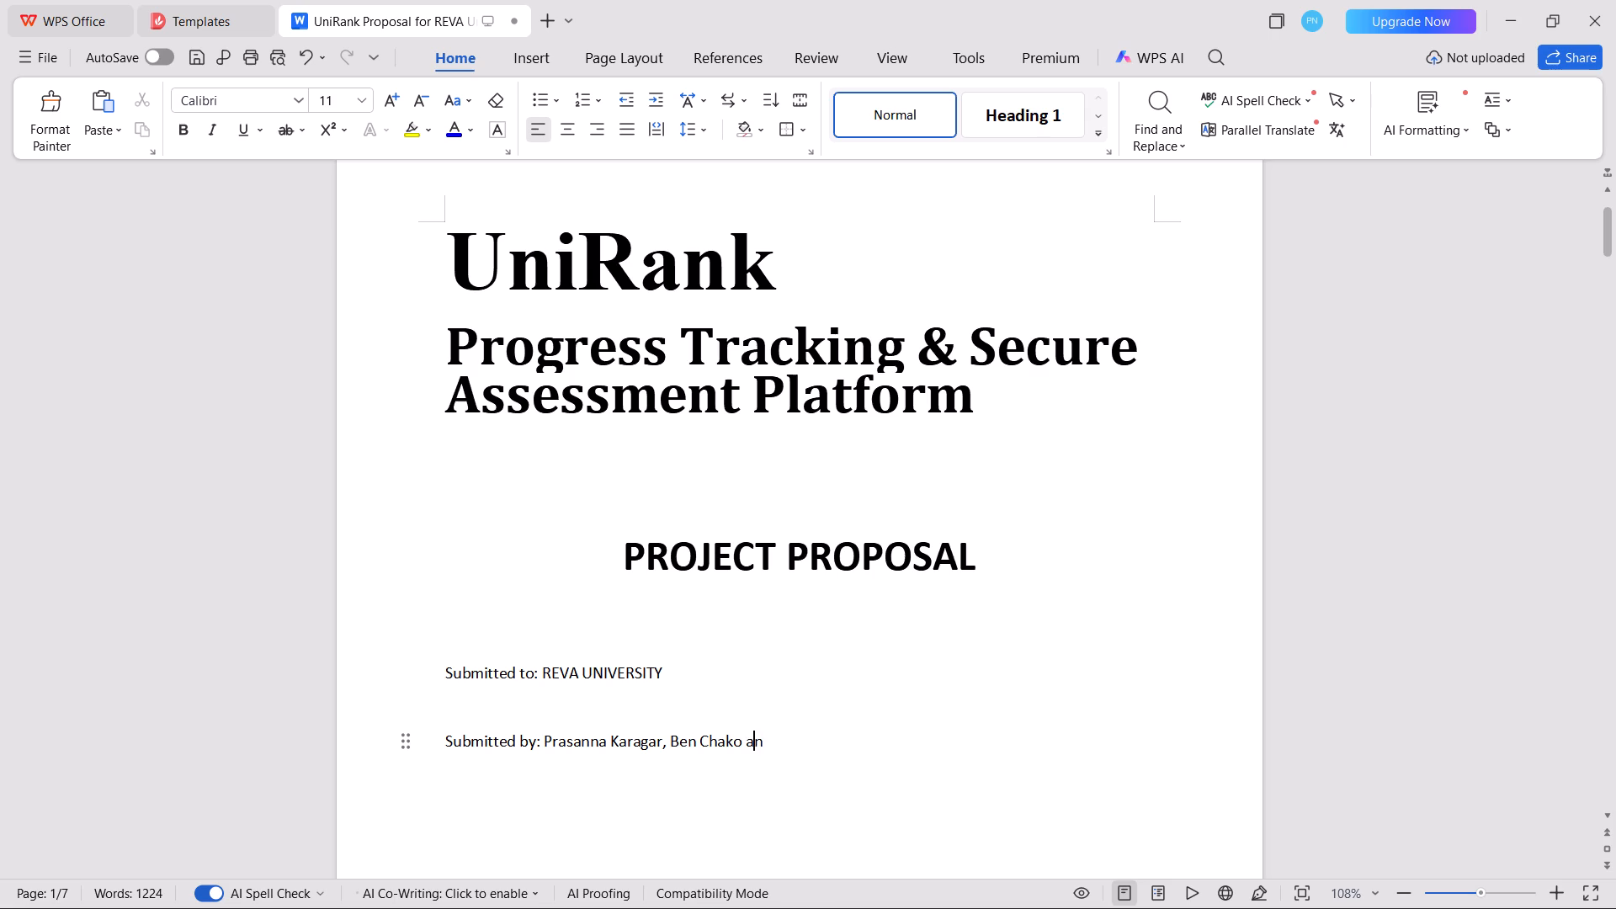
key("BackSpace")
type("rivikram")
Replace the team members' names after "Submitted by:" with "Team UniRank".
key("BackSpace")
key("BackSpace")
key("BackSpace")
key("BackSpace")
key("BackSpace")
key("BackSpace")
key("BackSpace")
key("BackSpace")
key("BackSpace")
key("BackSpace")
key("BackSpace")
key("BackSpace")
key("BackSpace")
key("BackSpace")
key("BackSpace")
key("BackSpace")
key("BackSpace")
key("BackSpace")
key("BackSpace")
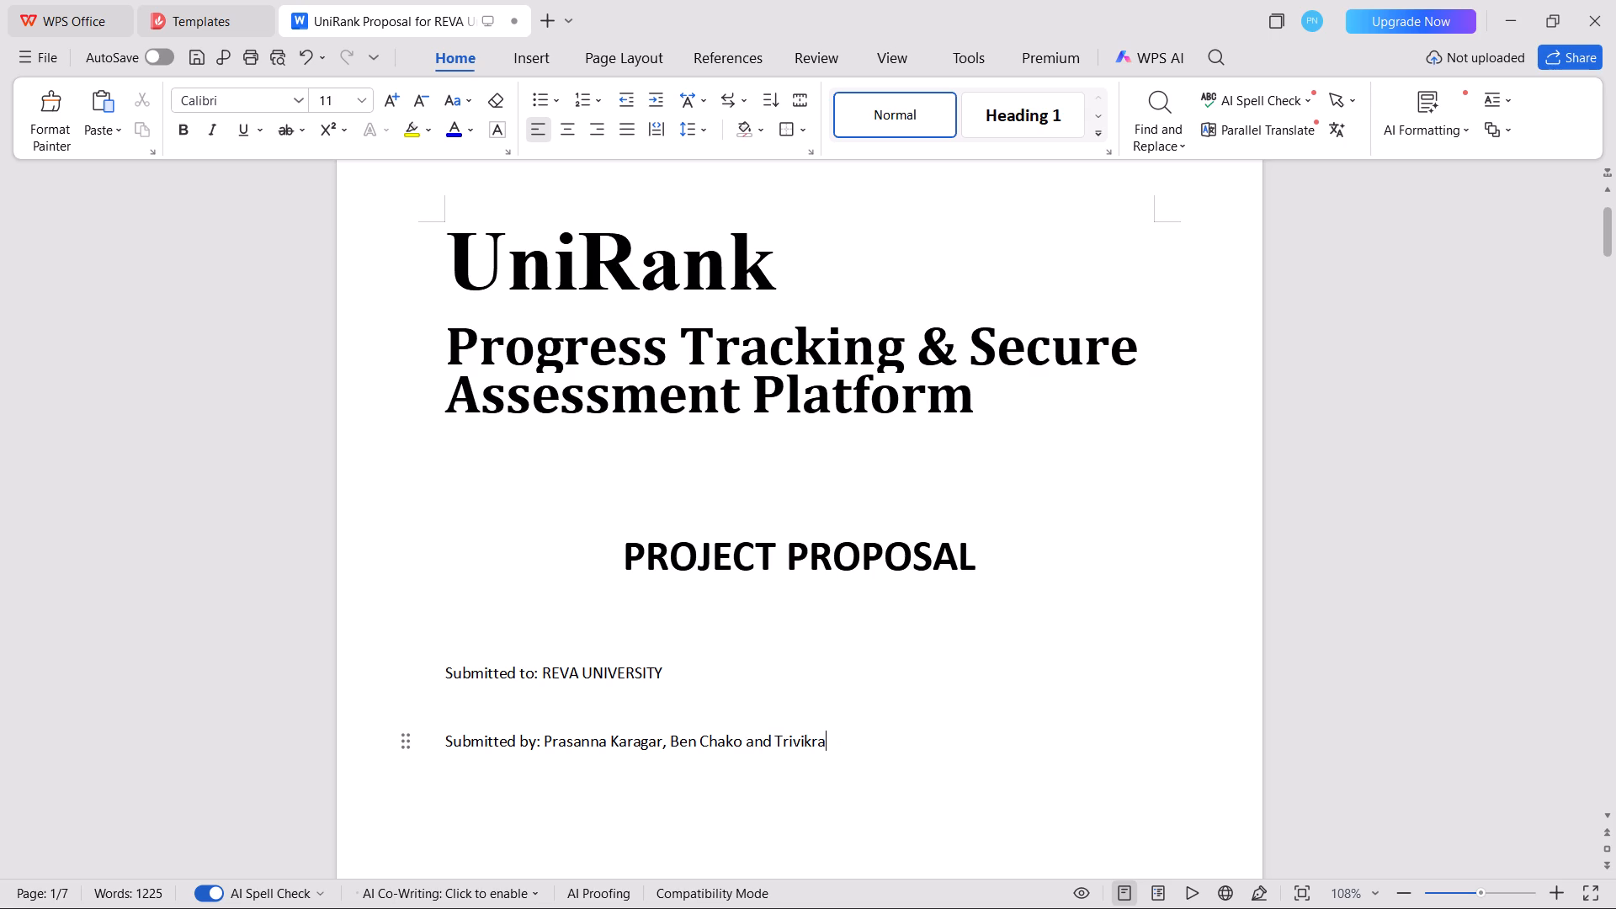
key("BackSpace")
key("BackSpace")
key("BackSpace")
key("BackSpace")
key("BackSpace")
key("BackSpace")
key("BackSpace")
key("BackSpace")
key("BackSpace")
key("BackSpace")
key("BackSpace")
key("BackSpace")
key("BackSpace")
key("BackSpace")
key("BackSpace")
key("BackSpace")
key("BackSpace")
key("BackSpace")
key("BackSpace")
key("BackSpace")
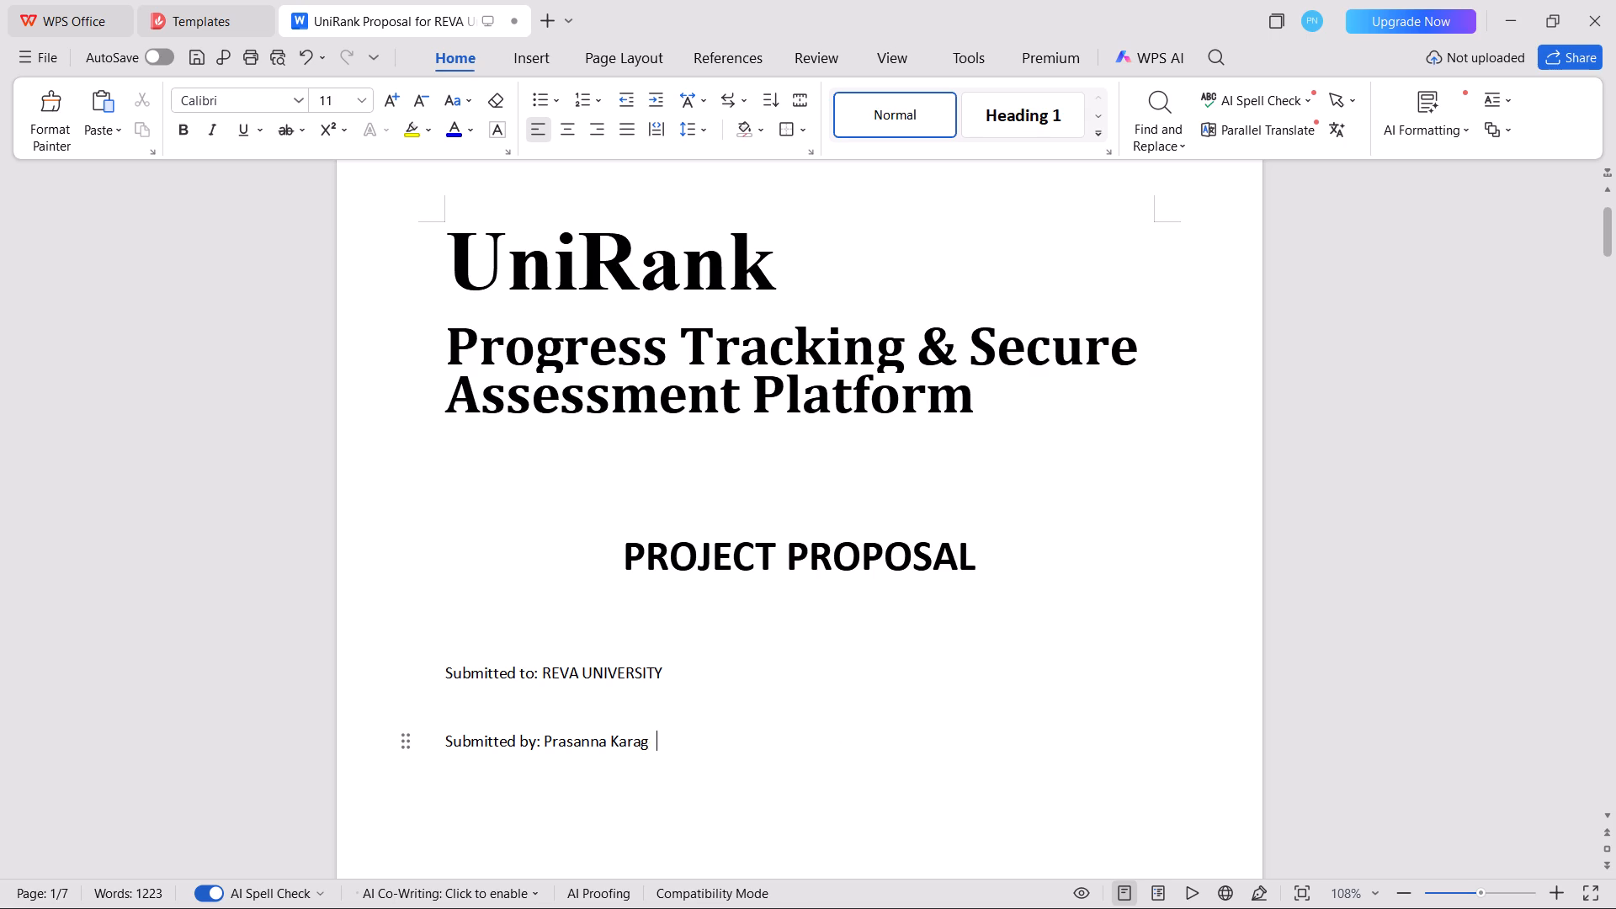
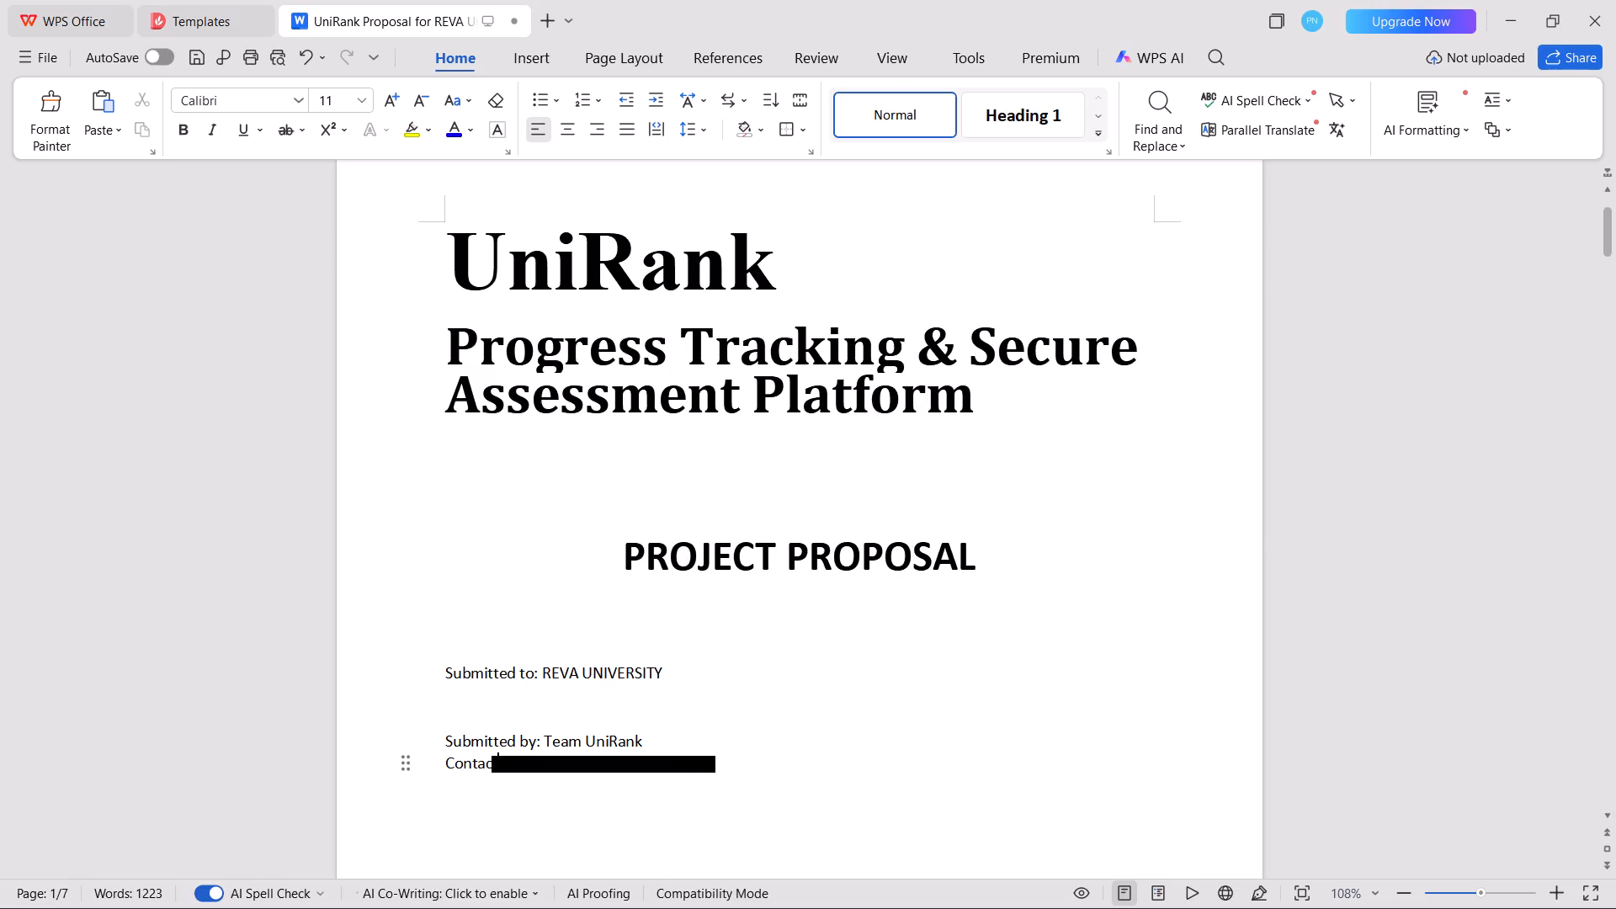
Replace the "Contact" label on the line below "Submitted by: Team UniRank" with an email label.
key("BackSpace")
key("BackSpace")
key("BackSpace")
key("BackSpace")
key("BackSpace")
key("BackSpace")
key("BackSpace")
type("ma")
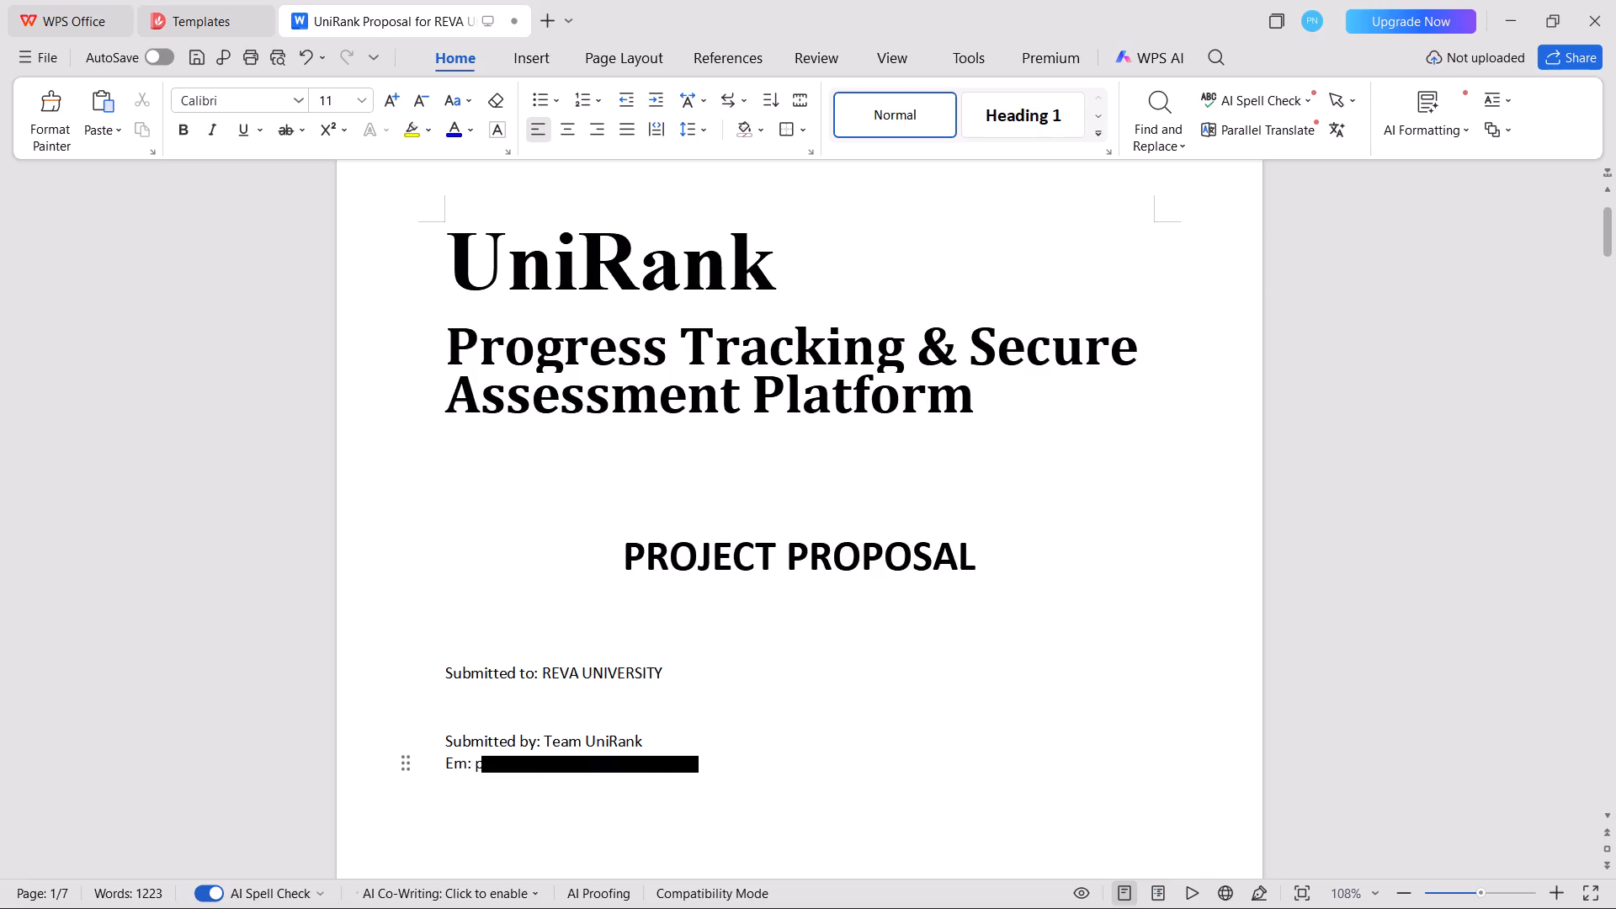
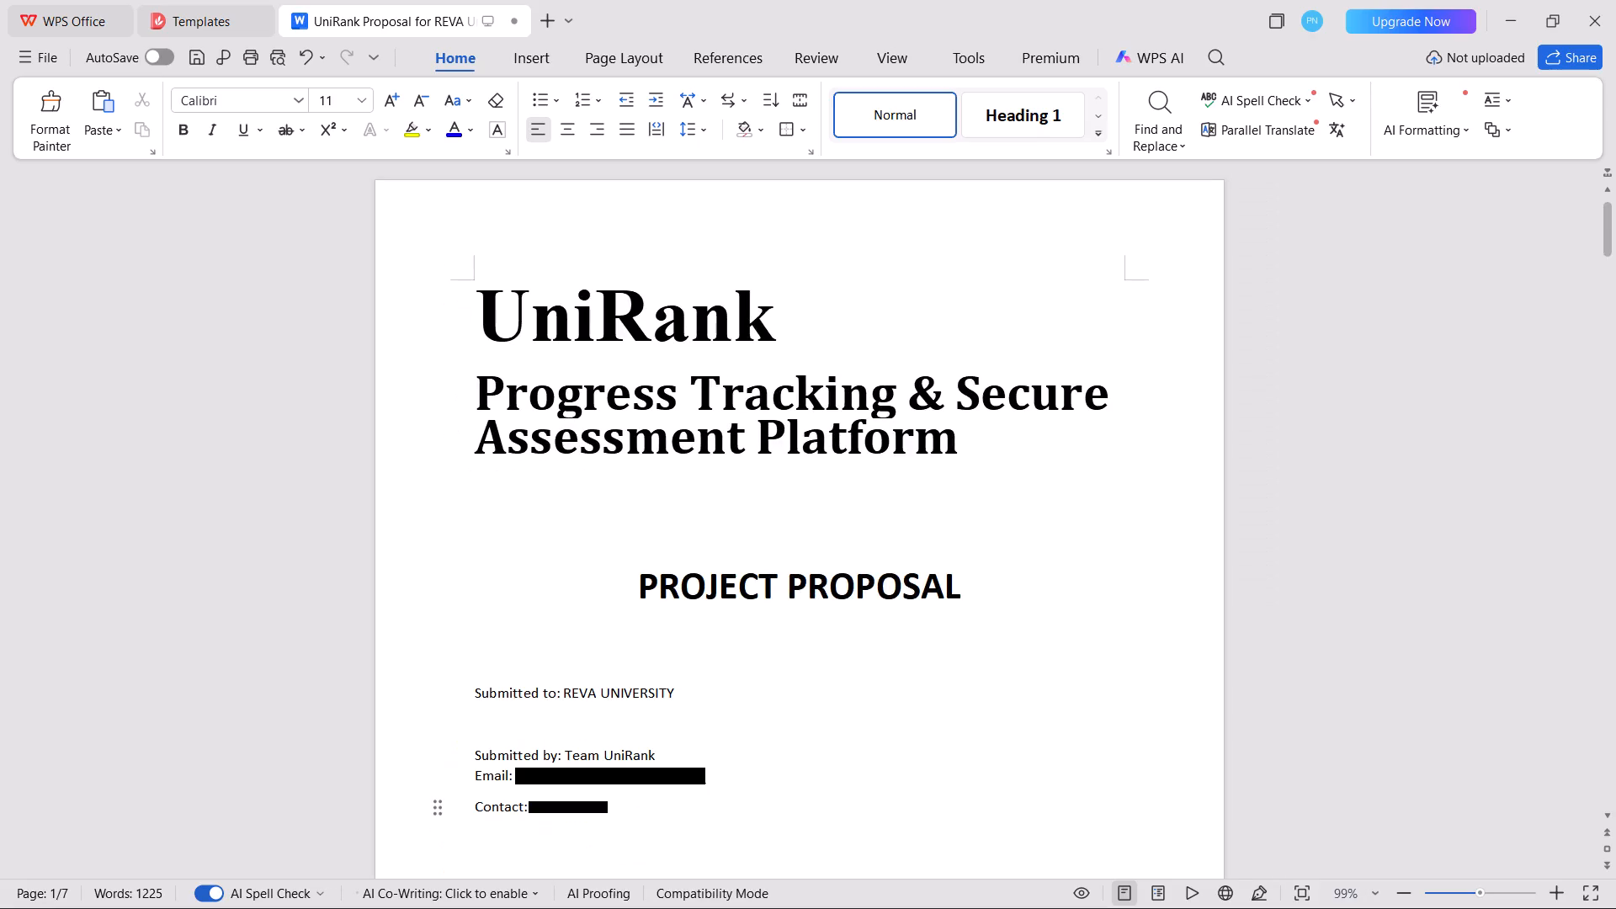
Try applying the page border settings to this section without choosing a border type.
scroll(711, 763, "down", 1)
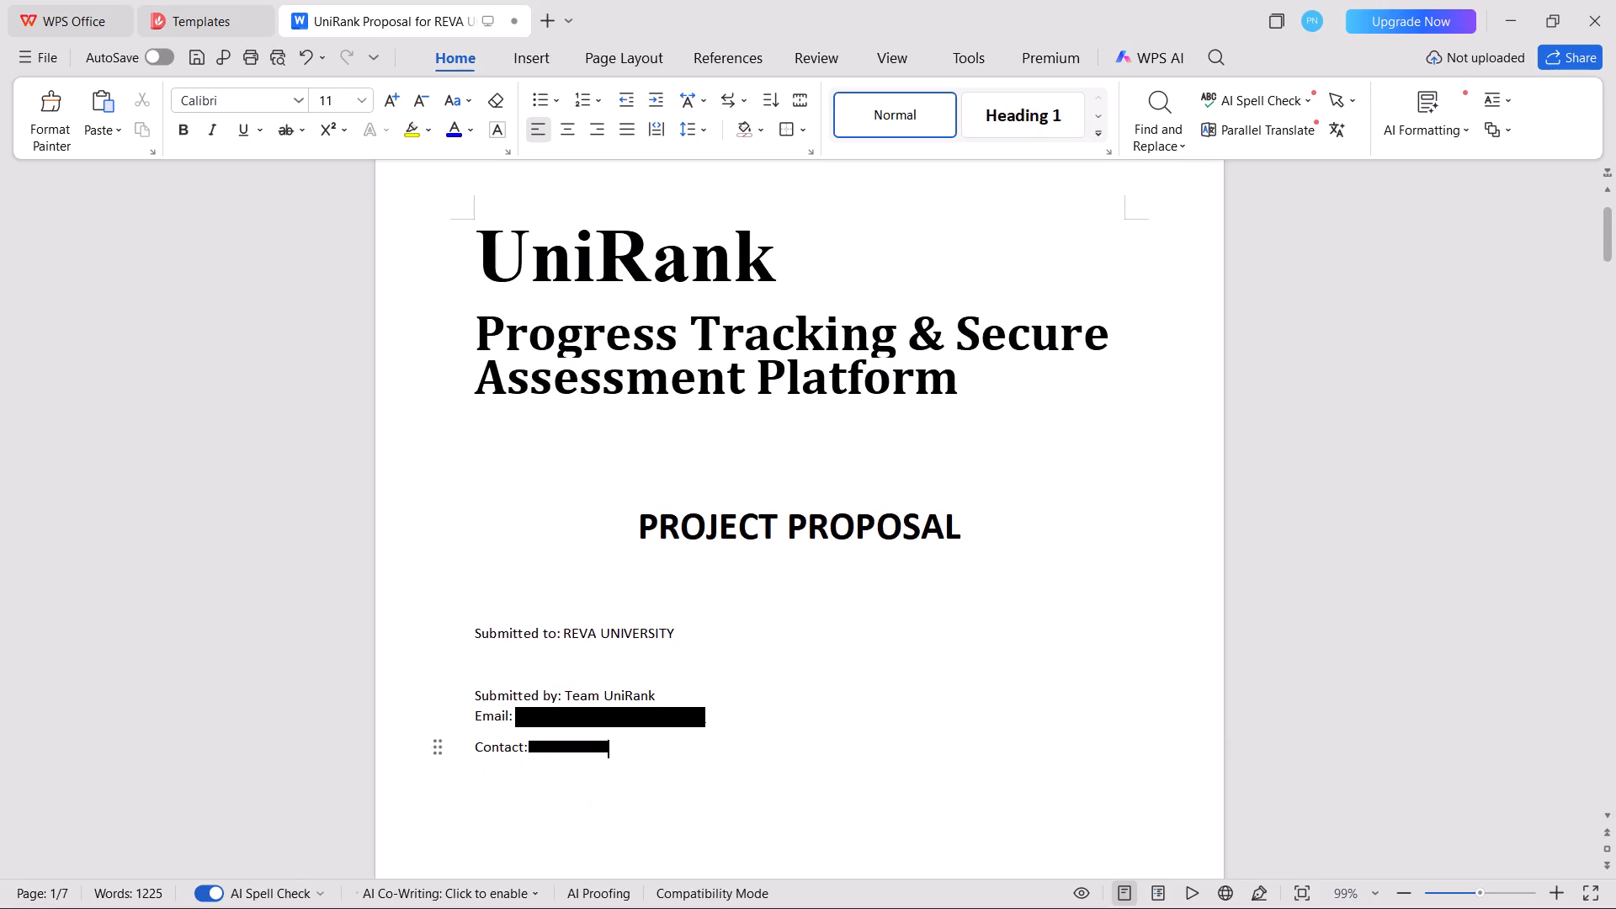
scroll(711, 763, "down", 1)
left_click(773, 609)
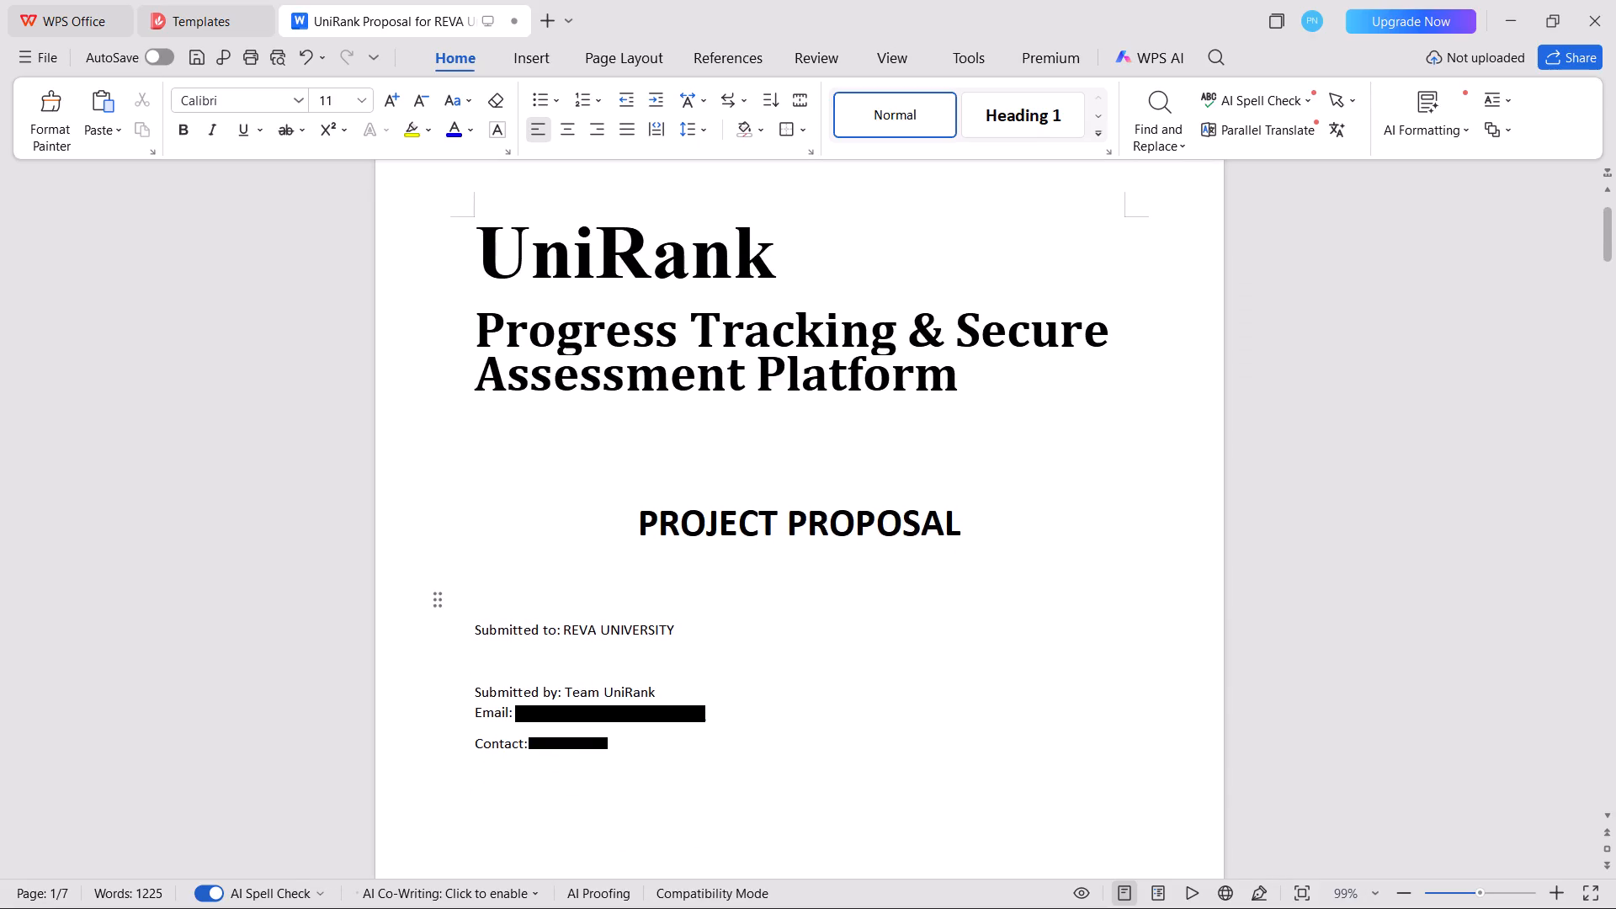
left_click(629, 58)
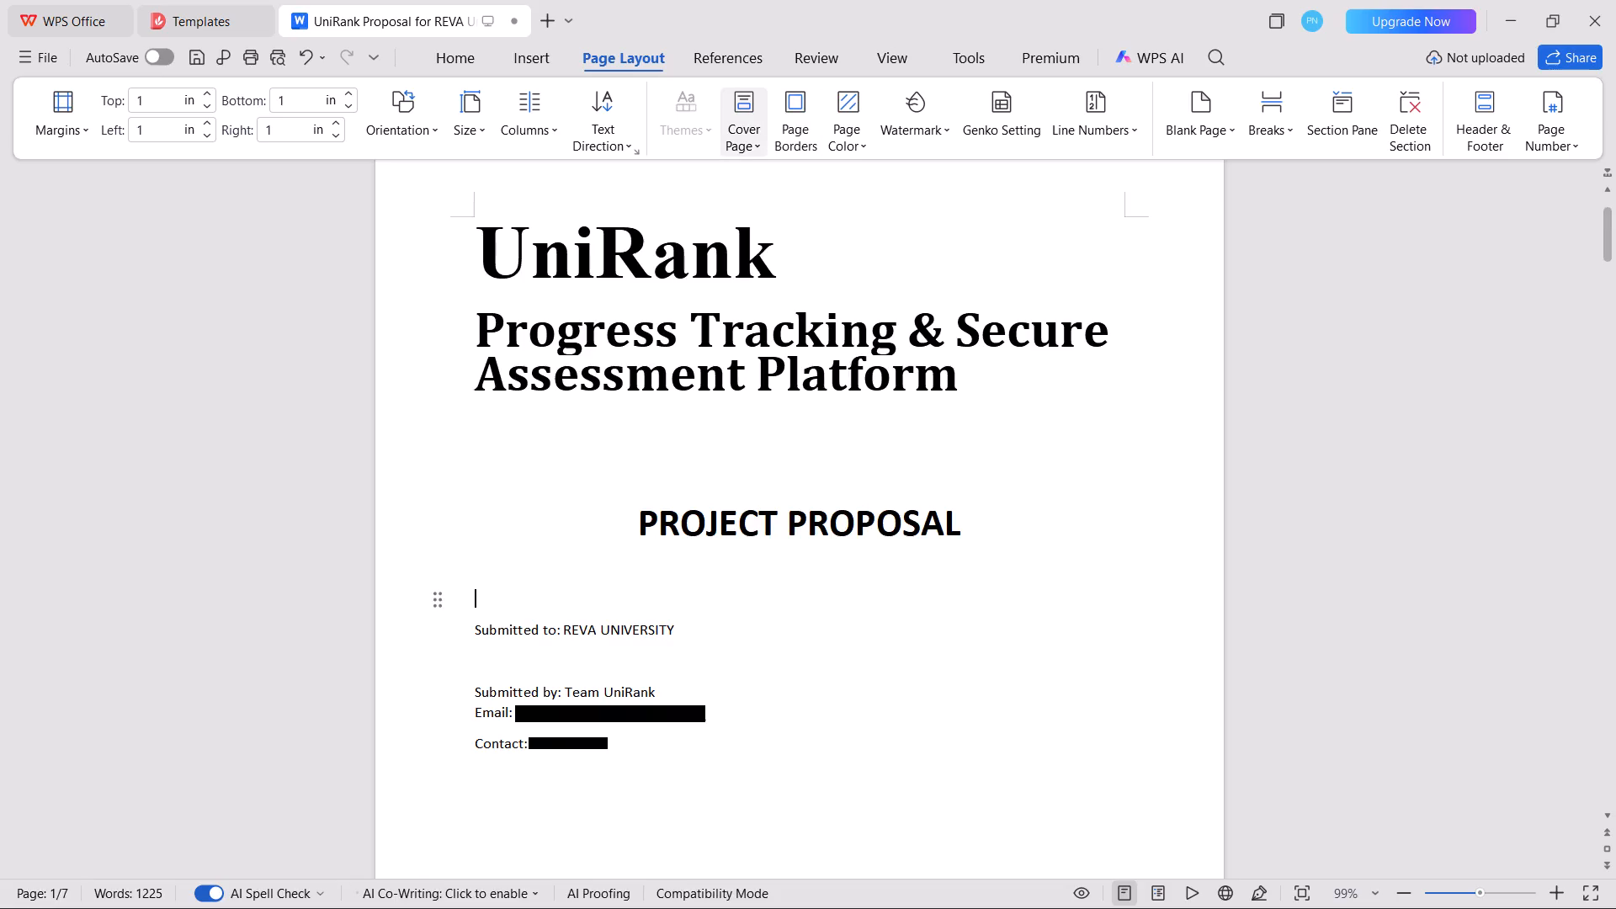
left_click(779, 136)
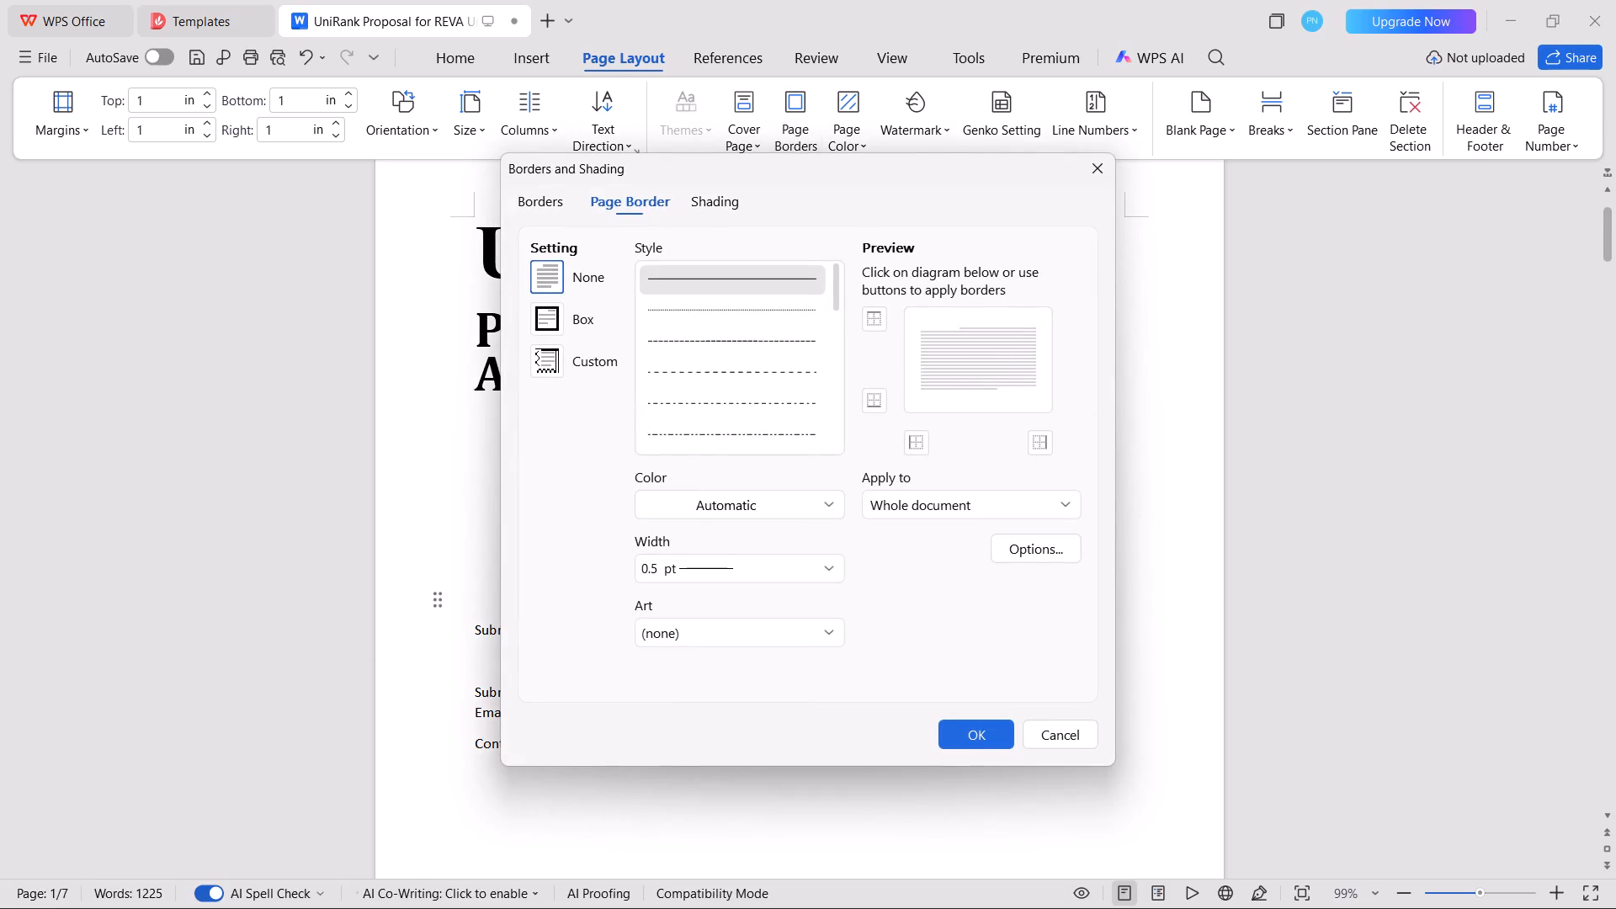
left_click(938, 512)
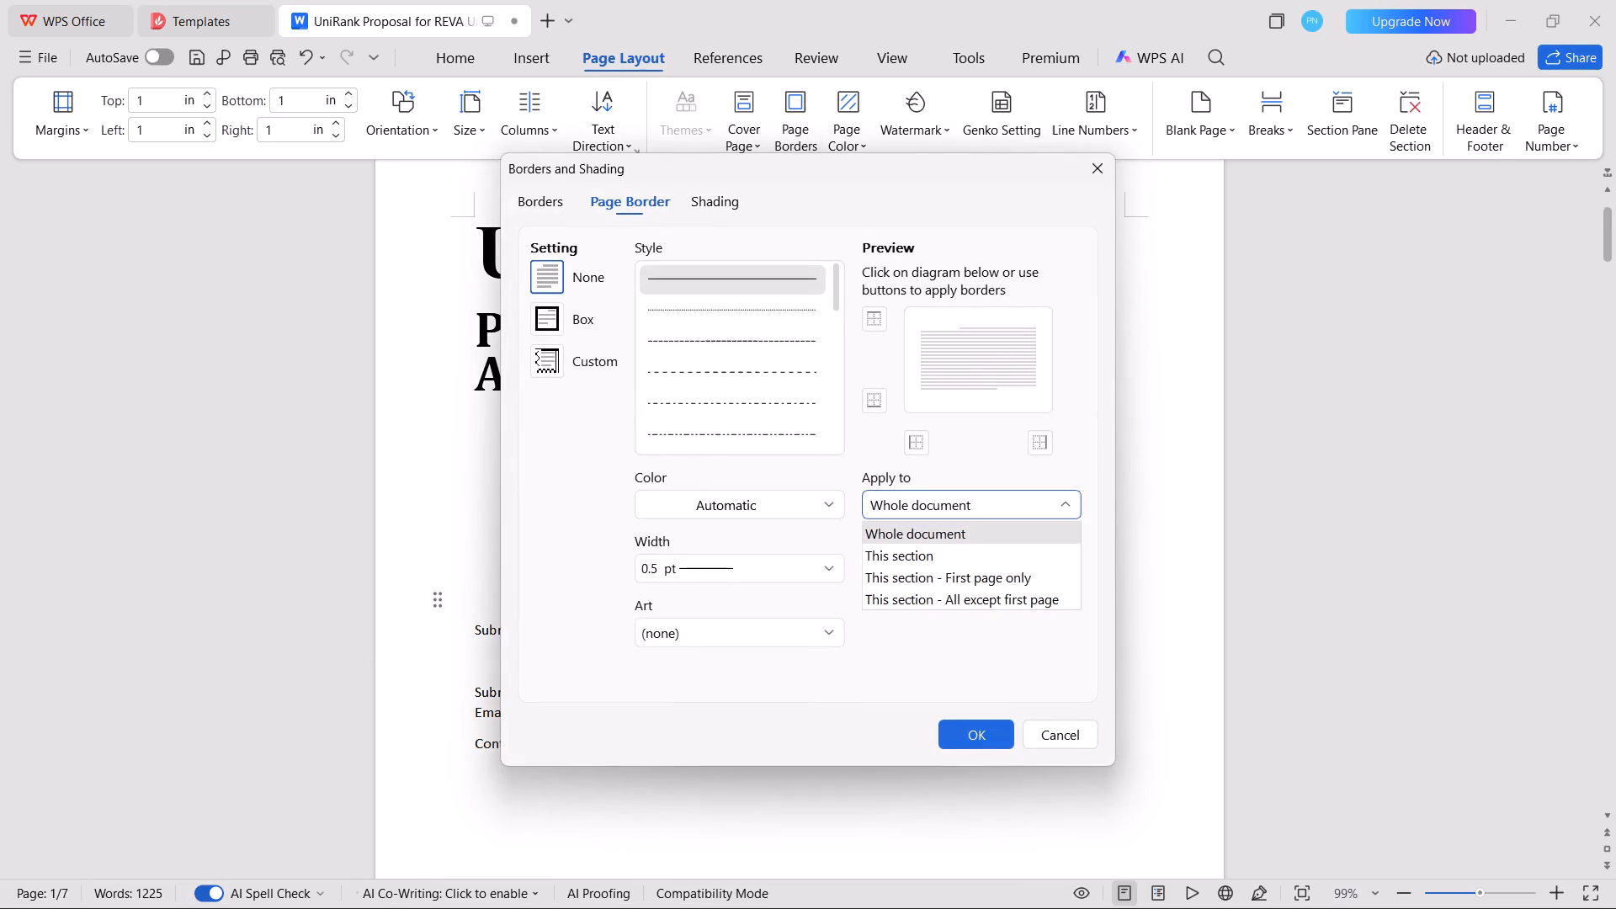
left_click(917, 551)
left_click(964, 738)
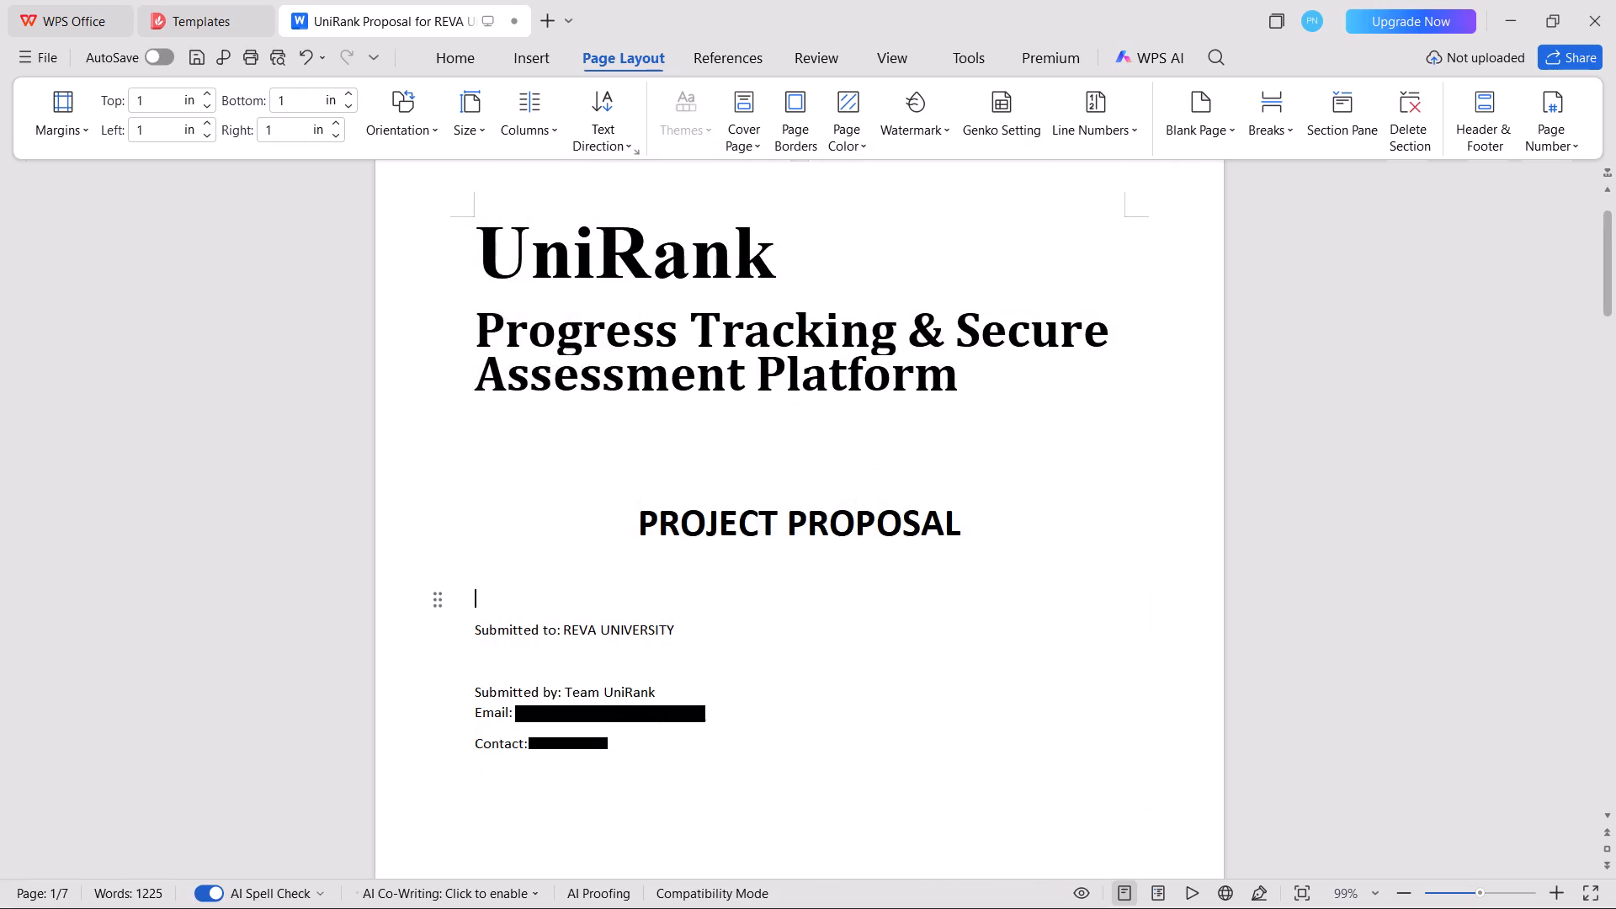
Set the page border scope to this section's first page only.
scroll(964, 738, "up", 1)
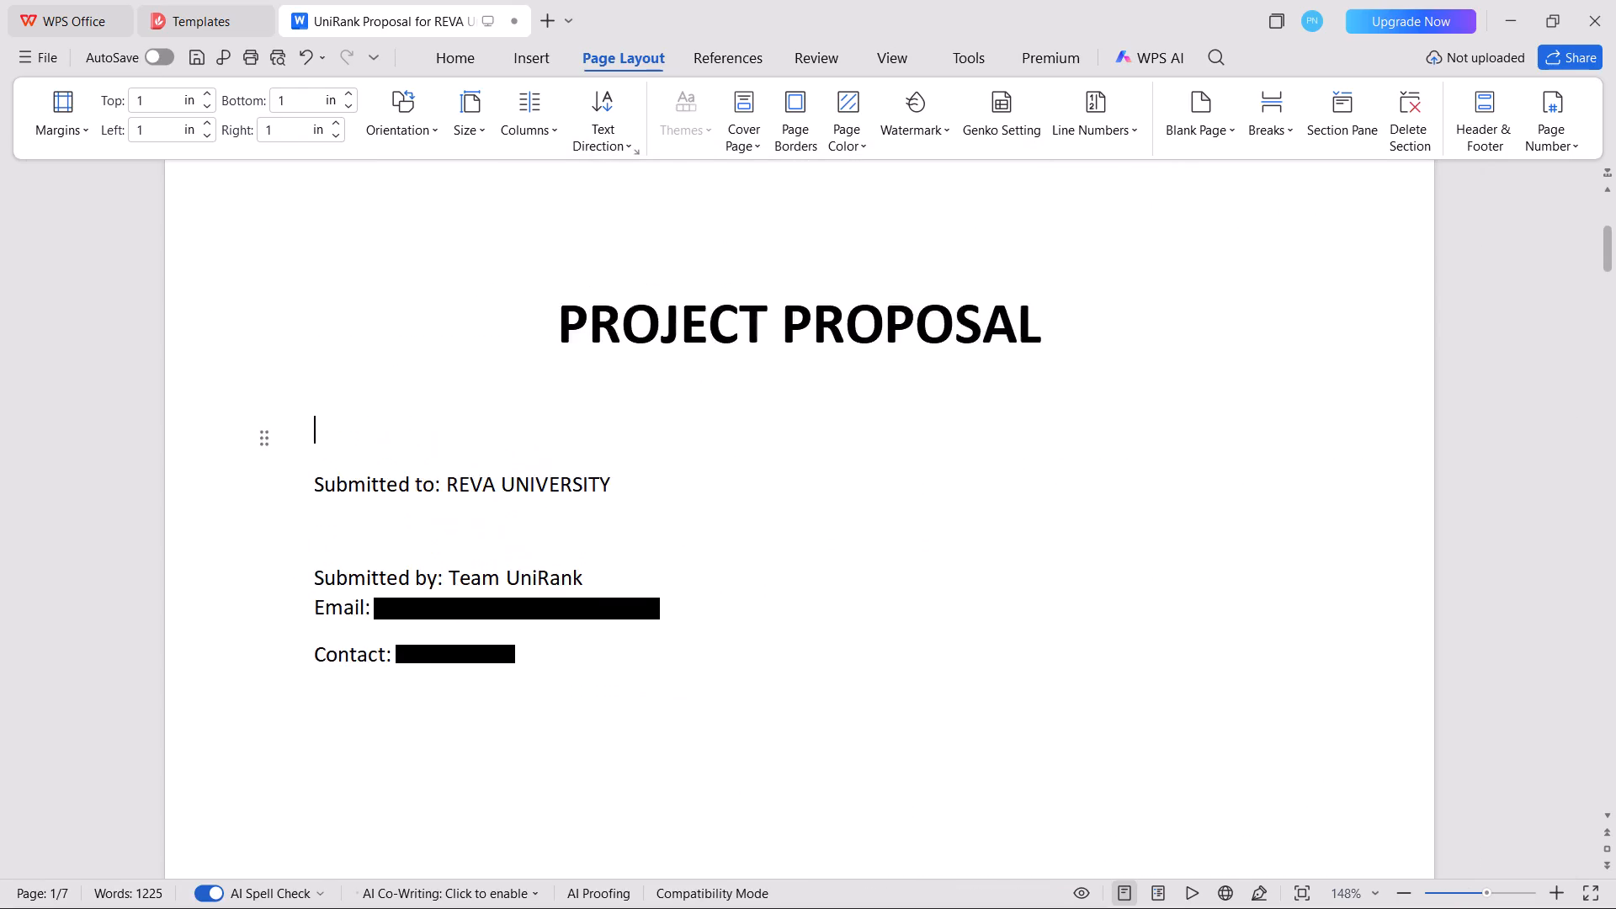
scroll(964, 738, "up", 1)
left_click(1049, 470)
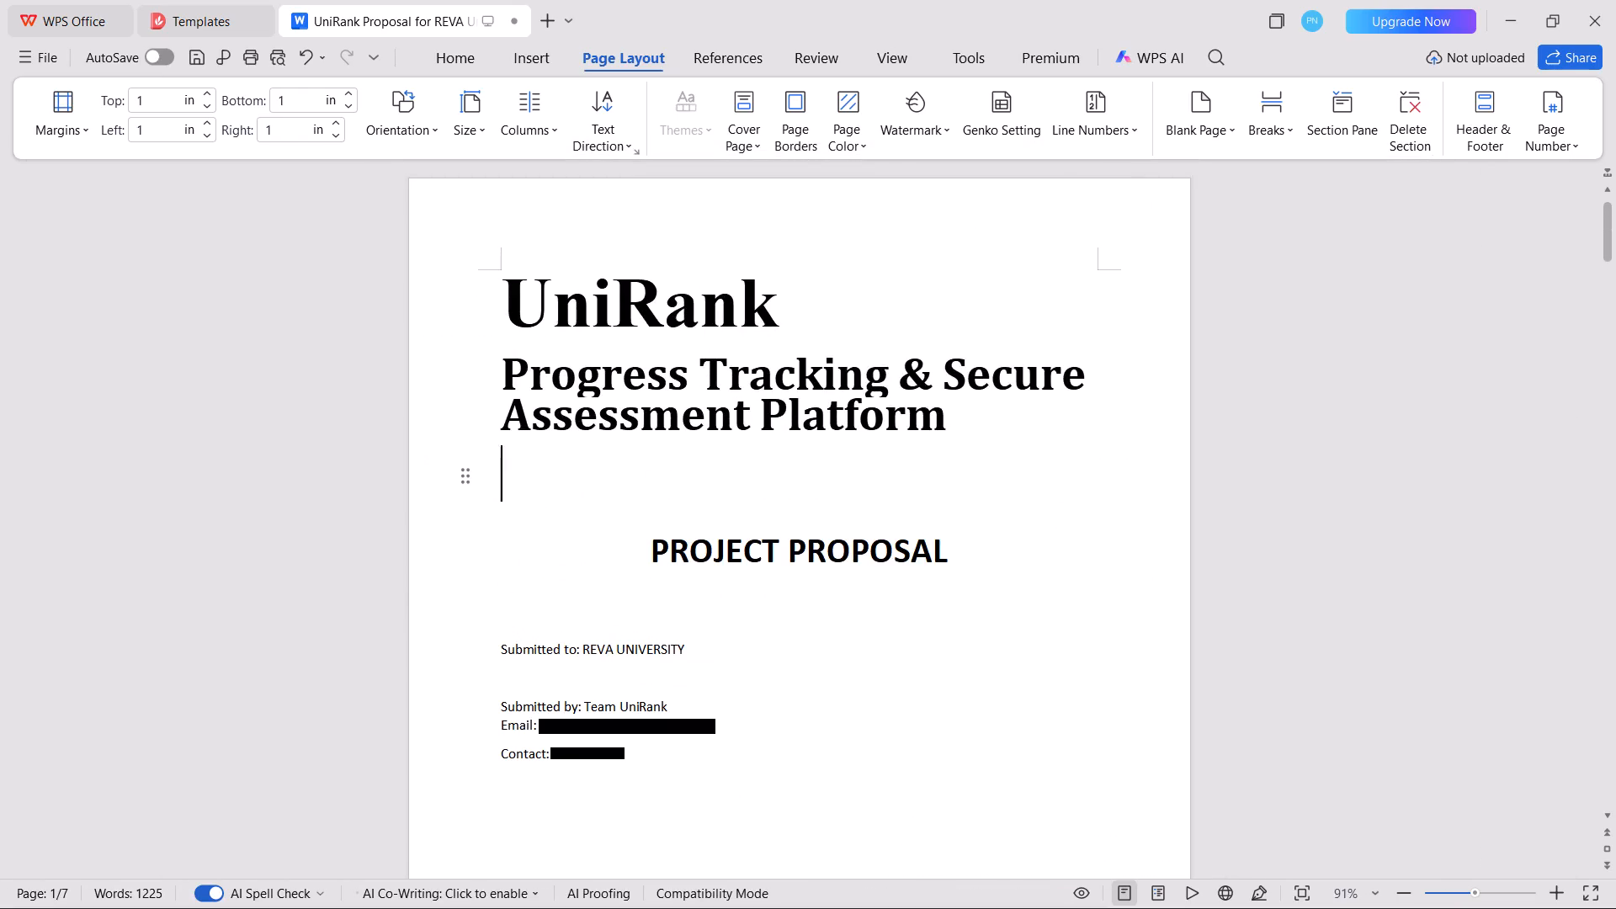
left_click(800, 141)
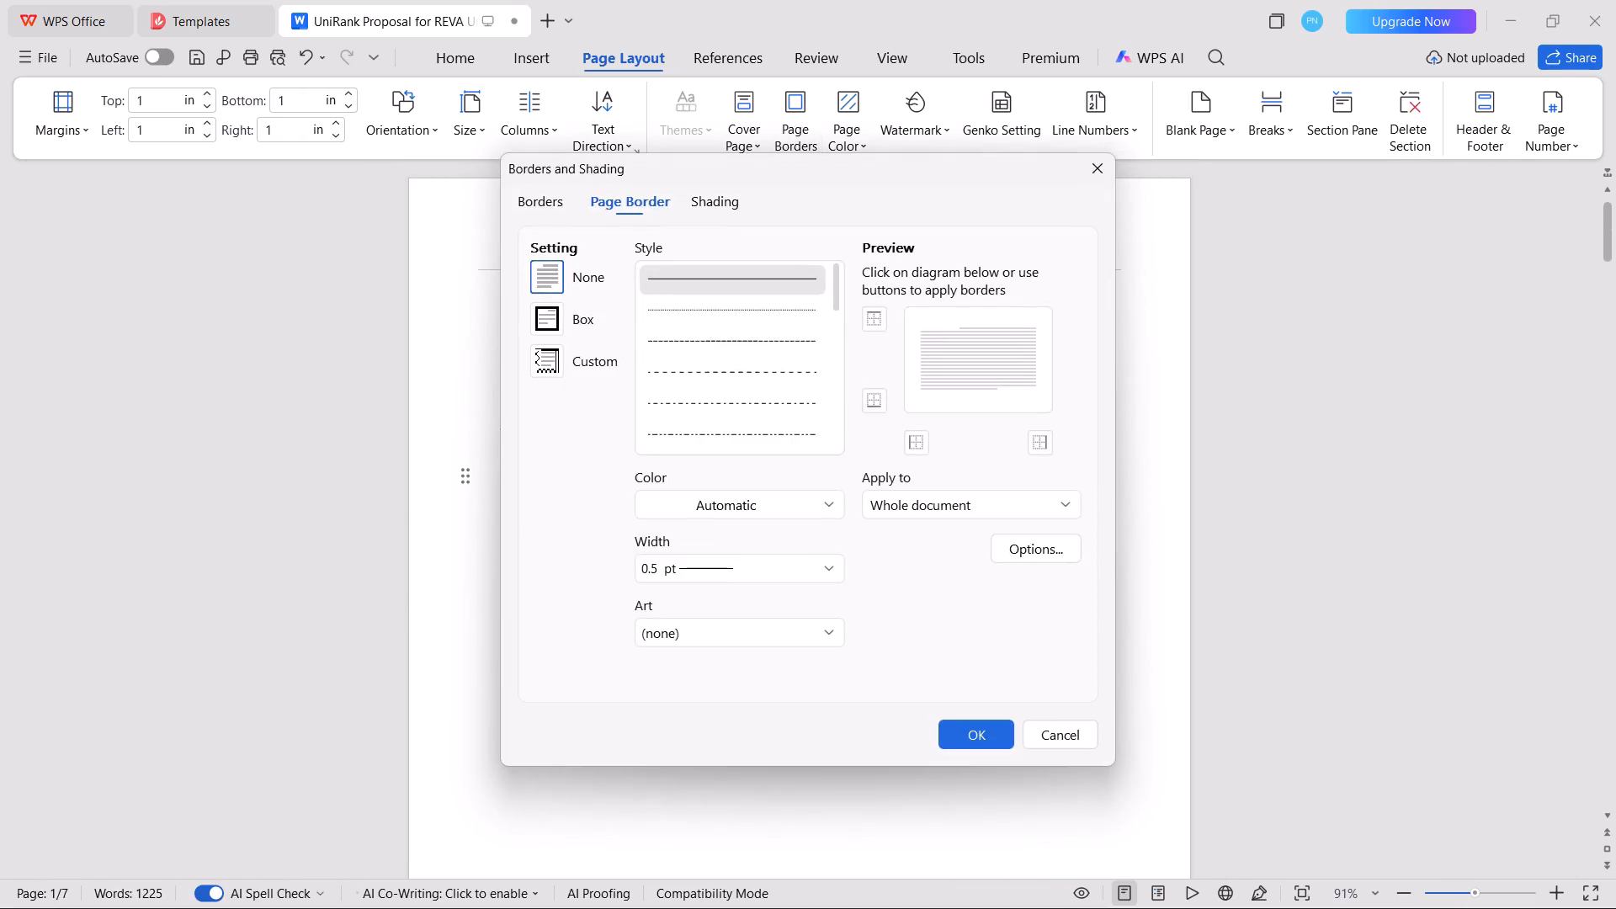
left_click(930, 508)
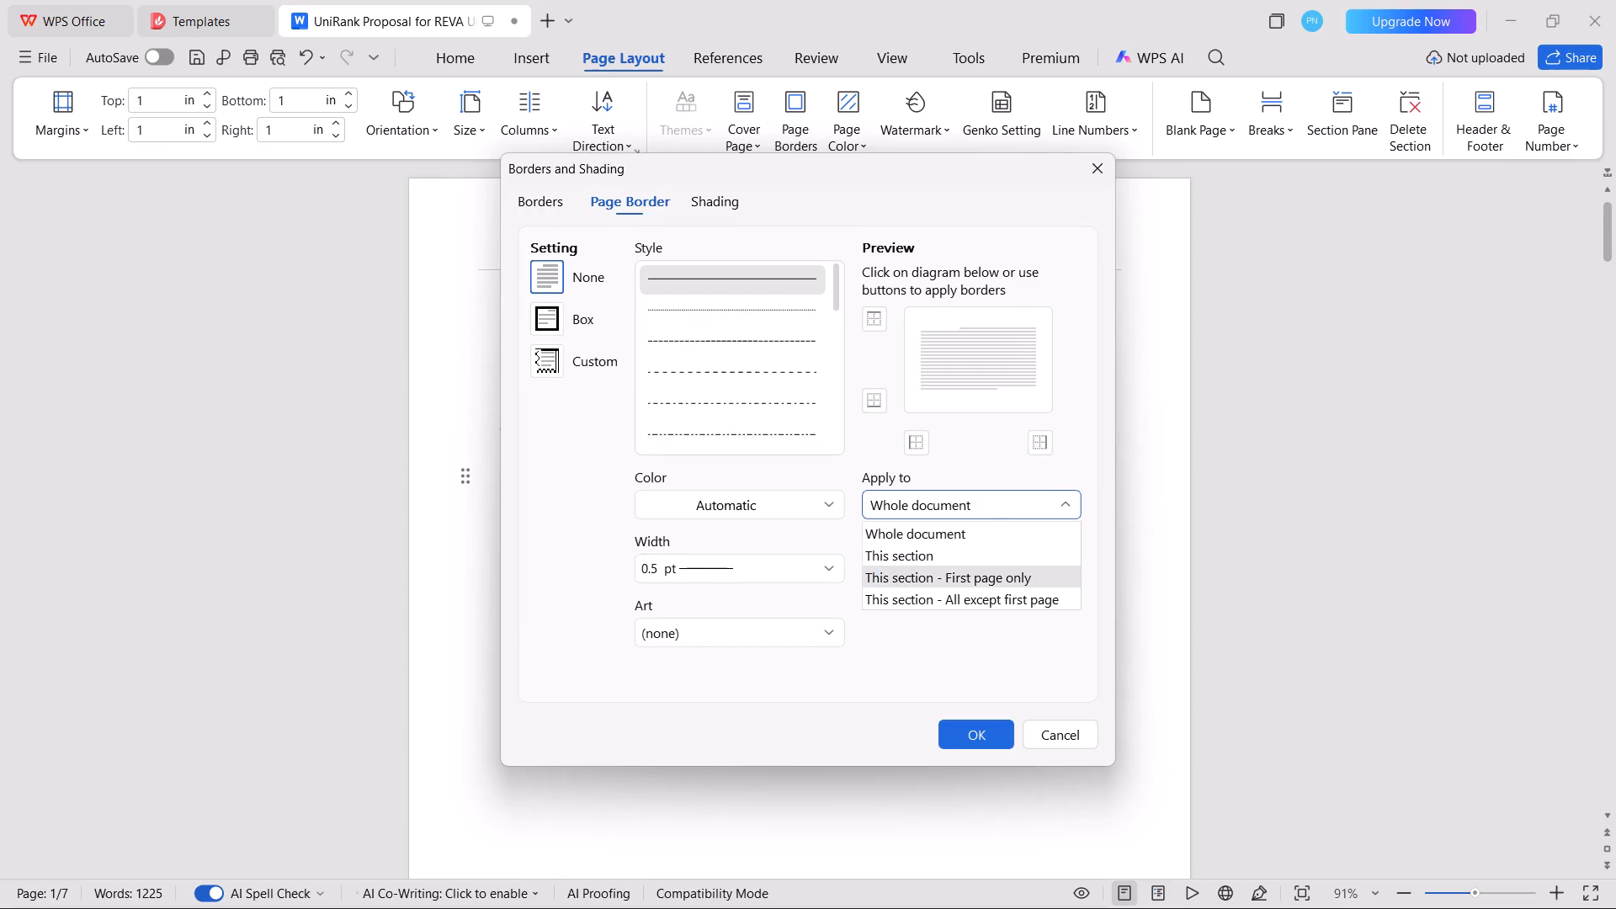
left_click(920, 587)
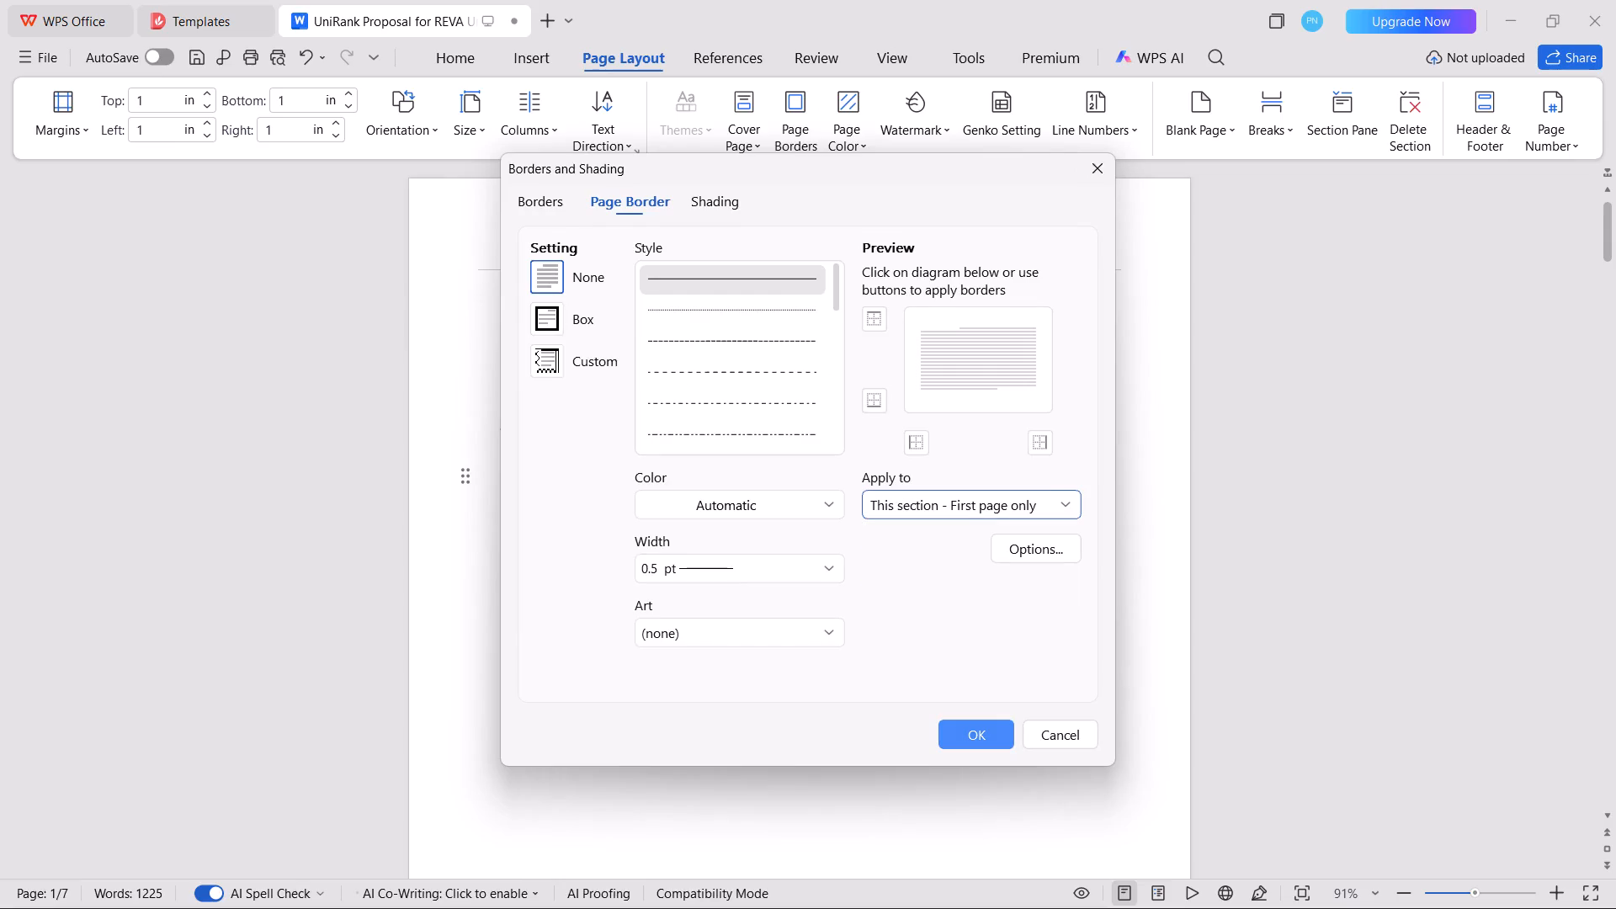
left_click(975, 727)
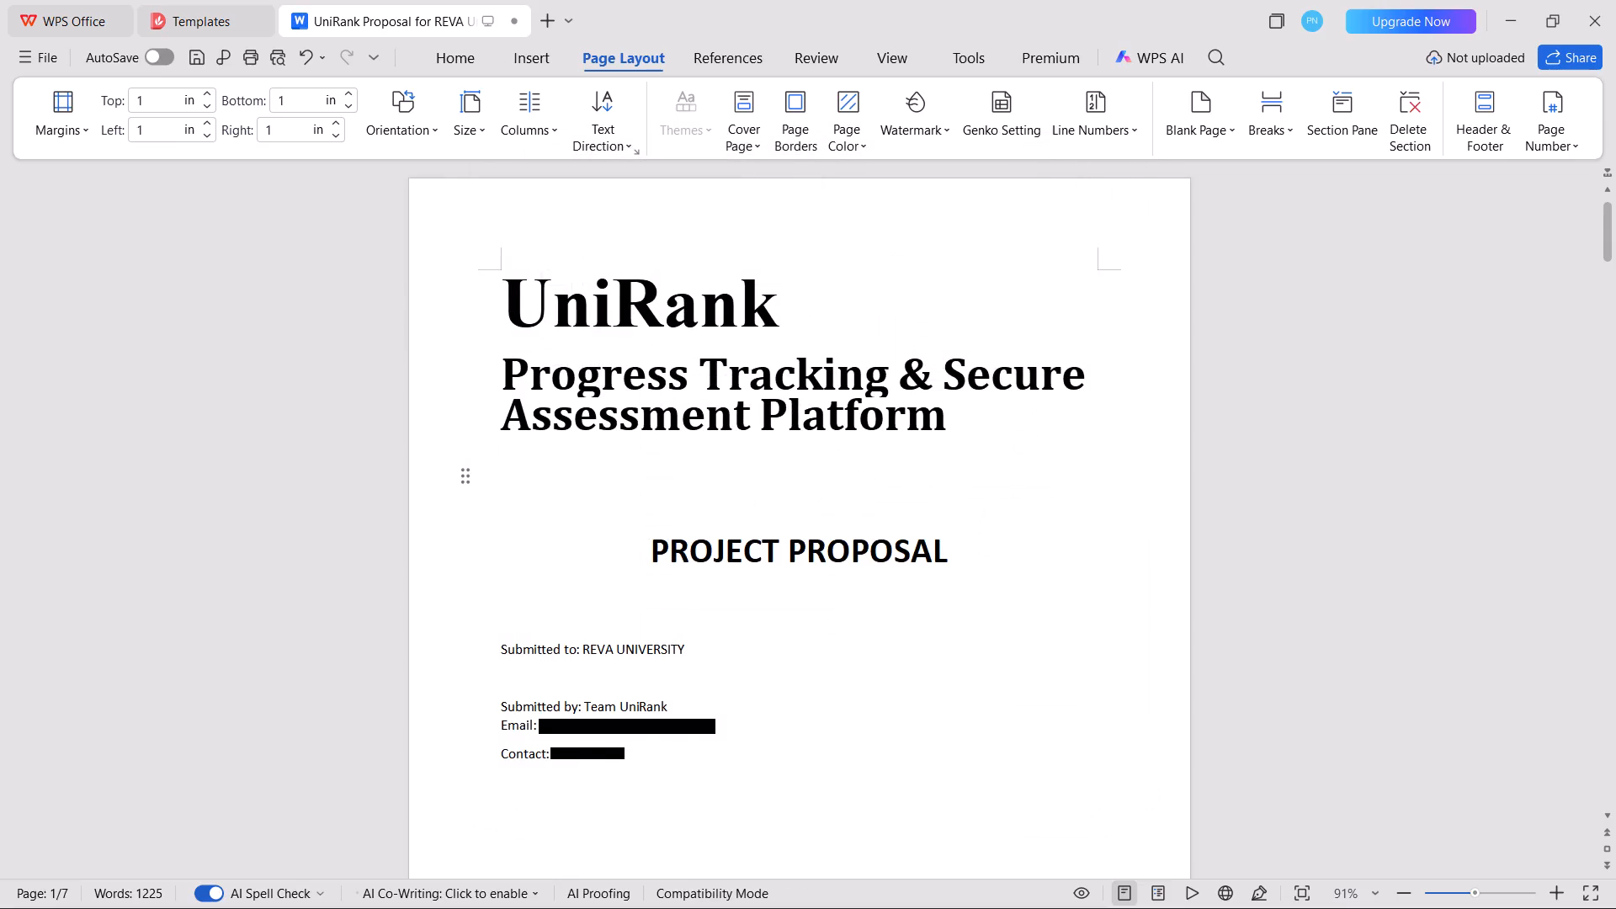
Add a box border around the cover page, keeping it on the first page only.
left_click(896, 391)
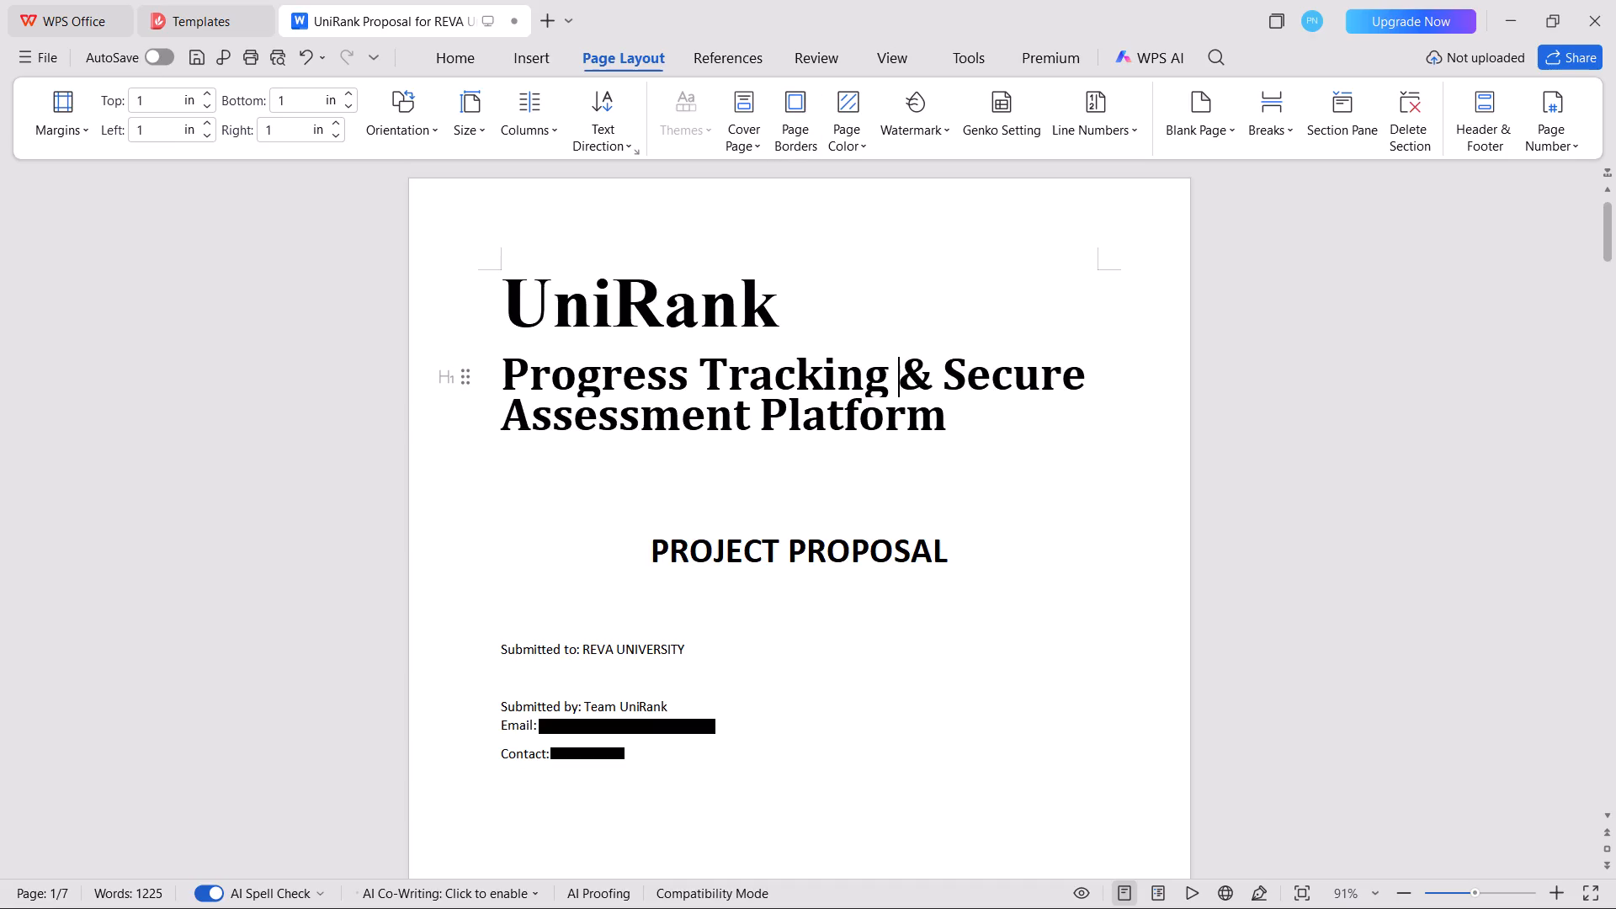
left_click(786, 114)
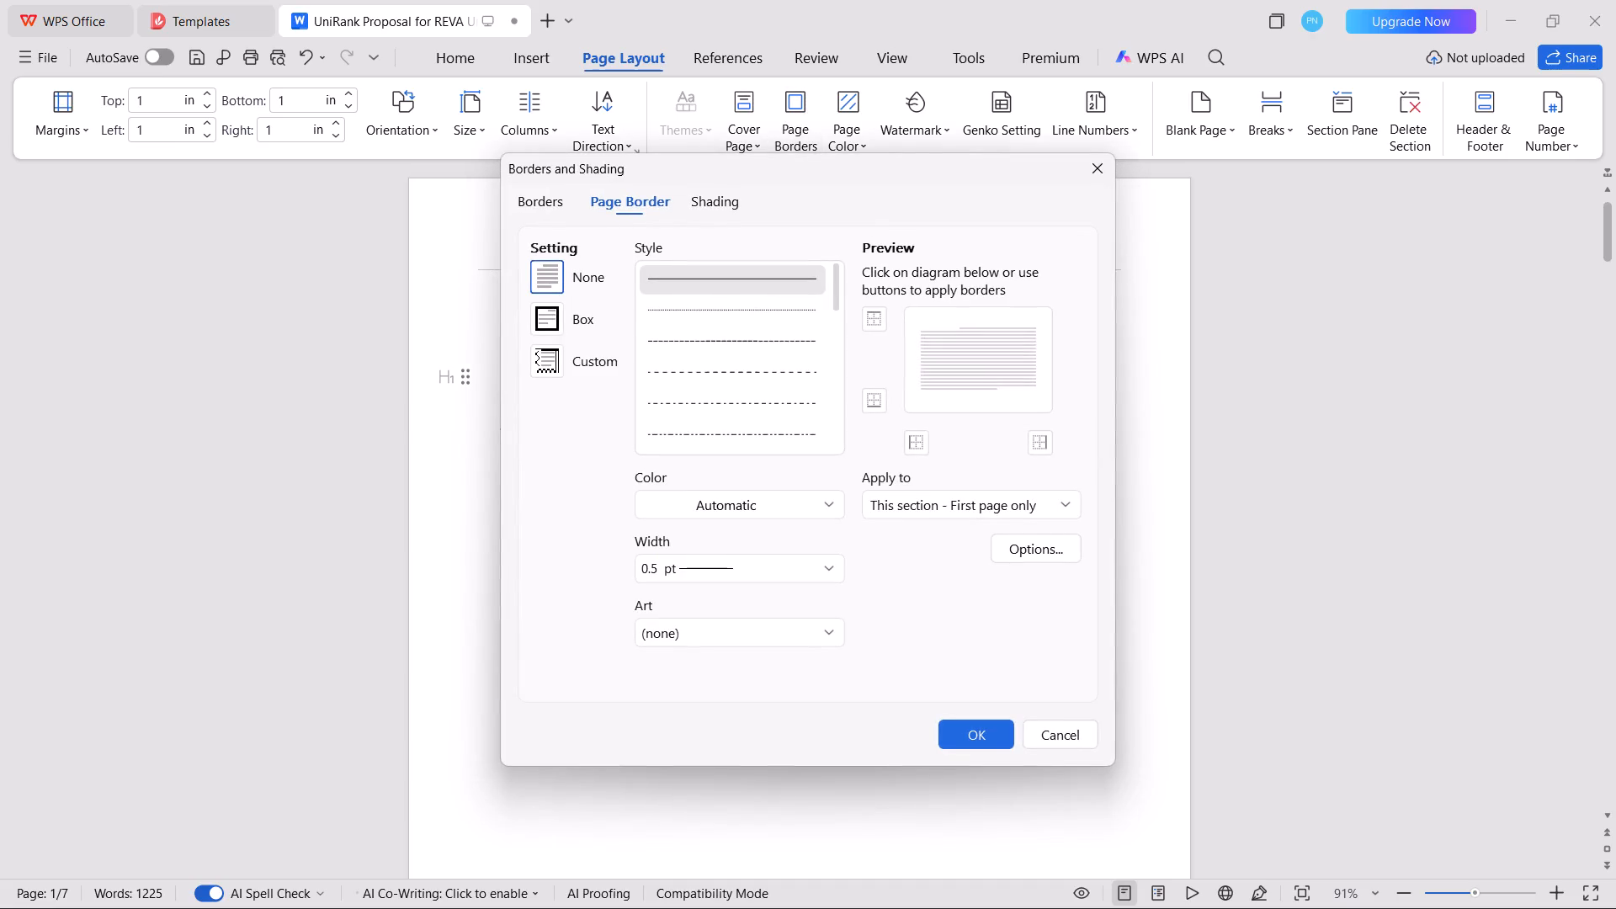
left_click(595, 316)
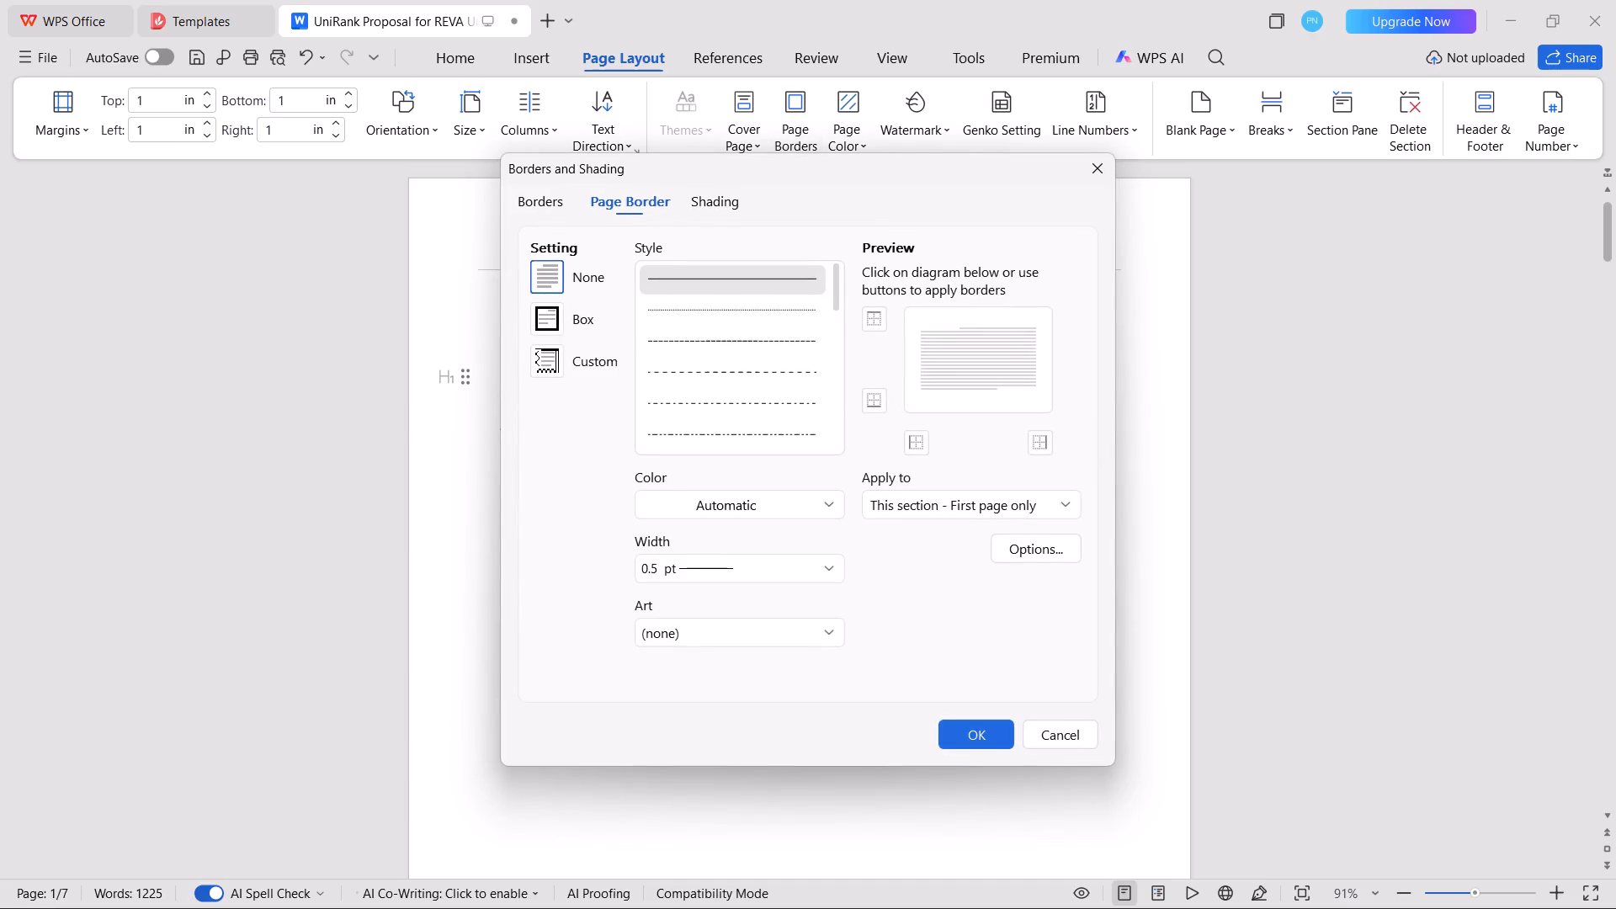
left_click(576, 320)
left_click(555, 321)
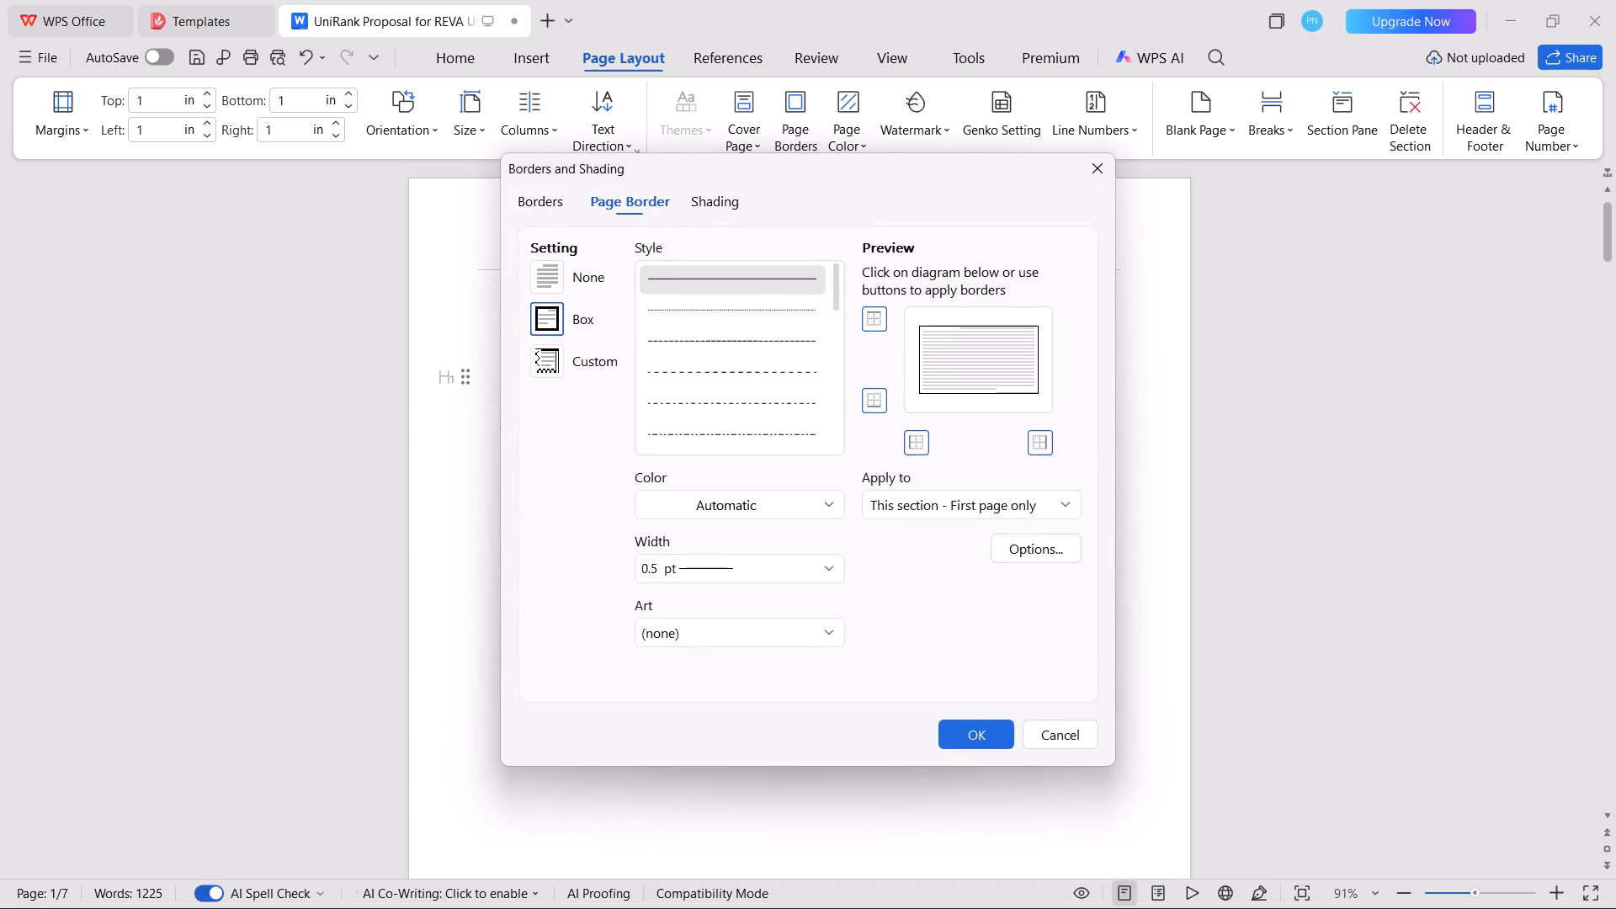
left_click(960, 732)
scroll(960, 732, "down", 1)
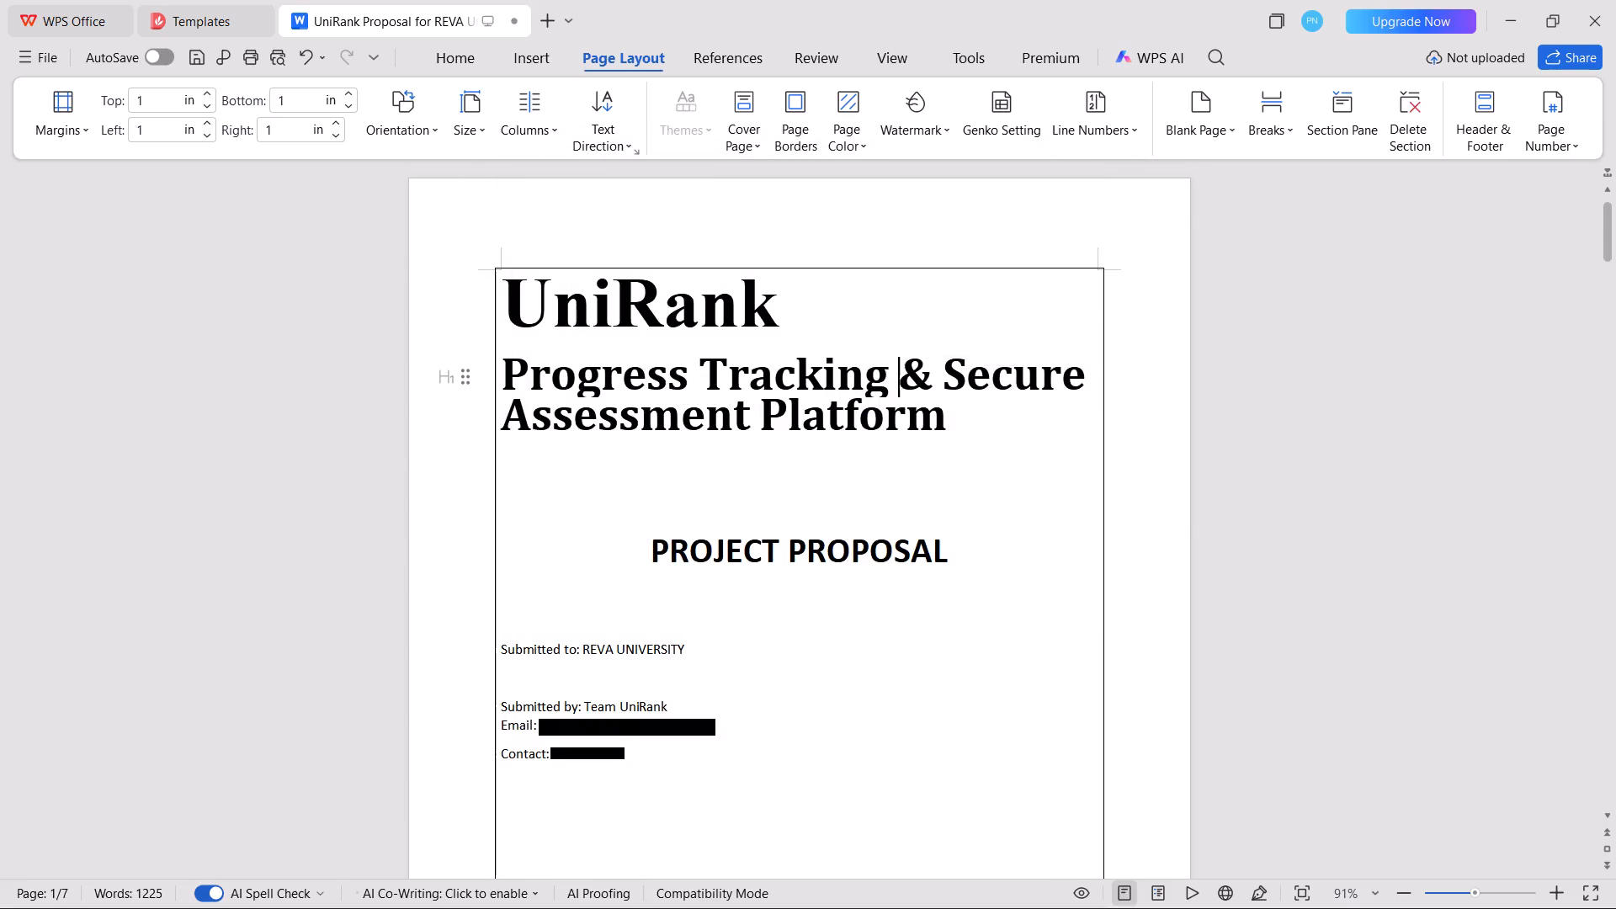
scroll(960, 732, "down", 1)
scroll(960, 732, "up", 1)
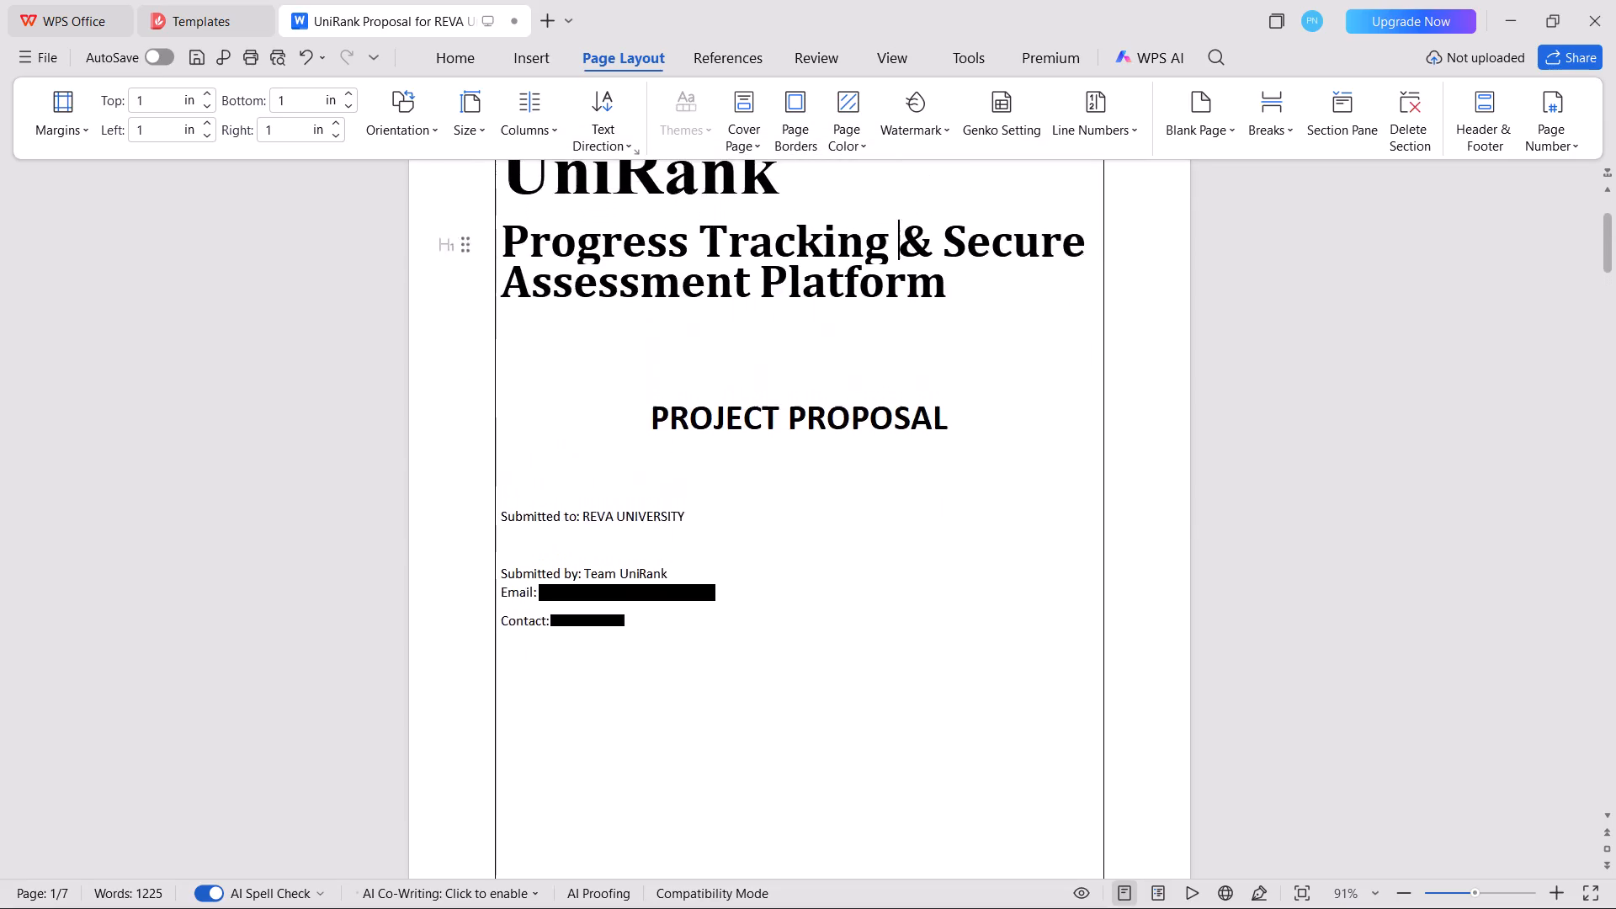
scroll(960, 732, "up", 1)
Change the cover page's box border to the double-line style with a width of 0.25 pt.
left_click(787, 142)
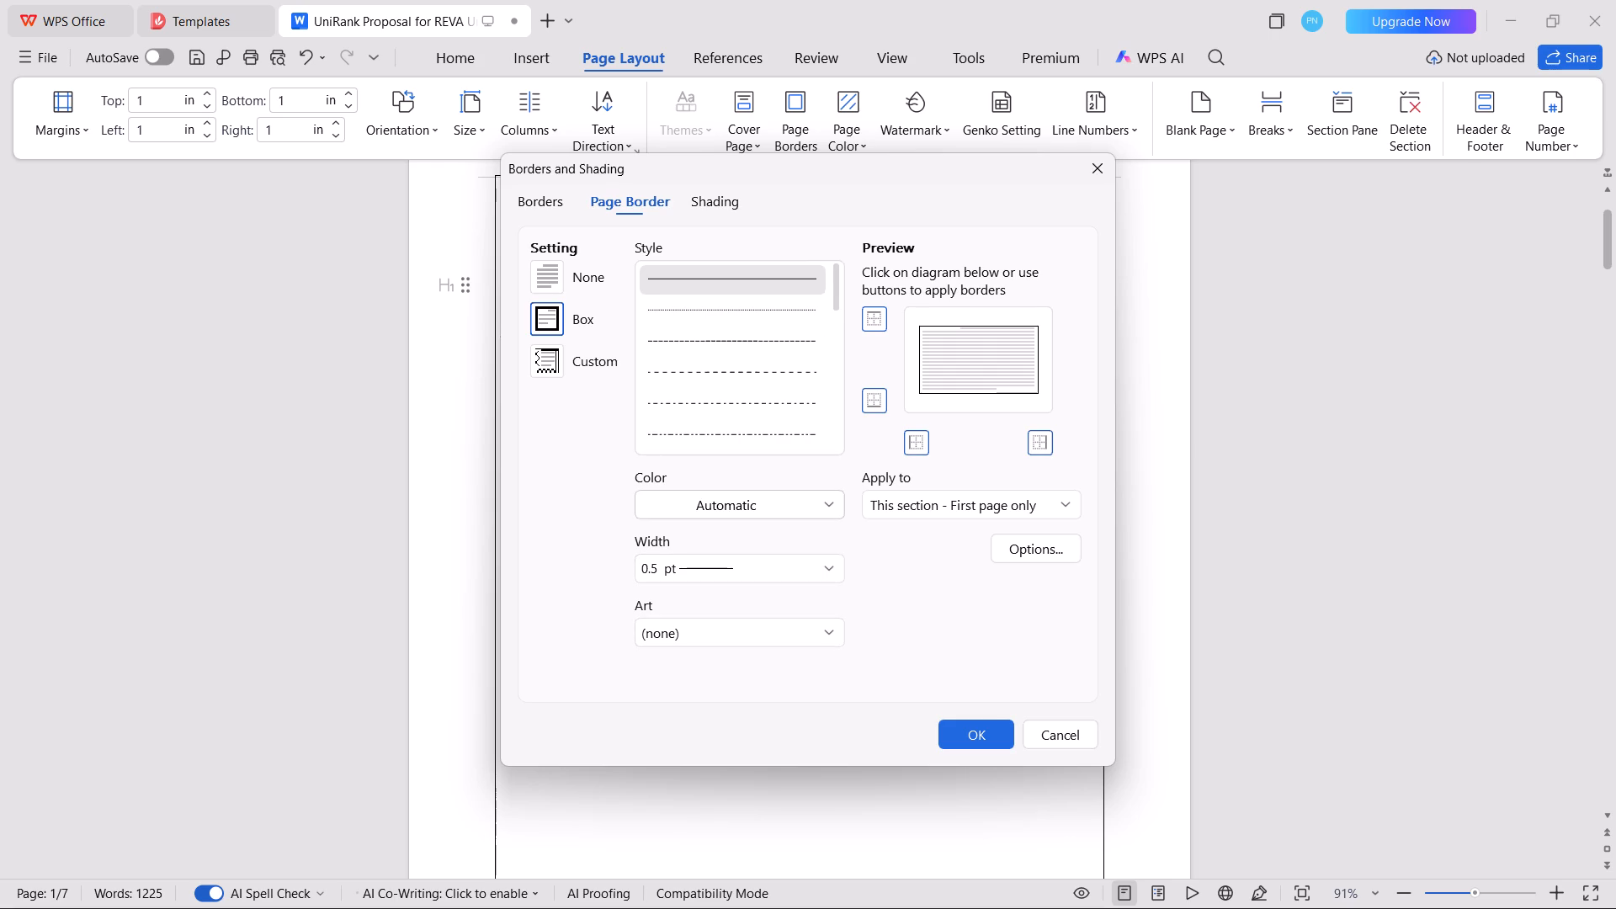
scroll(755, 367, "down", 1)
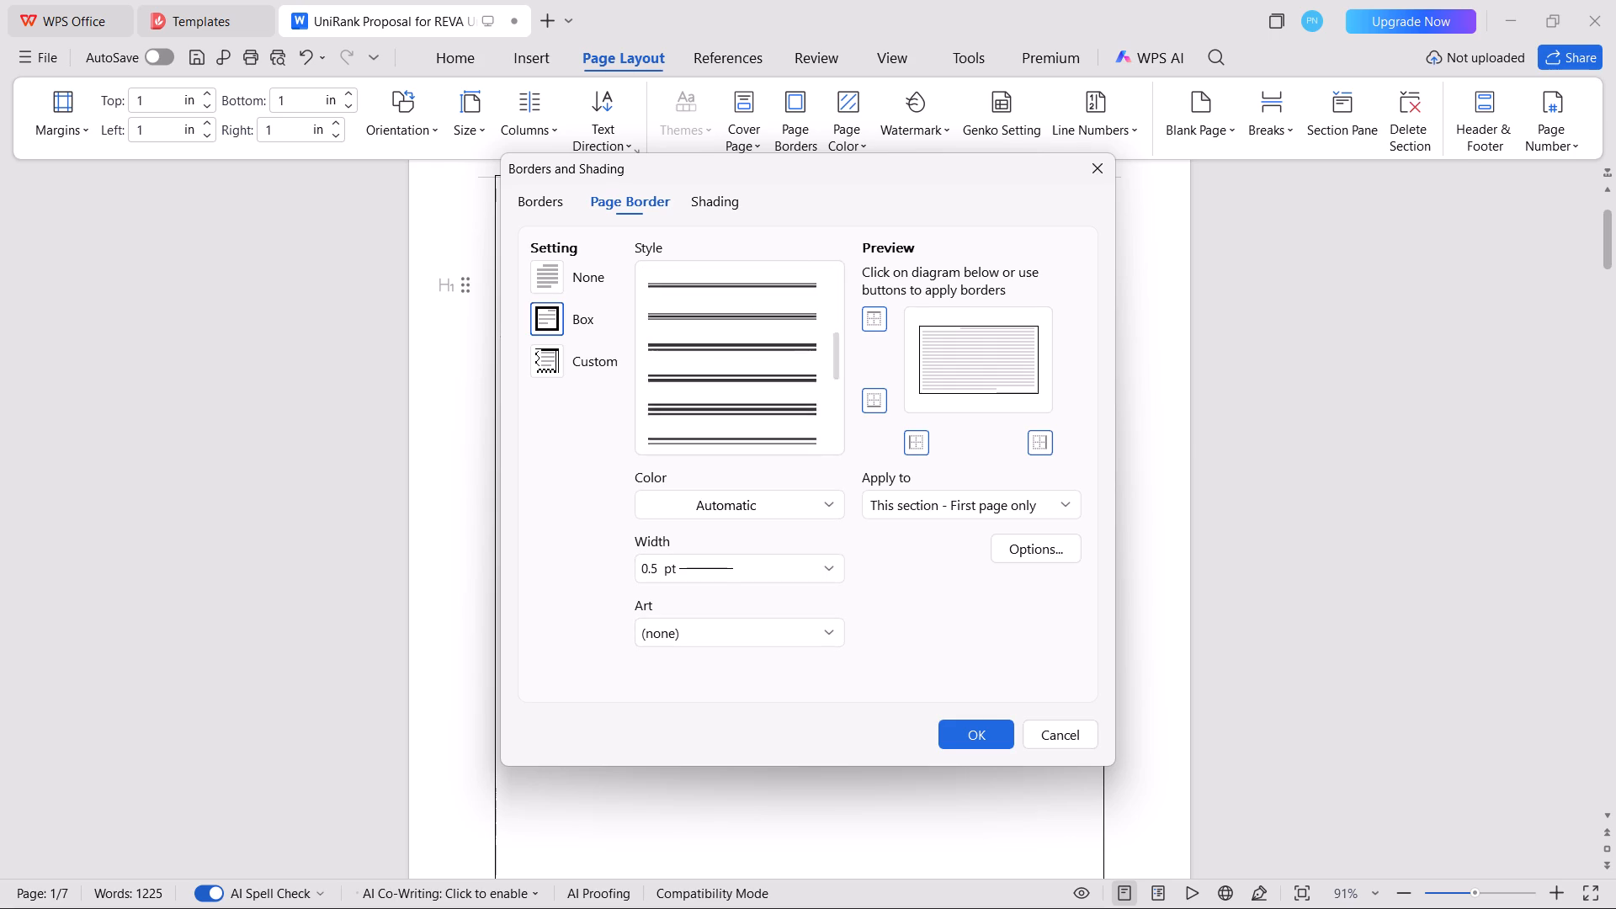
scroll(755, 367, "down", 1)
scroll(755, 353, "up", 1)
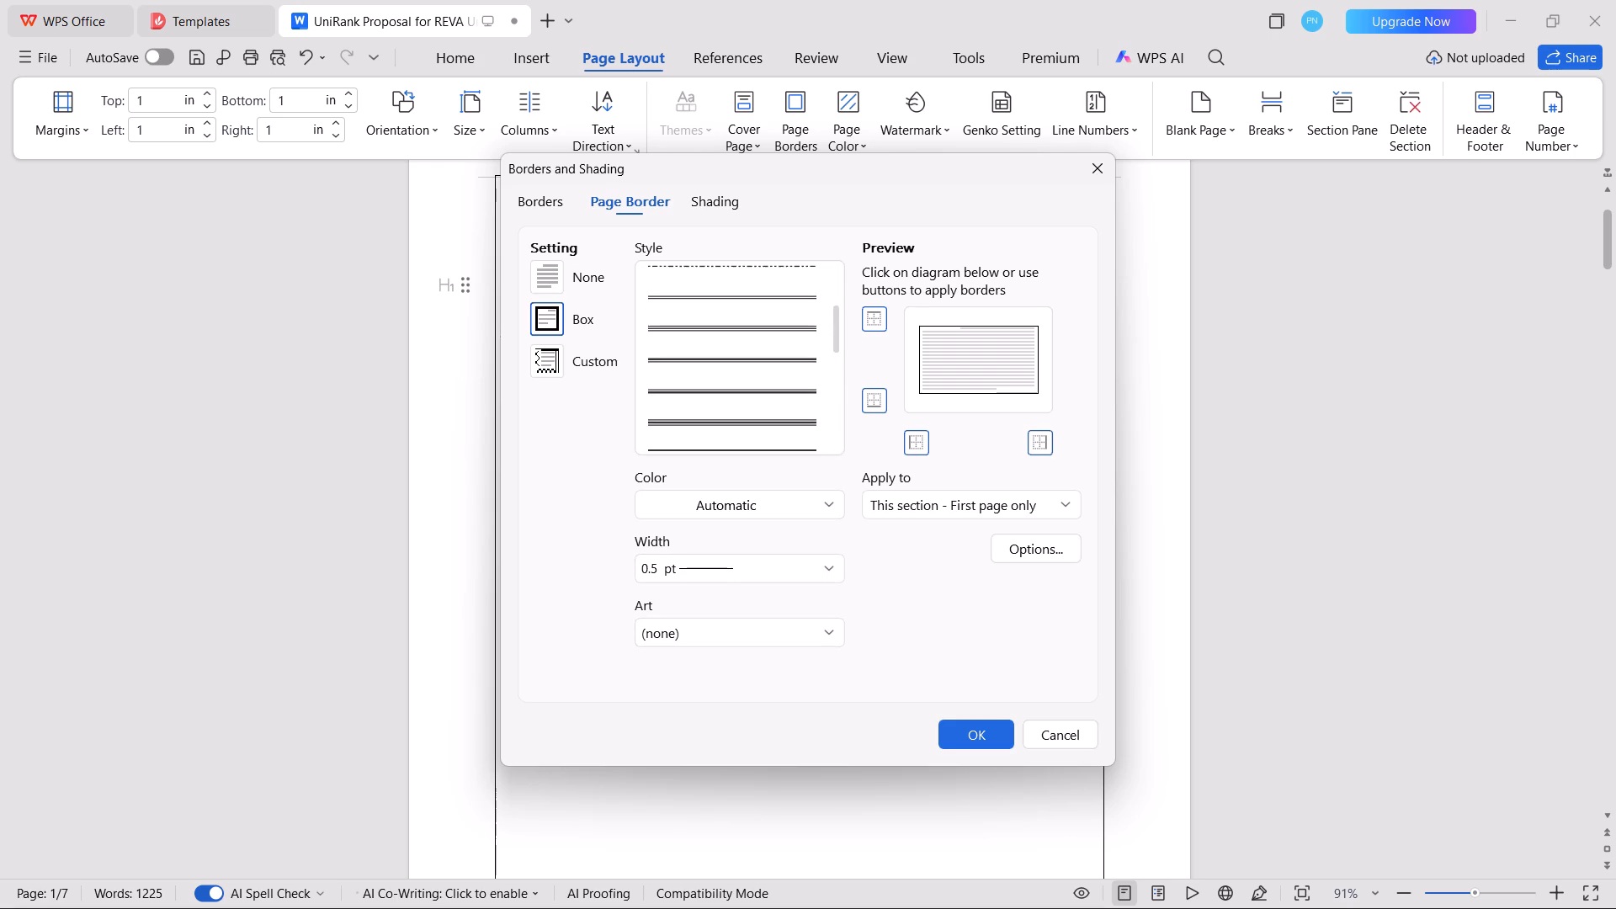
left_click(554, 290)
scroll(732, 378, "down", 2)
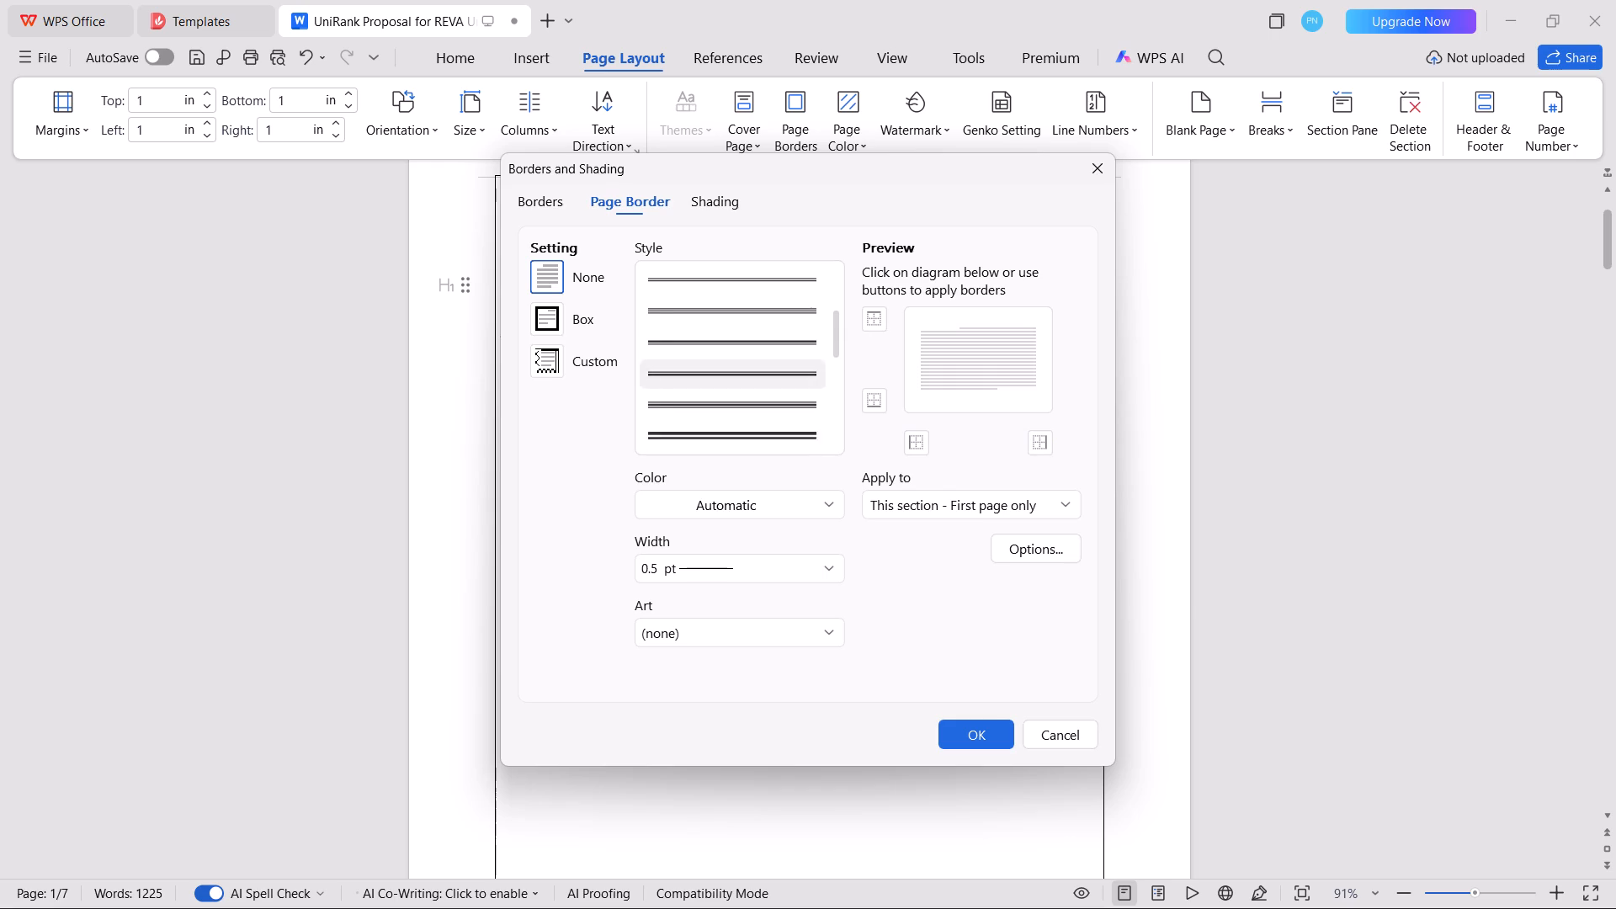
scroll(732, 378, "down", 1)
scroll(732, 378, "up", 2)
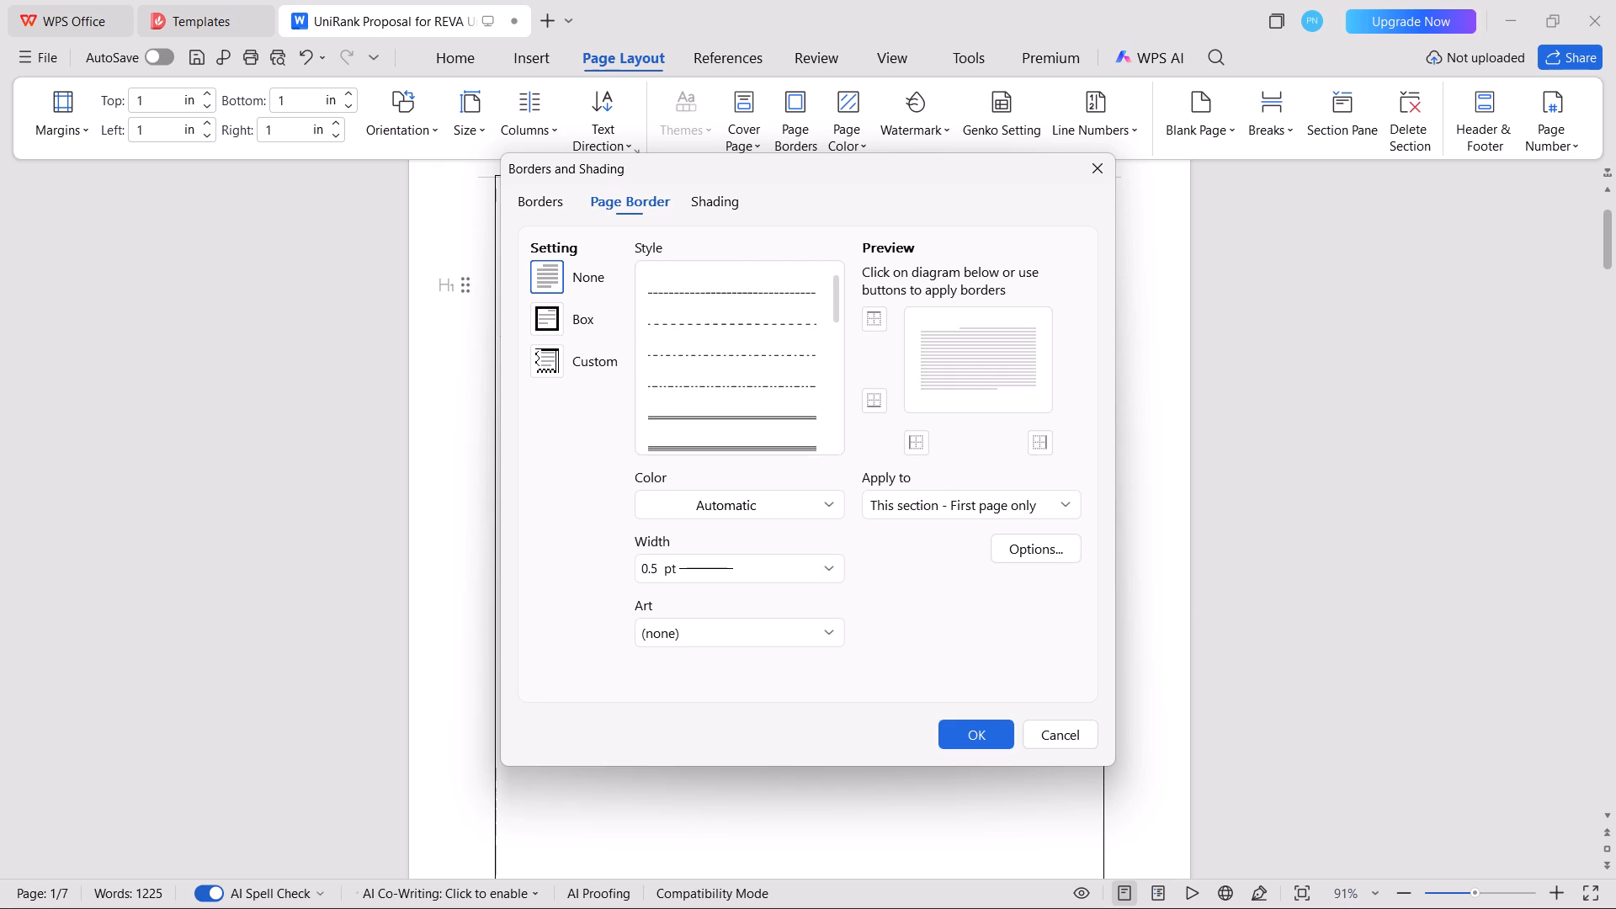
left_click(570, 309)
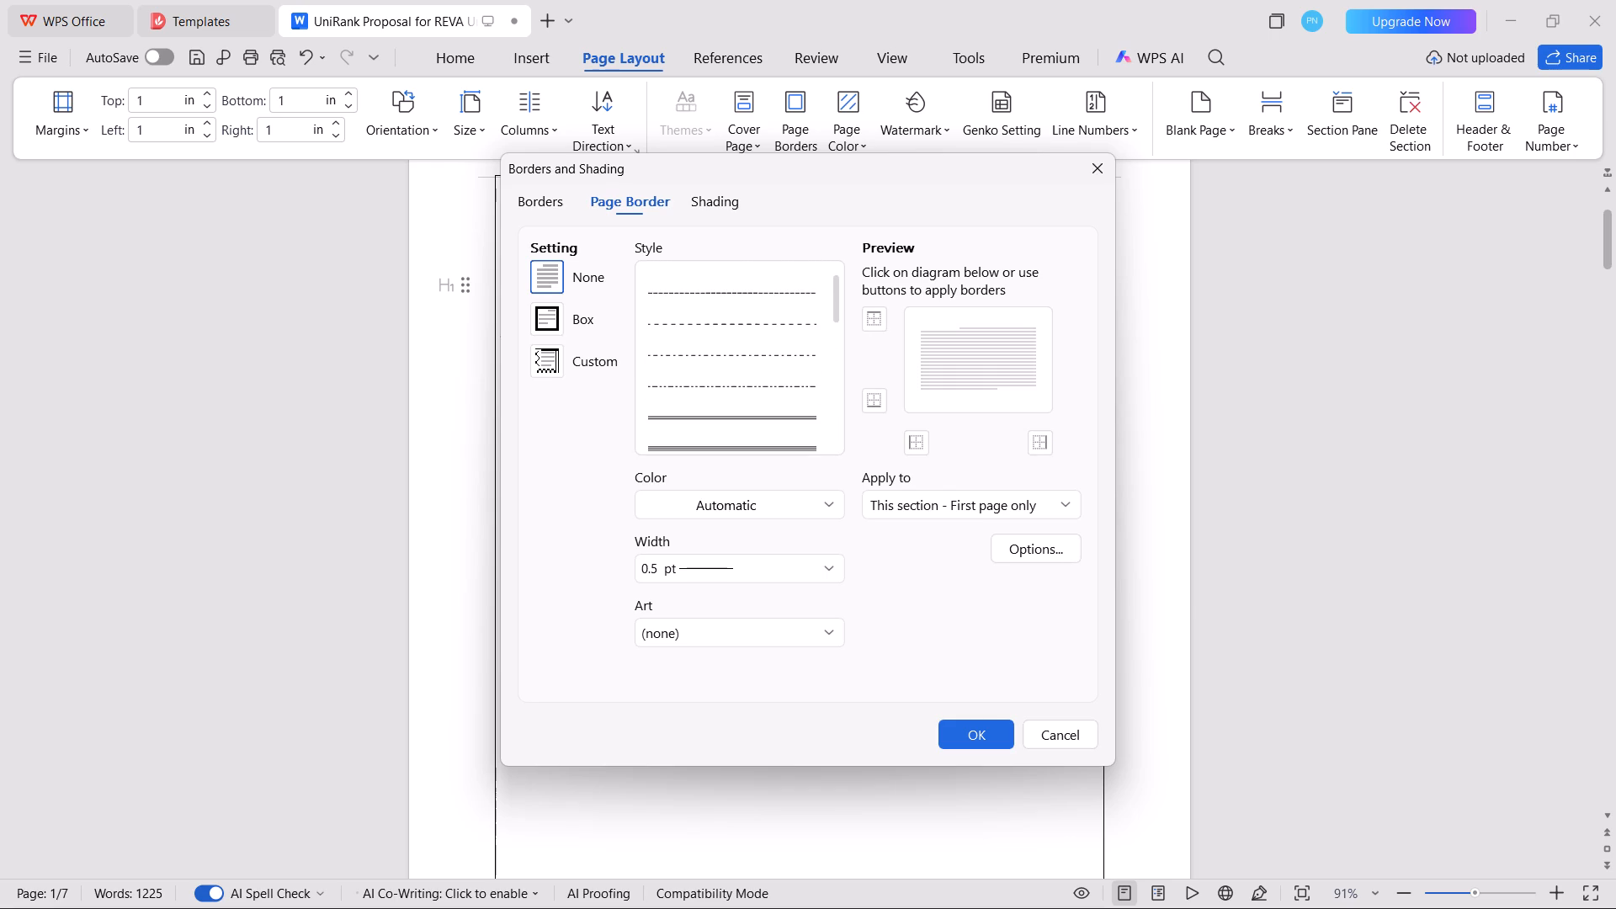
left_click(544, 317)
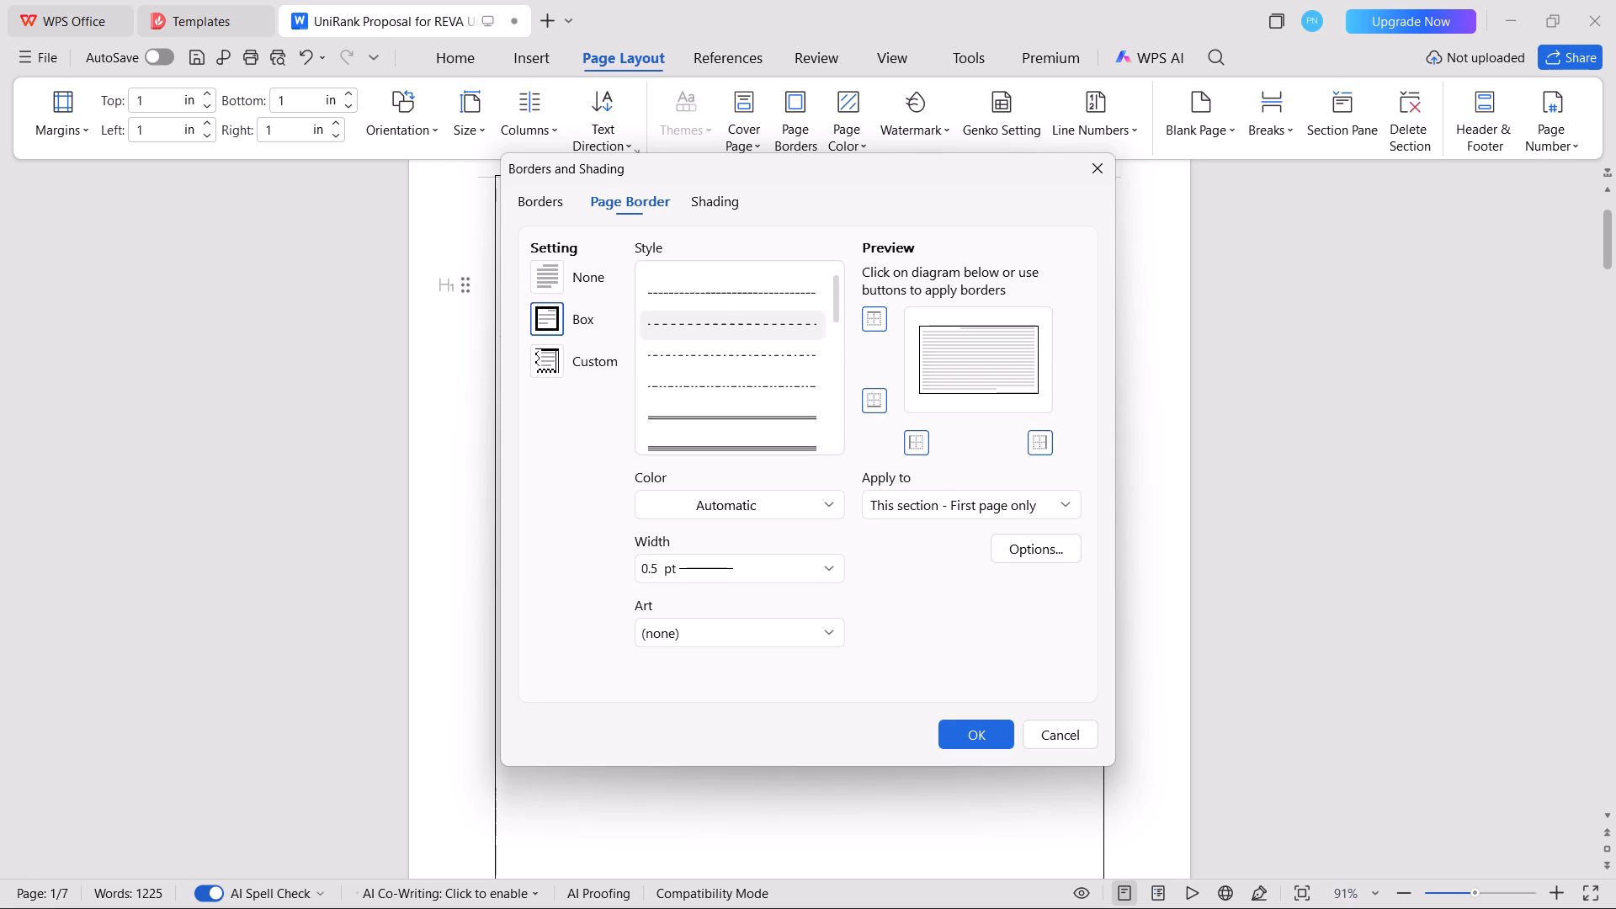
scroll(734, 364, "down", 1)
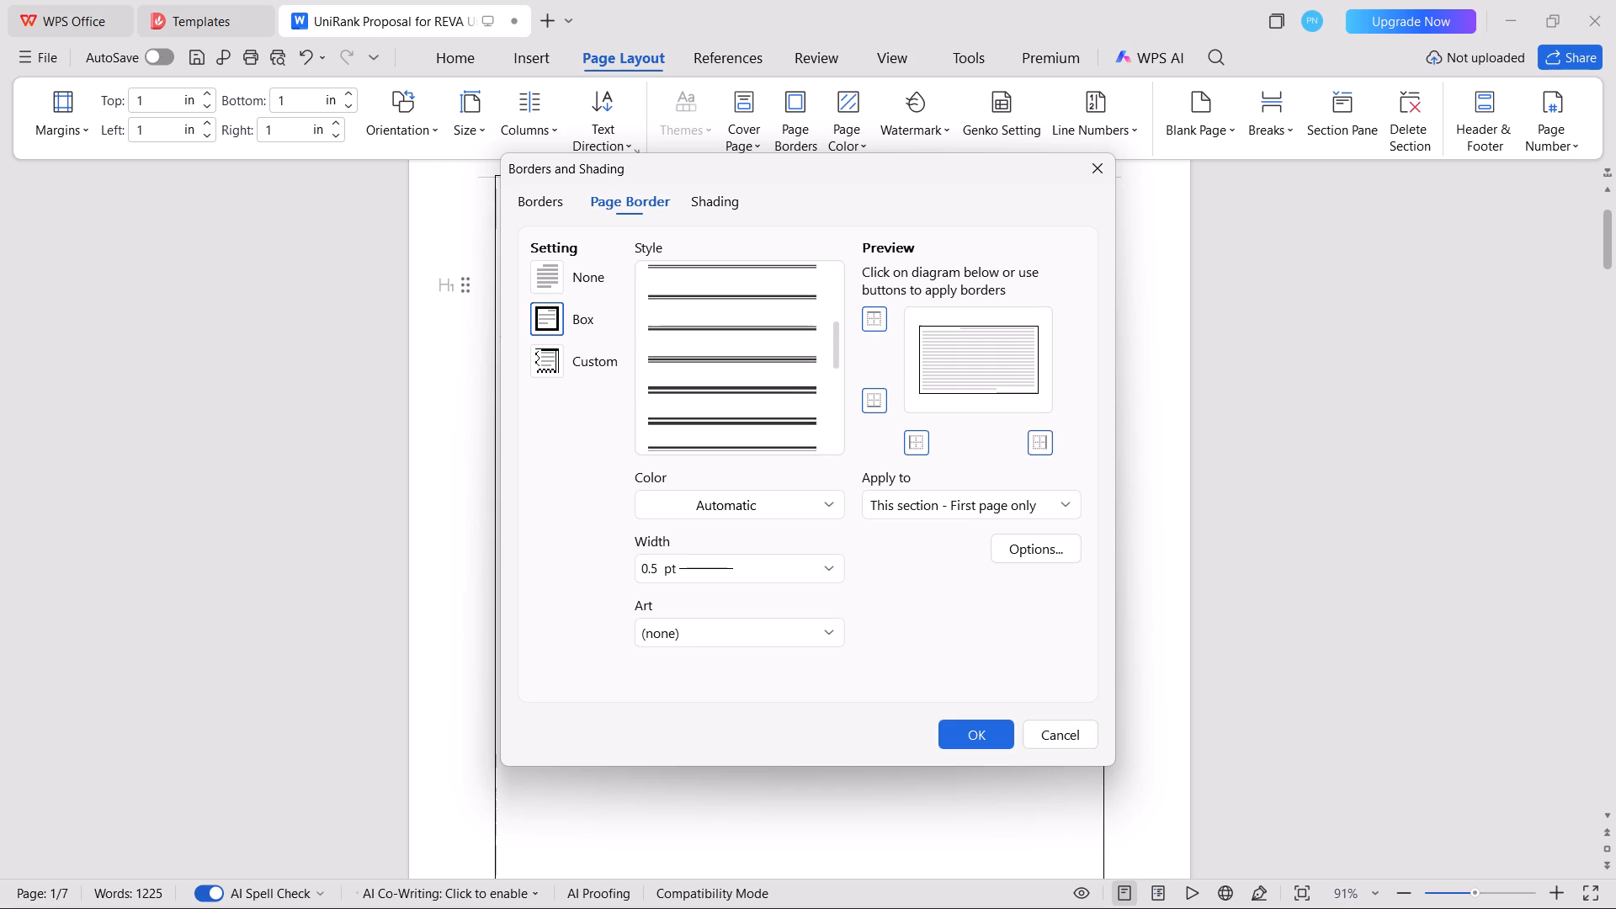
scroll(734, 364, "up", 1)
left_click(734, 364)
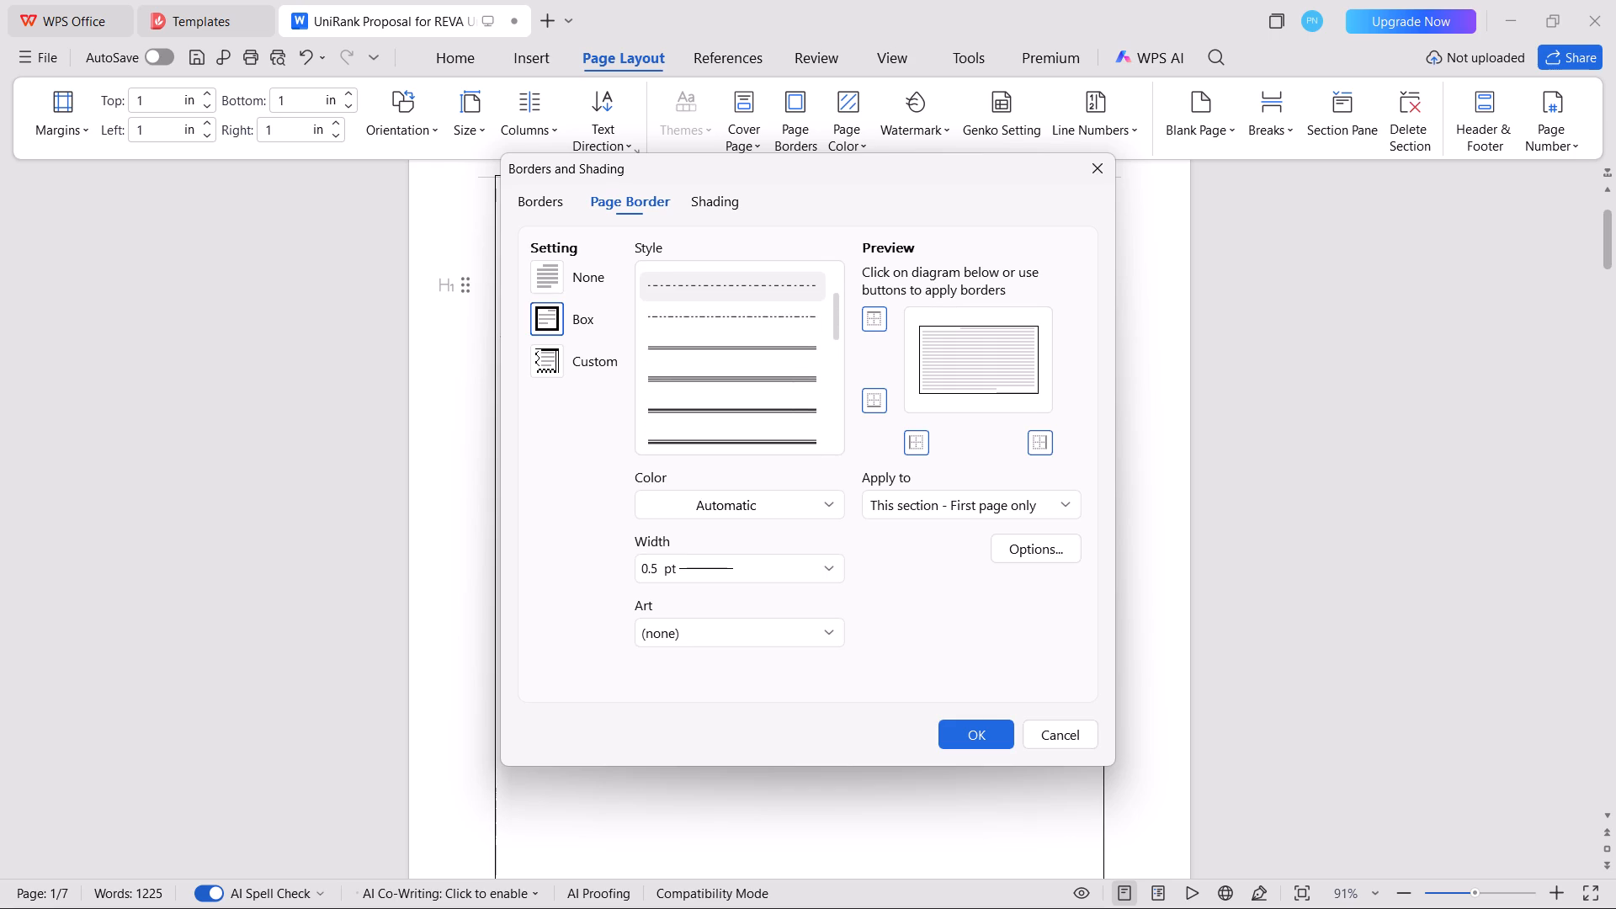
left_click(730, 355)
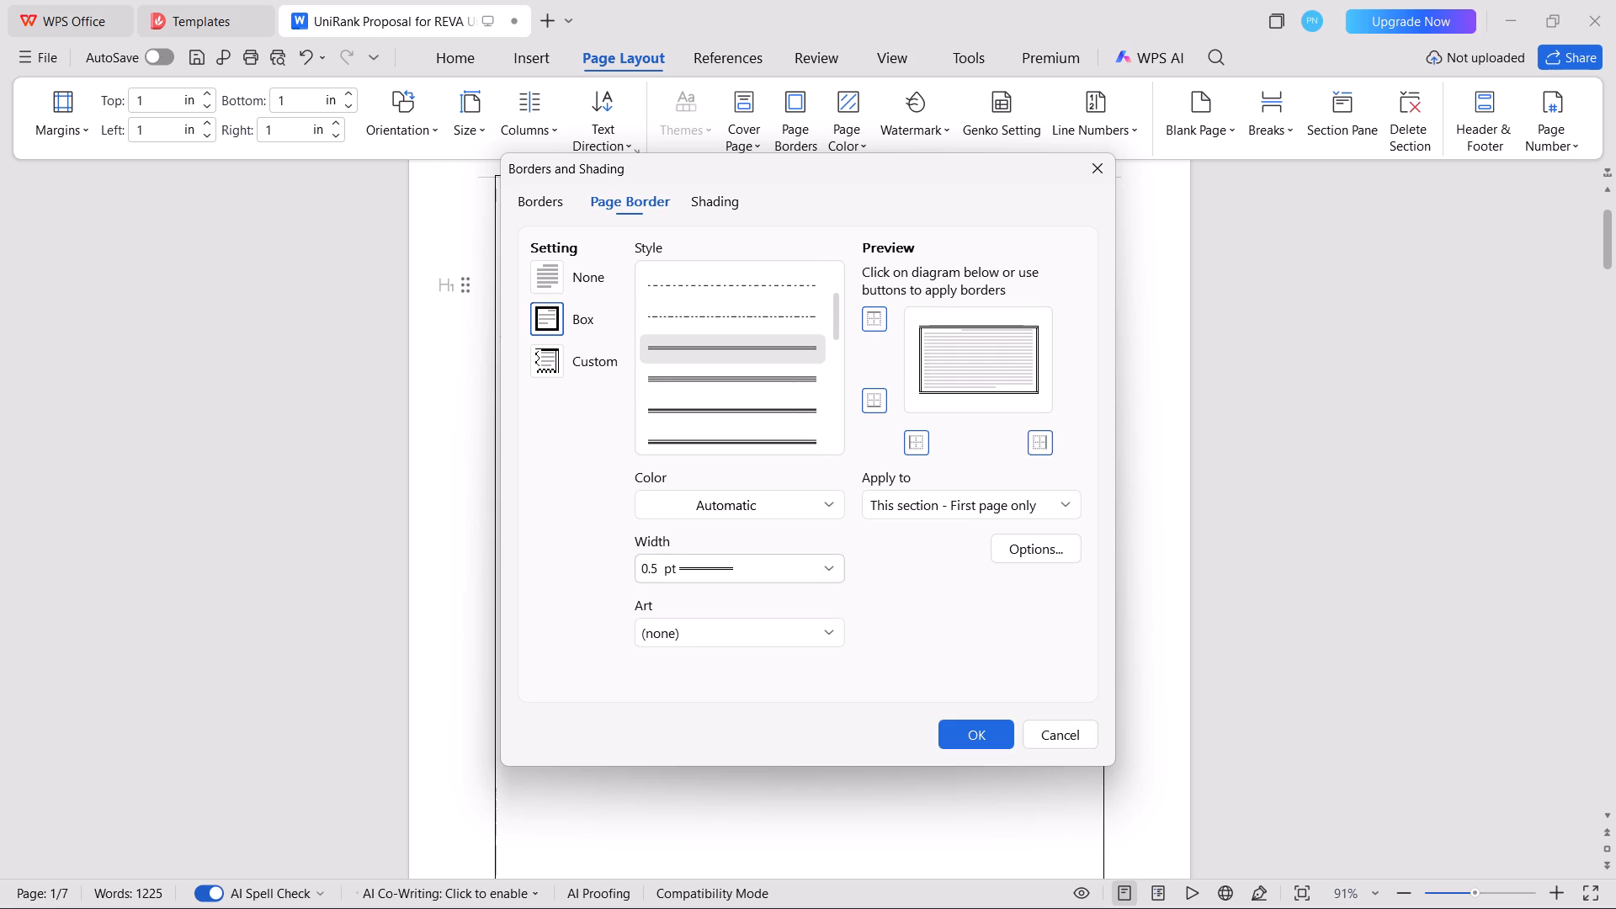
left_click(736, 571)
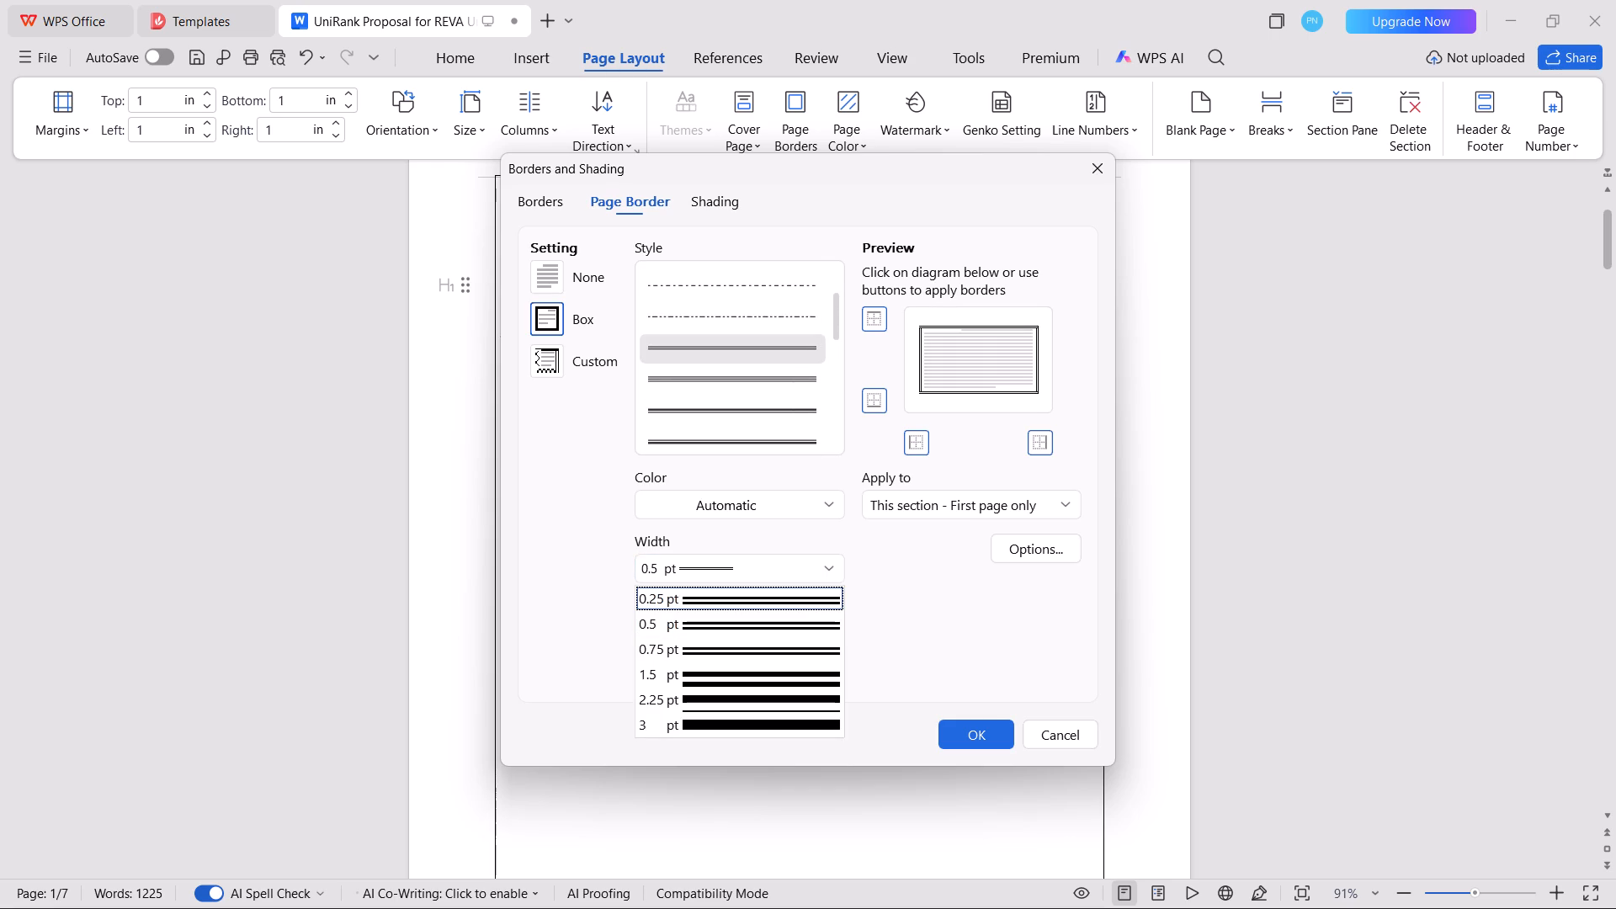
left_click(730, 598)
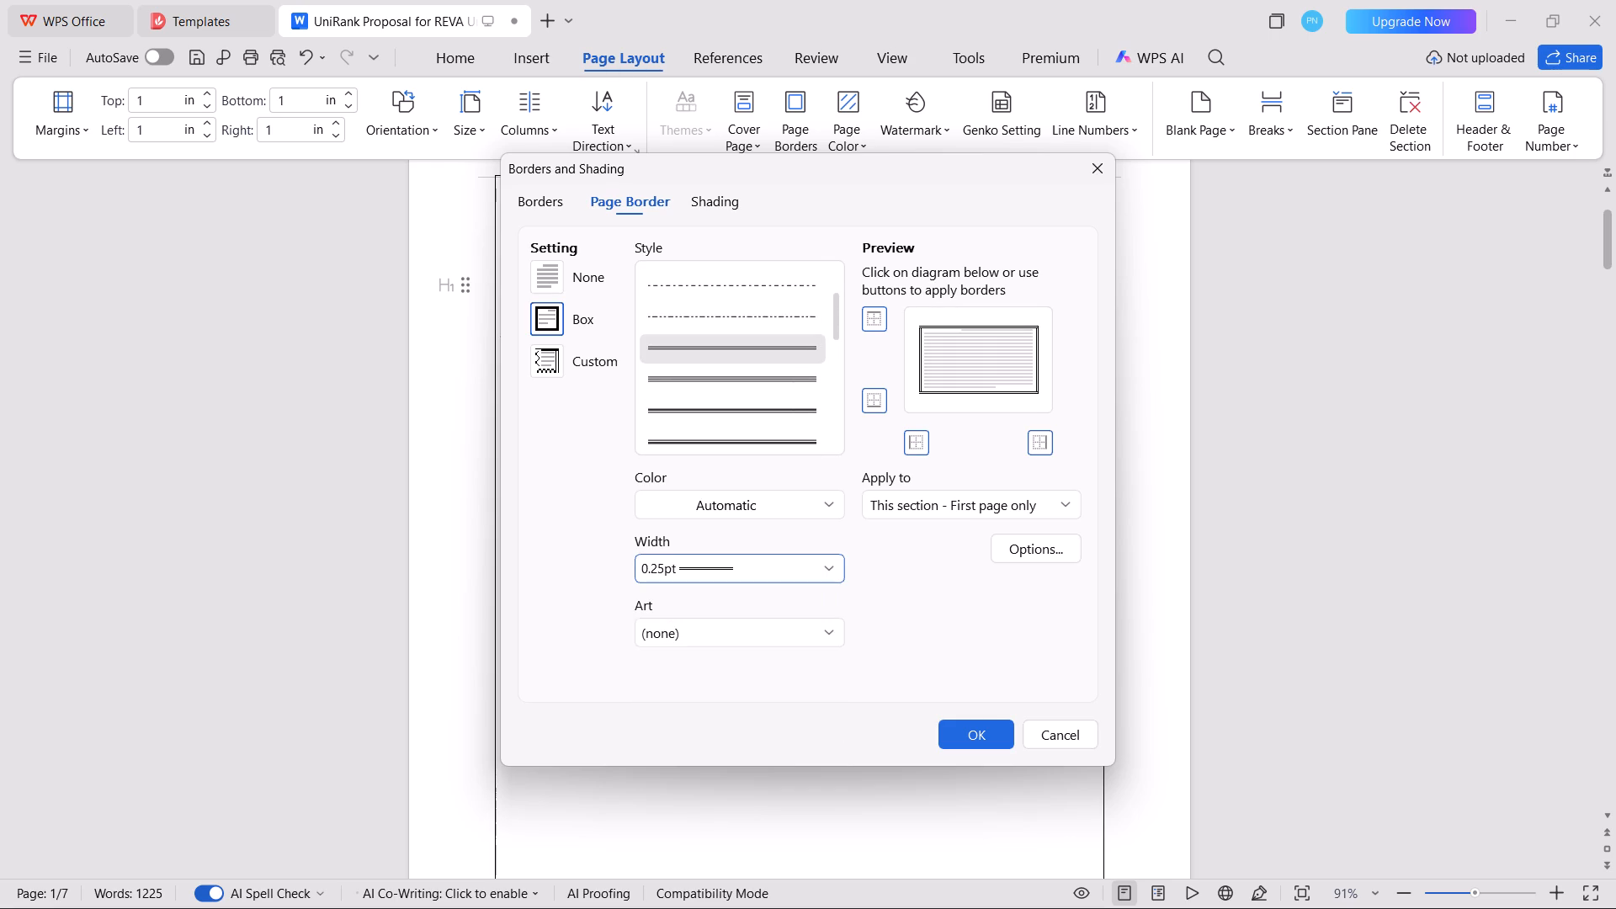
left_click(990, 728)
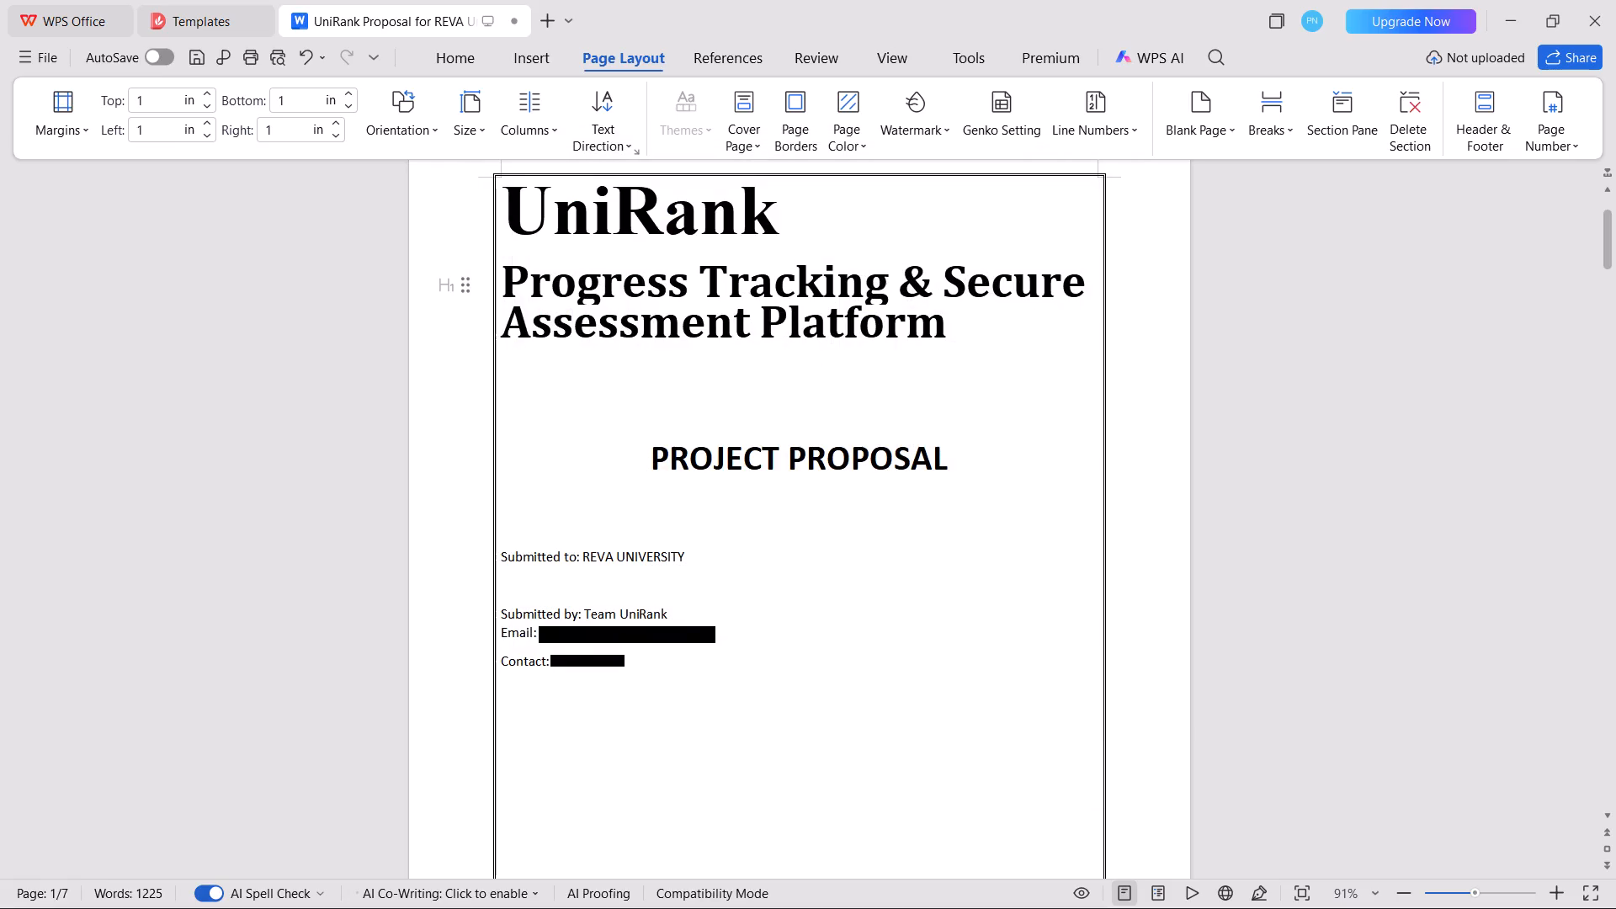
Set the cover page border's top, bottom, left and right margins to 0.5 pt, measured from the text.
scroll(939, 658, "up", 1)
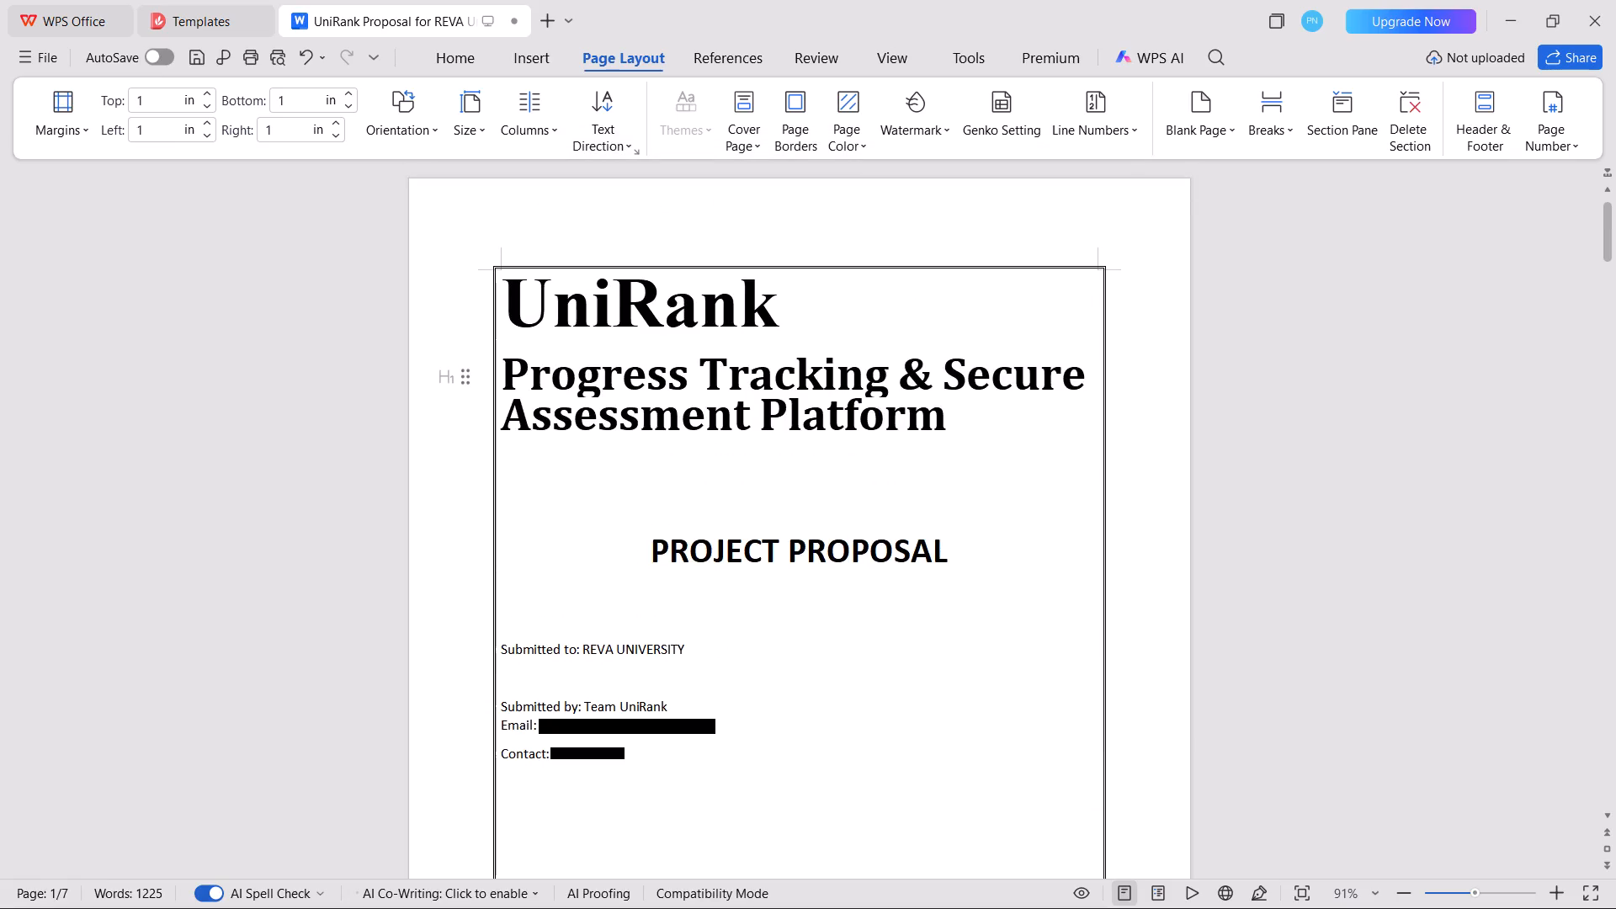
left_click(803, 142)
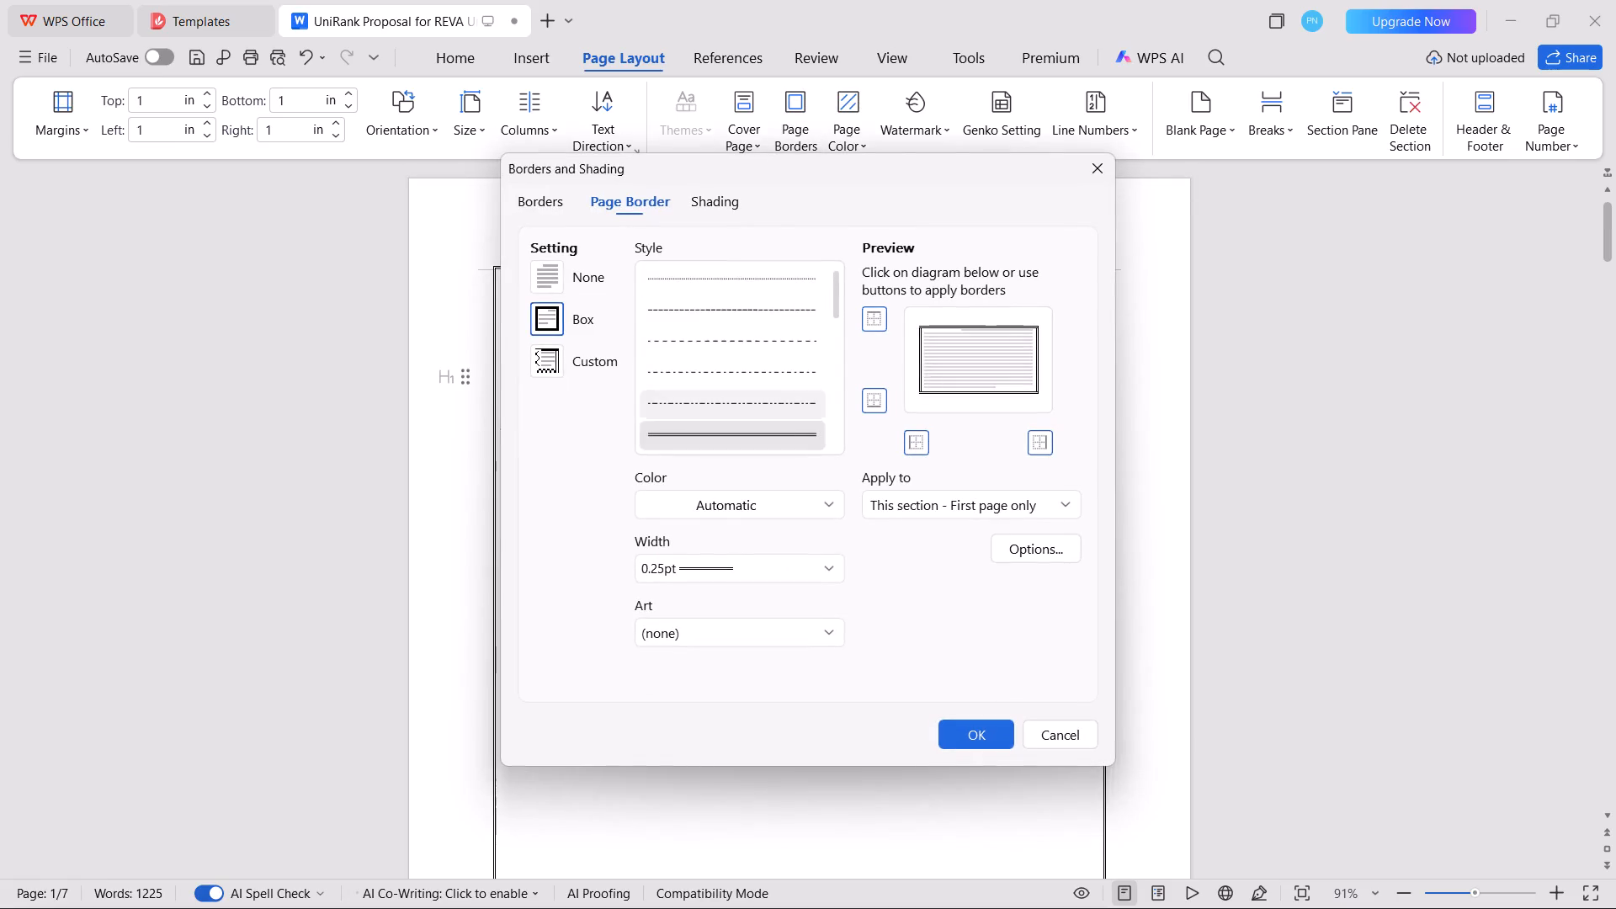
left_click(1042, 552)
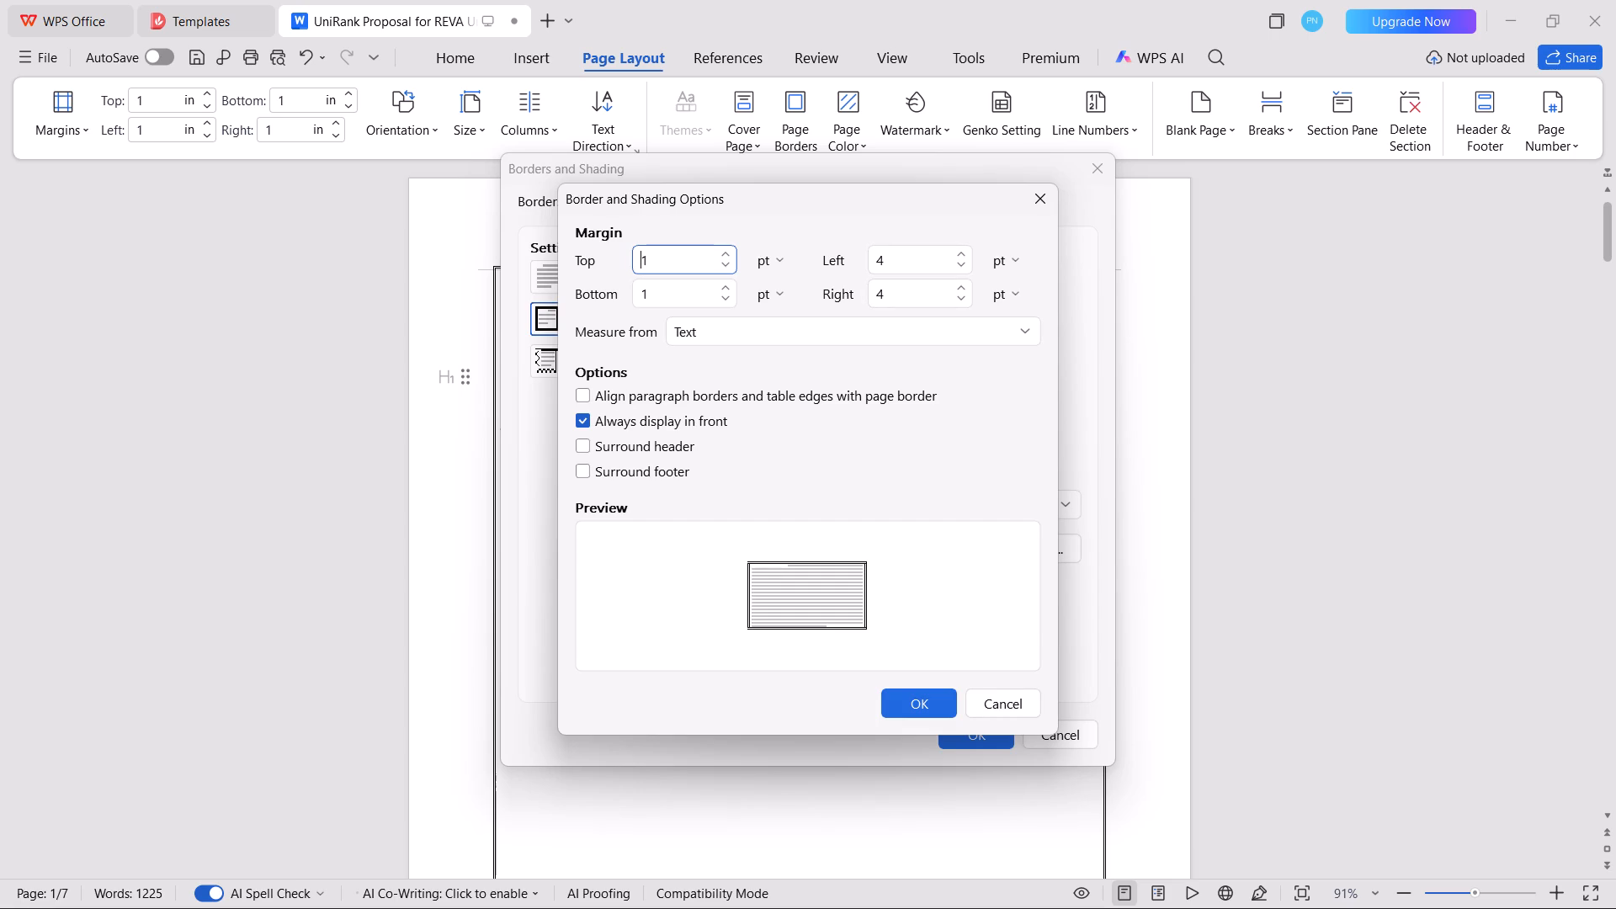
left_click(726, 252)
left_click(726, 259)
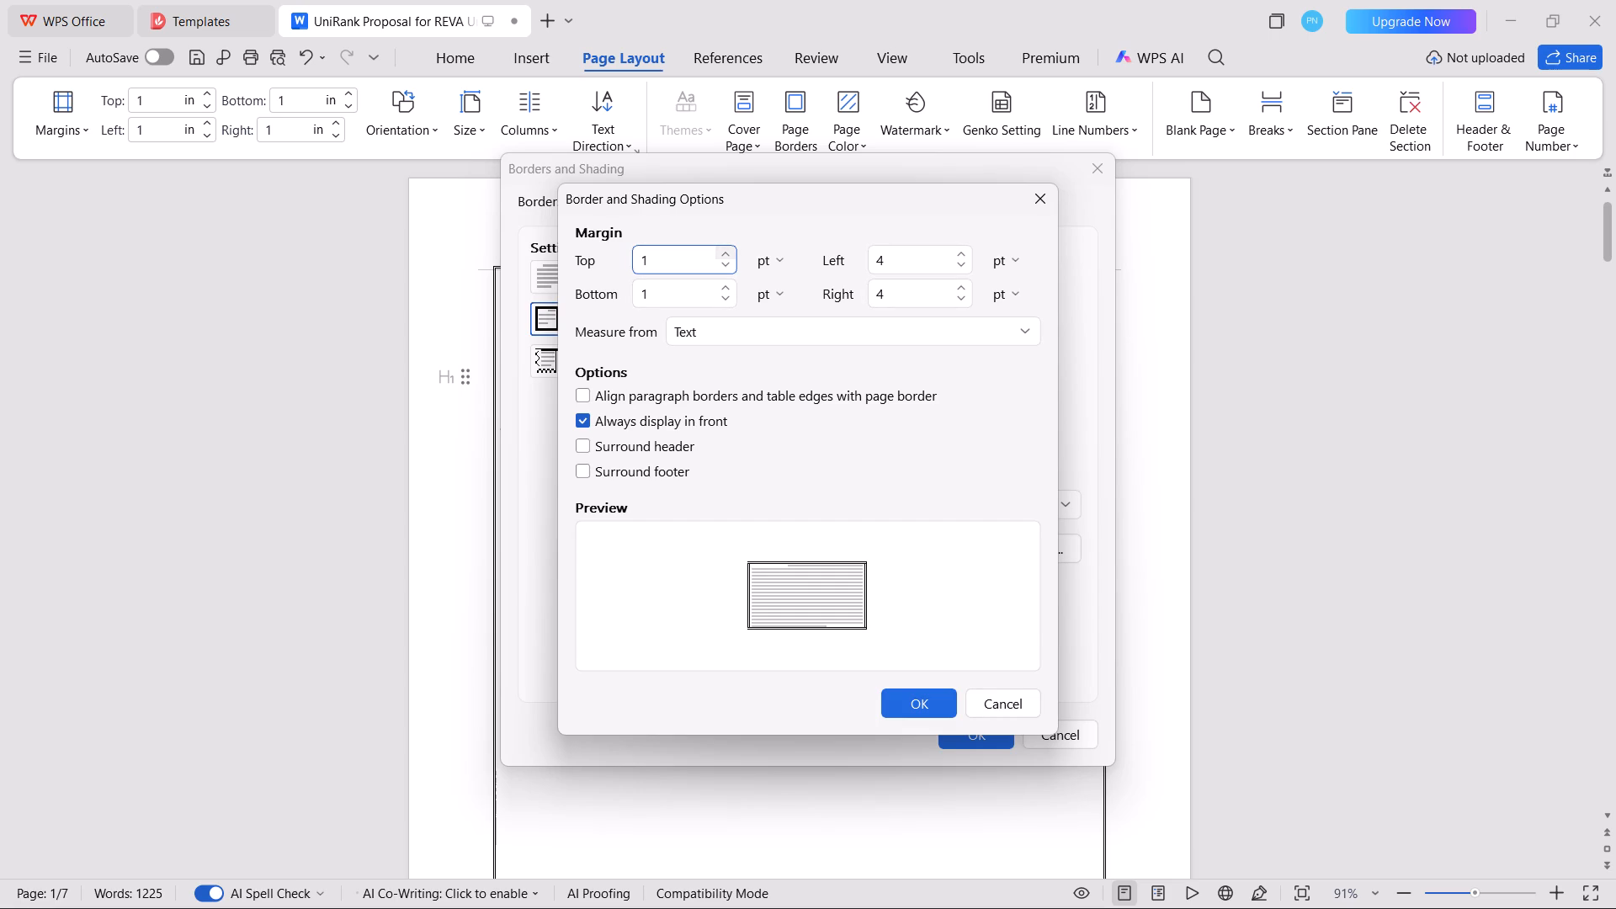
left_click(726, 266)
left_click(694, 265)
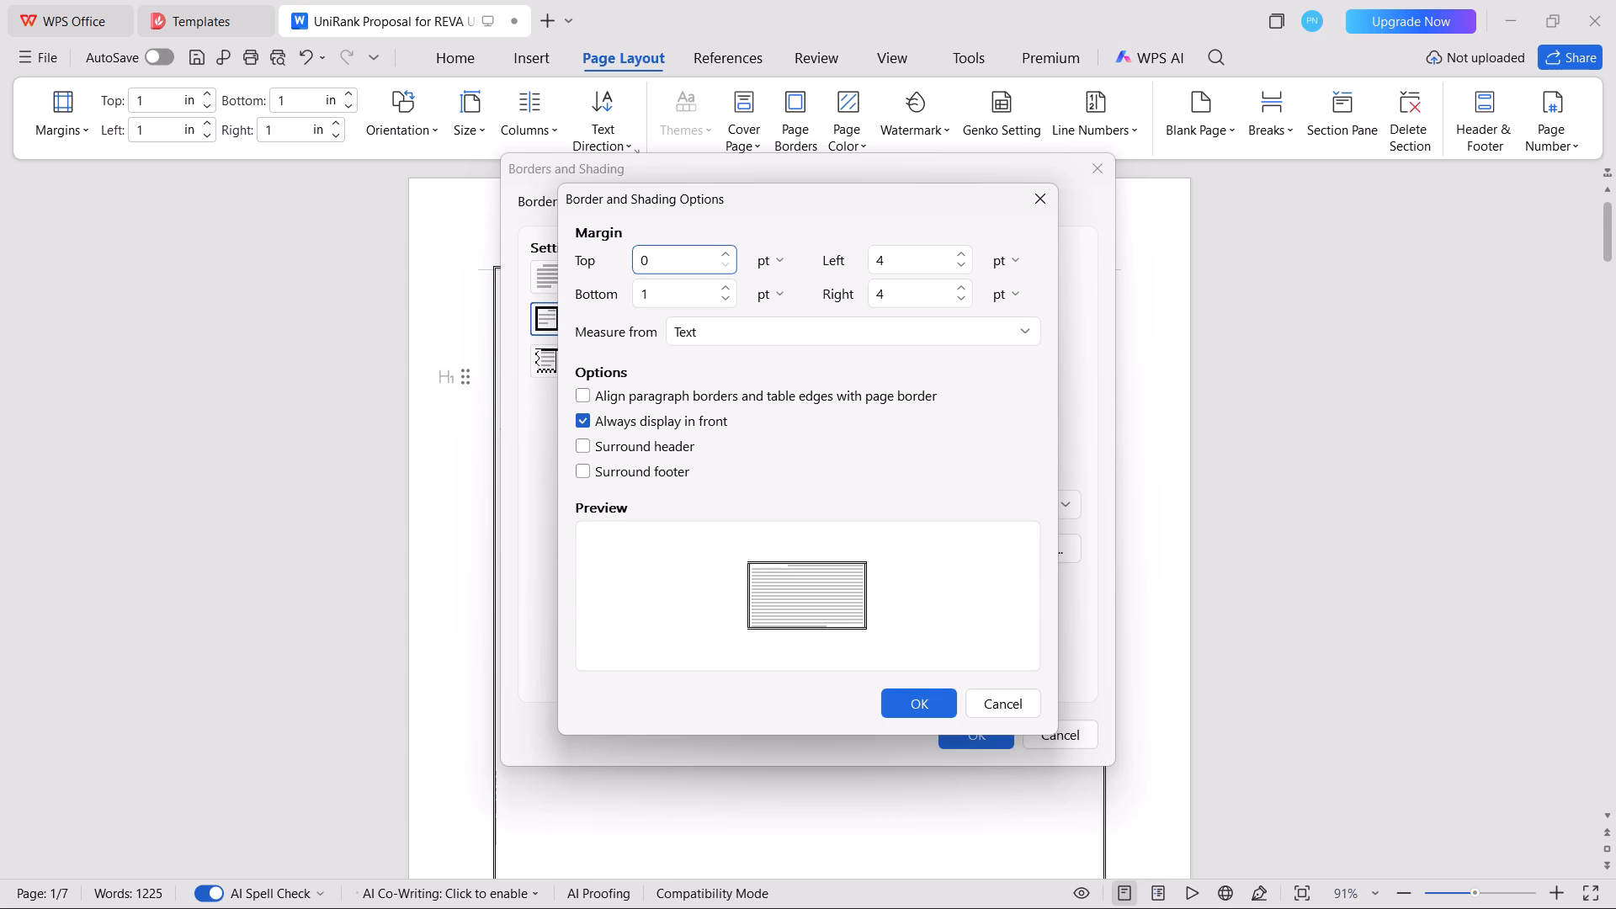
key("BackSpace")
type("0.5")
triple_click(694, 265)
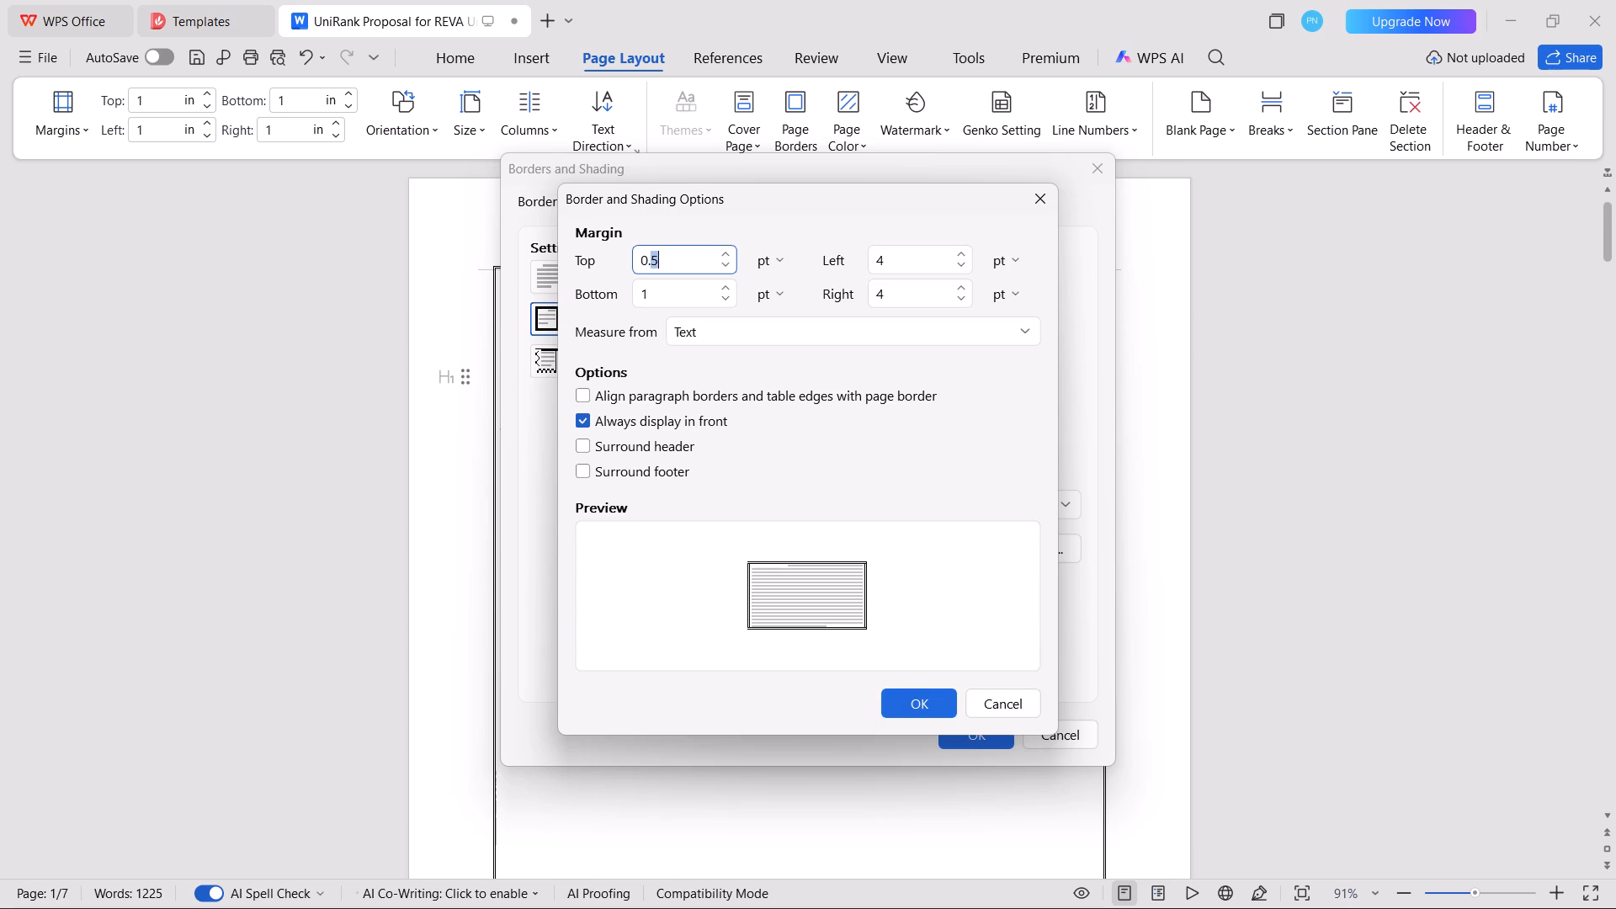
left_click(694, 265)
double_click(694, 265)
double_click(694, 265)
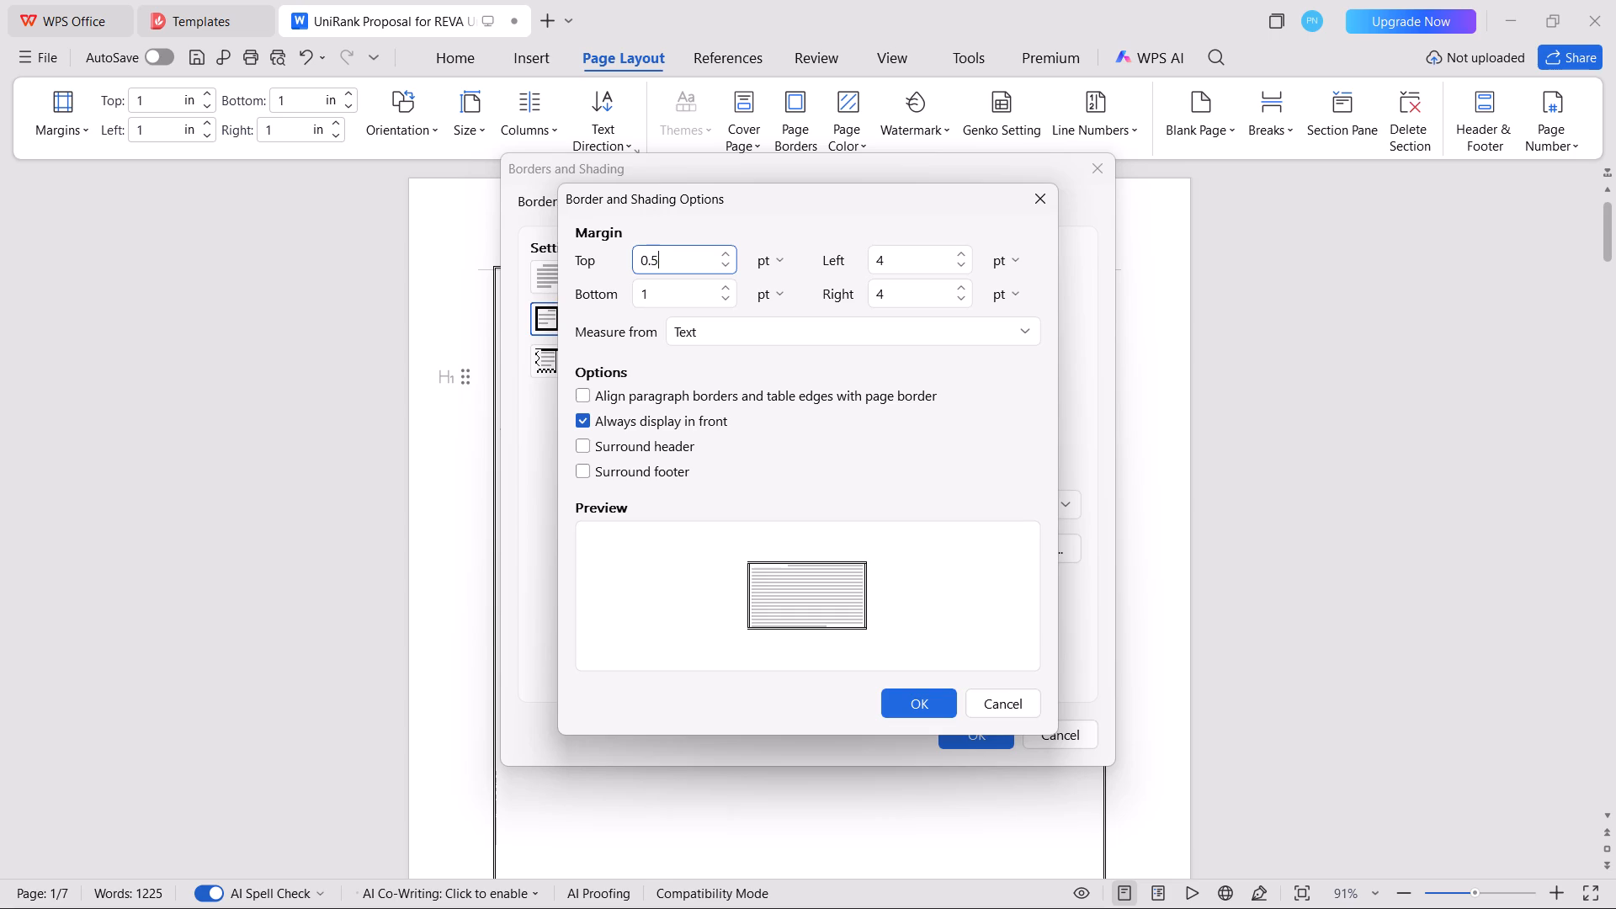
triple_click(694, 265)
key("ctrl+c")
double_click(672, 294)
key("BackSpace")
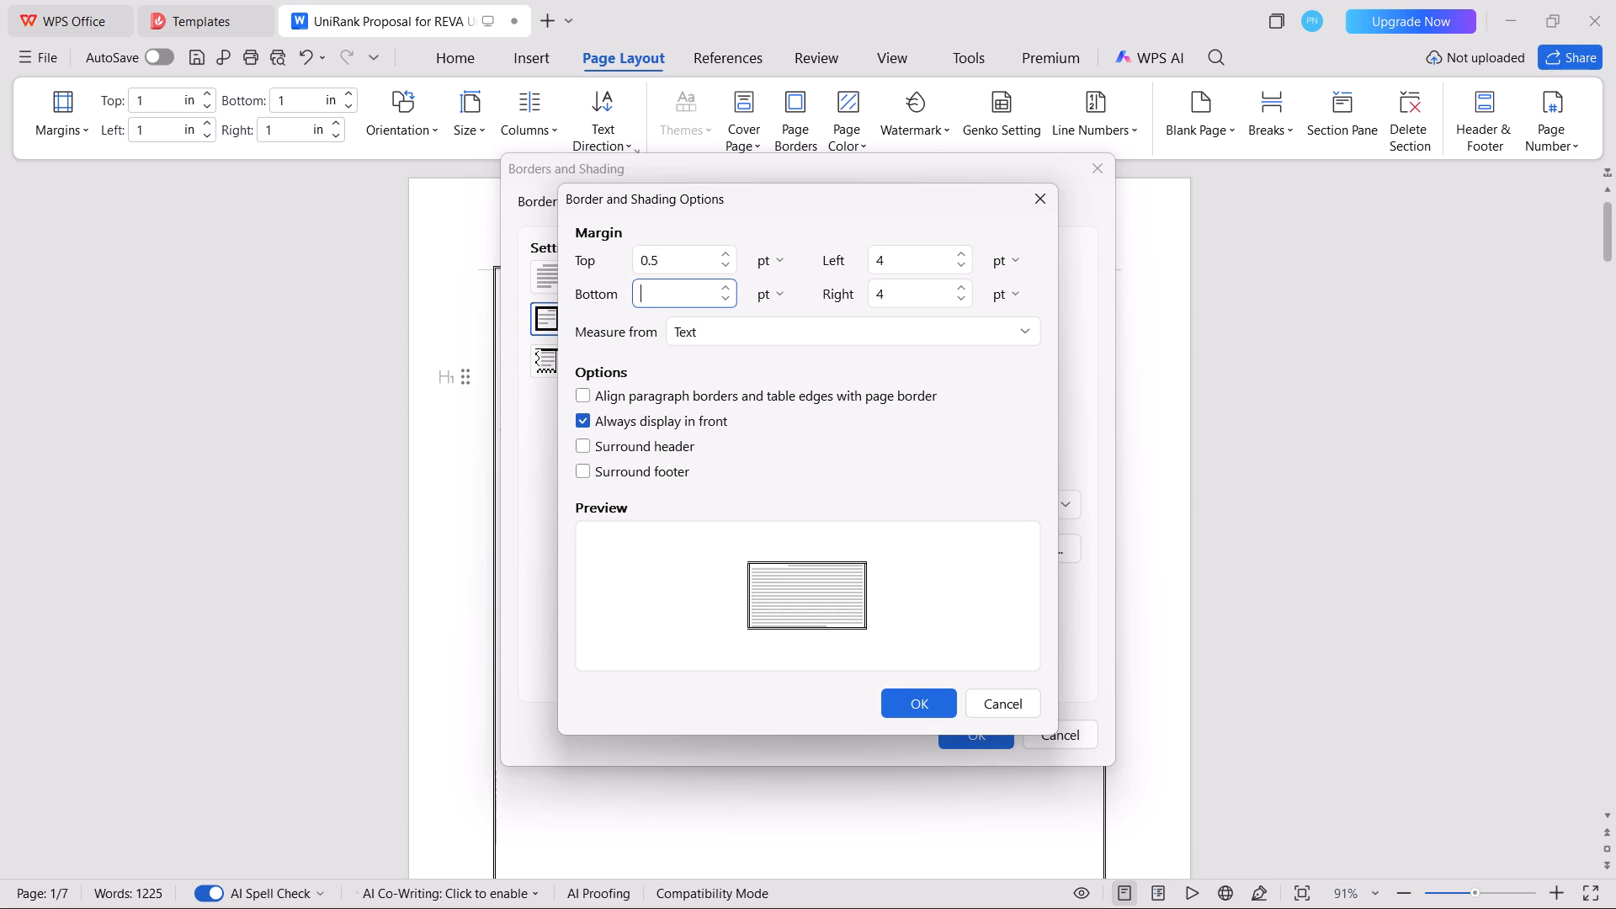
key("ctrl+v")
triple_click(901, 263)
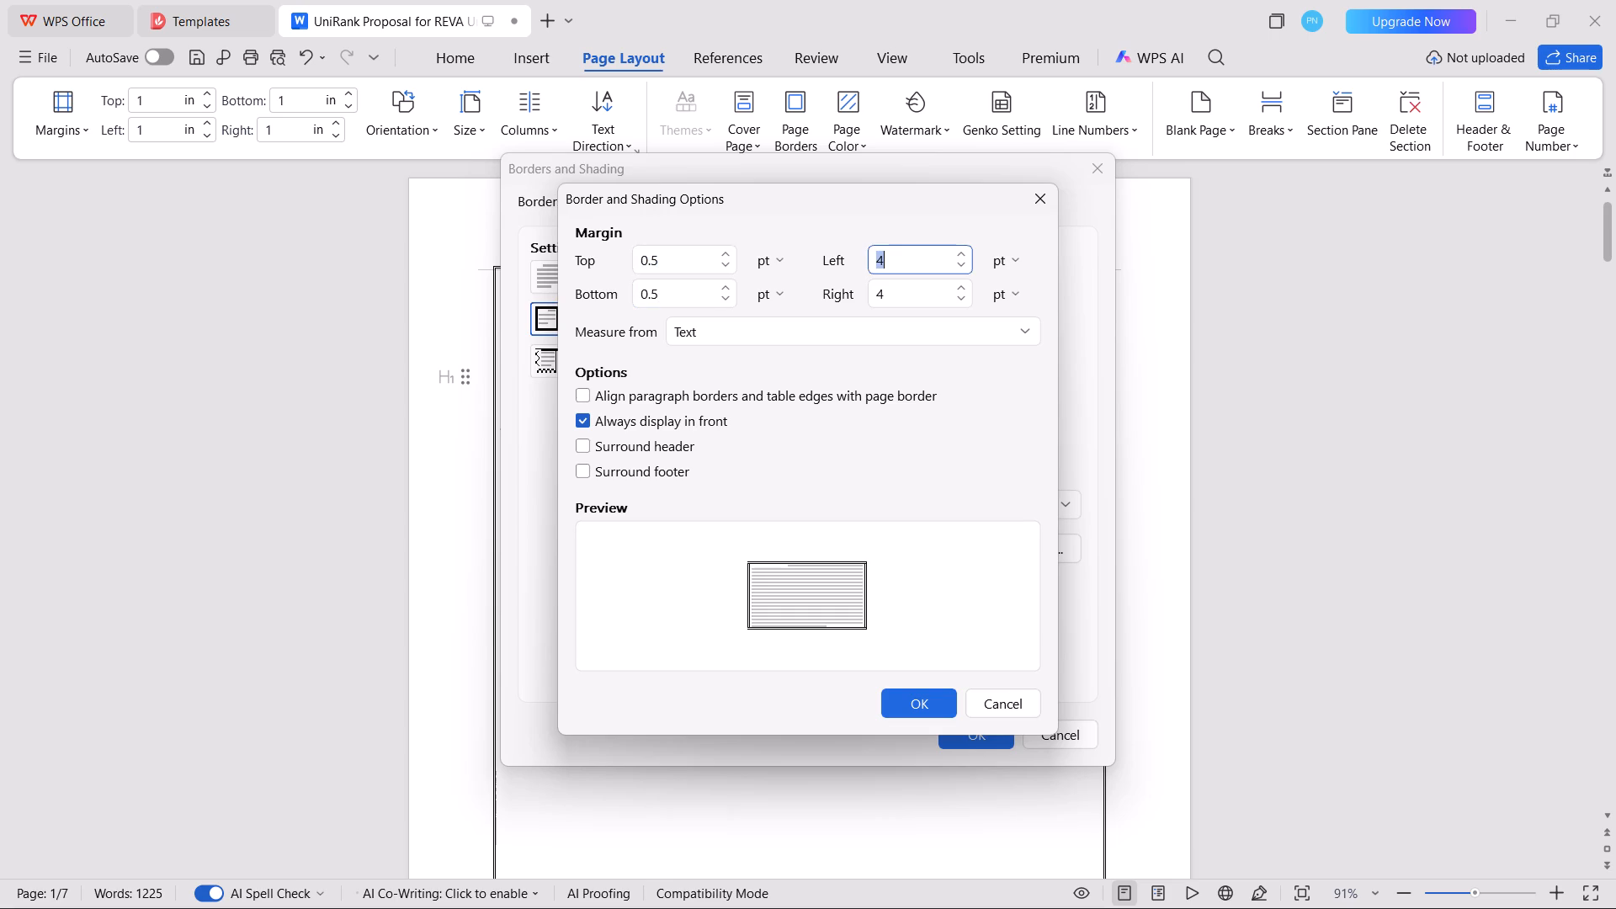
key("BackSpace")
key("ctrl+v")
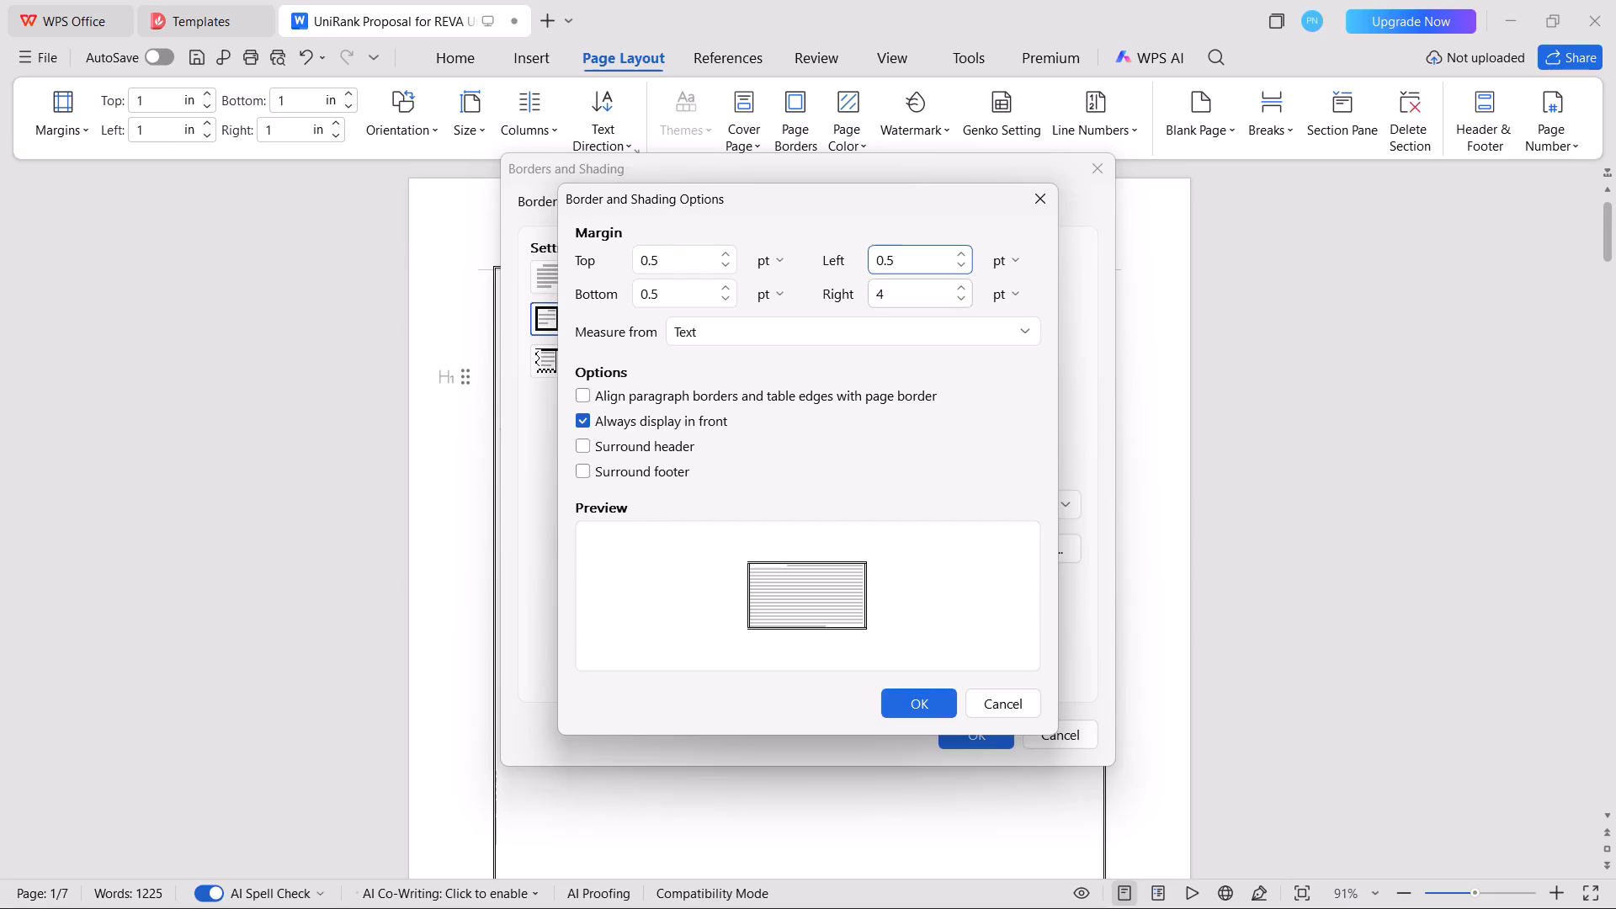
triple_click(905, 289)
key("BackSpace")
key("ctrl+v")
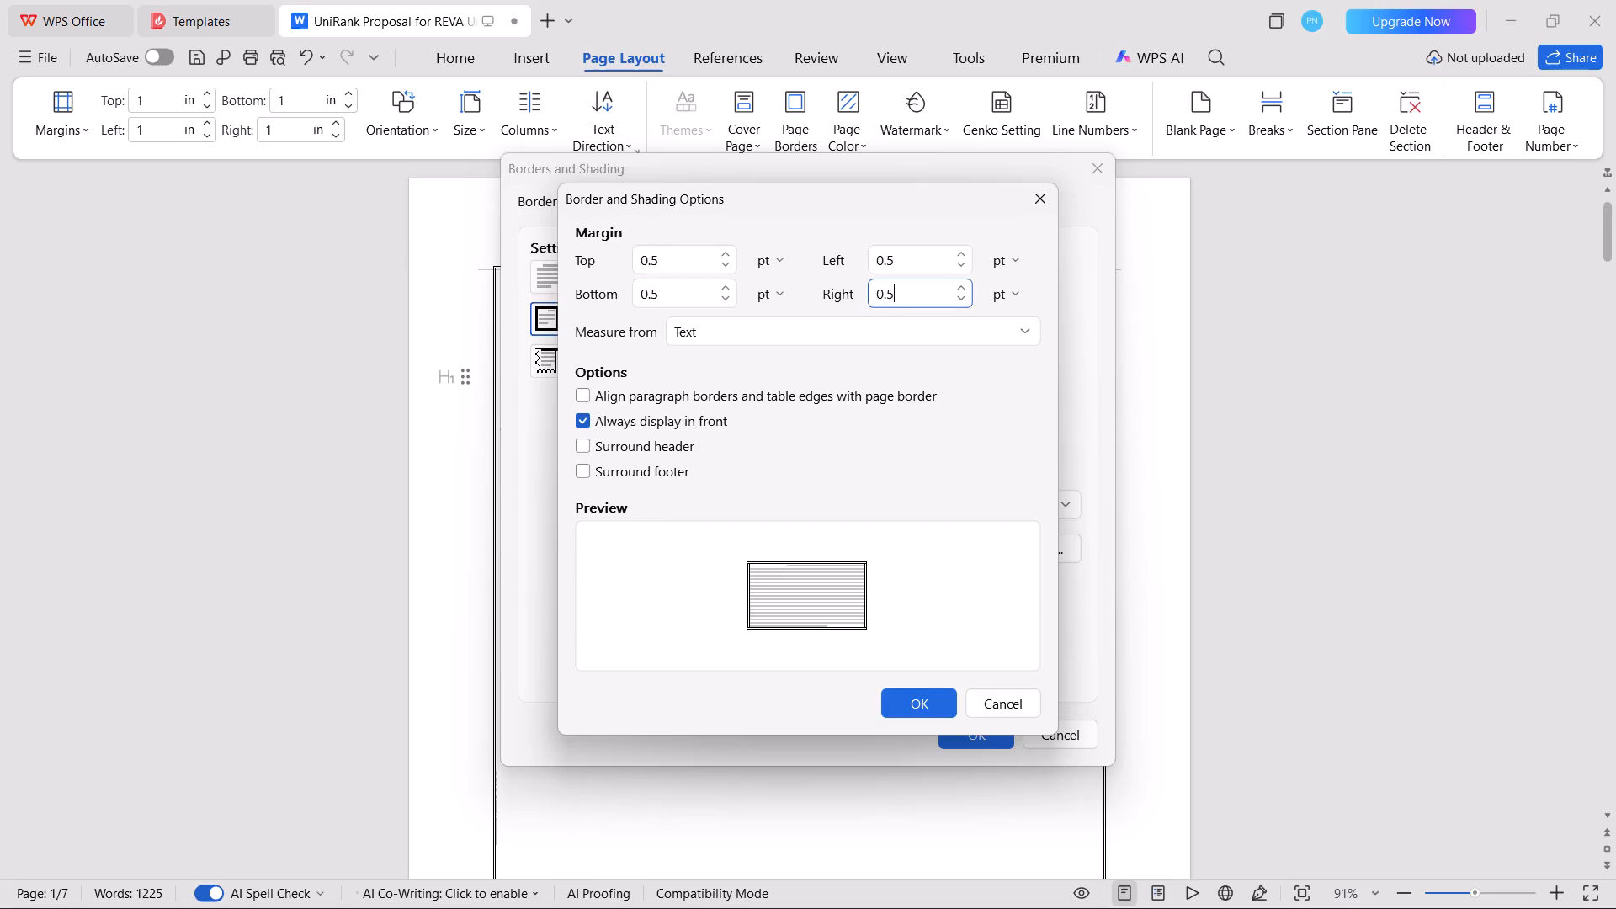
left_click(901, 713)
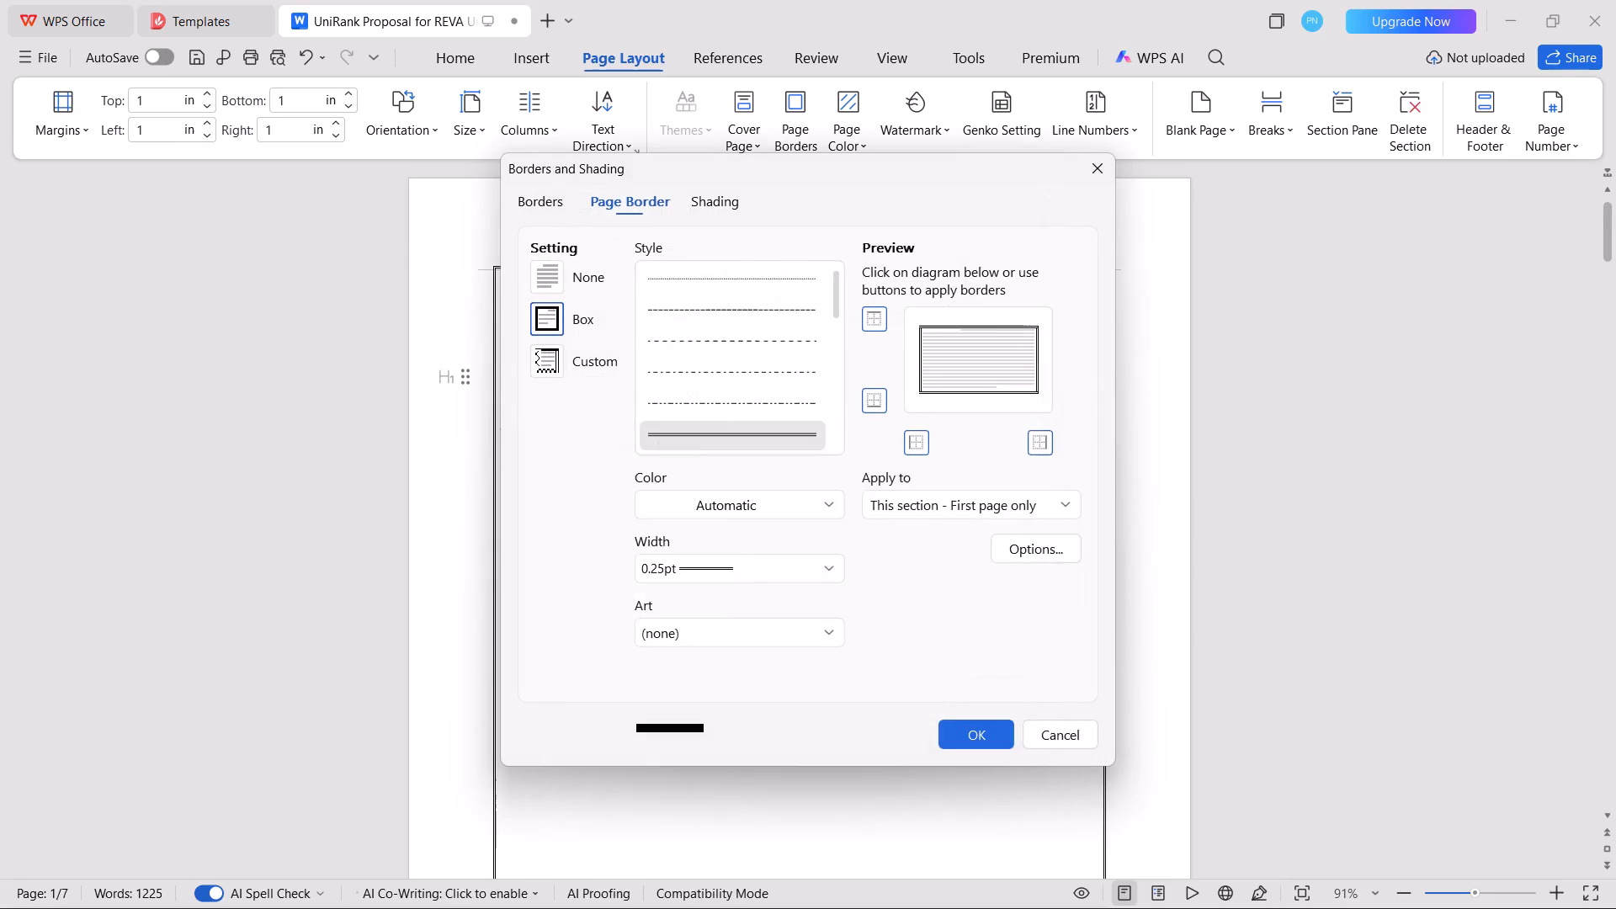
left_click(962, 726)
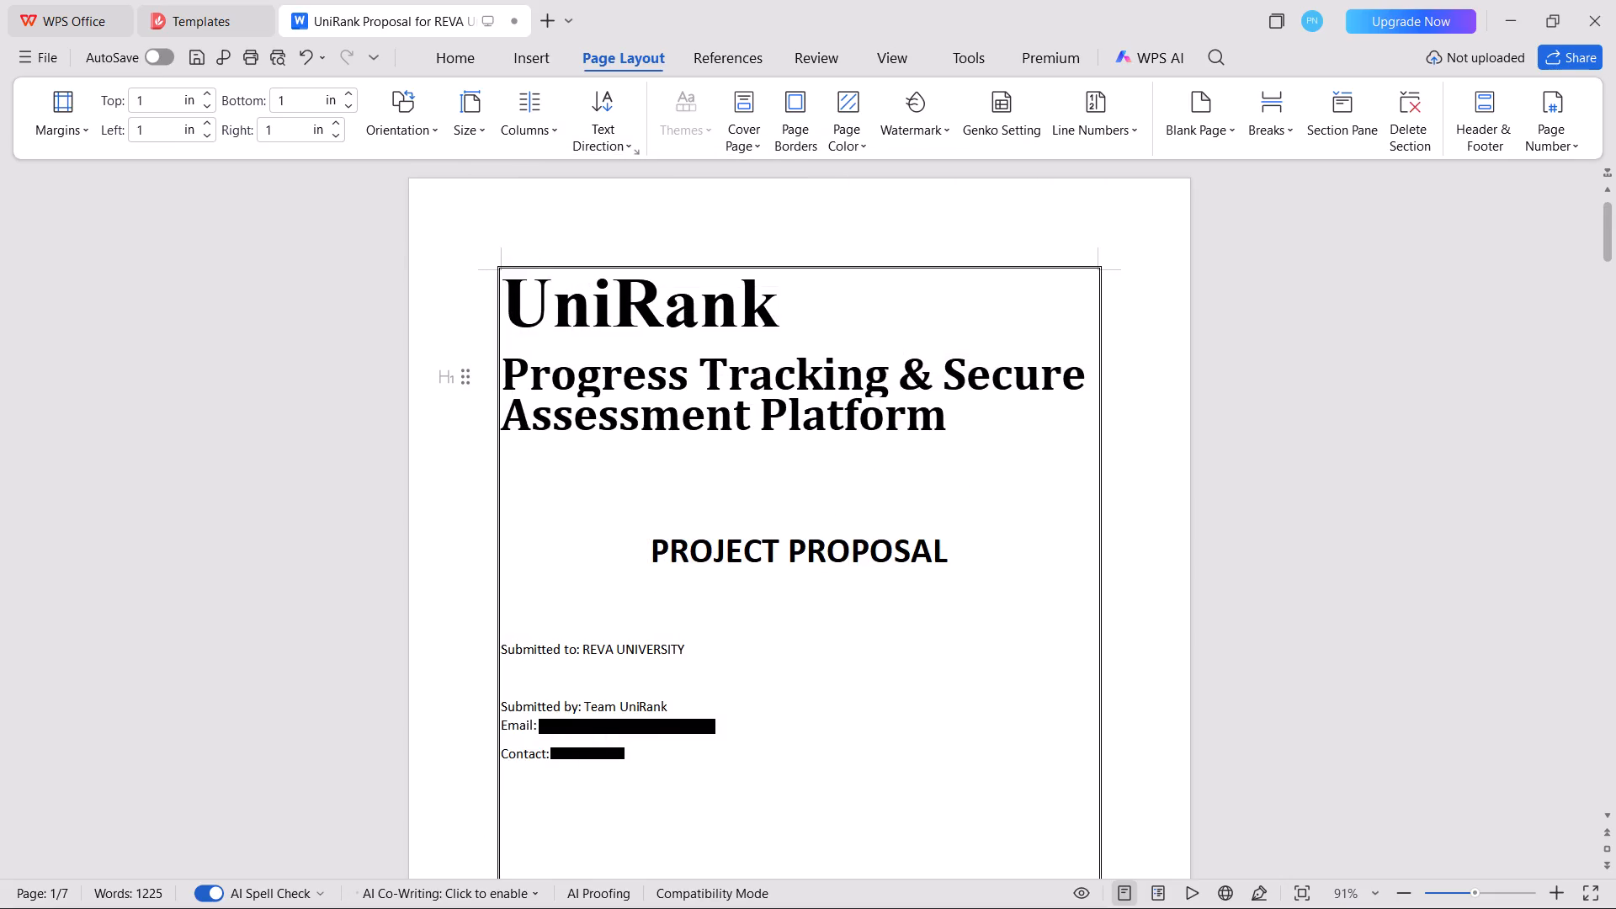
Set the cover page border's width to 0.5 pt and measure its margins from the edge of the page.
left_click(798, 117)
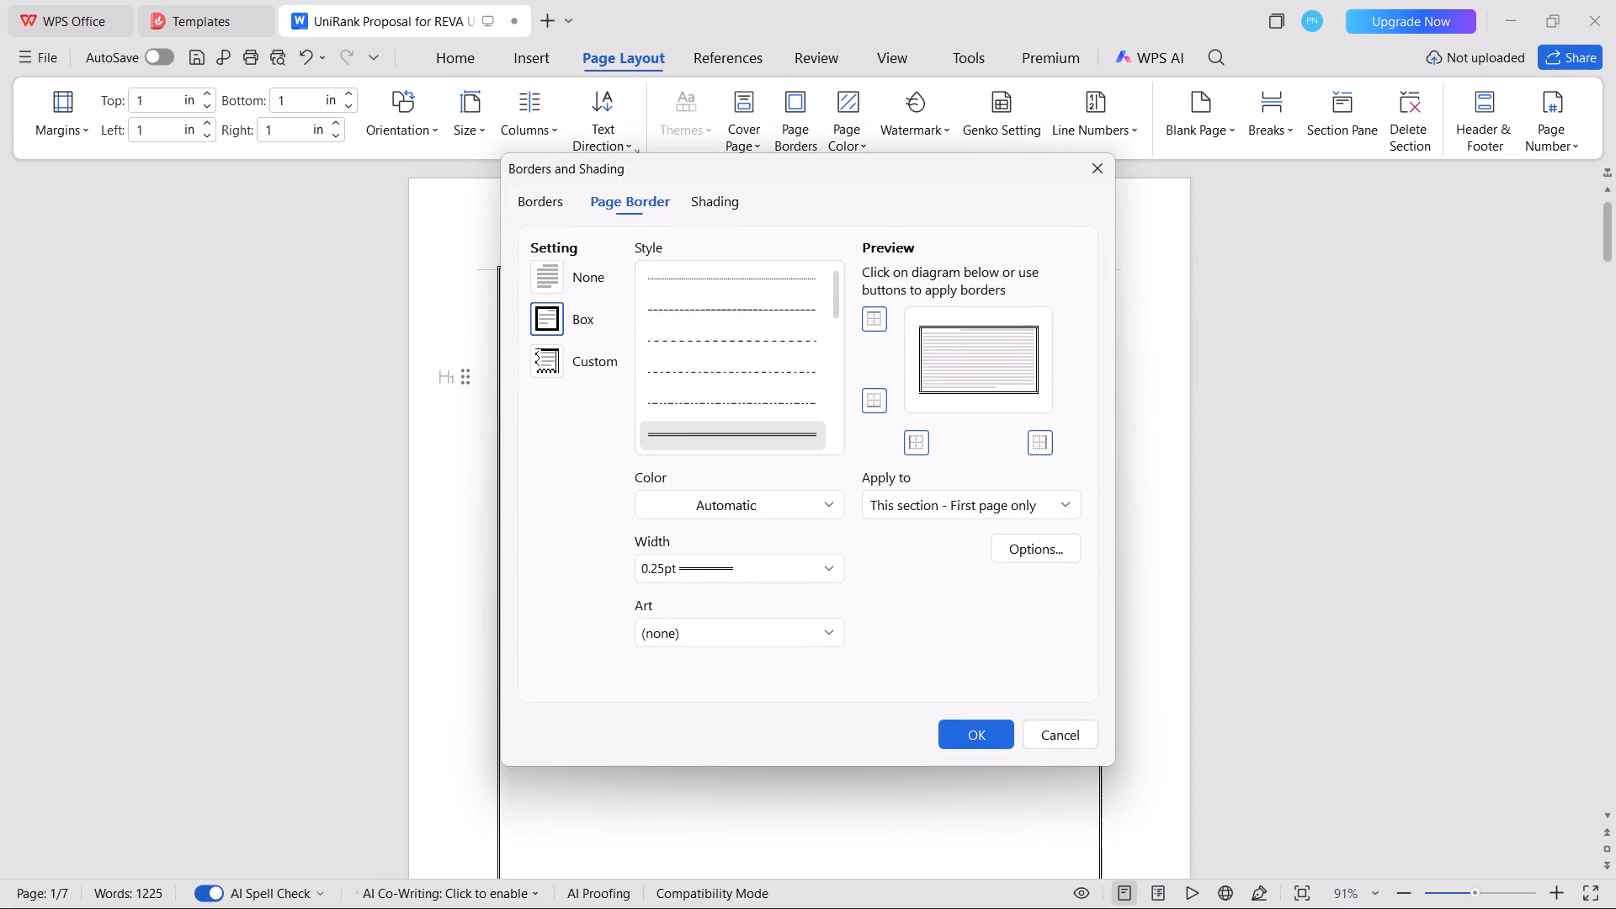
left_click(773, 572)
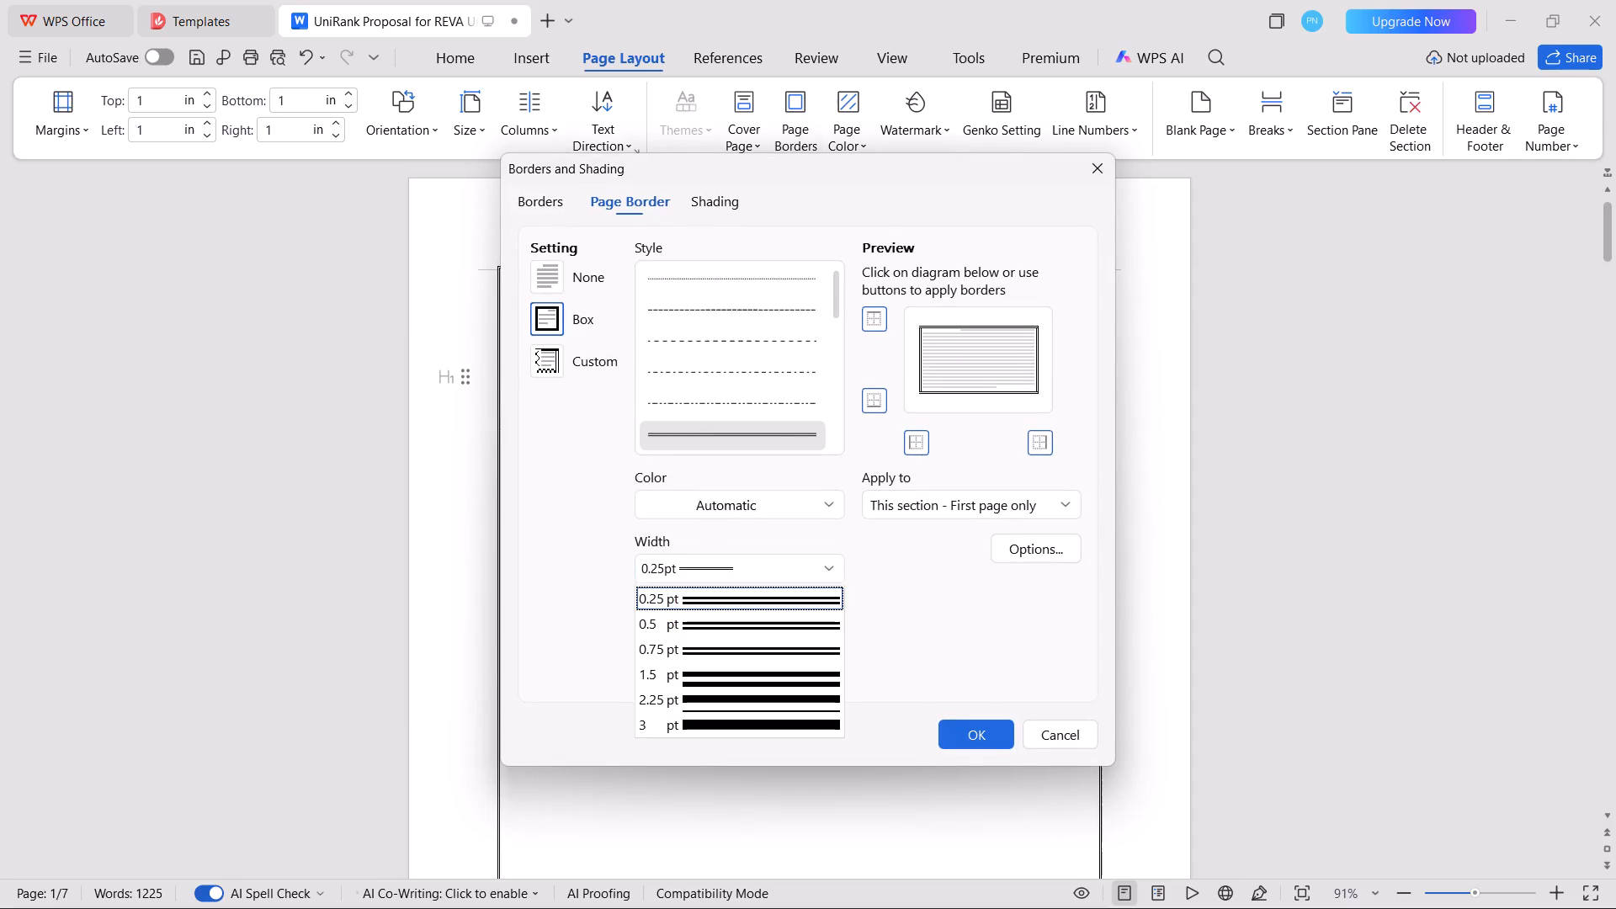
left_click(748, 632)
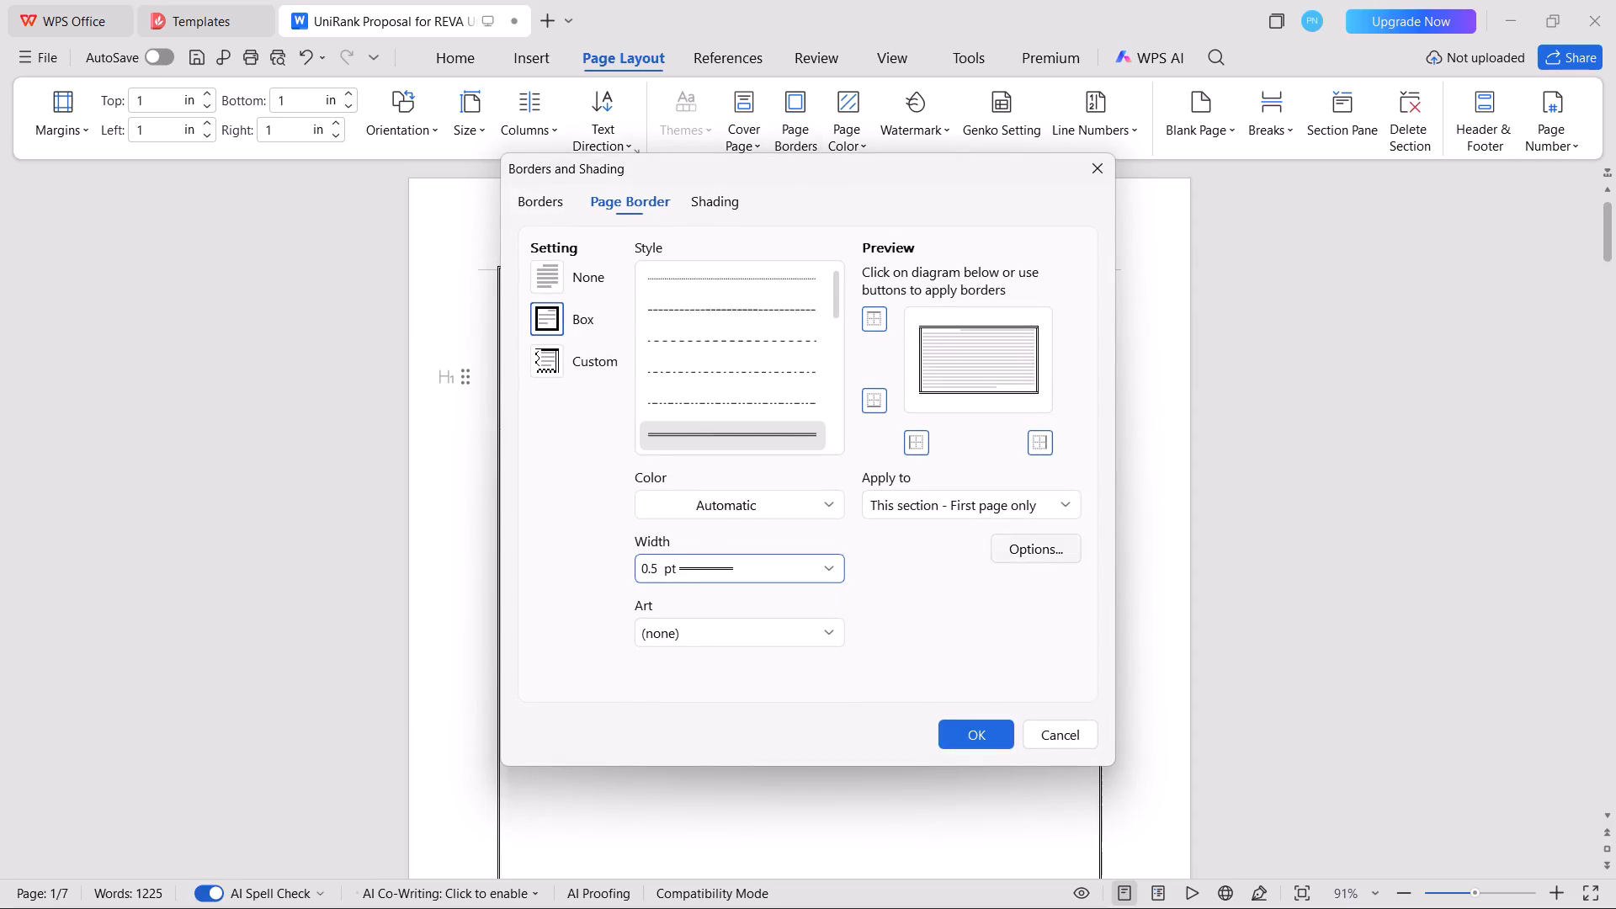
left_click(1035, 543)
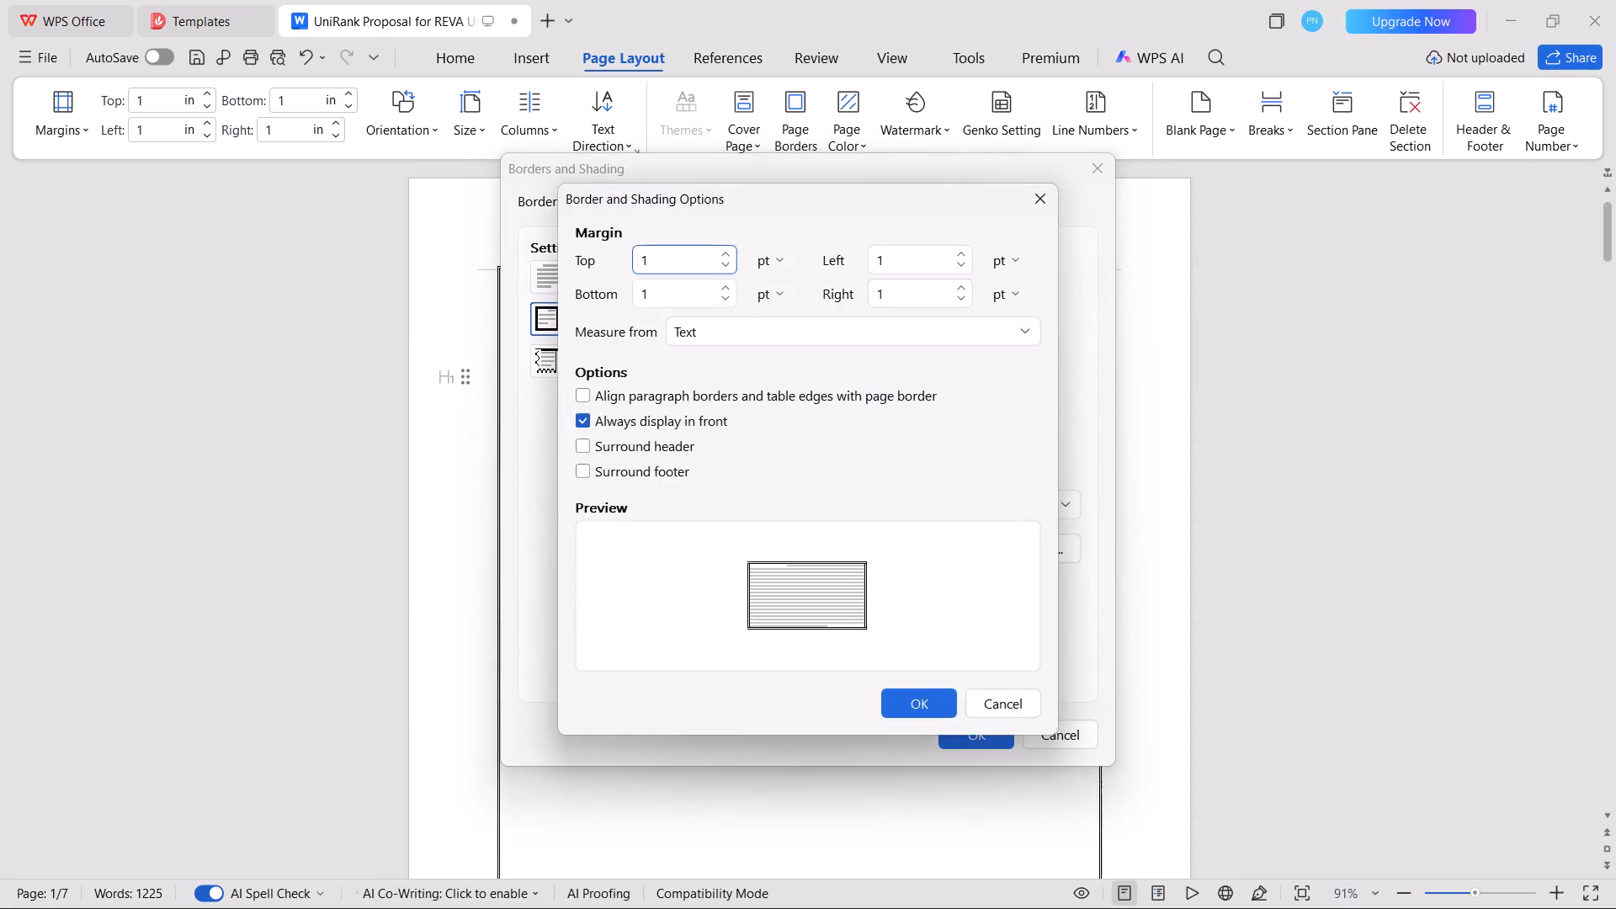
left_click(803, 347)
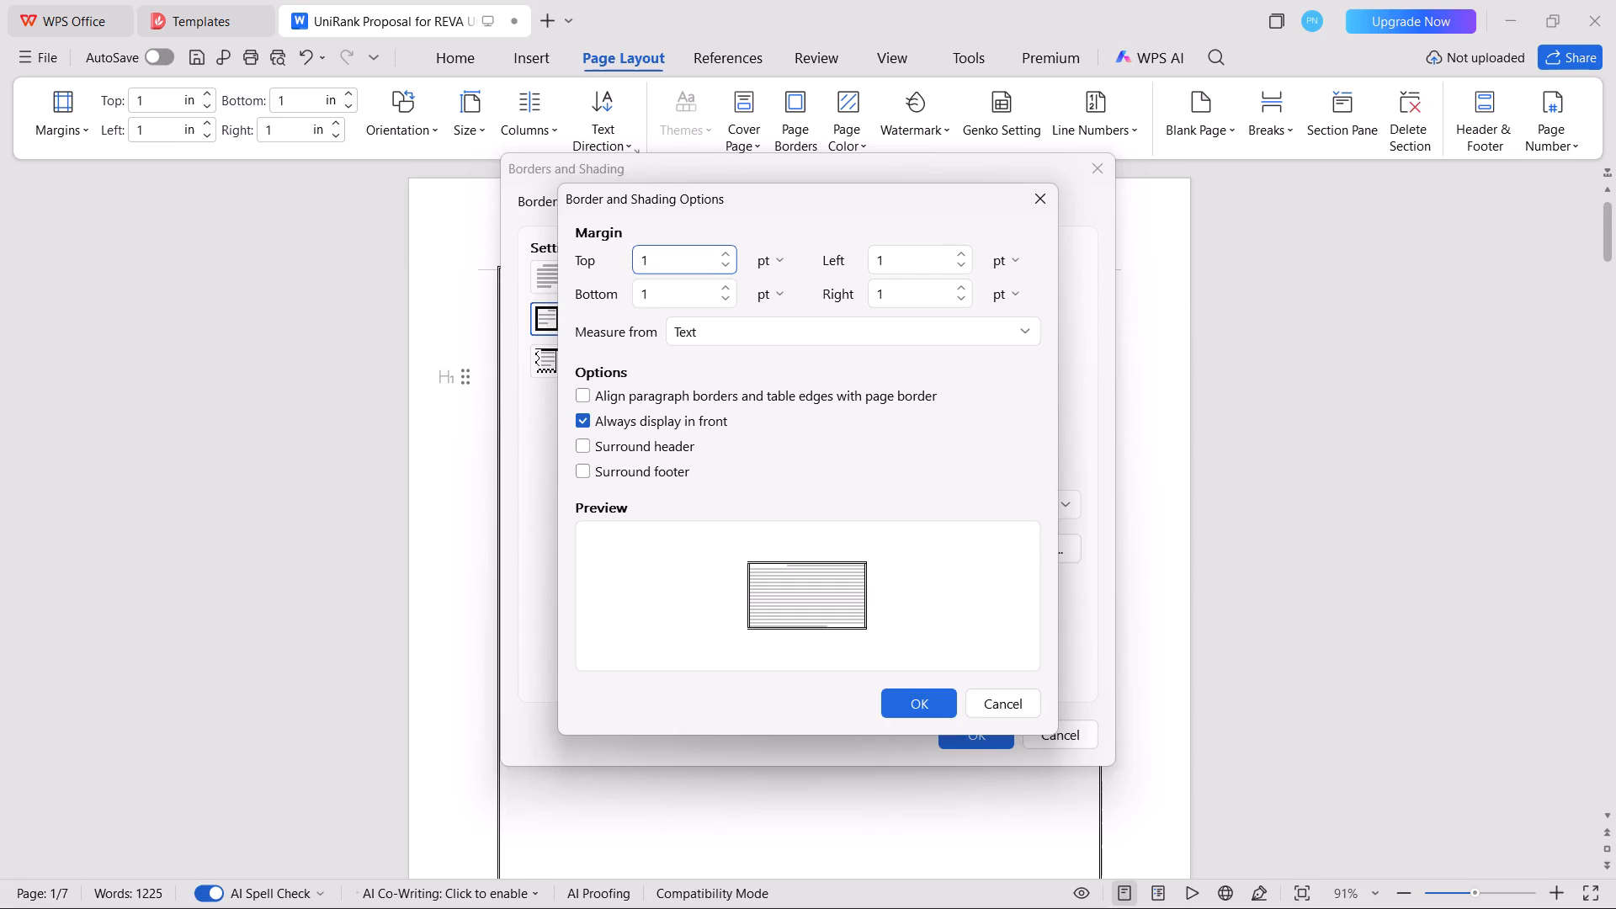
left_click(796, 340)
left_click(778, 381)
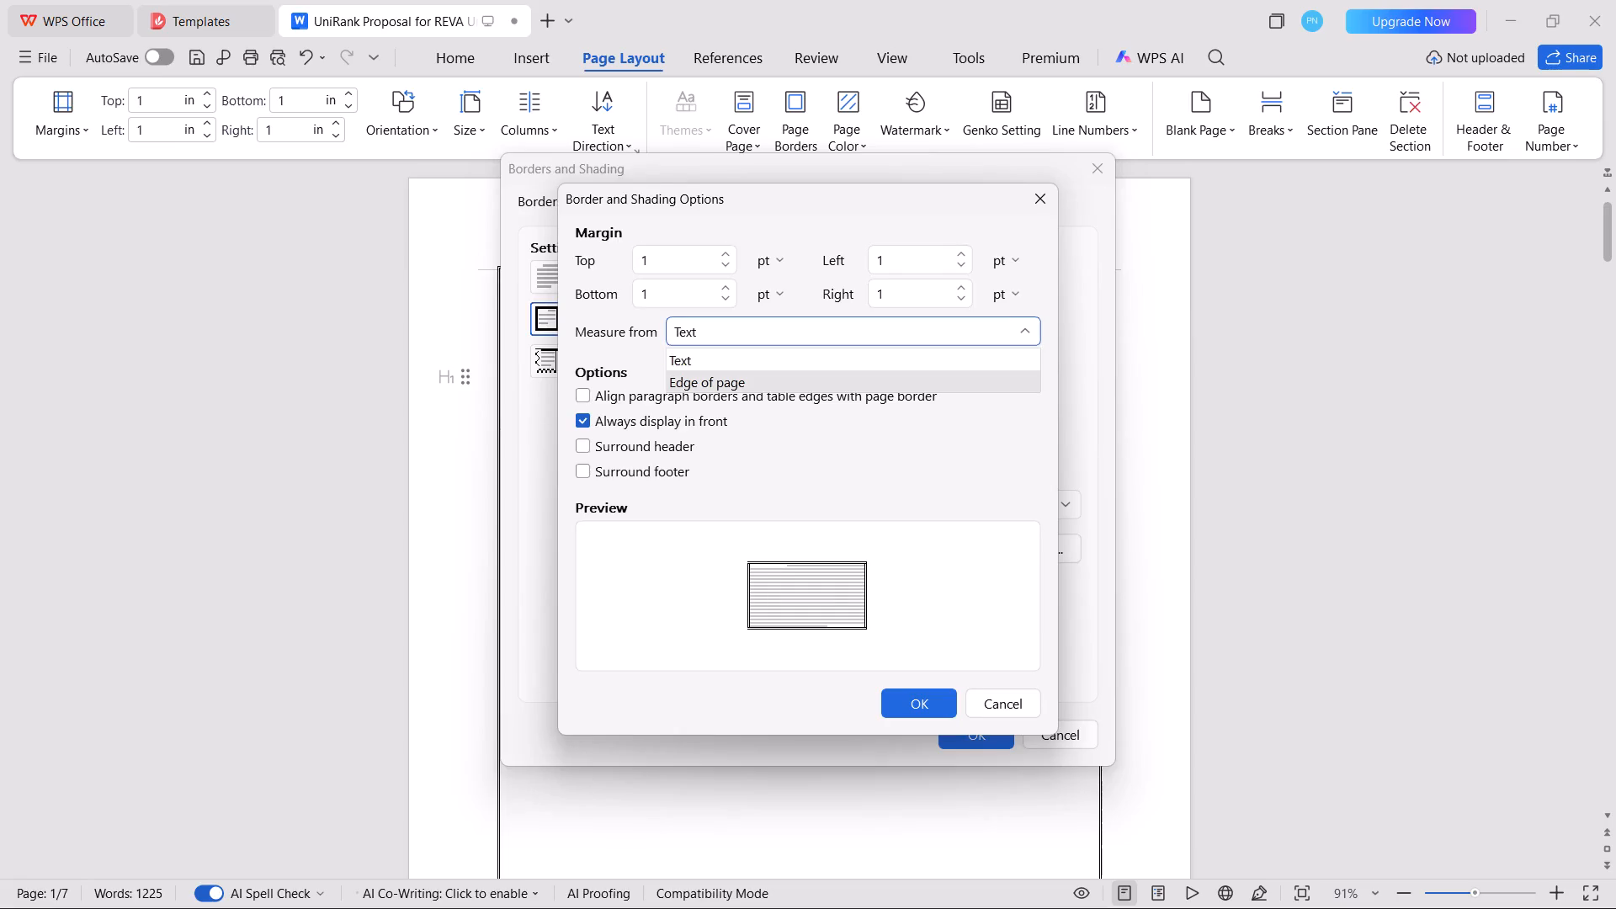
left_click(935, 696)
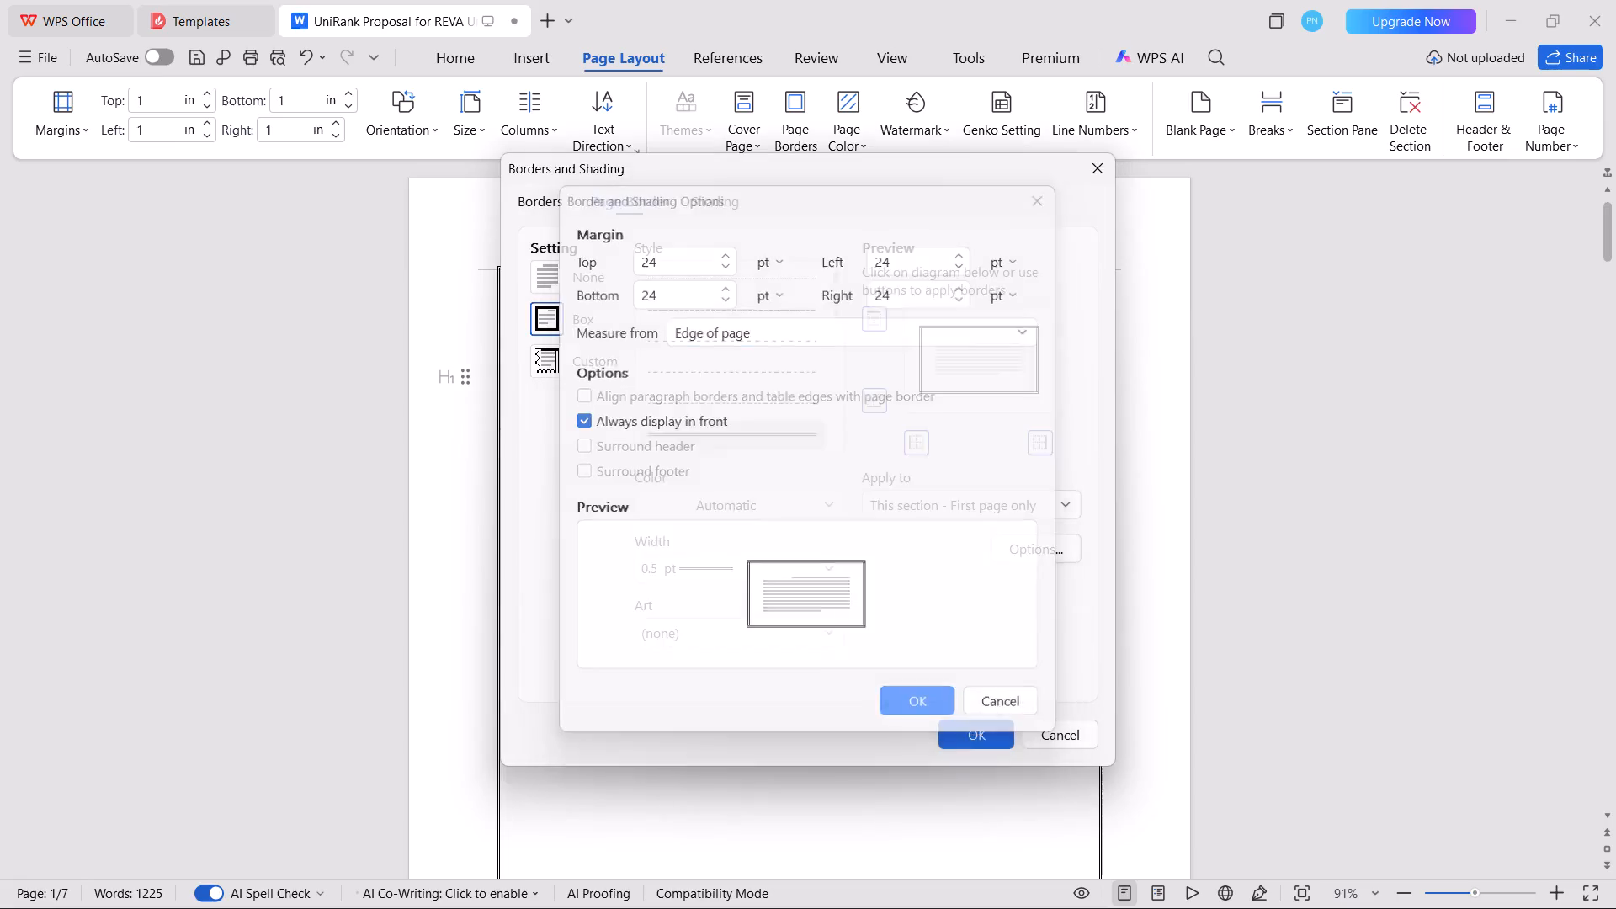
left_click_drag(935, 696, 970, 722)
left_click(970, 722)
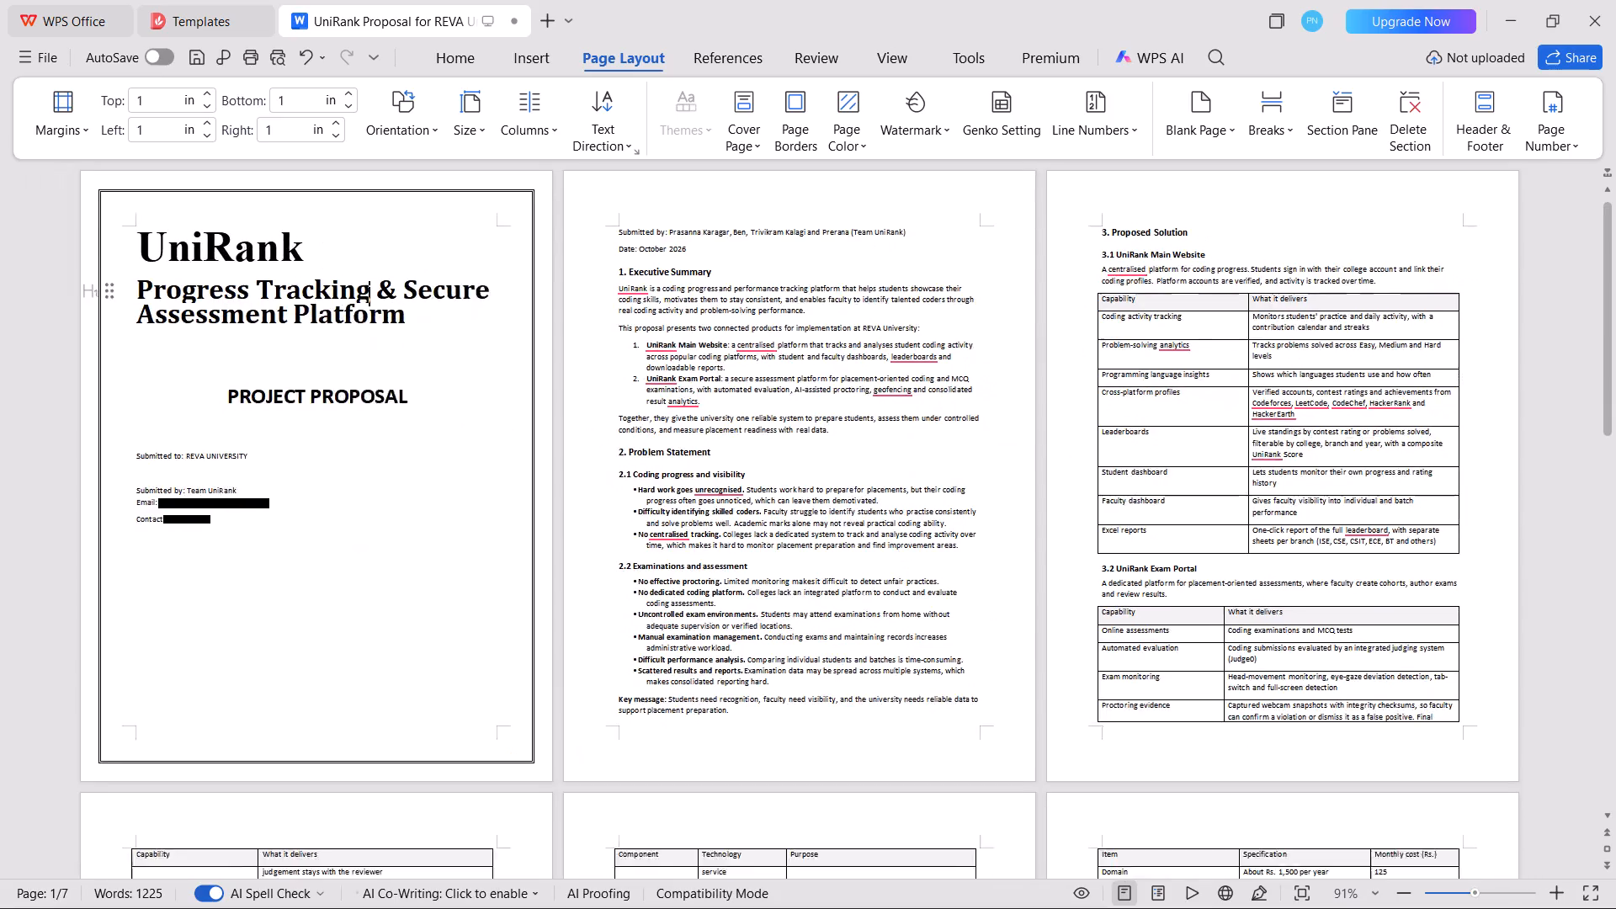
Set the font size of the cover page's submission, email and contact lines to 20.
scroll(1289, 557, "up", 2)
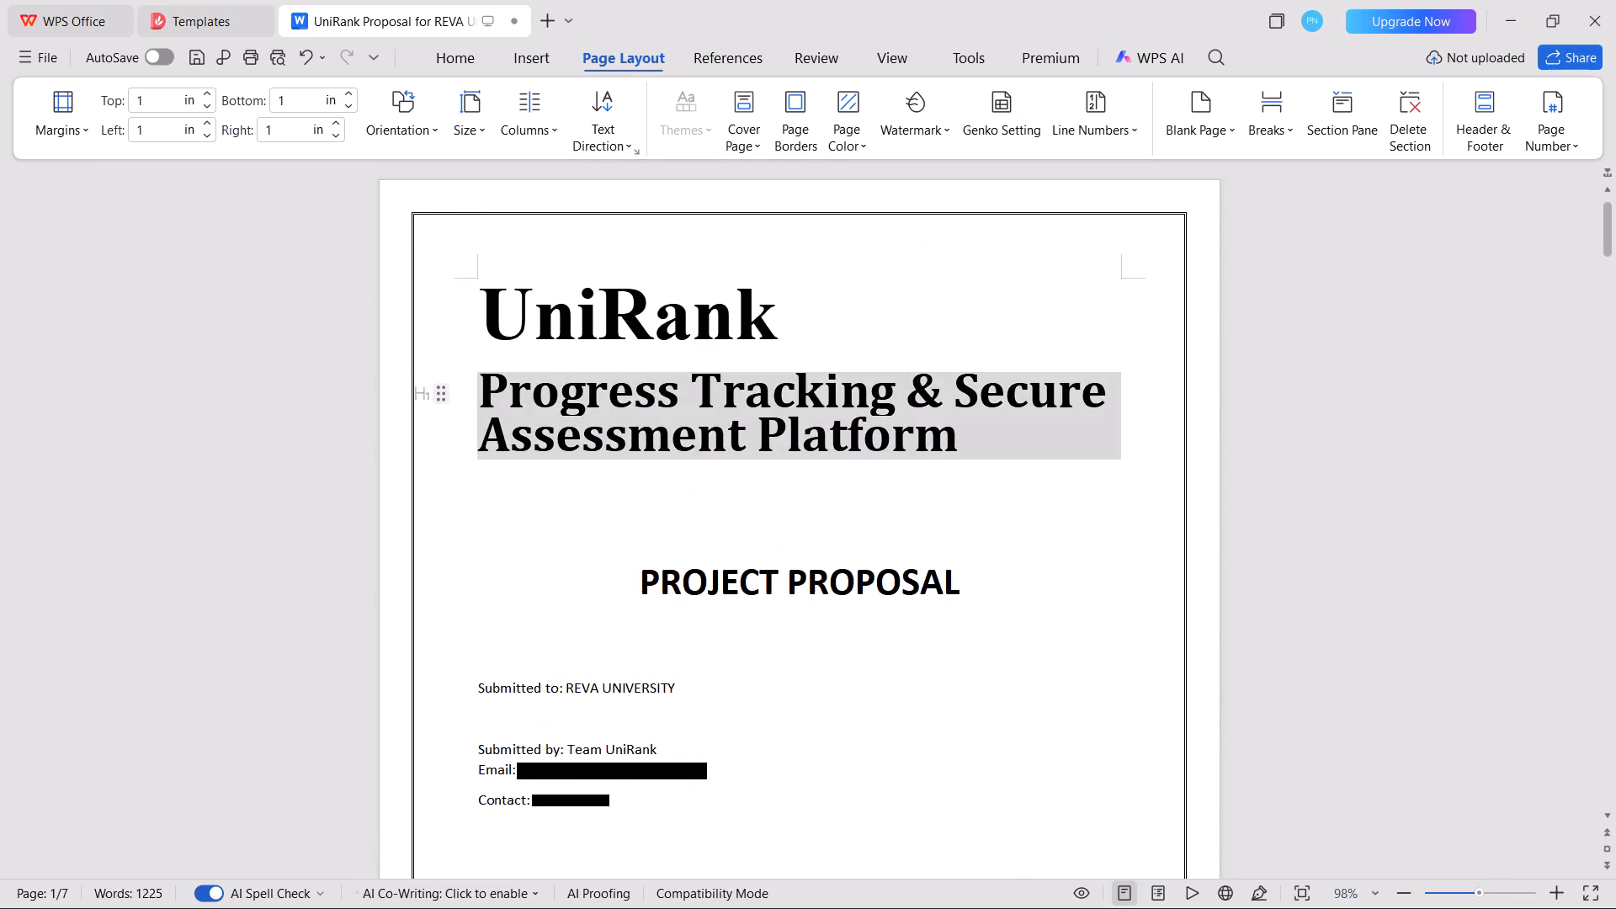
left_click(437, 551)
left_click(744, 714)
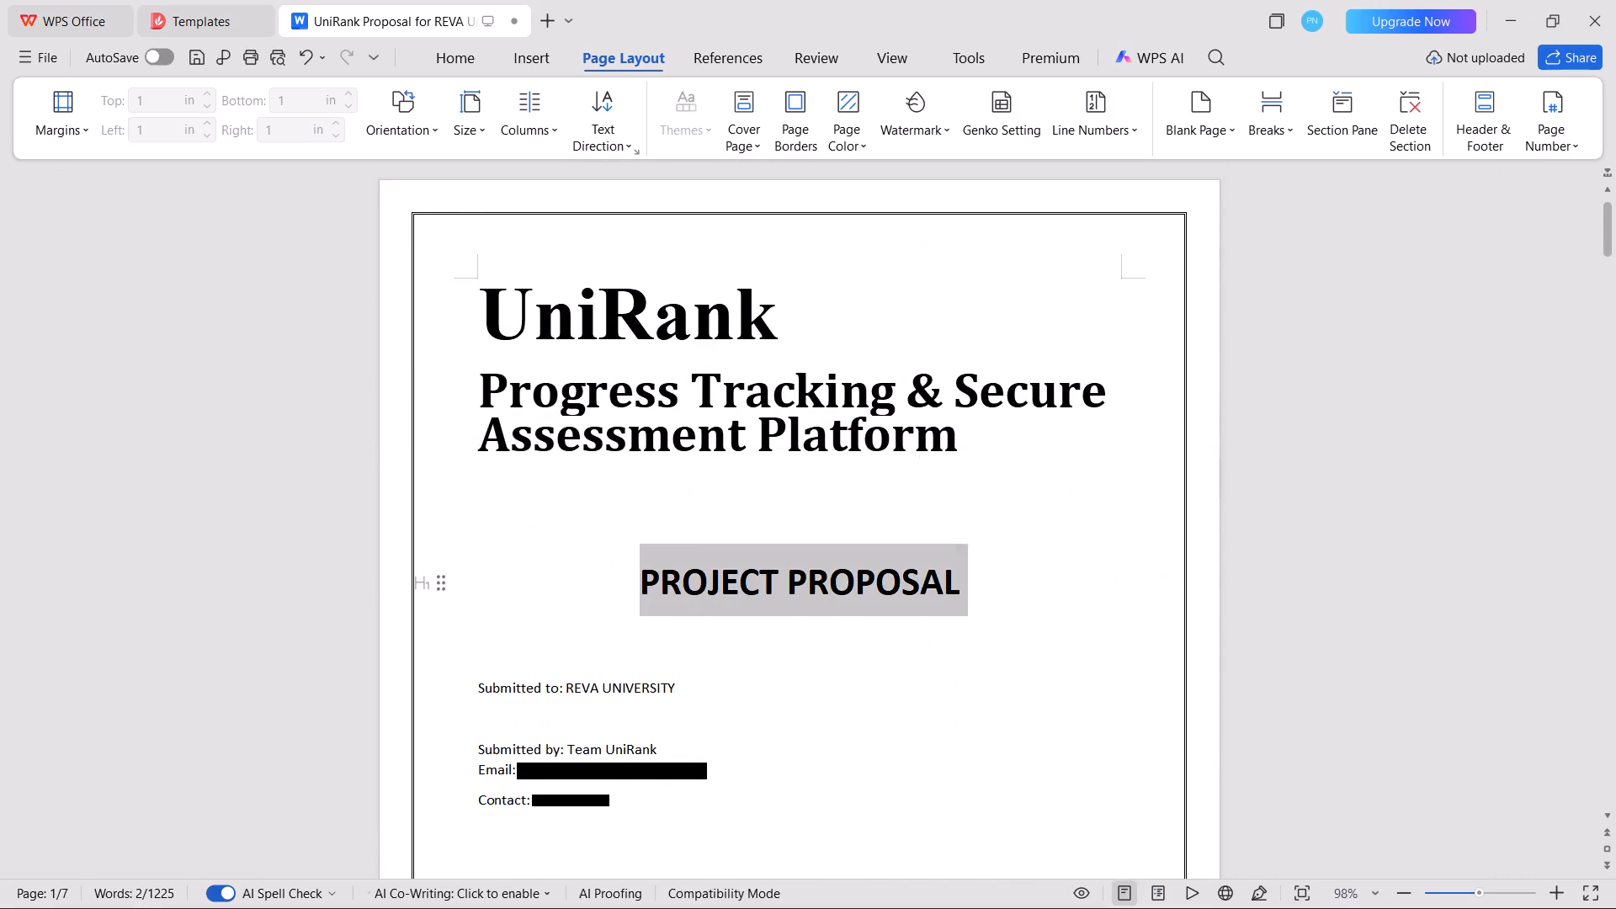
scroll(744, 714, "down", 1)
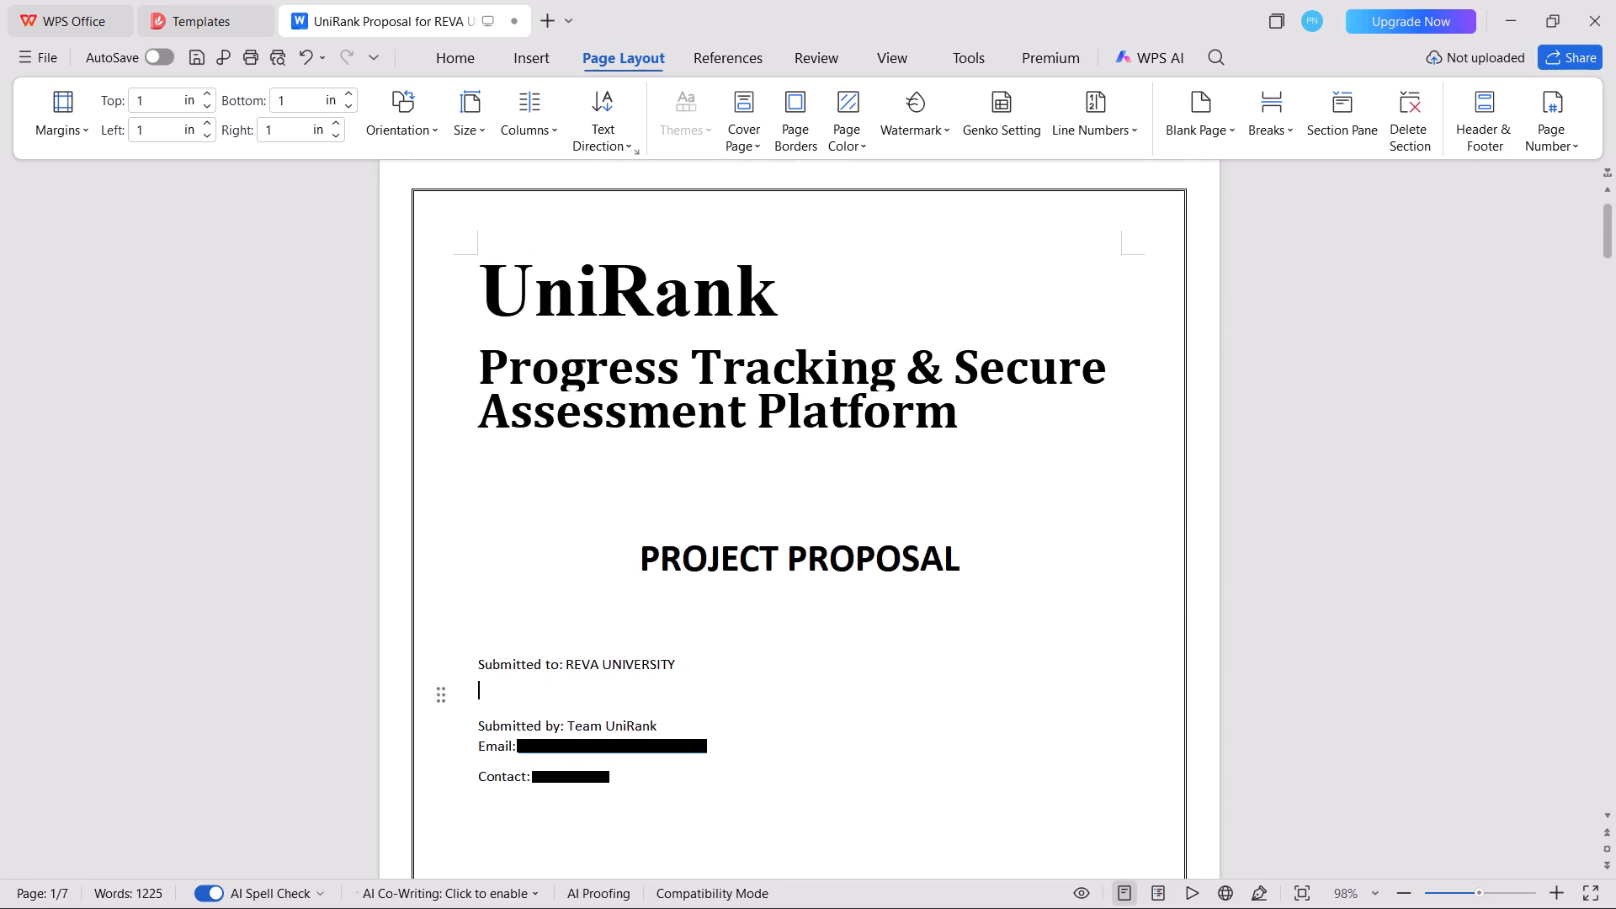
scroll(744, 714, "down", 1)
left_click_drag(481, 577, 682, 691)
triple_click(682, 691)
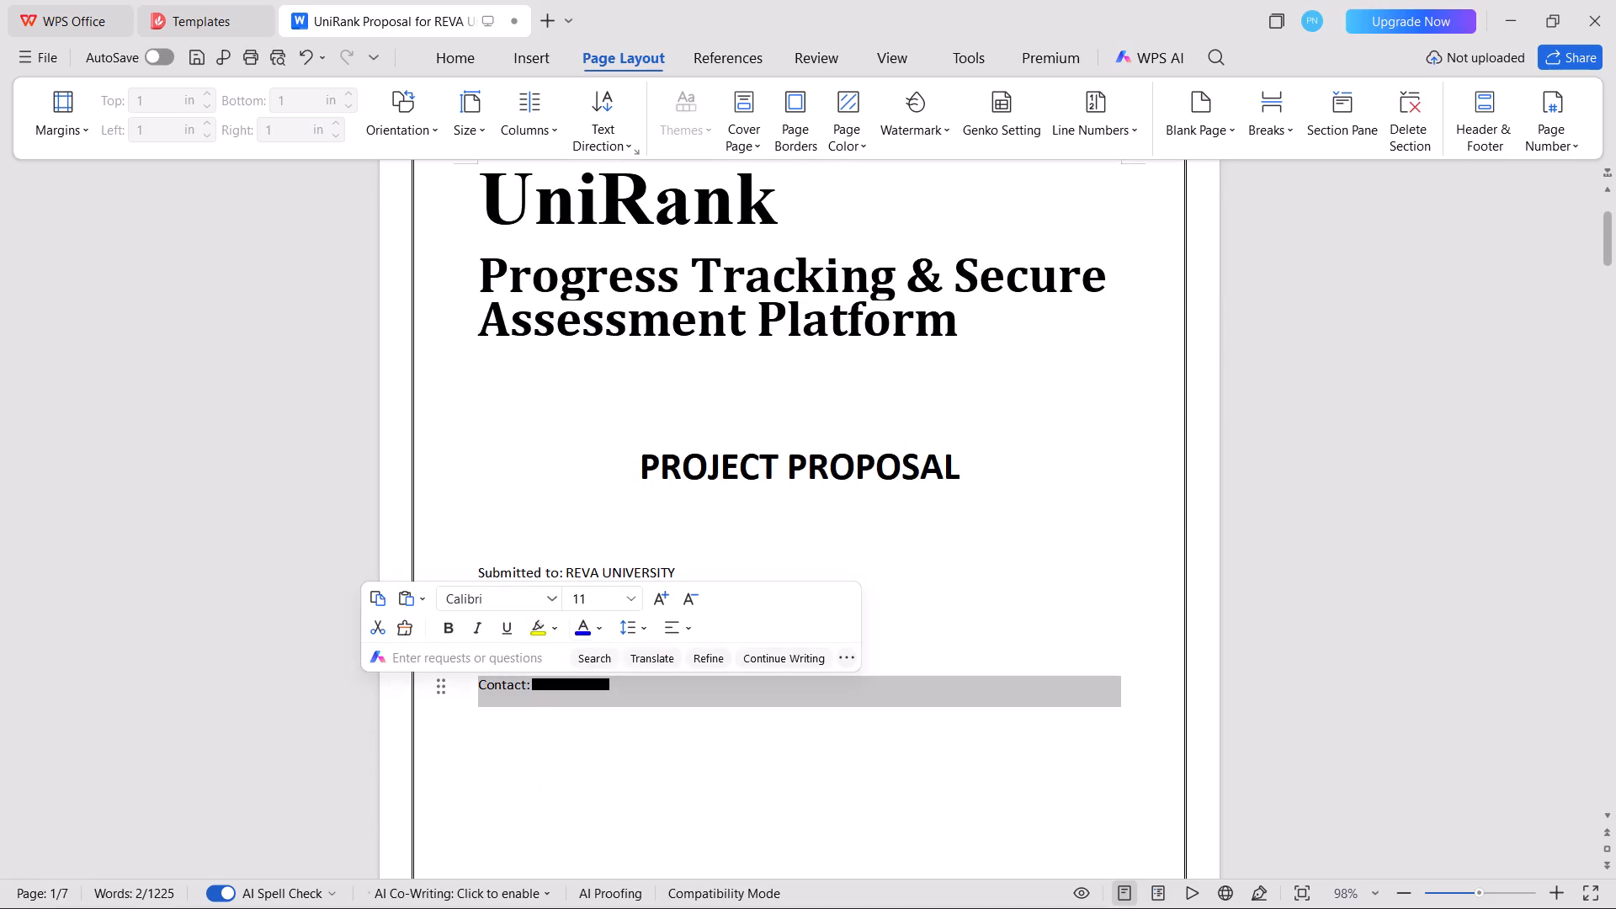
left_click(571, 561)
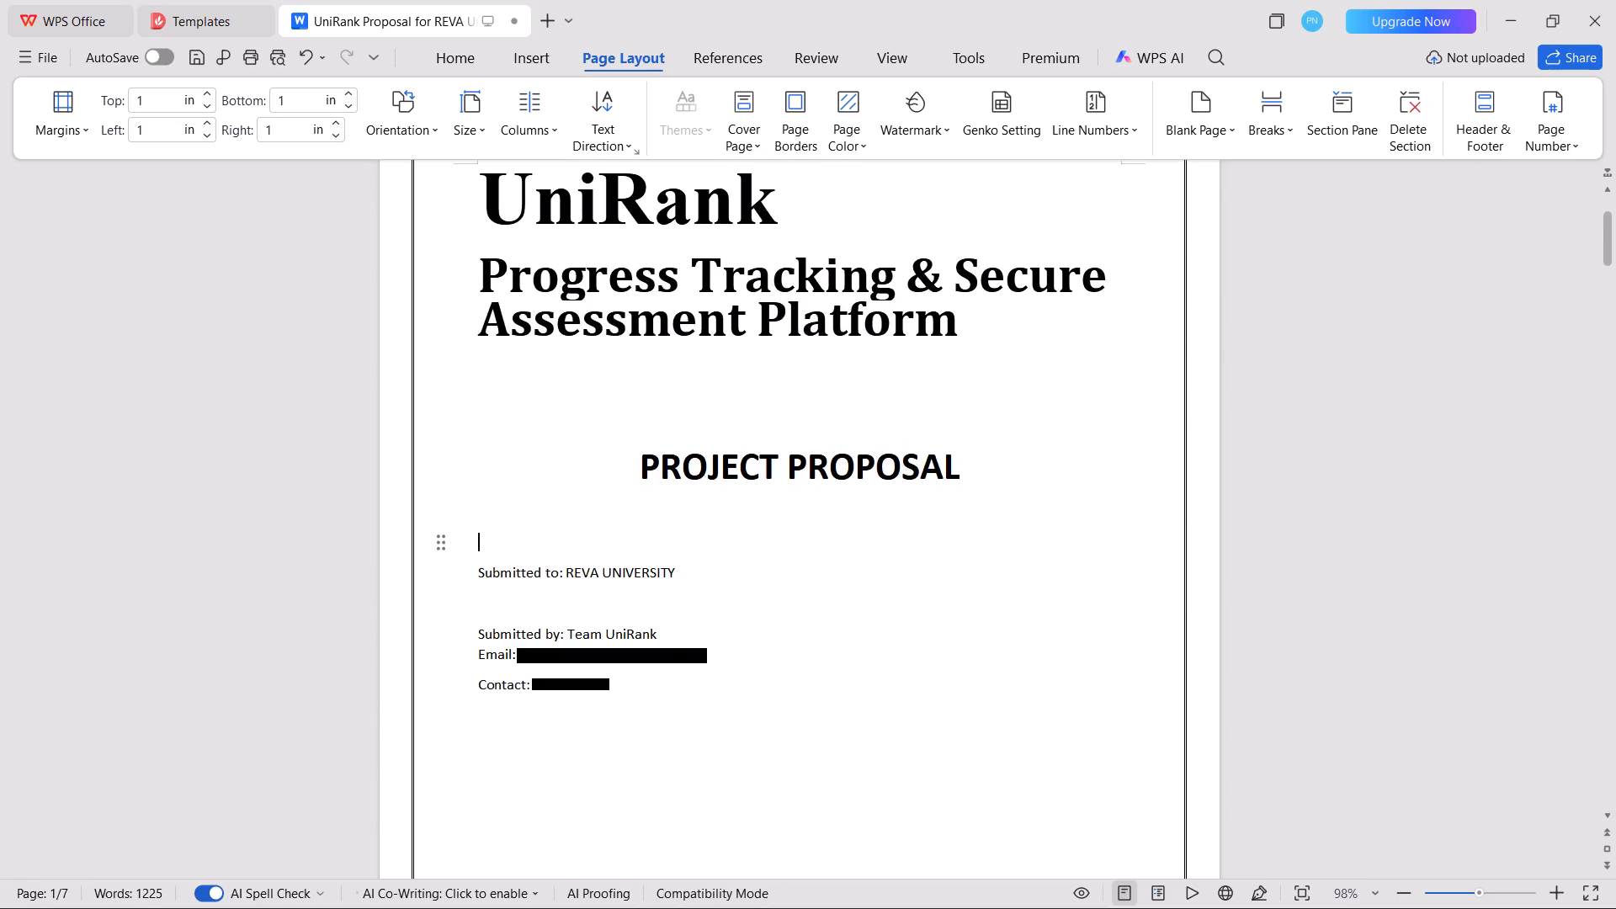
left_click_drag(478, 572, 672, 702)
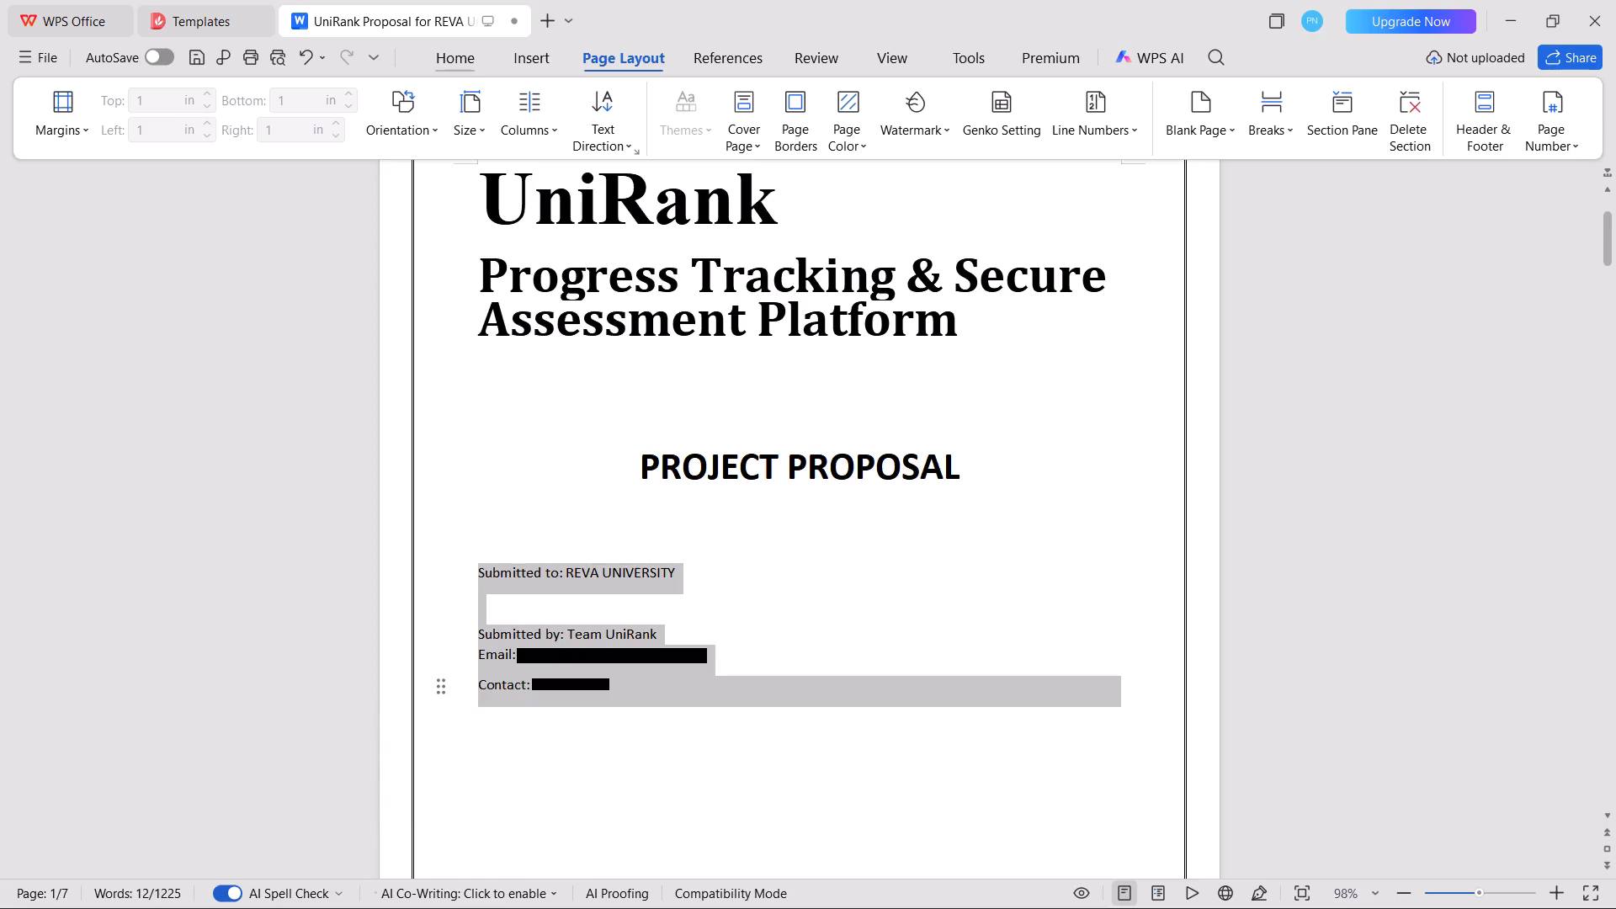
left_click(456, 58)
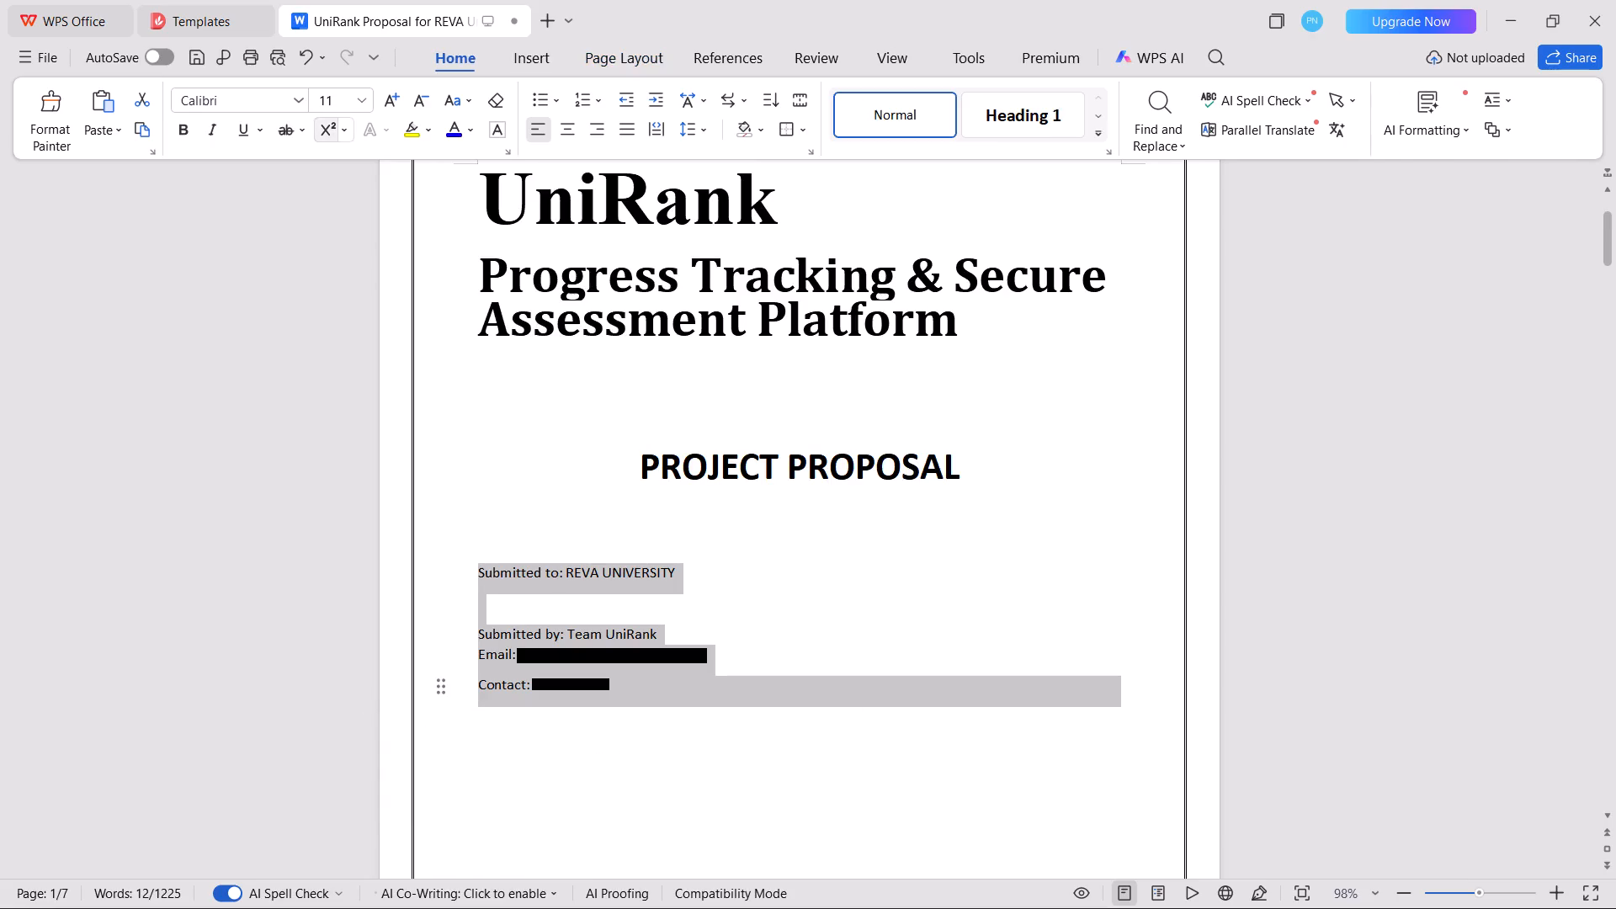
left_click(365, 102)
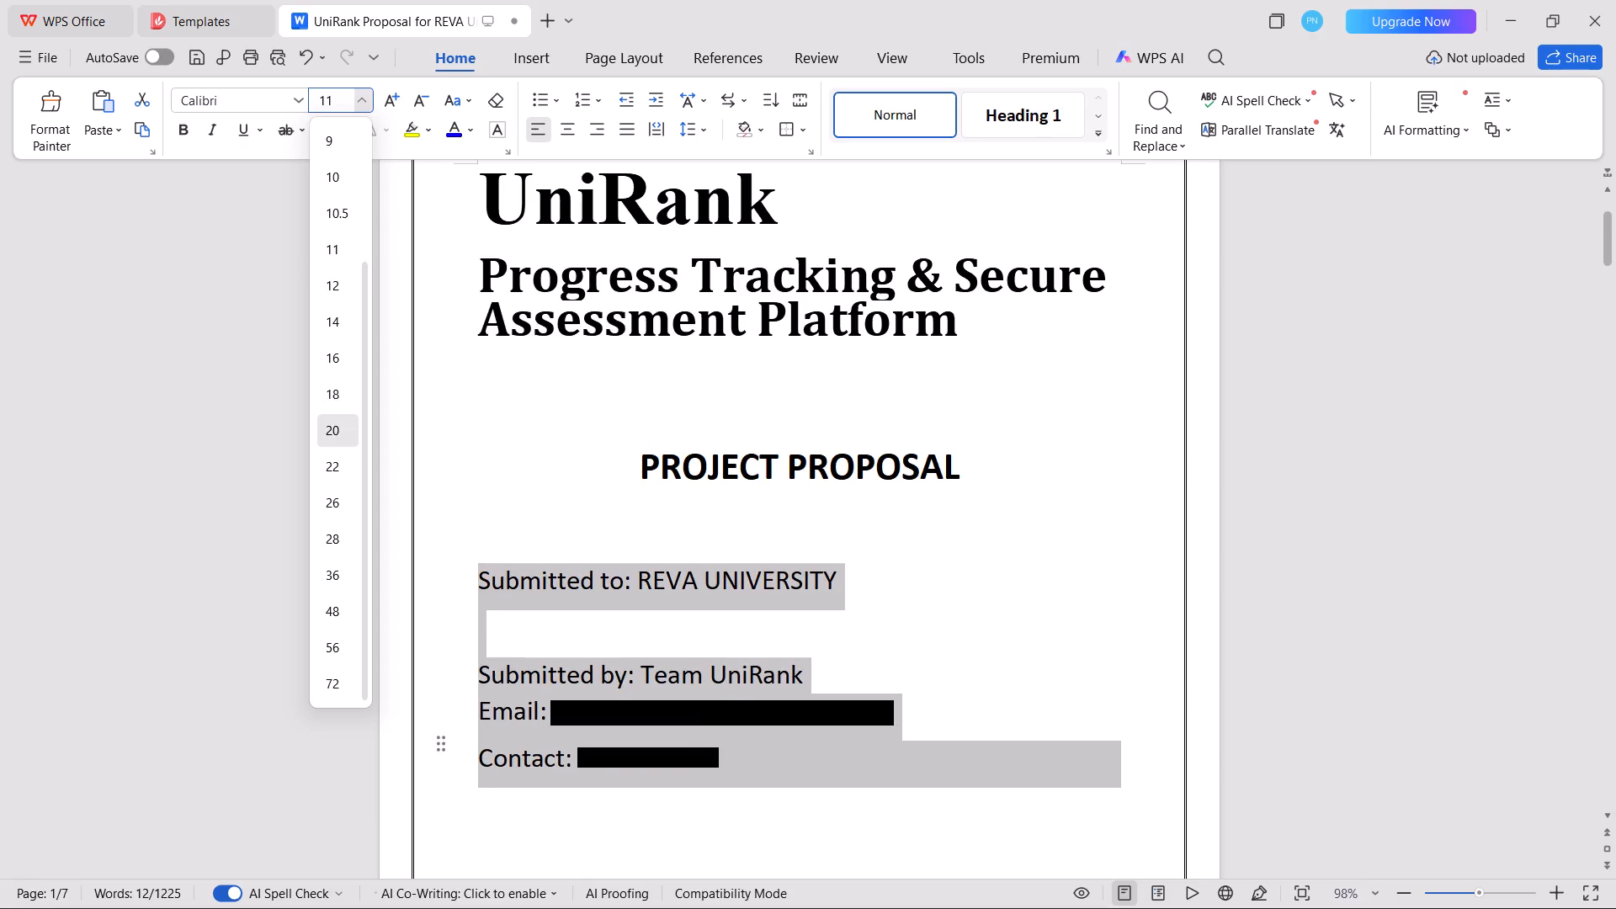
left_click(328, 438)
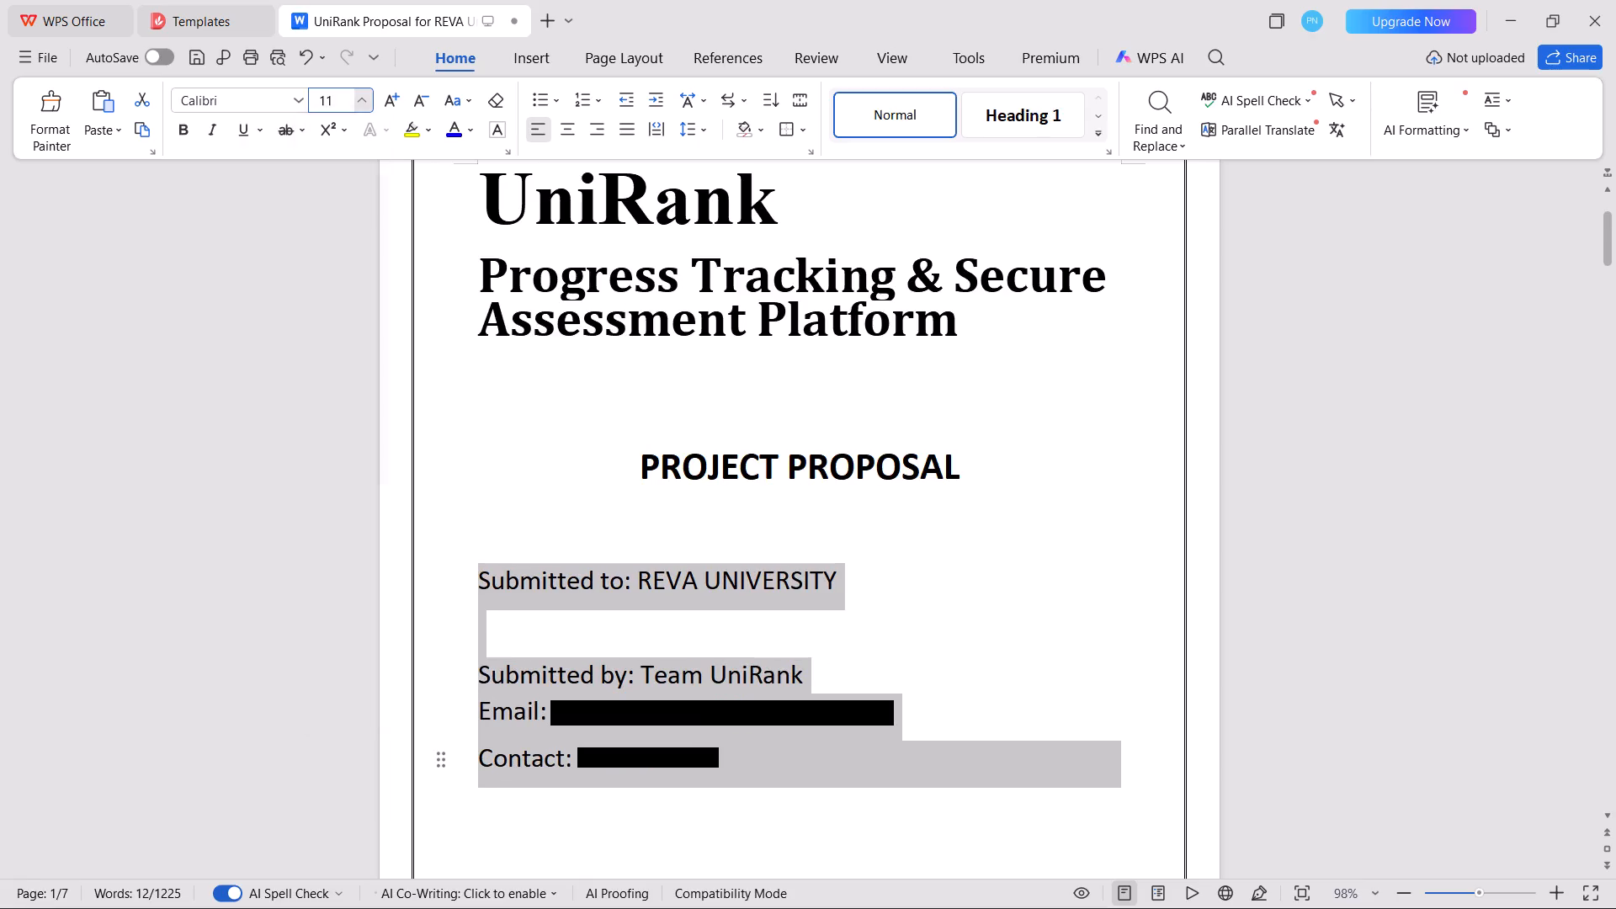
left_click(856, 473)
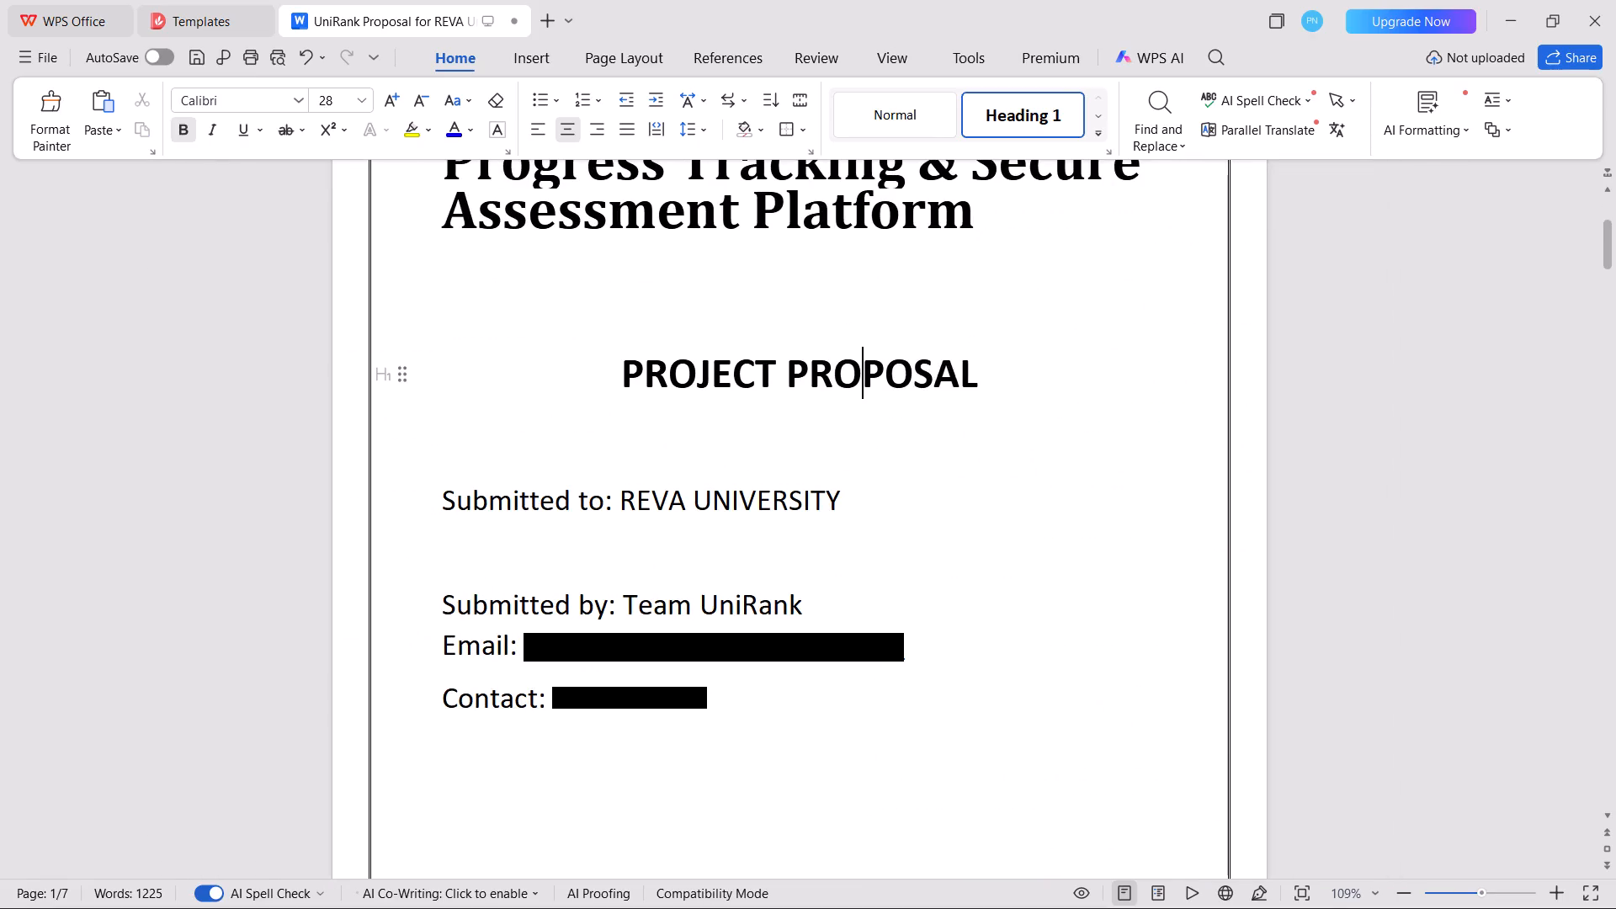
Remove the blank line above "Submitted by: Team UniRank" and insert one below it, before the email line.
triple_click(453, 561)
key("BackSpace")
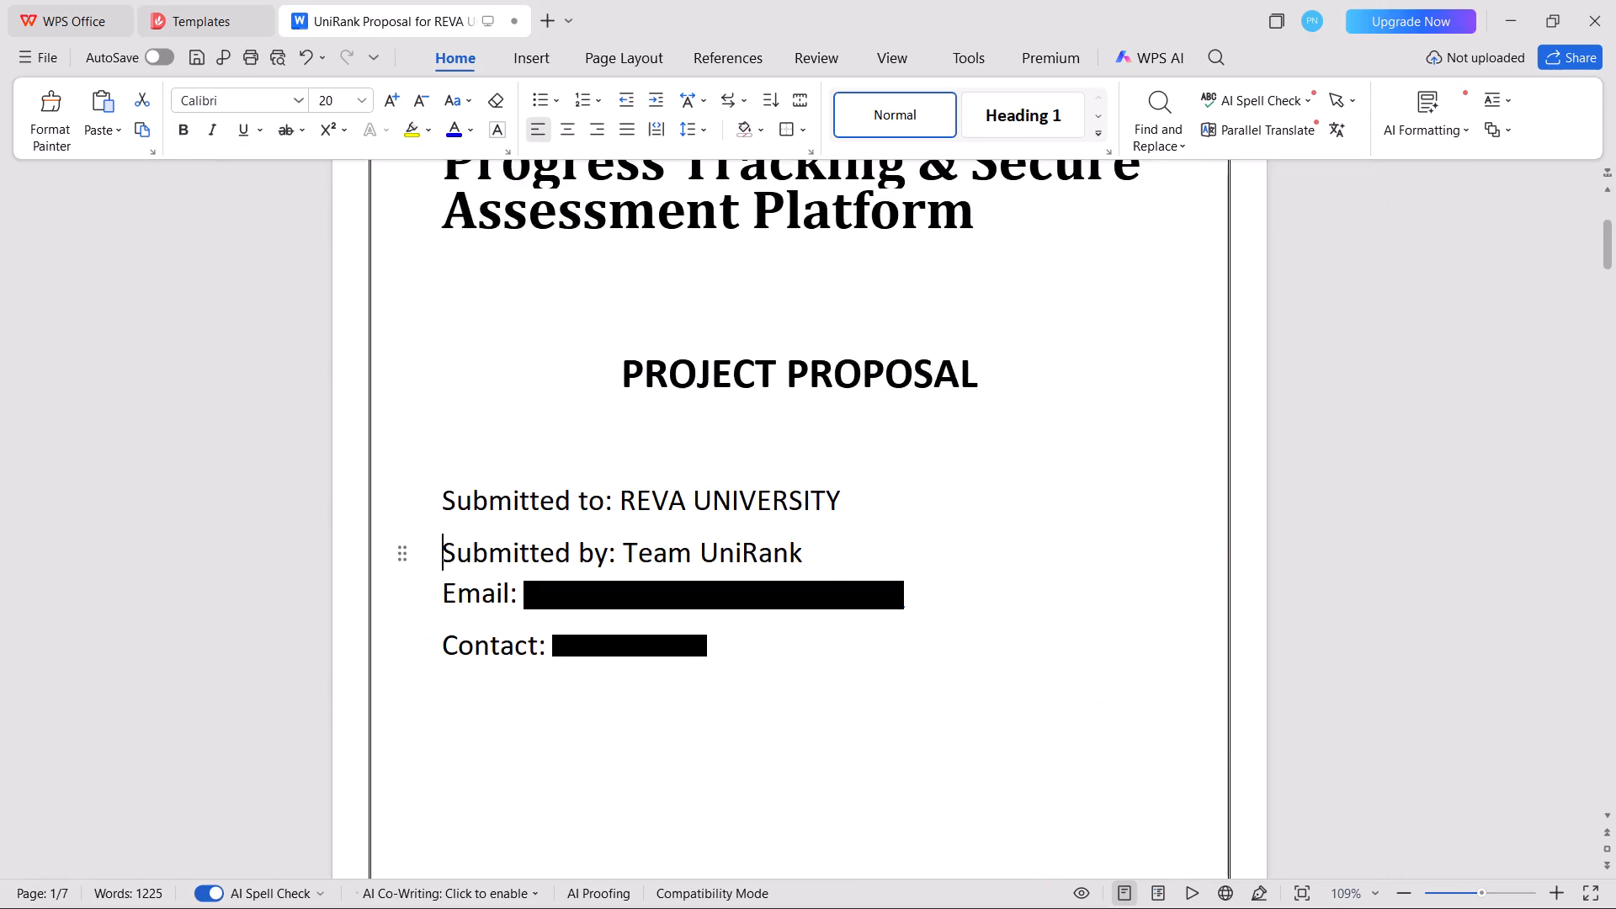
left_click(843, 556)
key("Return")
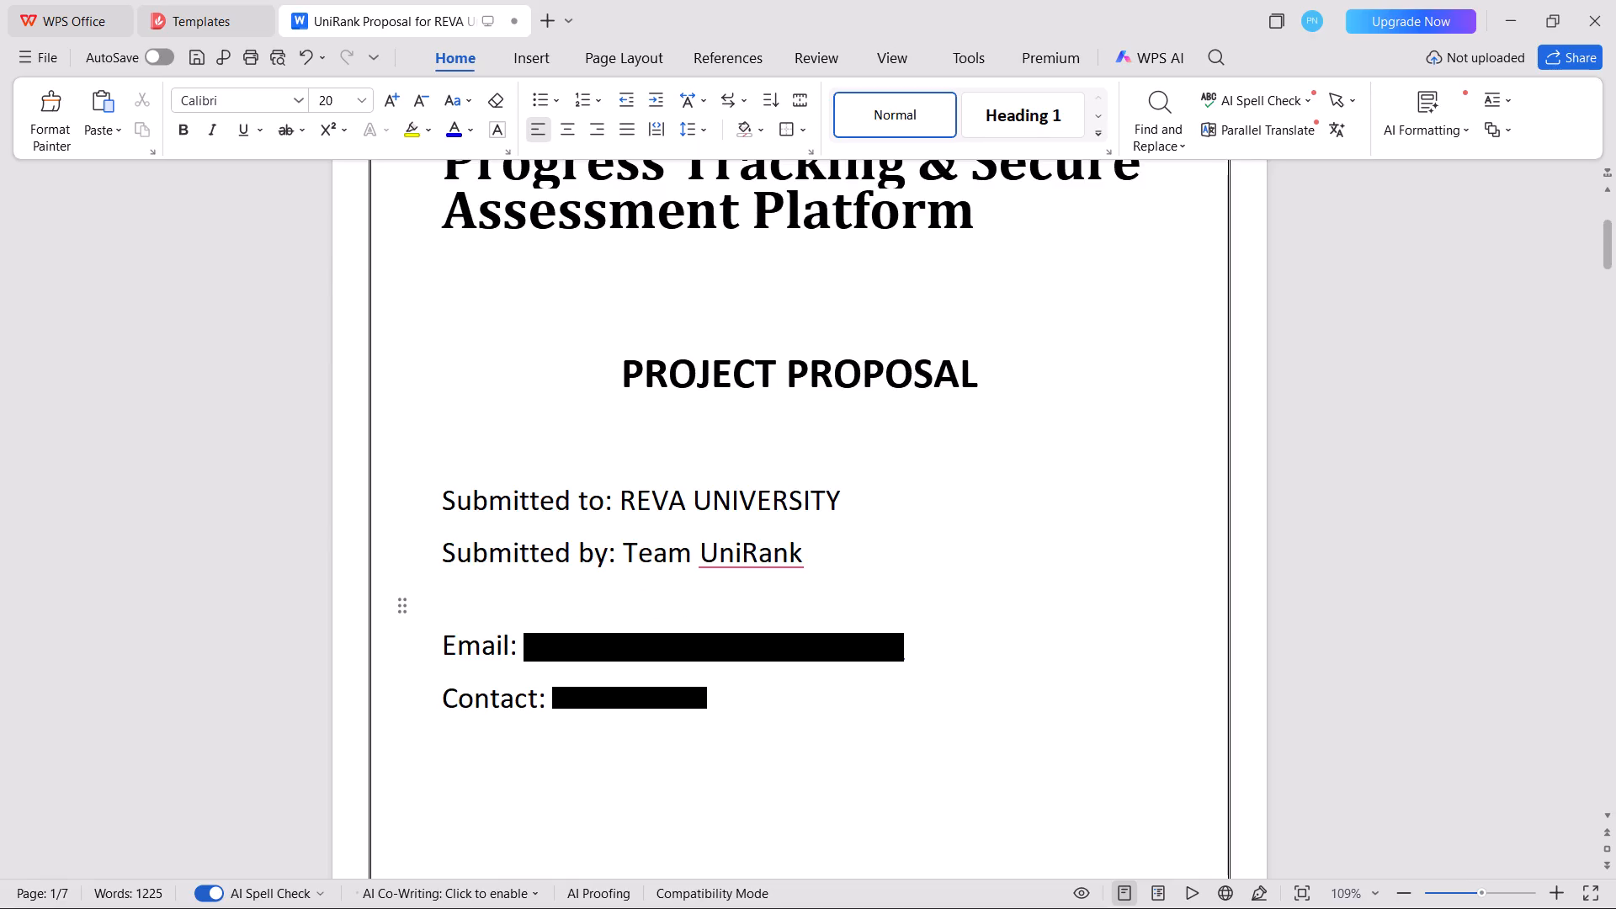
Remove the blank line between "Submitted by: Team UniRank" and the email line on the cover page.
key("BackSpace")
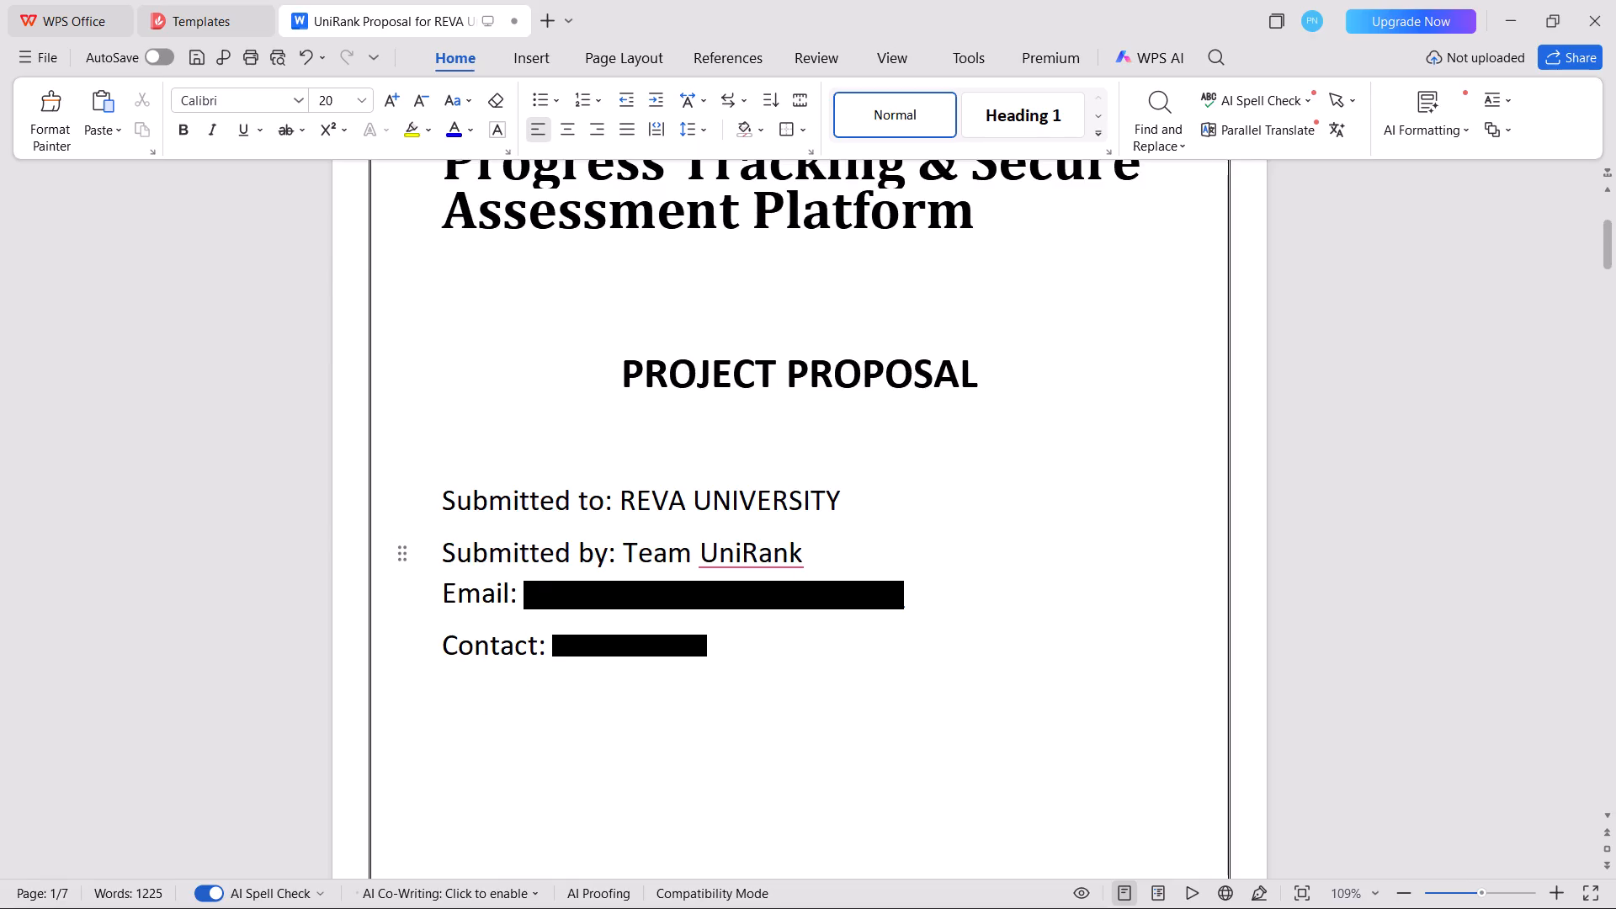
Set the line spacing of the "Submitted by: Team UniRank" and email lines to 1.5.
left_click_drag(438, 498, 710, 548)
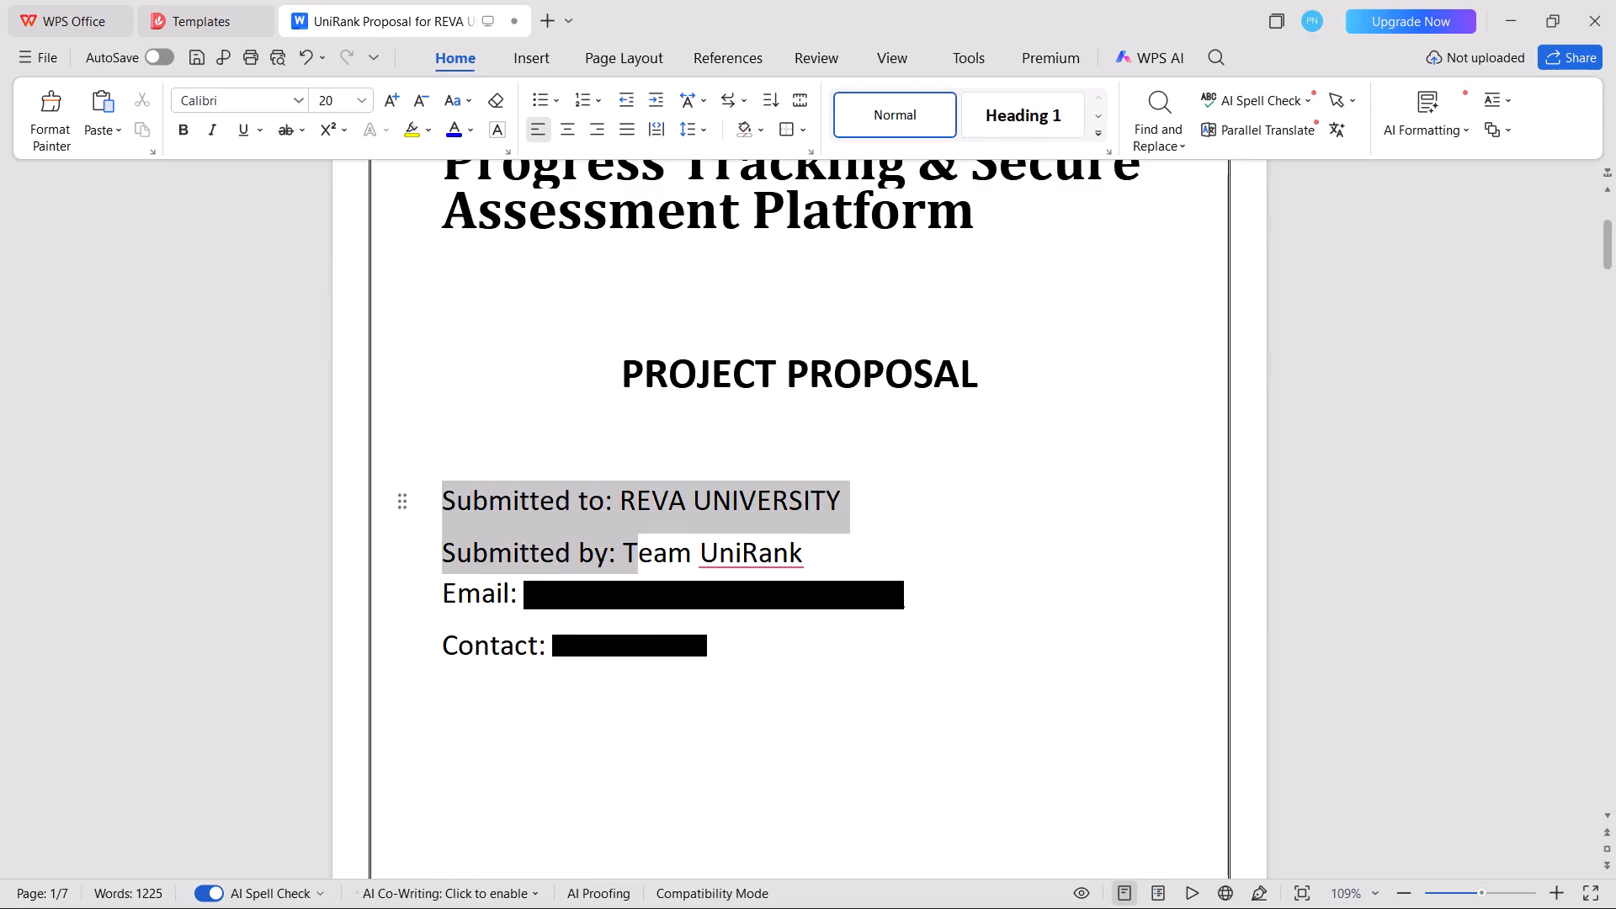
left_click_drag(710, 548, 815, 561)
left_click(815, 561)
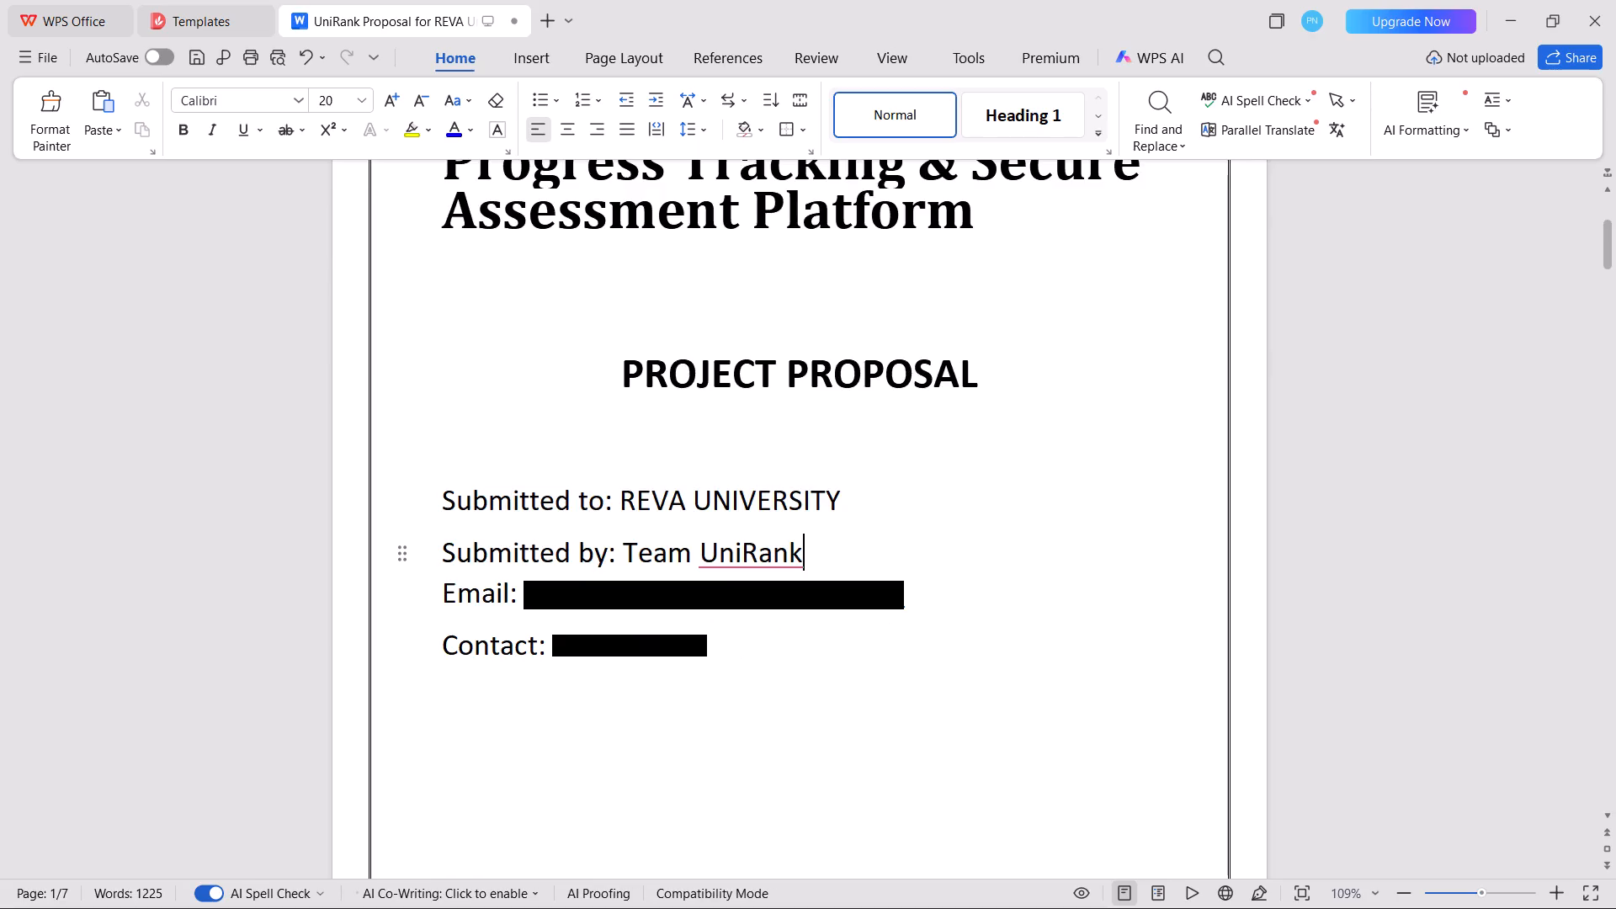
left_click_drag(439, 556, 1018, 590)
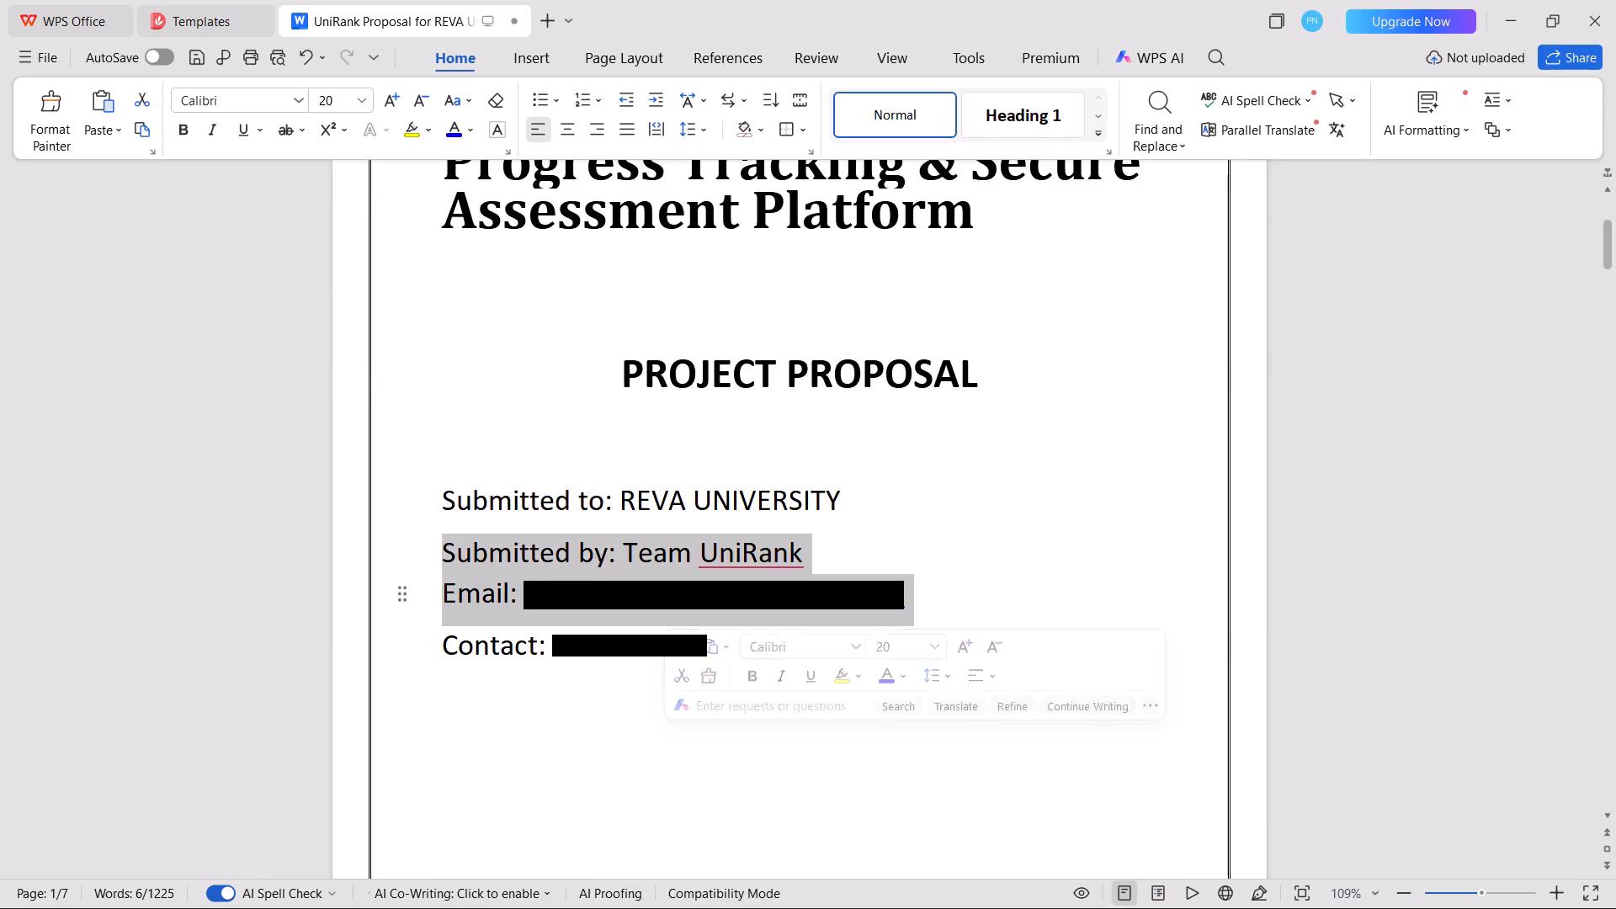
left_click(715, 127)
left_click(712, 127)
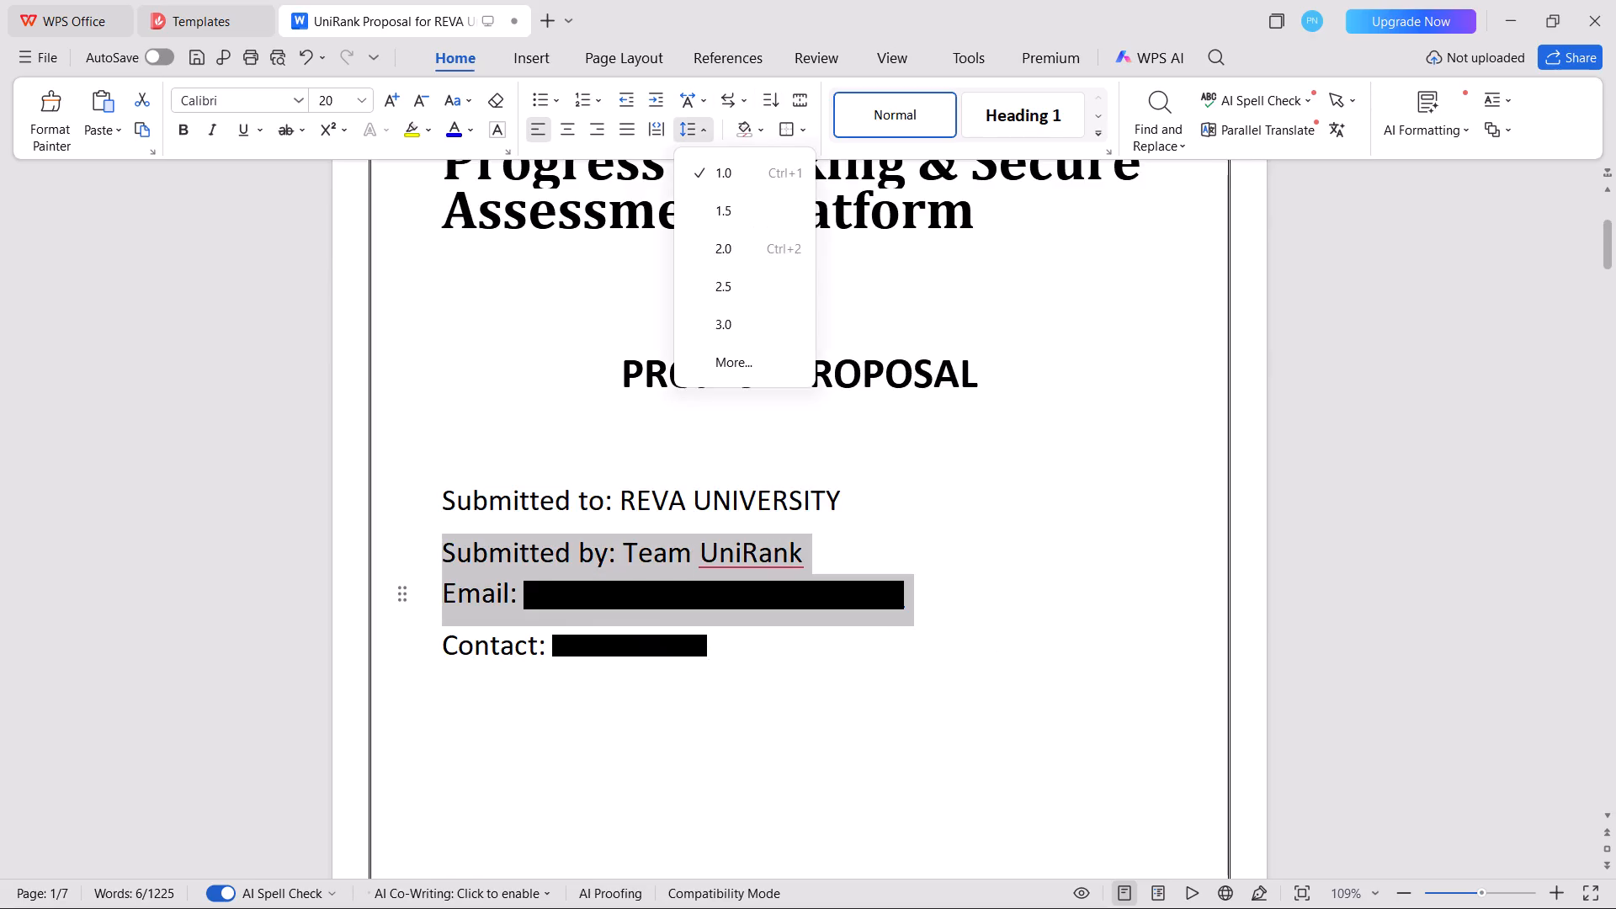
left_click(725, 208)
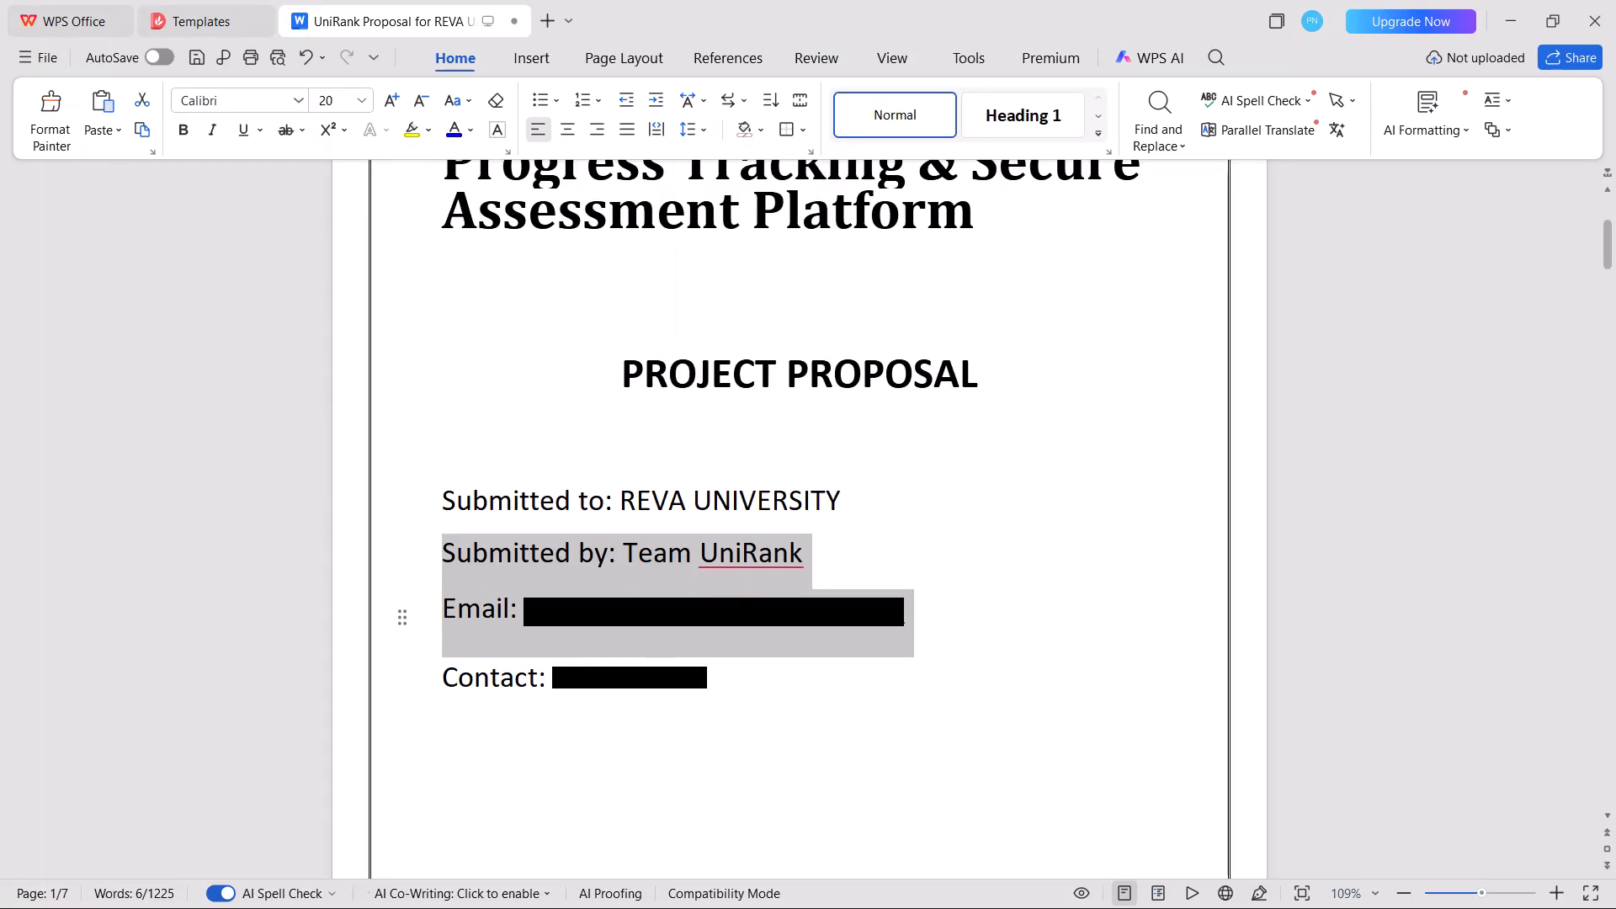
left_click(990, 530)
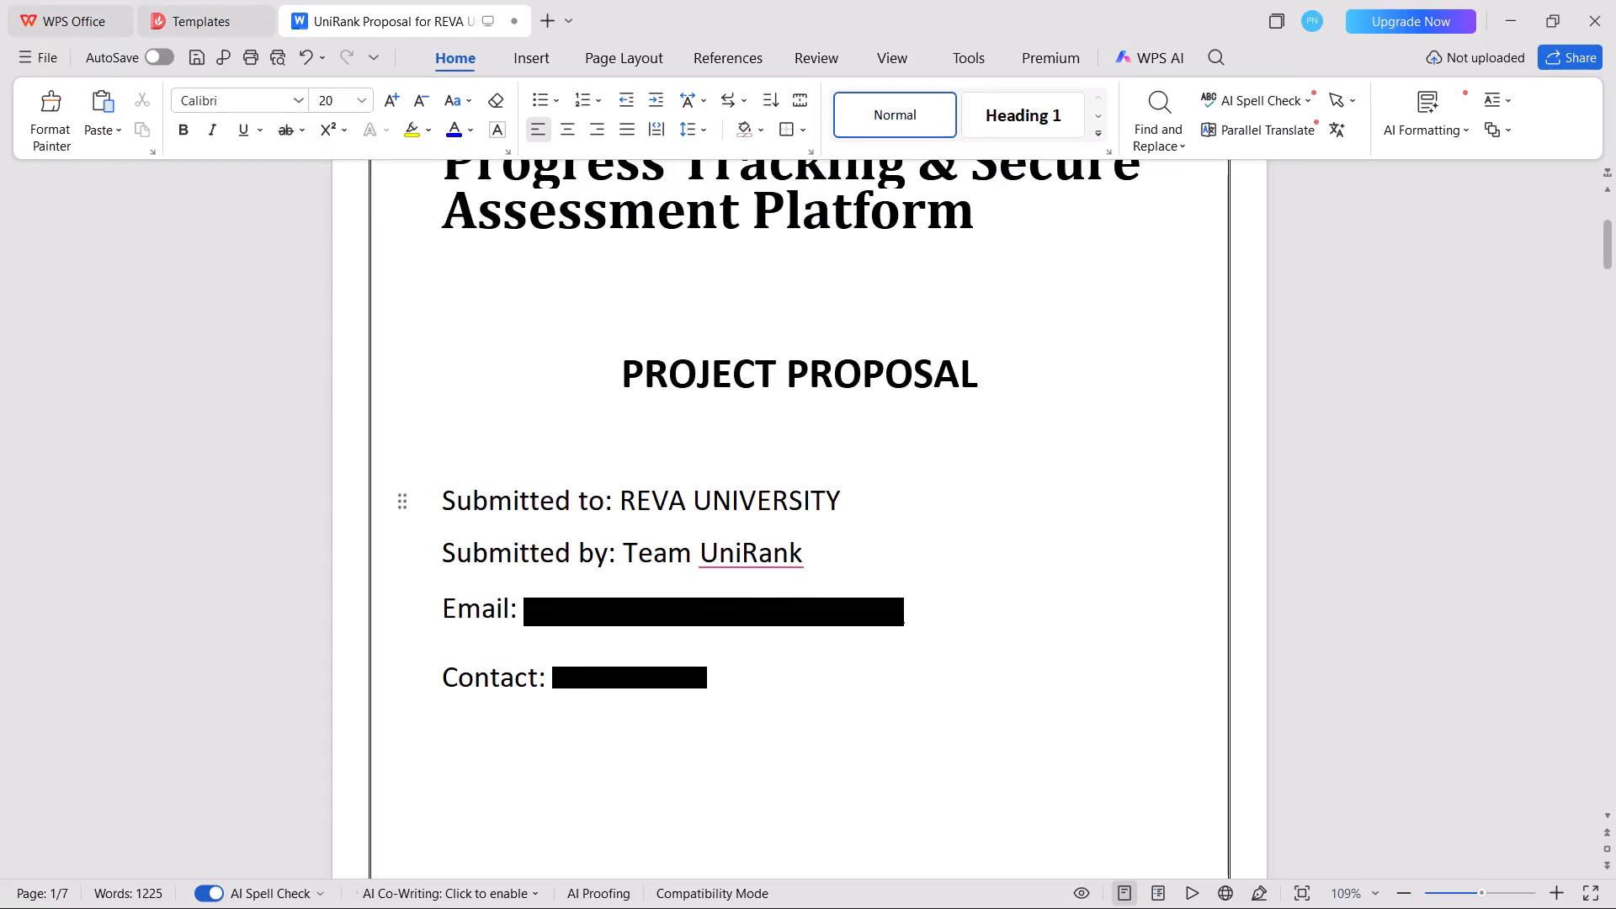
Set the line spacing of the cover page's email and contact lines to 1.5.
left_click_drag(448, 605, 797, 692)
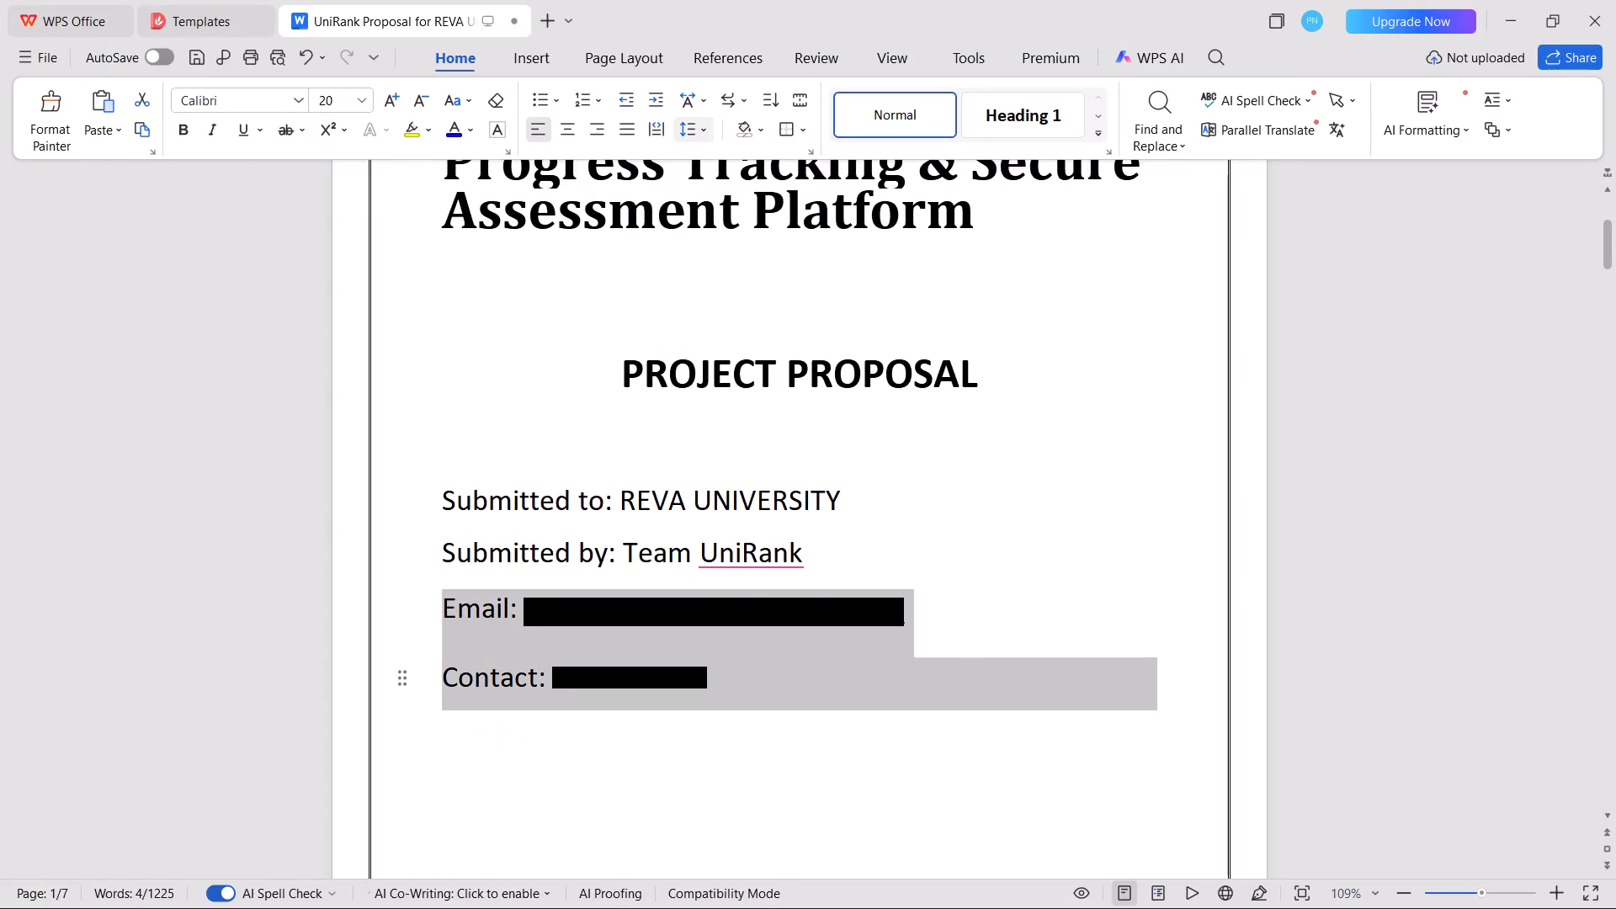
left_click(700, 127)
left_click(702, 226)
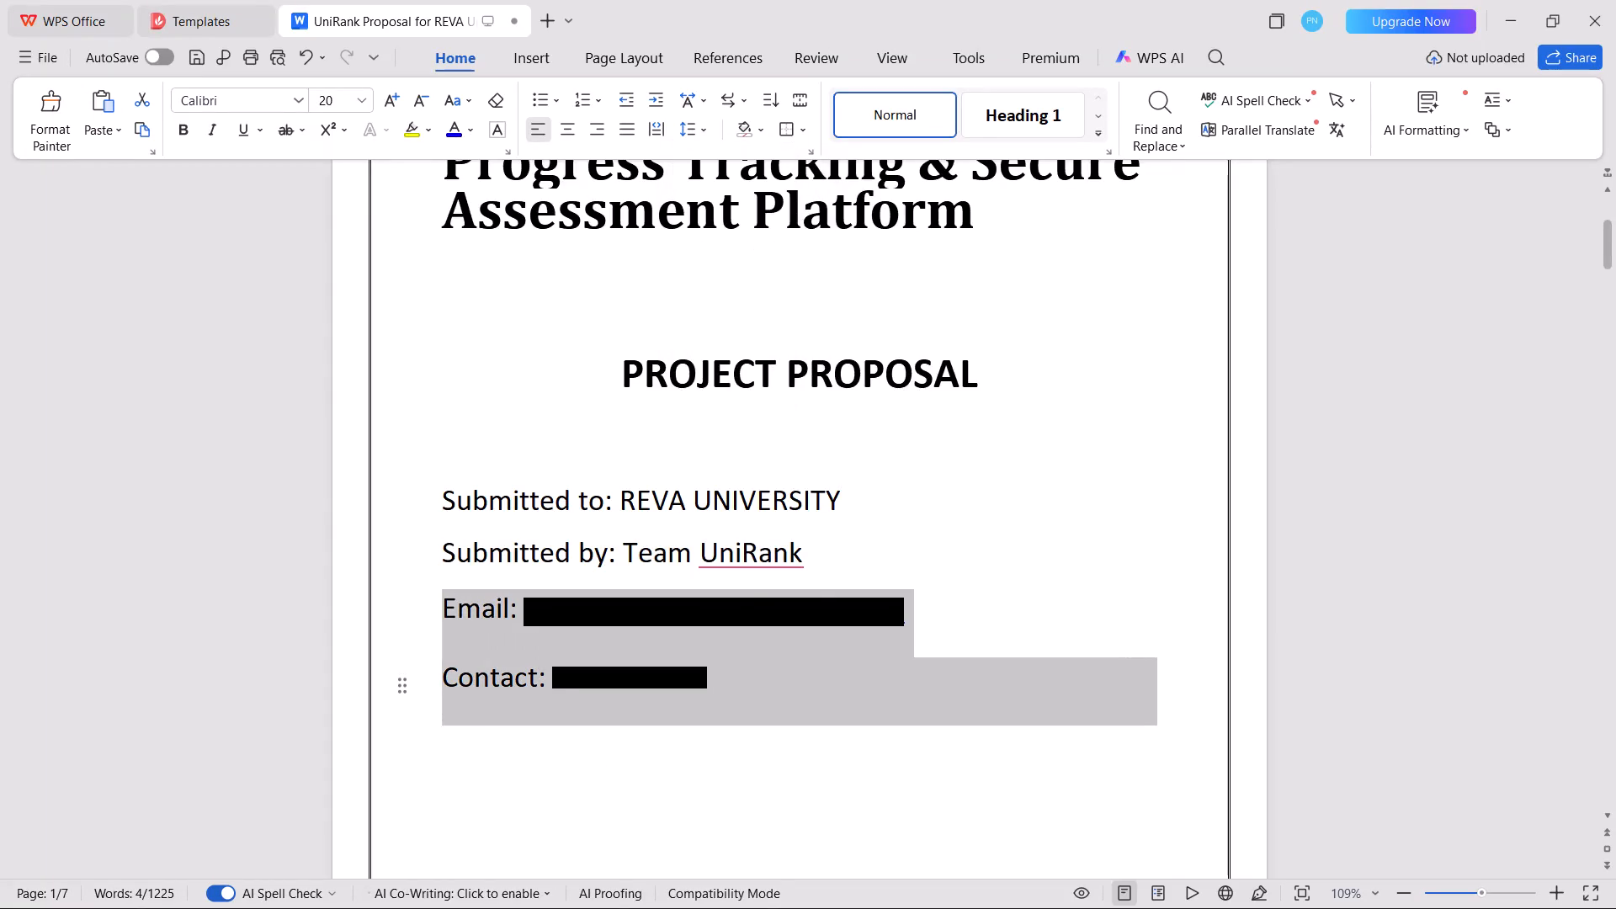
left_click(899, 403)
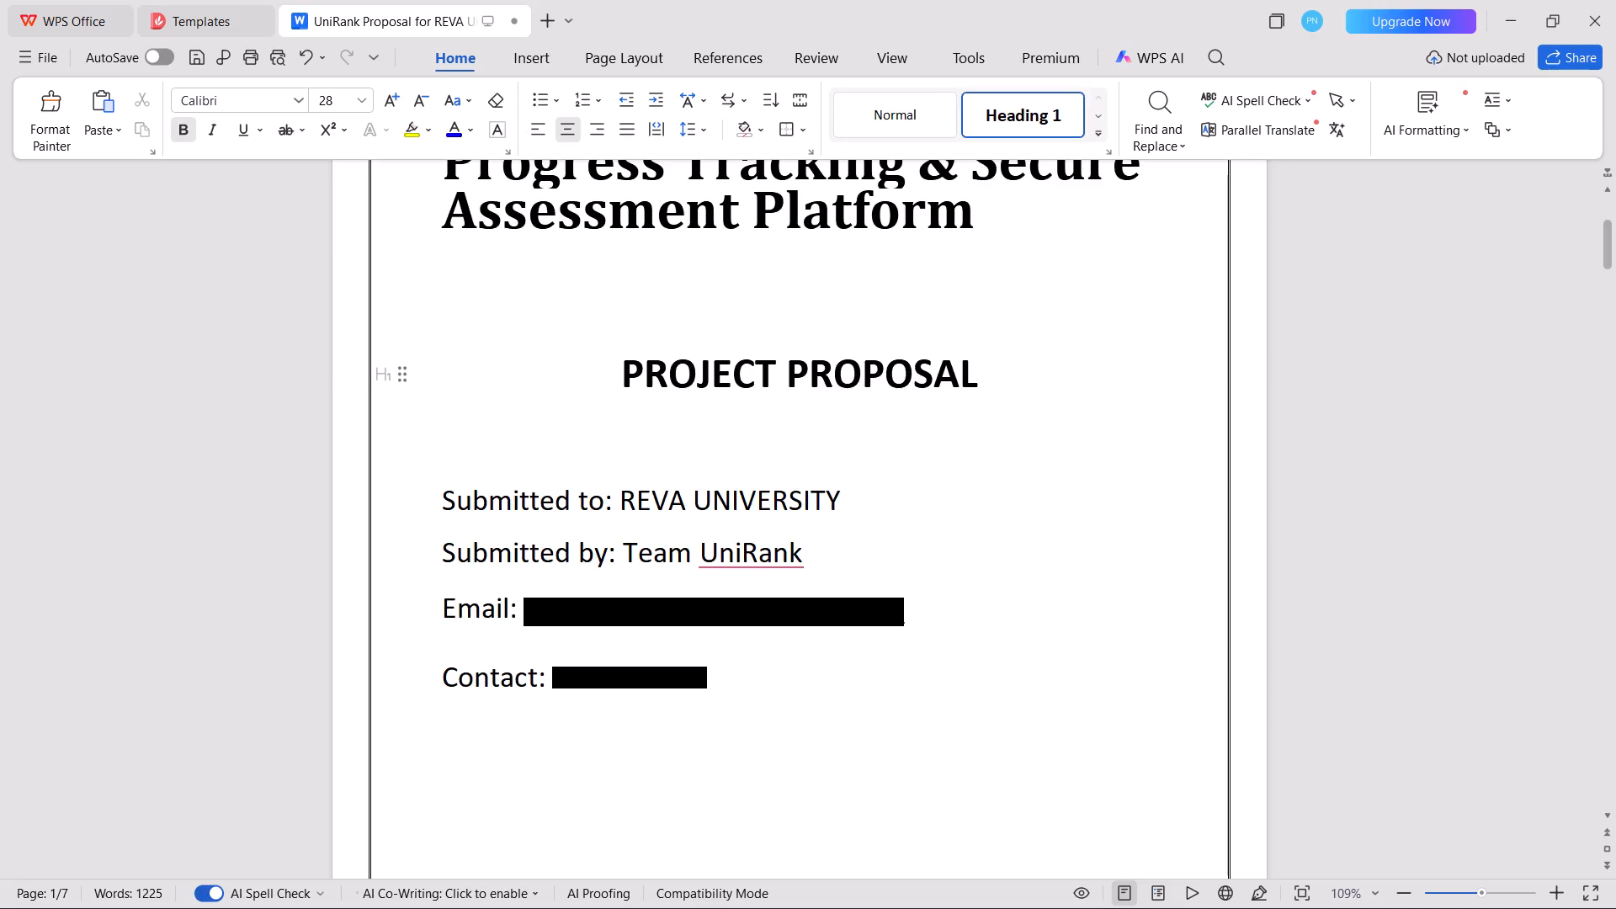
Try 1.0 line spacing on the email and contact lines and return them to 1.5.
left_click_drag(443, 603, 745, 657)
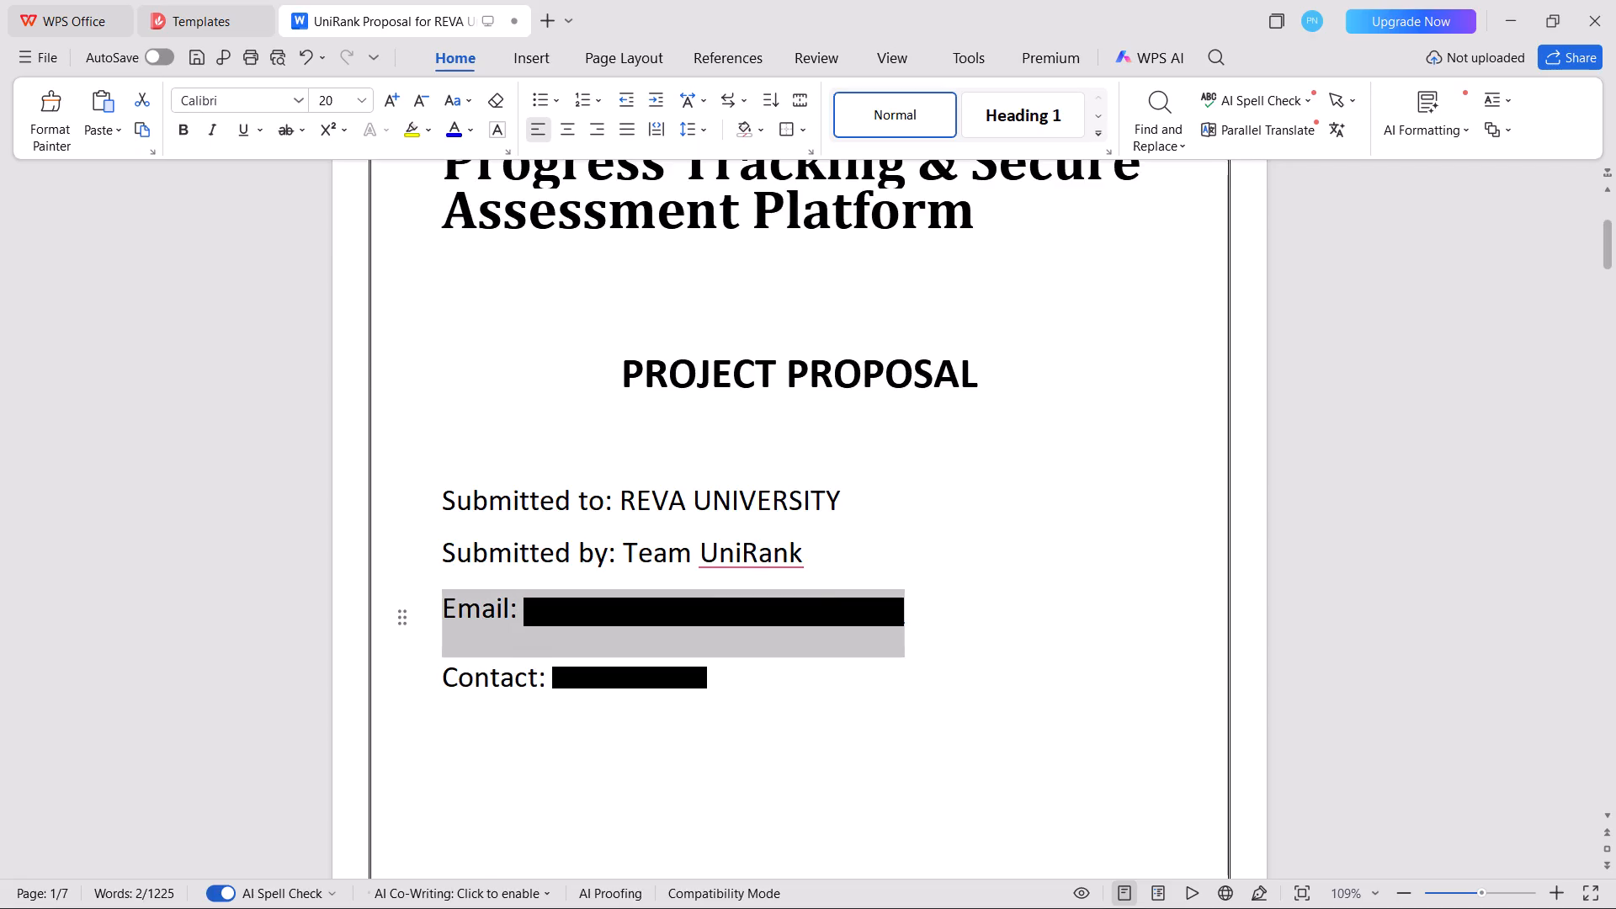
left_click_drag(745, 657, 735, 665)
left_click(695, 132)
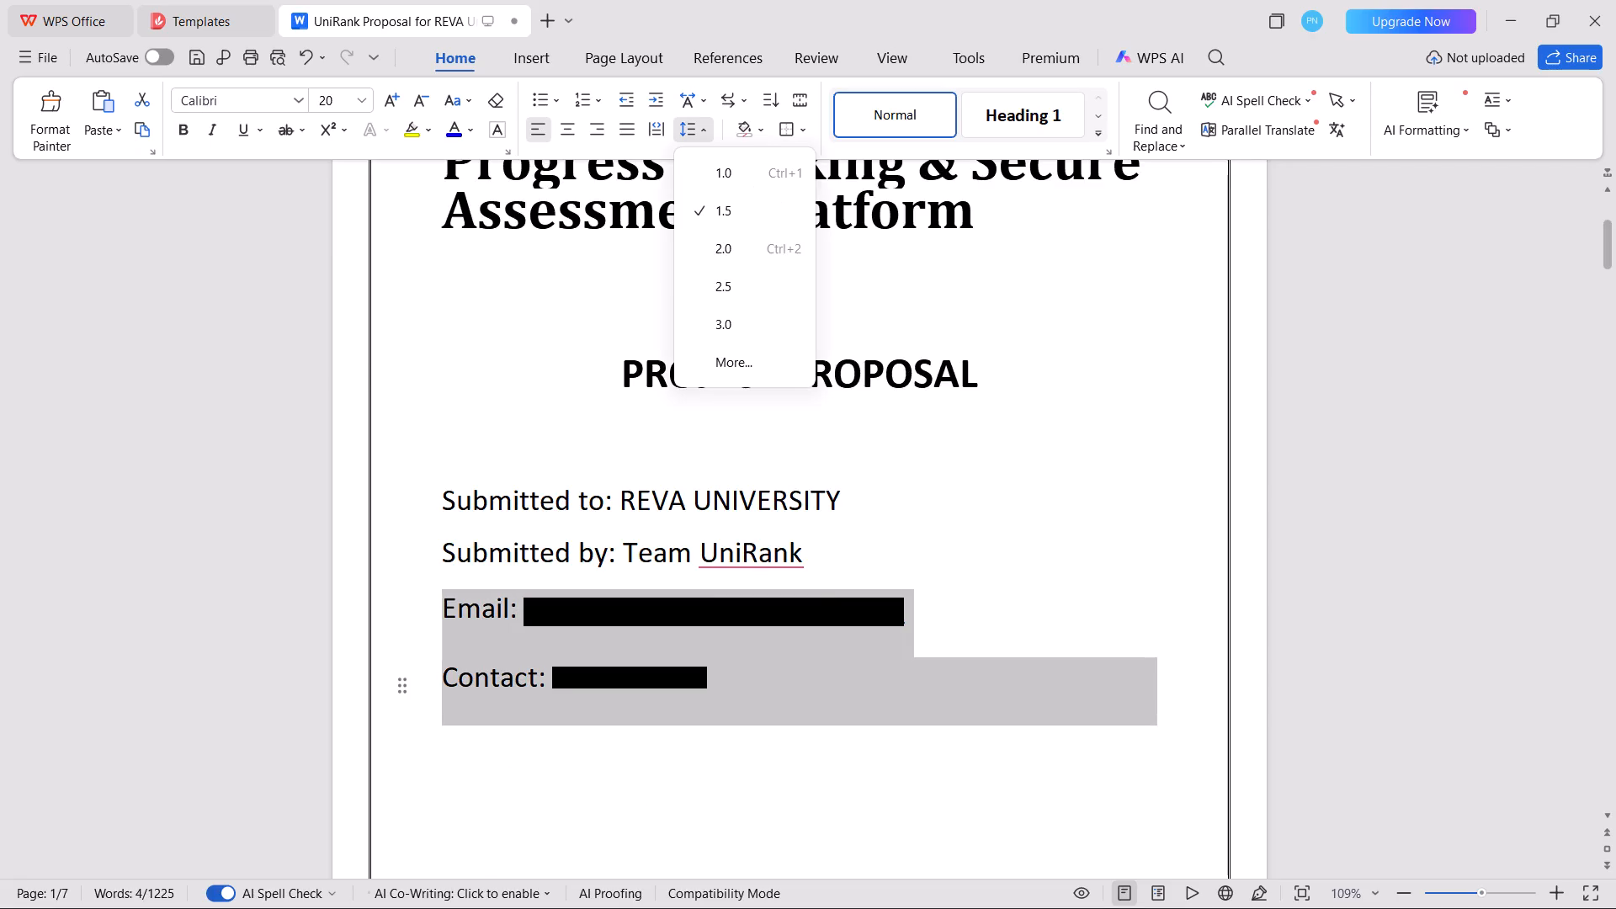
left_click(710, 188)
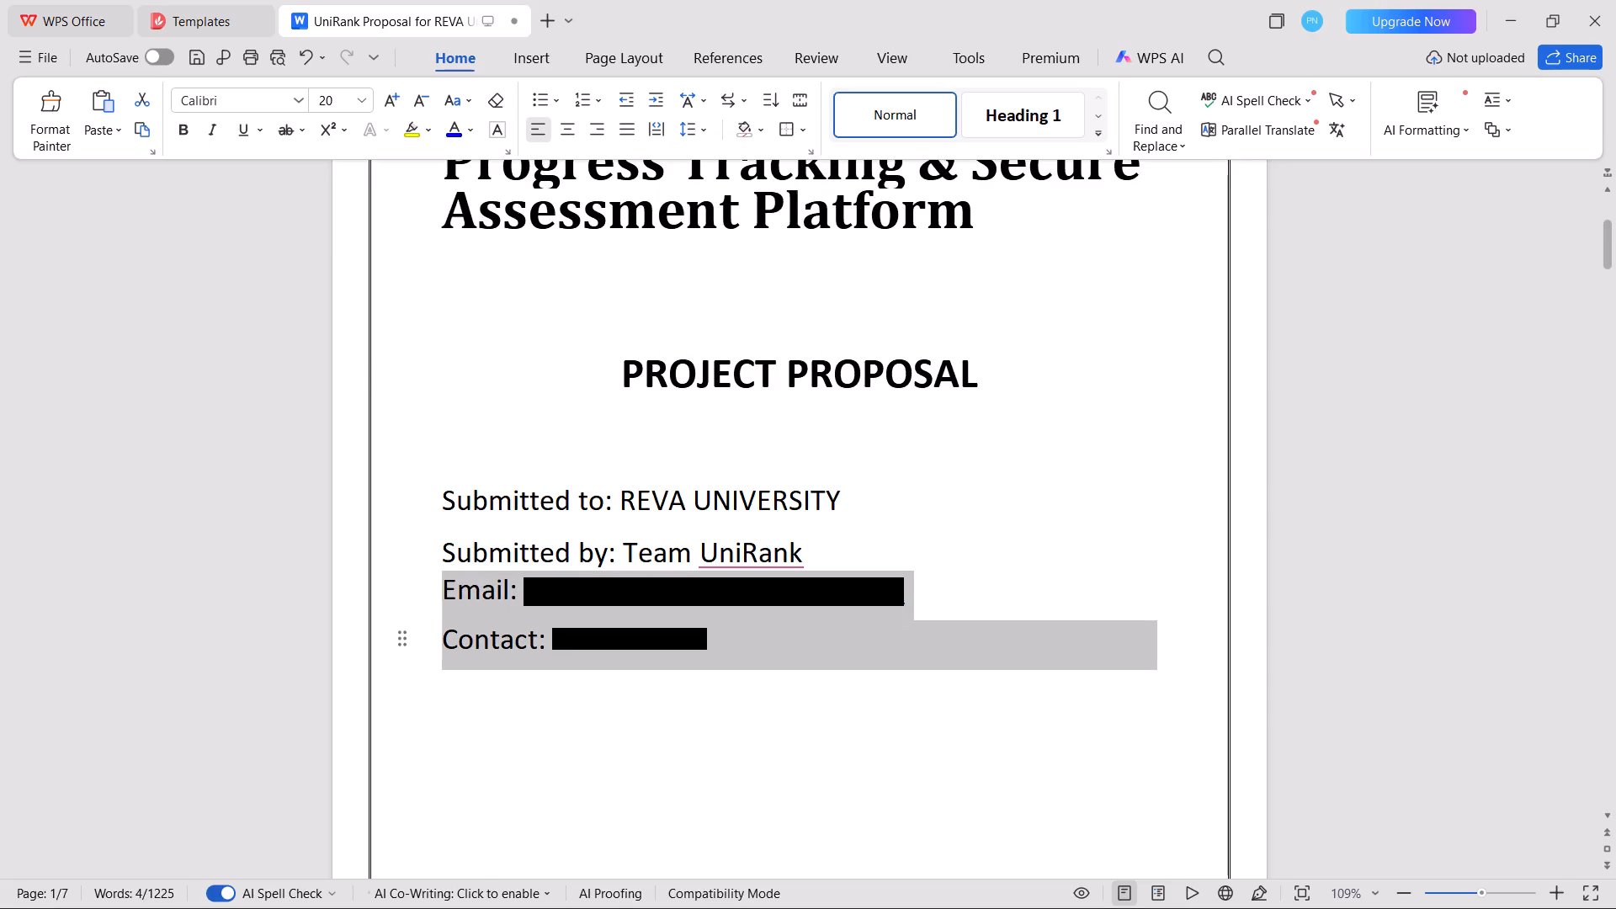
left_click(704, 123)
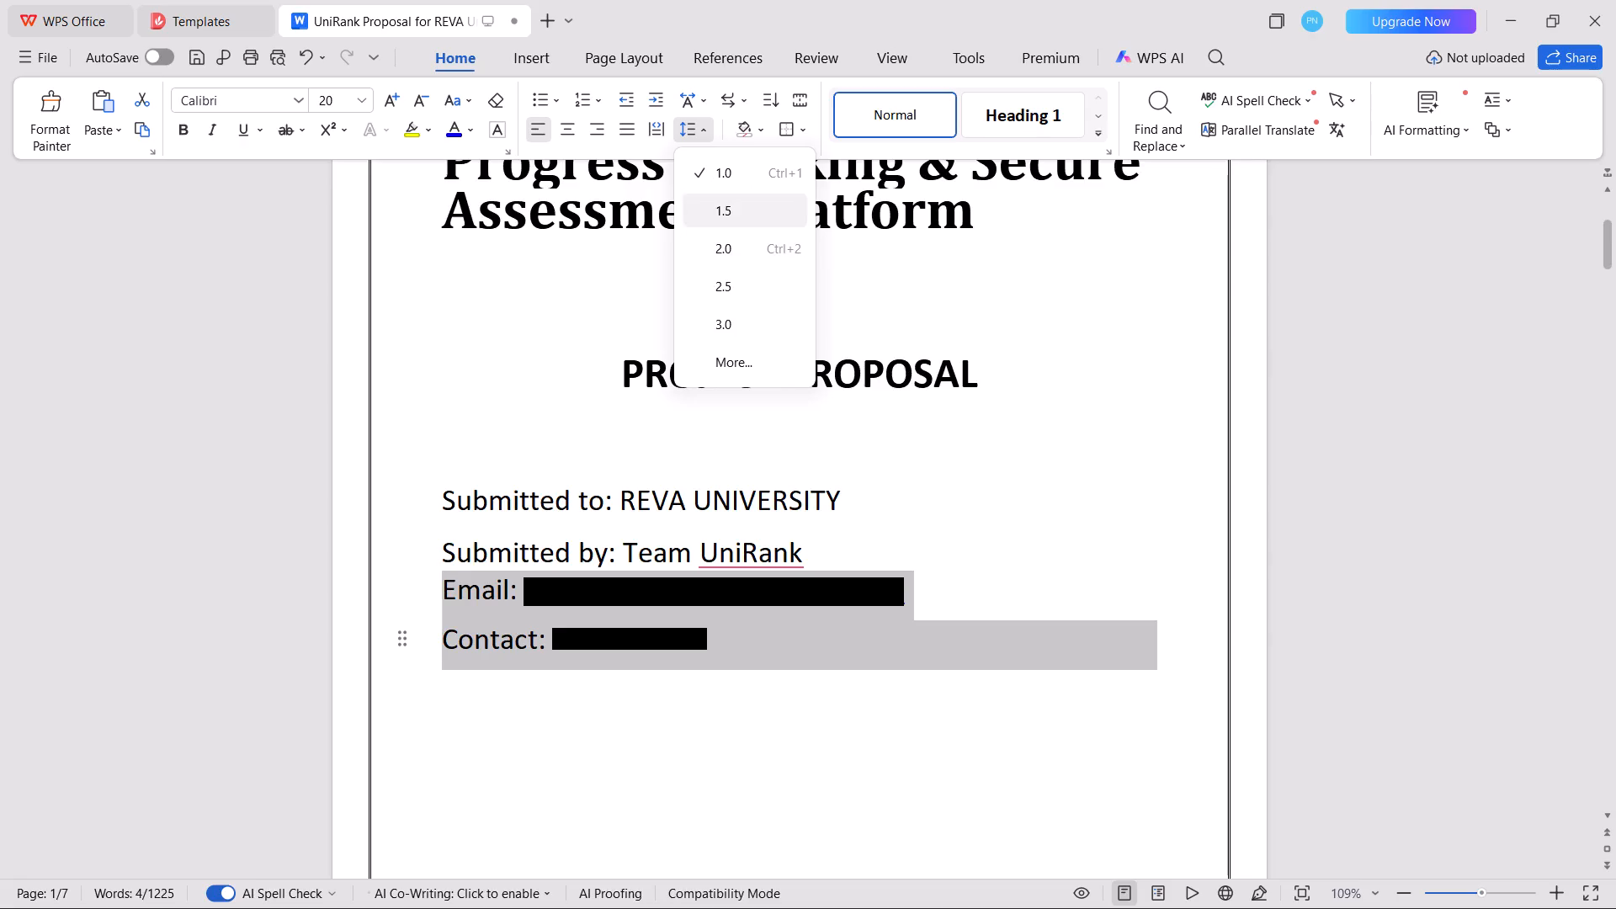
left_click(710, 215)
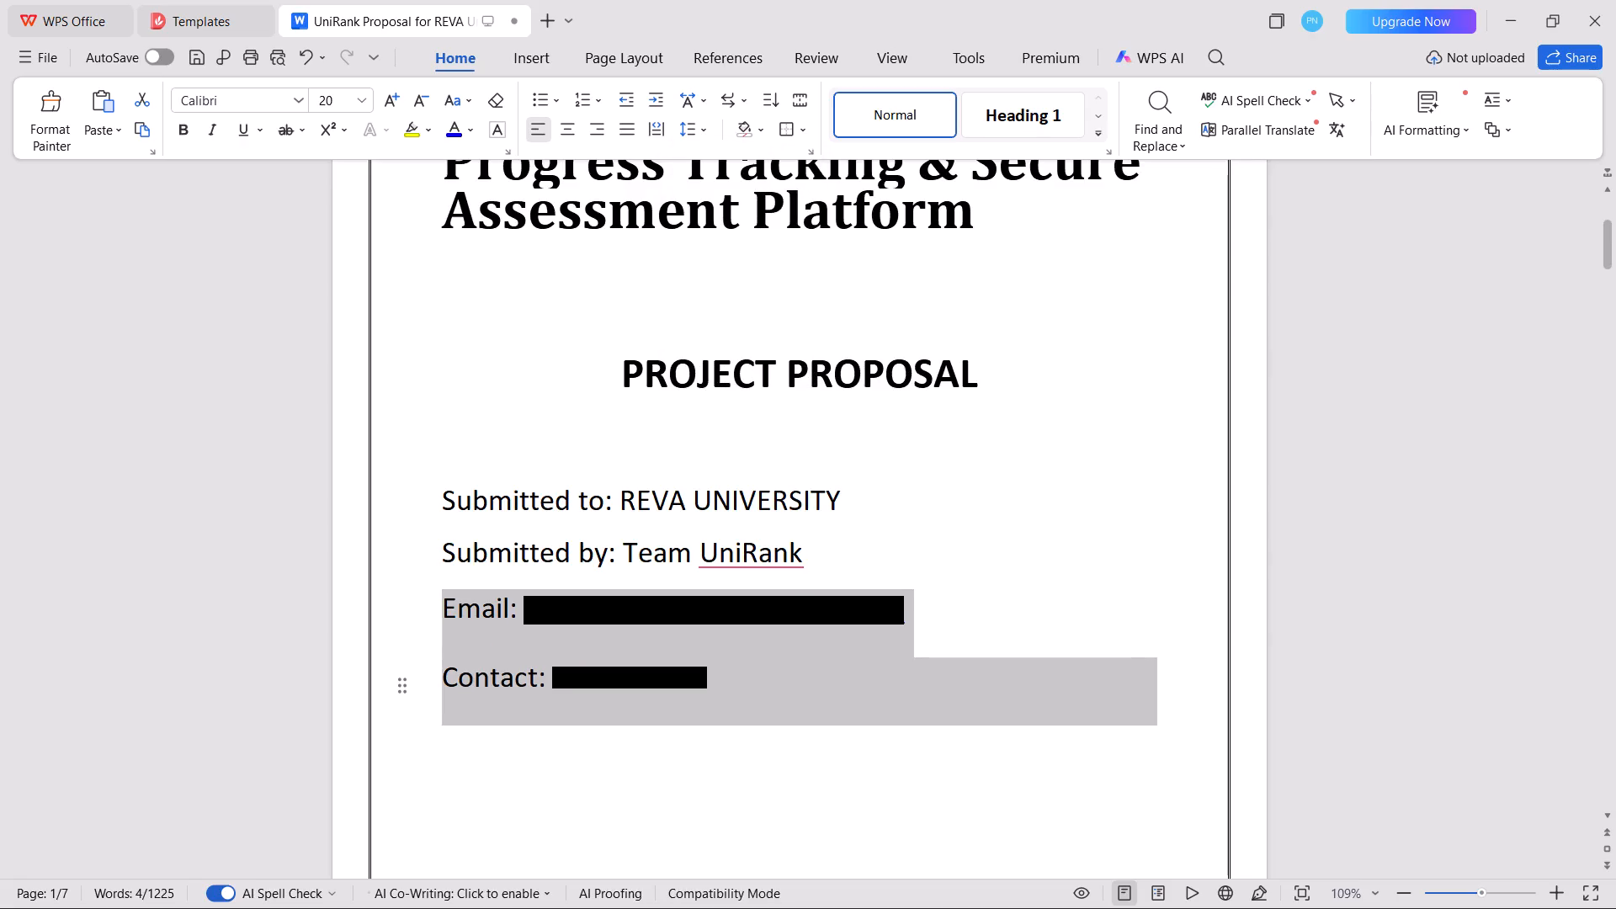
Set the line spacing of the "Submitted to: REVA UNIVERSITY" and "Submitted by: Team UniRank" lines to 1.5.
left_click_drag(443, 492, 832, 562)
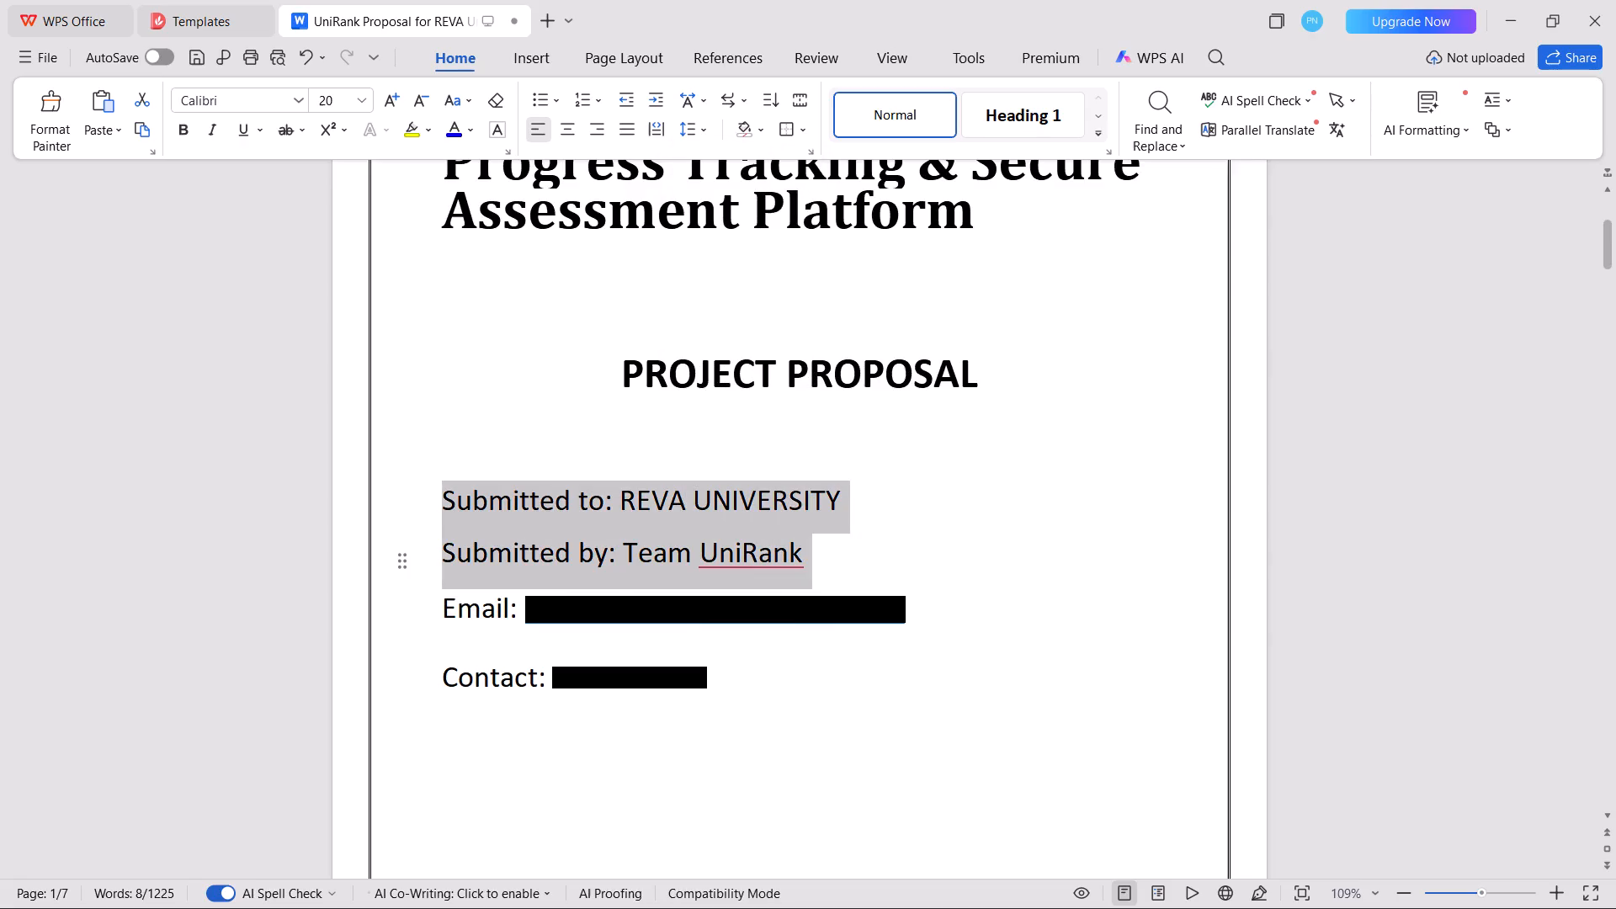
left_click(706, 136)
left_click(699, 203)
left_click(912, 497)
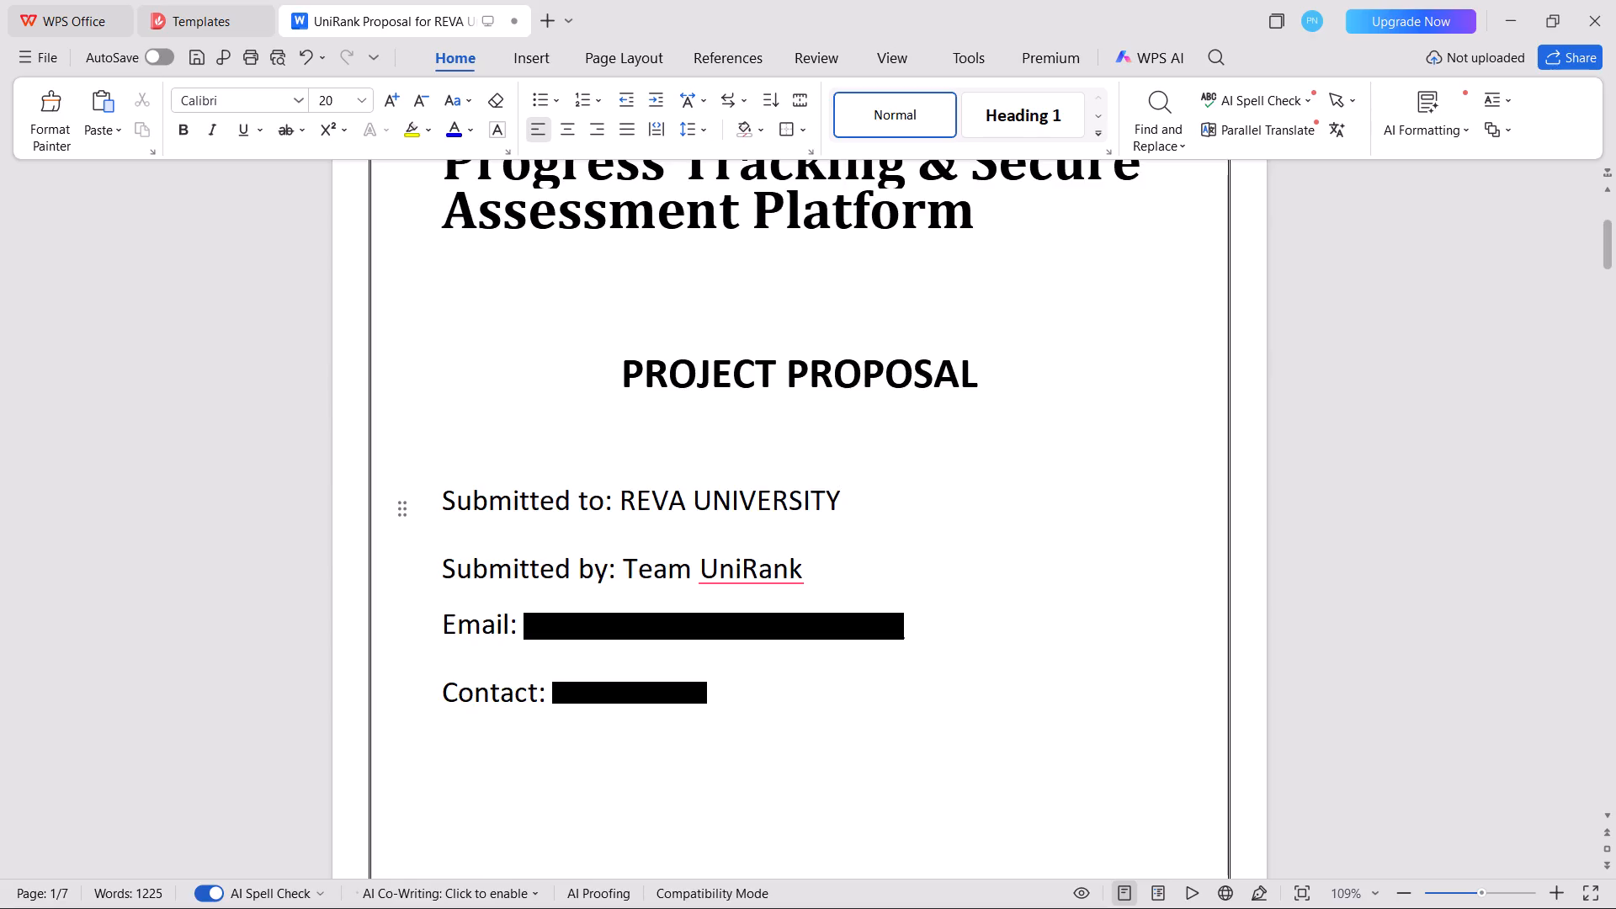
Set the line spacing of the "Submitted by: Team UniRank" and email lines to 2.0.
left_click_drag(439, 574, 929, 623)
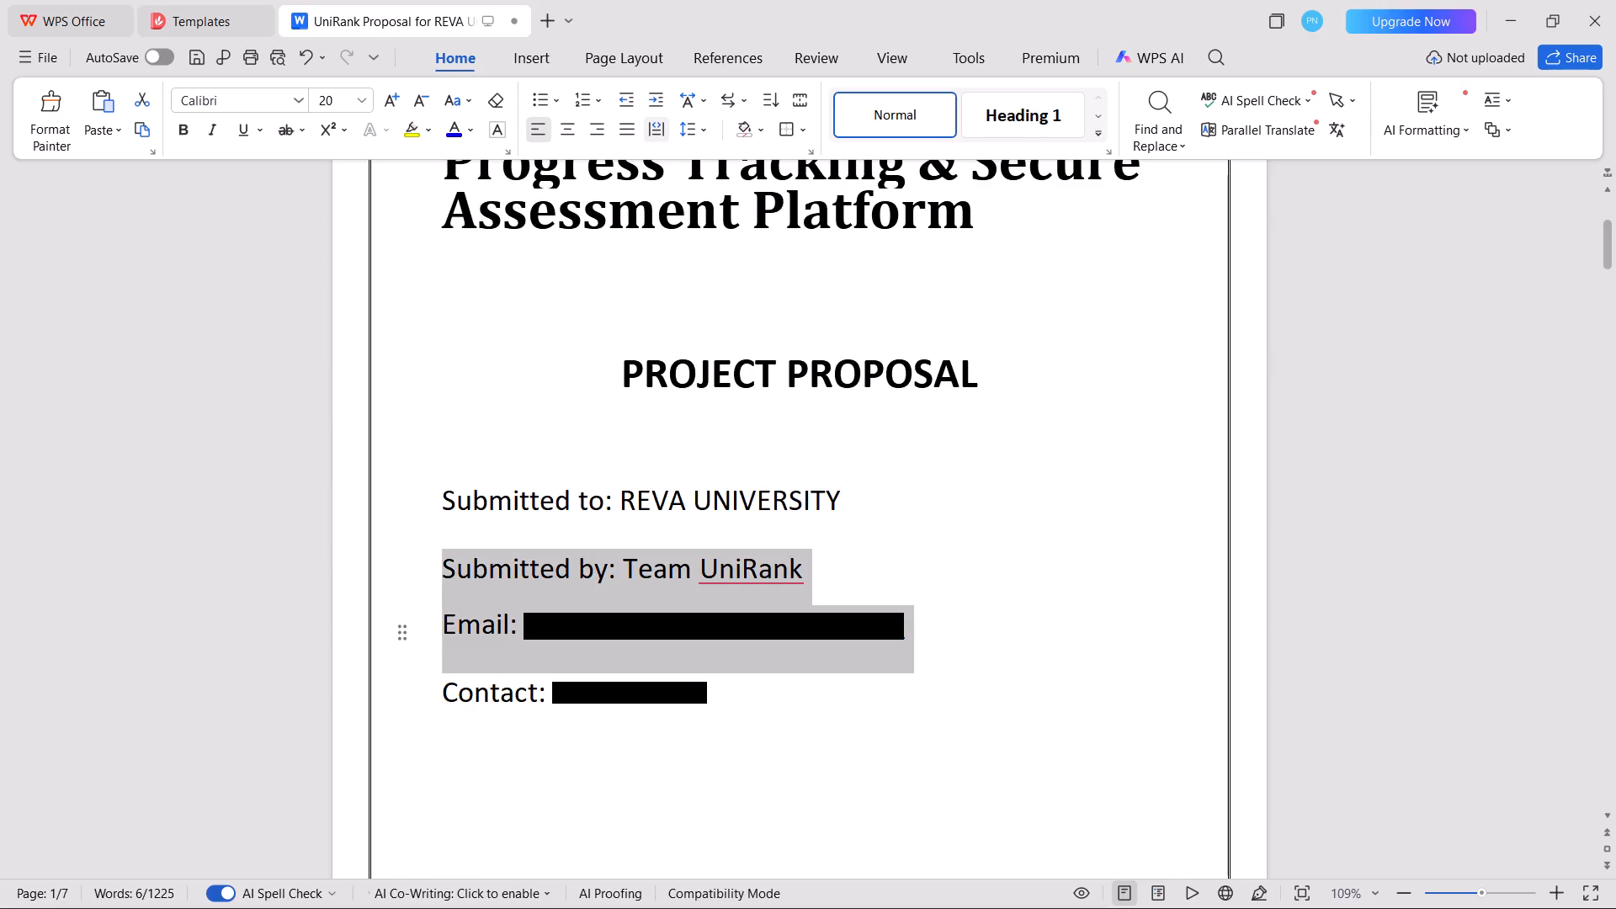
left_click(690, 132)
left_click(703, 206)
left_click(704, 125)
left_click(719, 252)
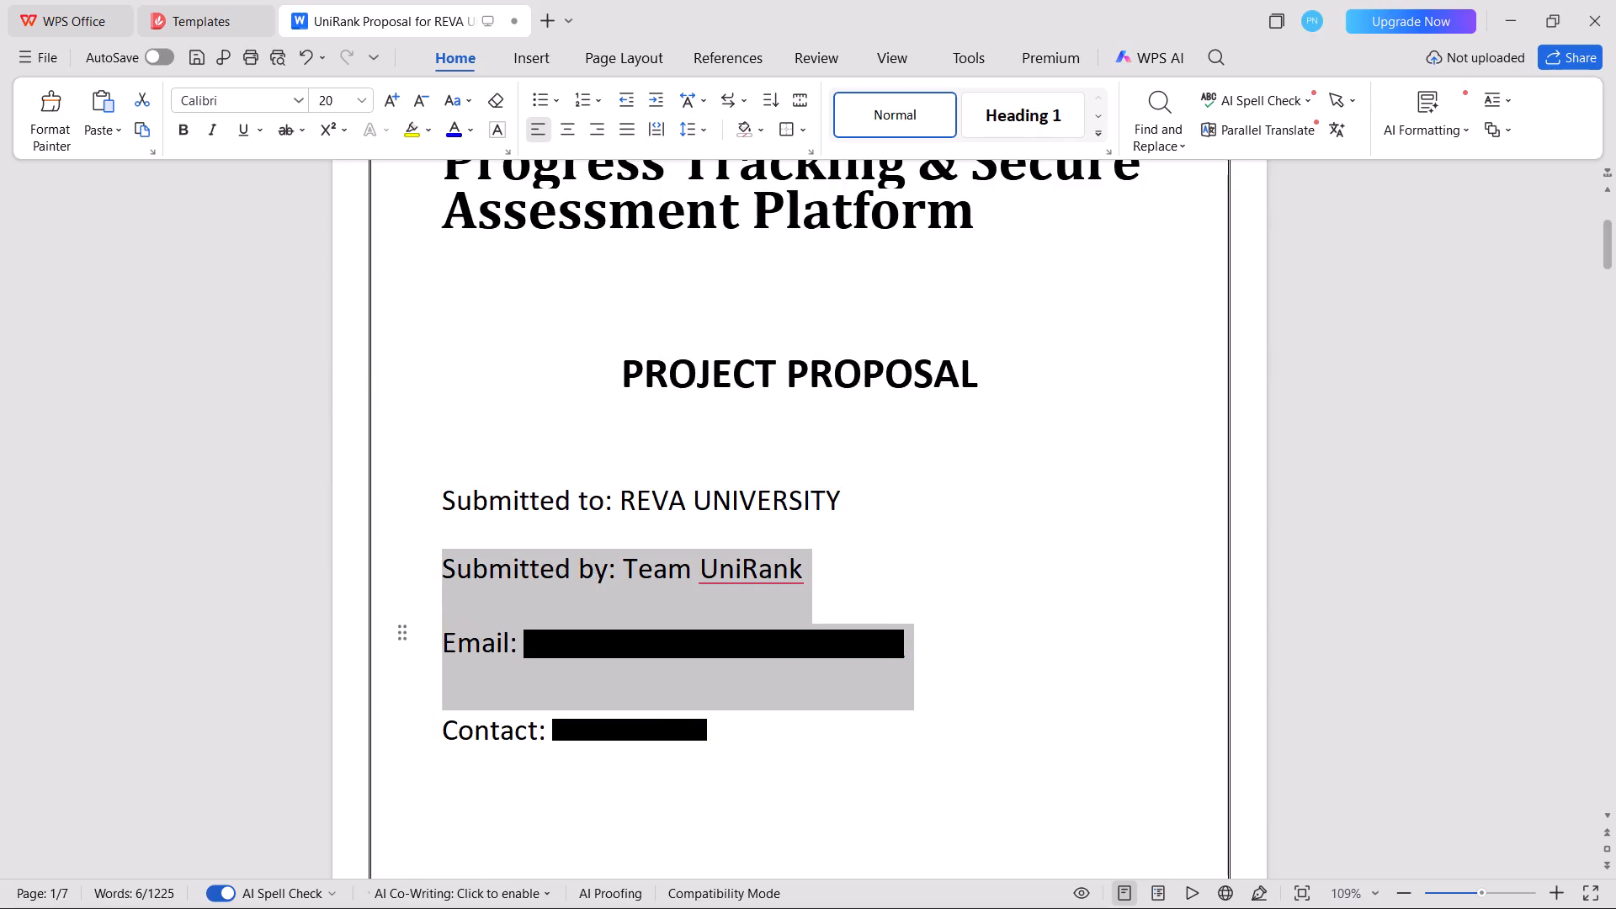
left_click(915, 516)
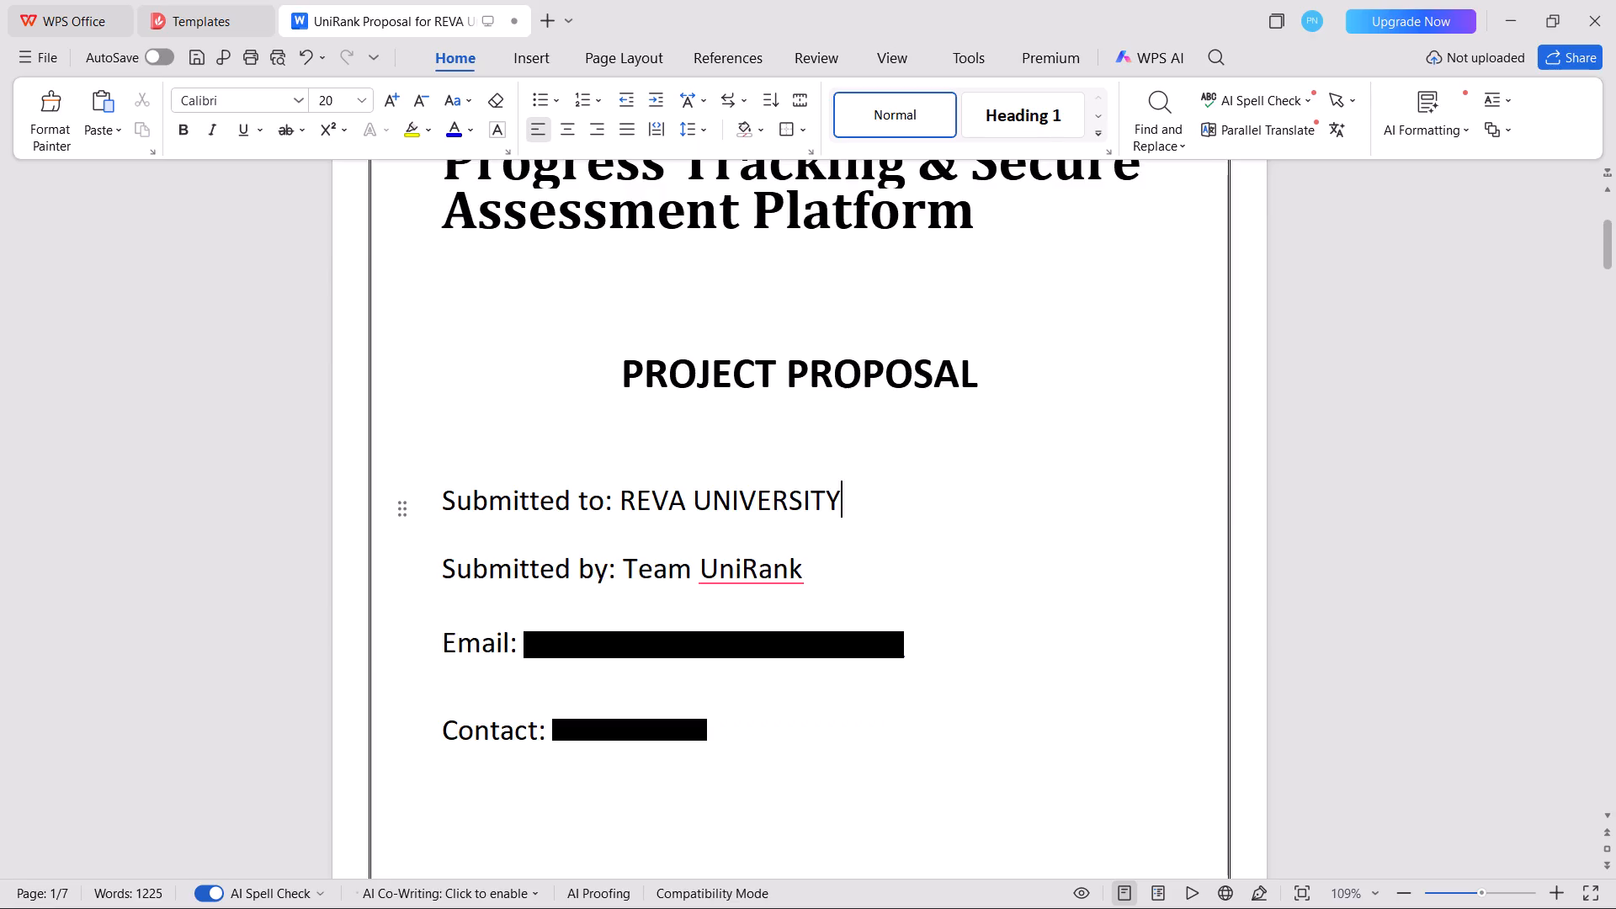
Try 1.0 line spacing on the email and contact lines and settle on 1.5.
double_click(476, 688)
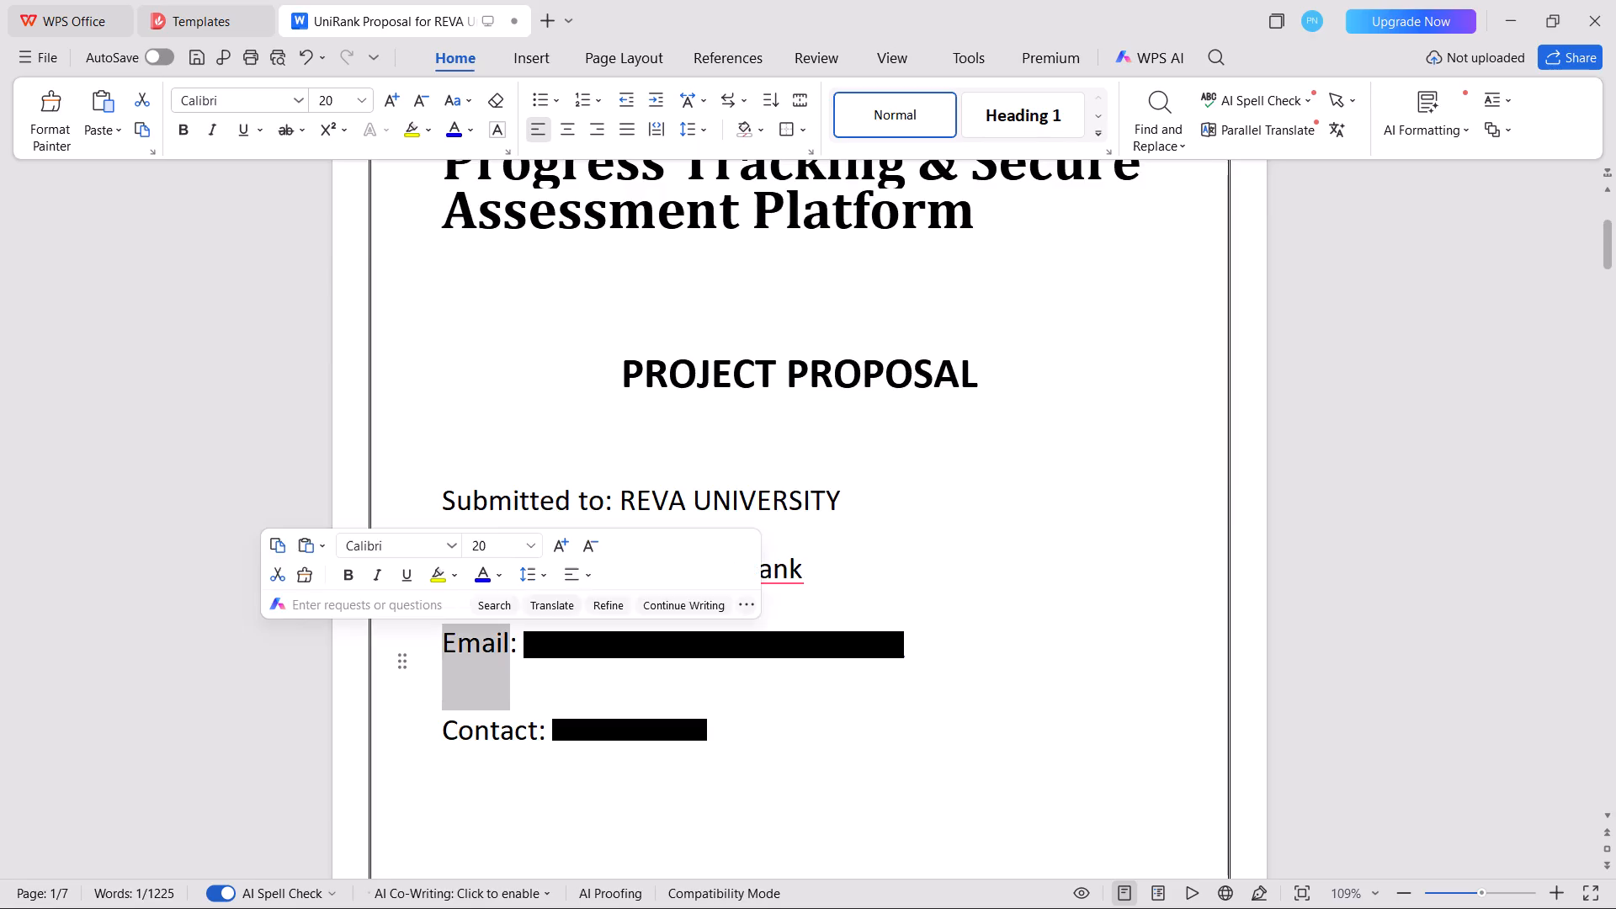
double_click(428, 710)
double_click(431, 704)
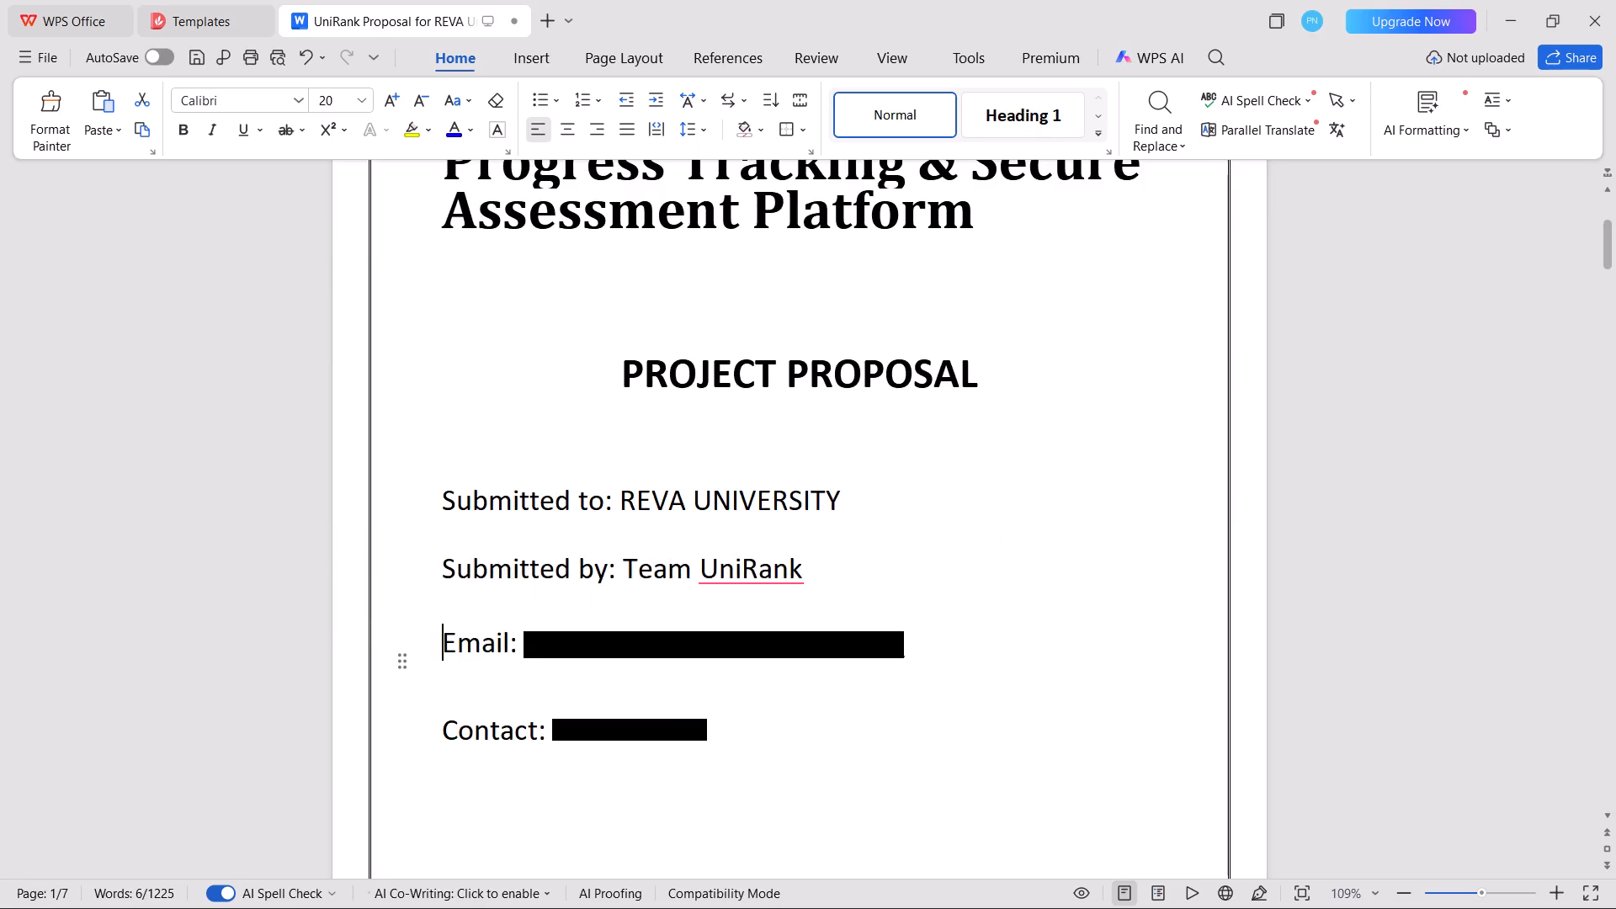
left_click(431, 752)
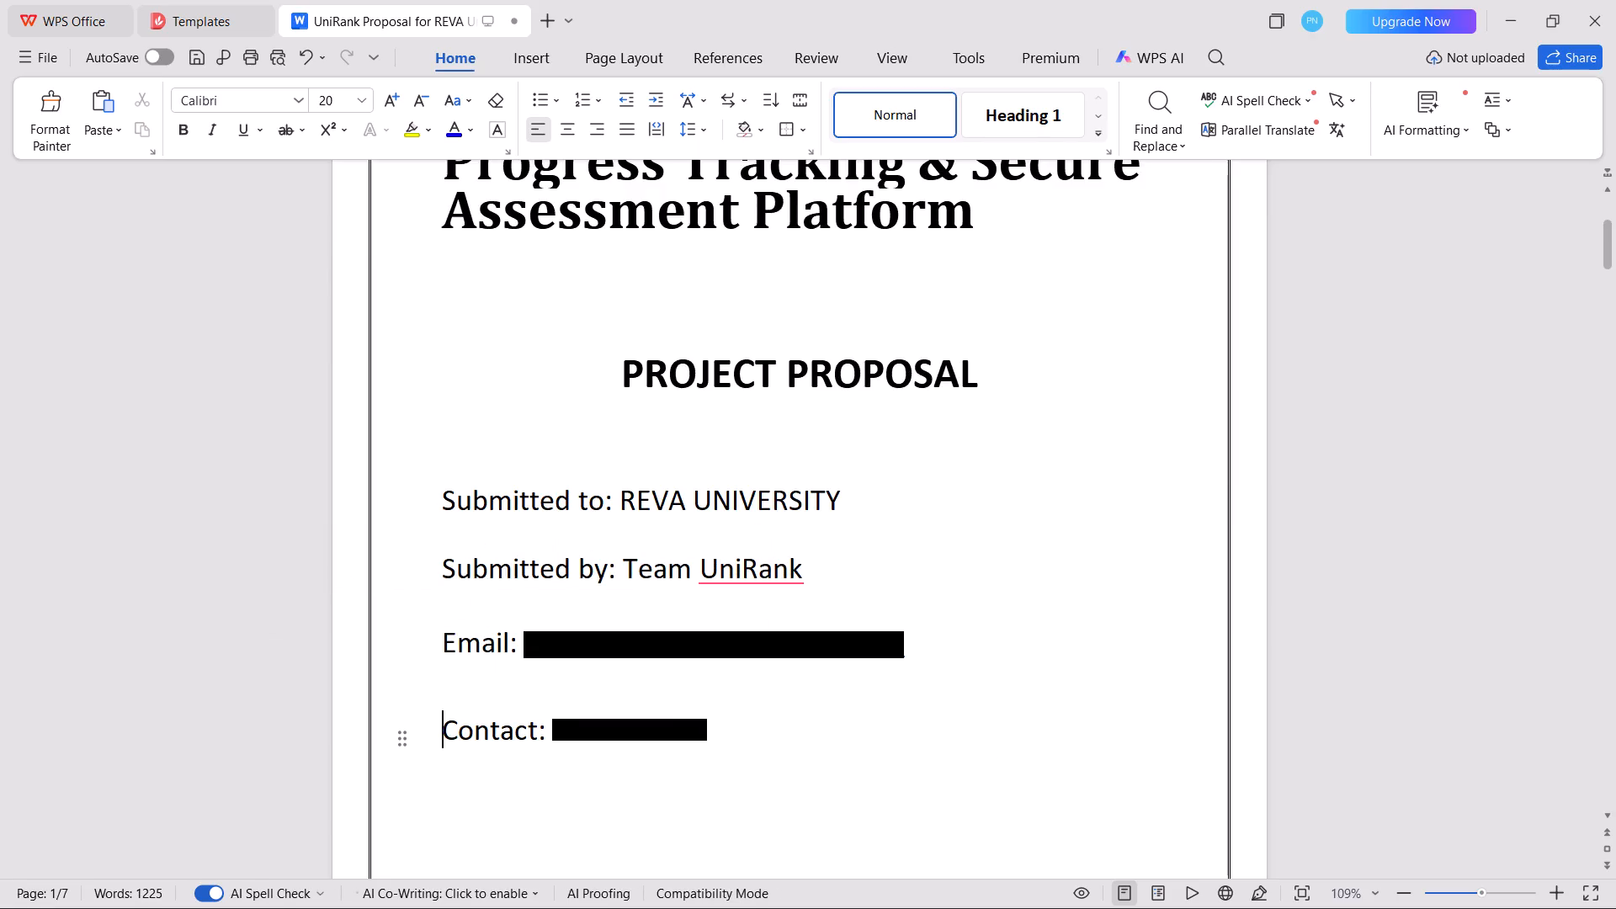
double_click(443, 694)
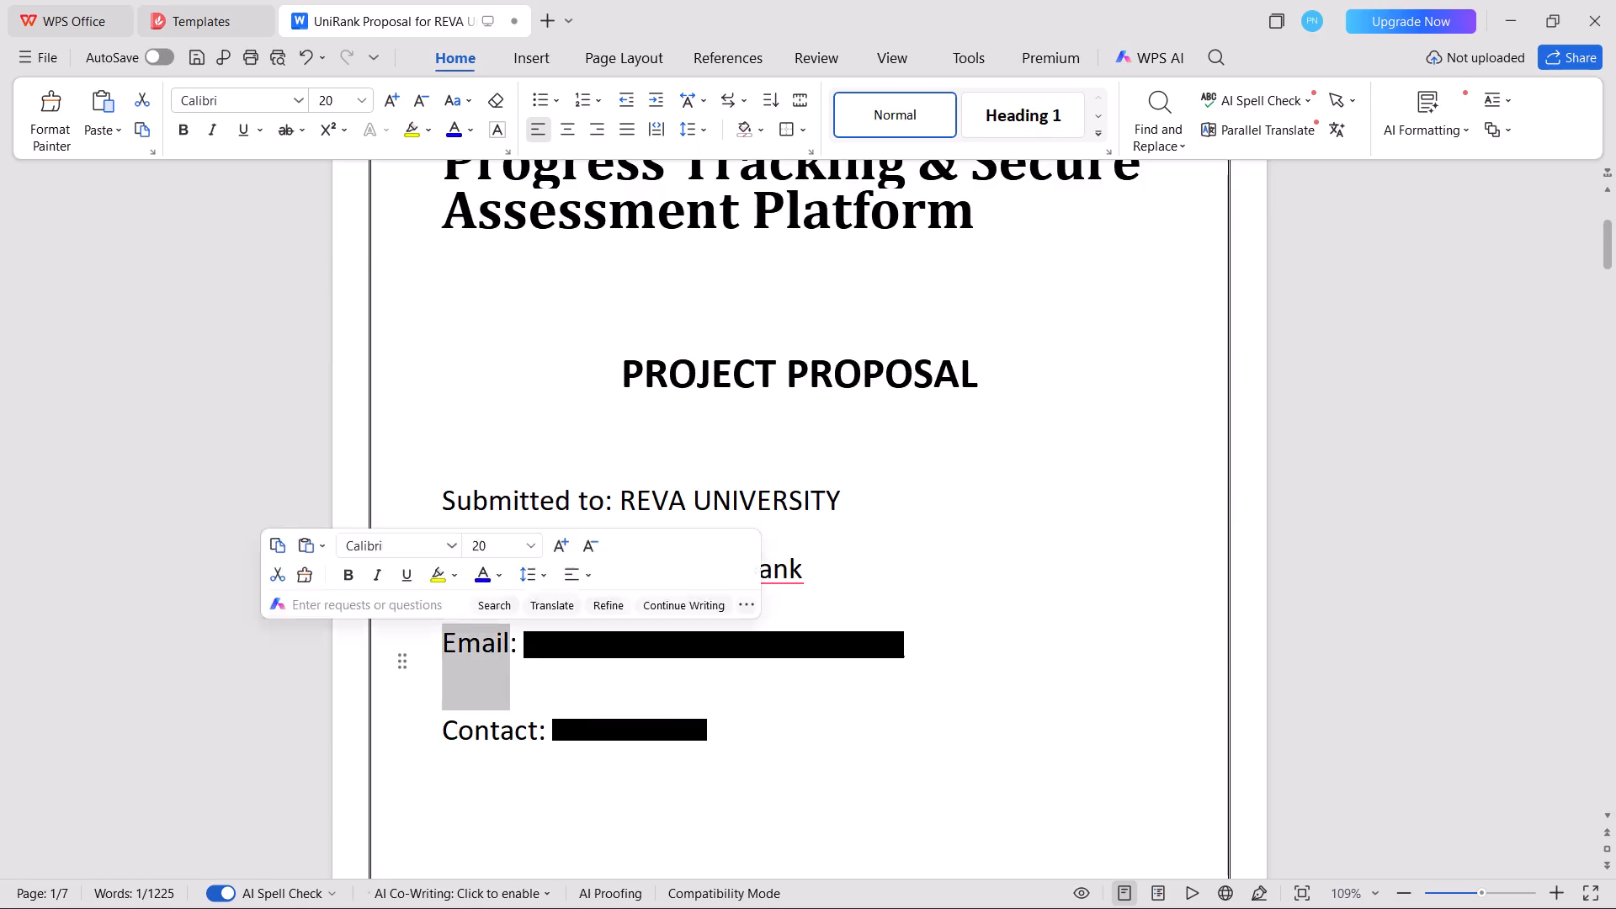
left_click(438, 742)
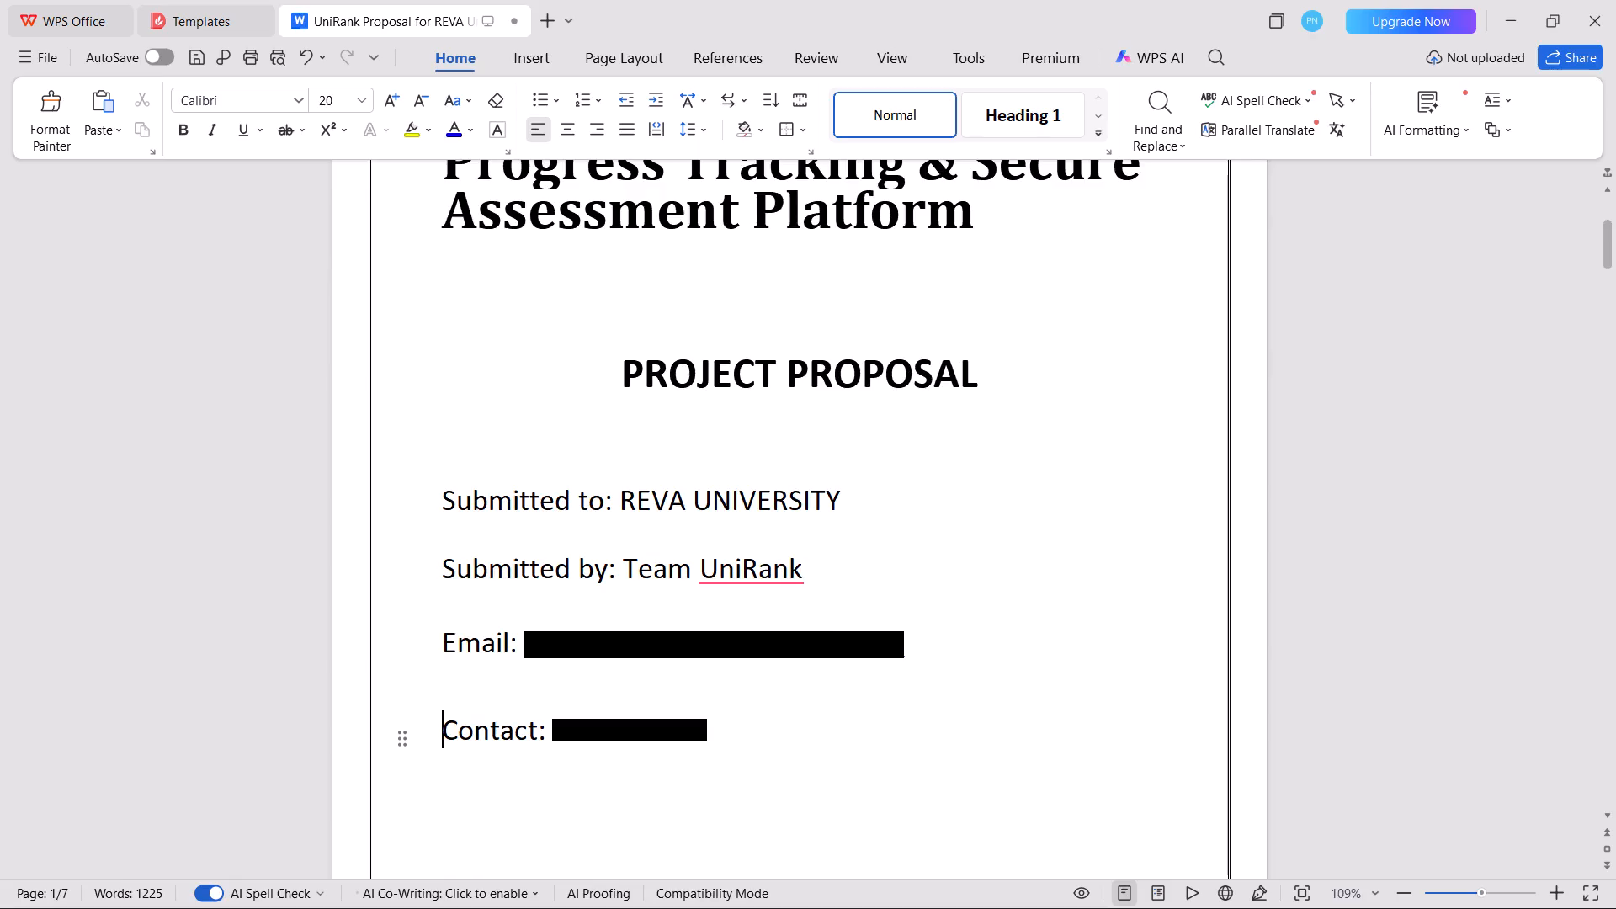
left_click_drag(444, 648, 776, 721)
left_click(688, 139)
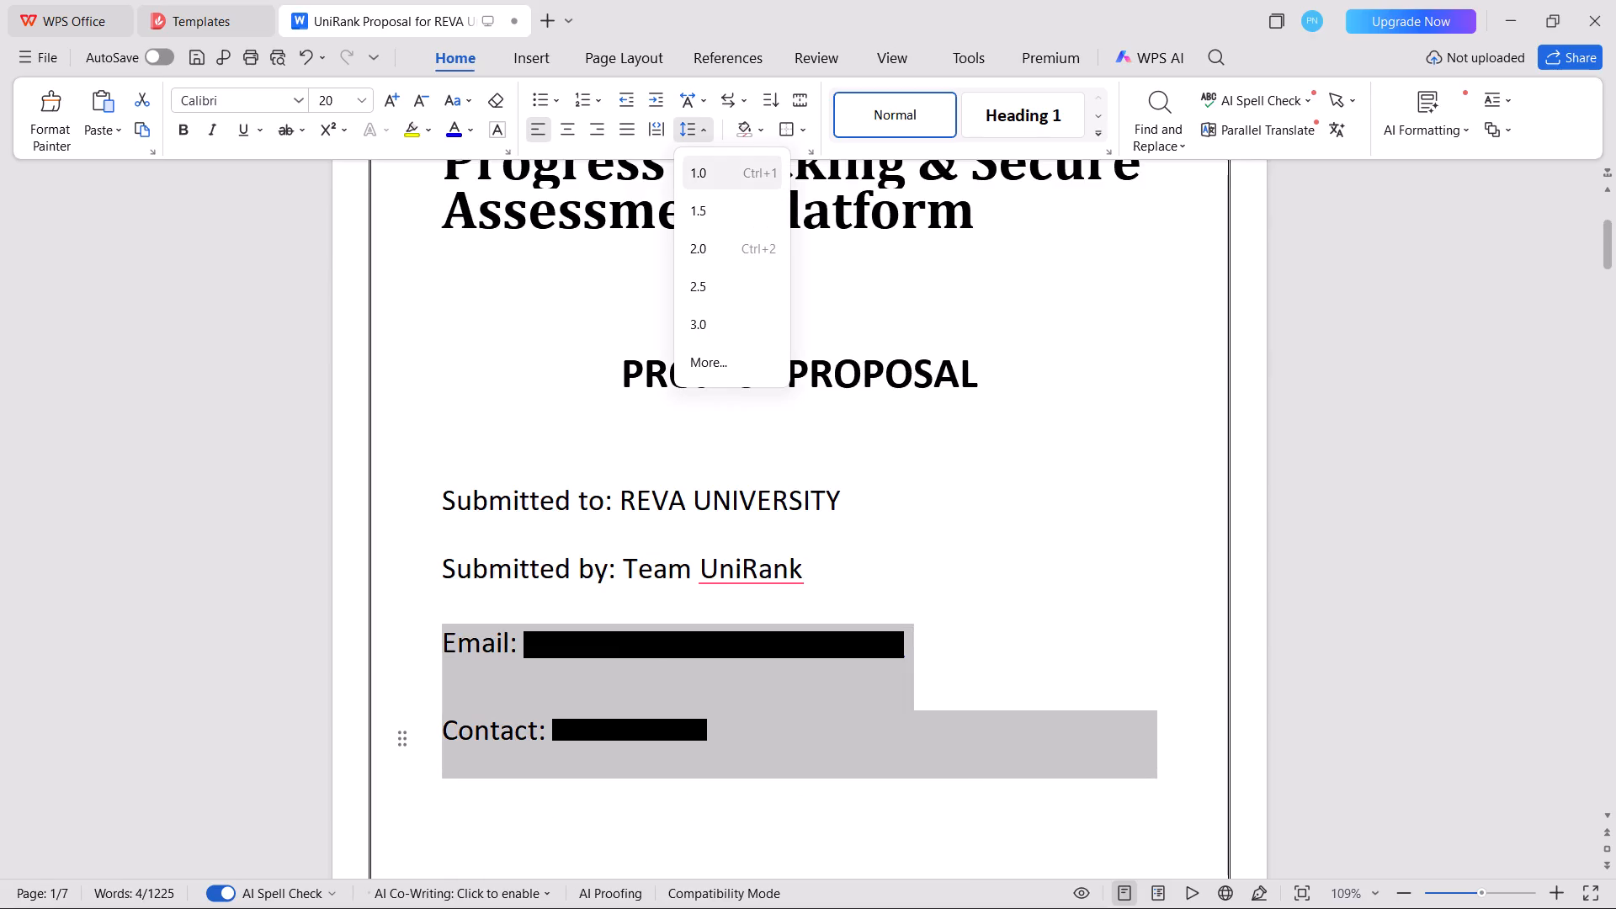
left_click(694, 180)
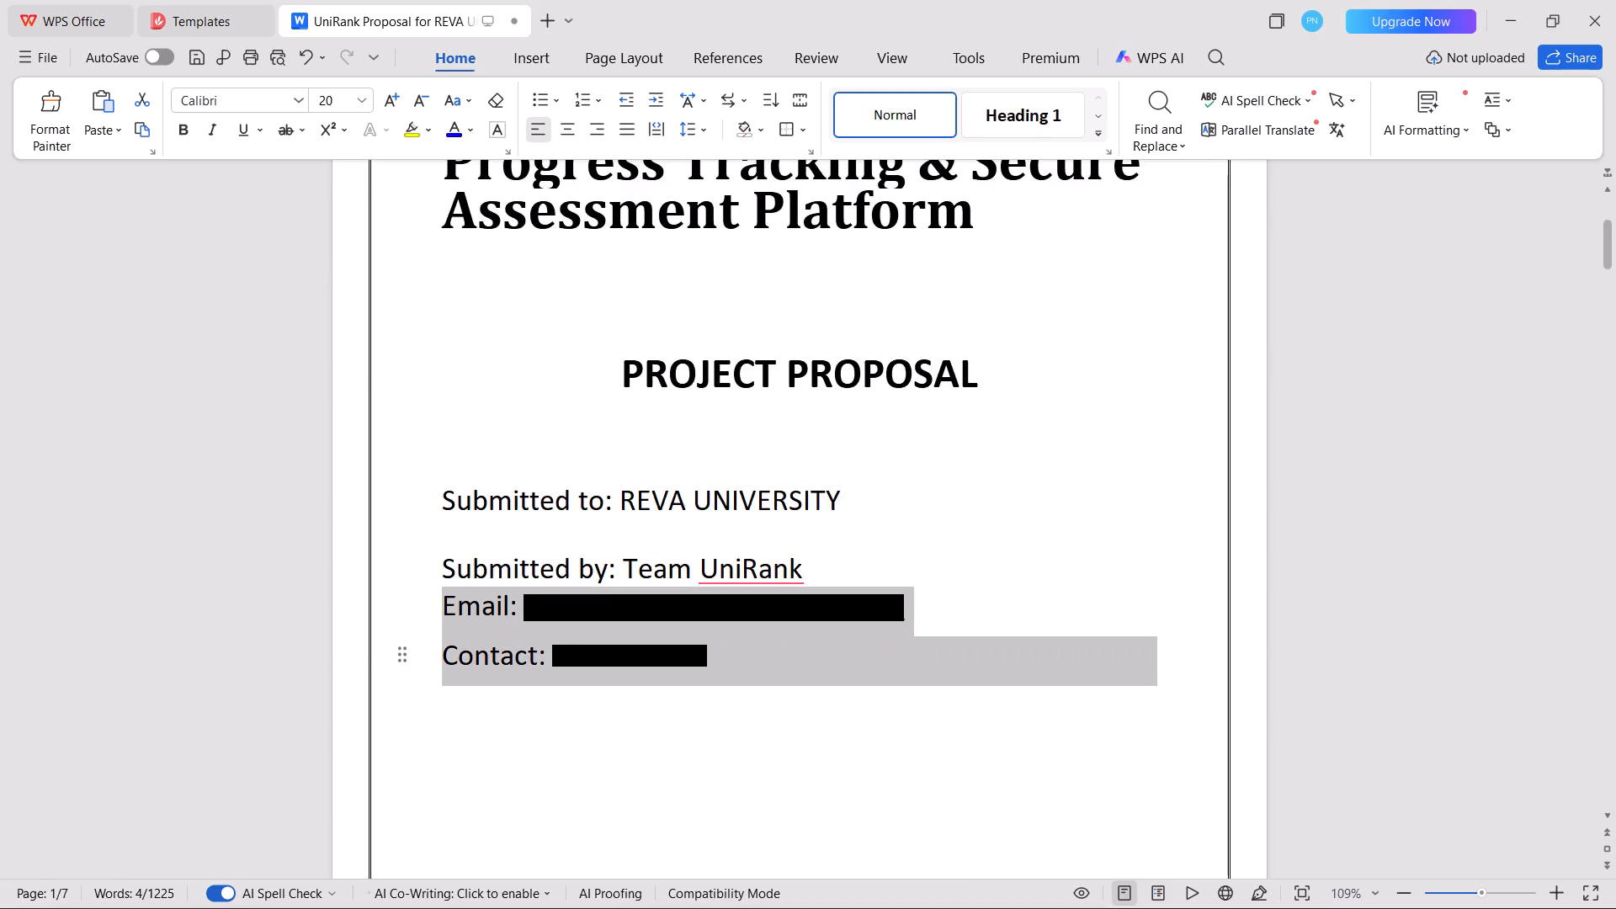
left_click(703, 114)
left_click(702, 120)
left_click(699, 199)
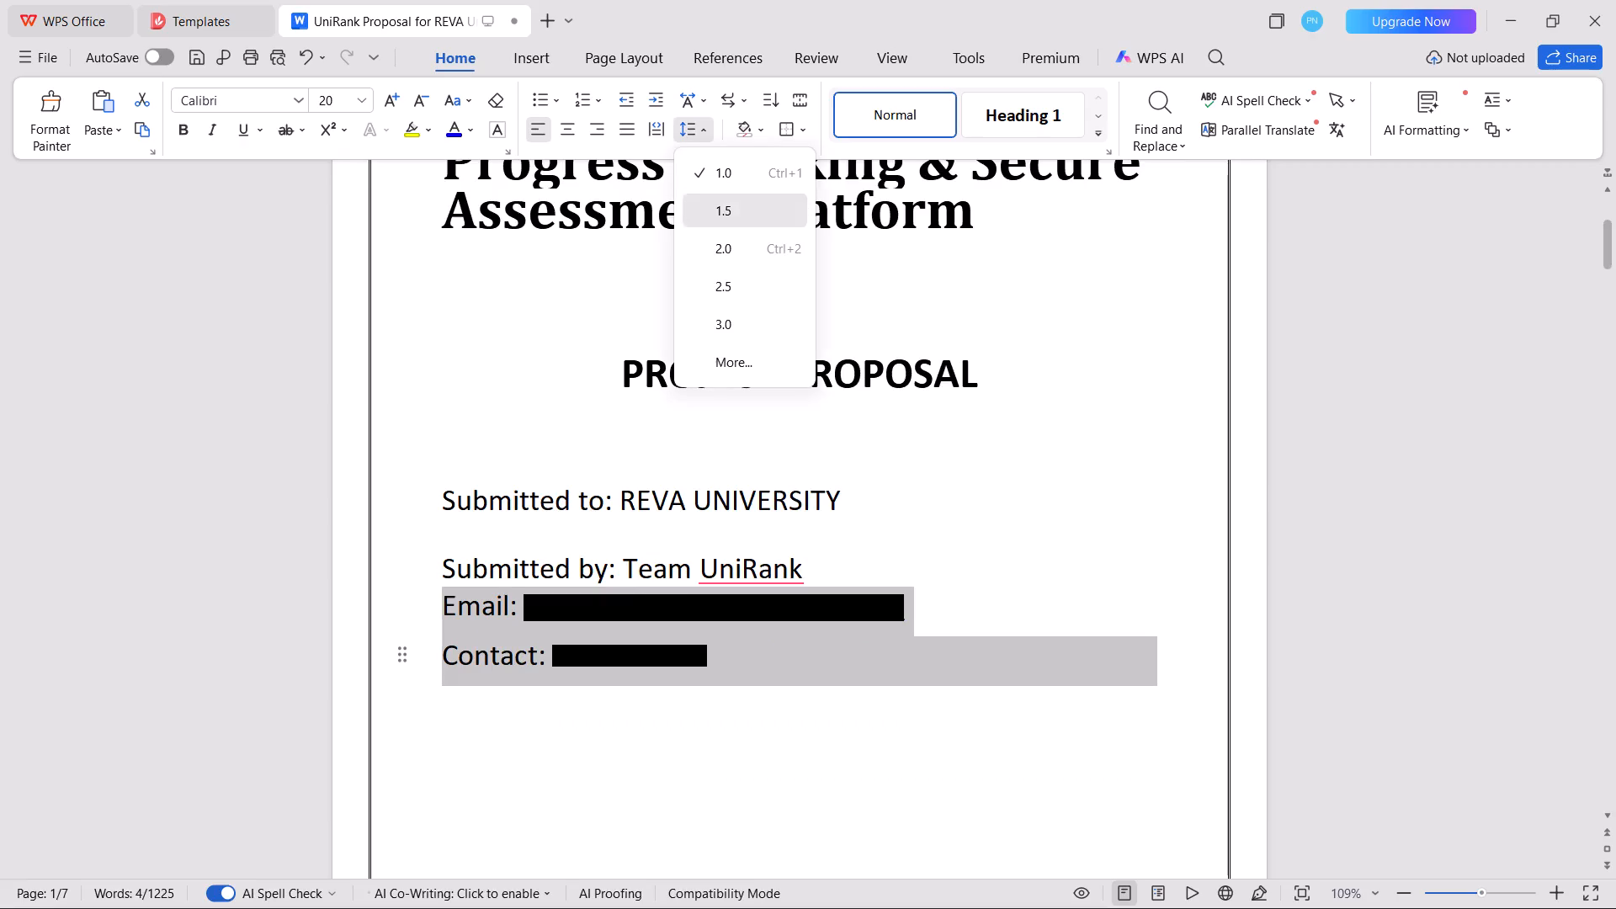
left_click(619, 452)
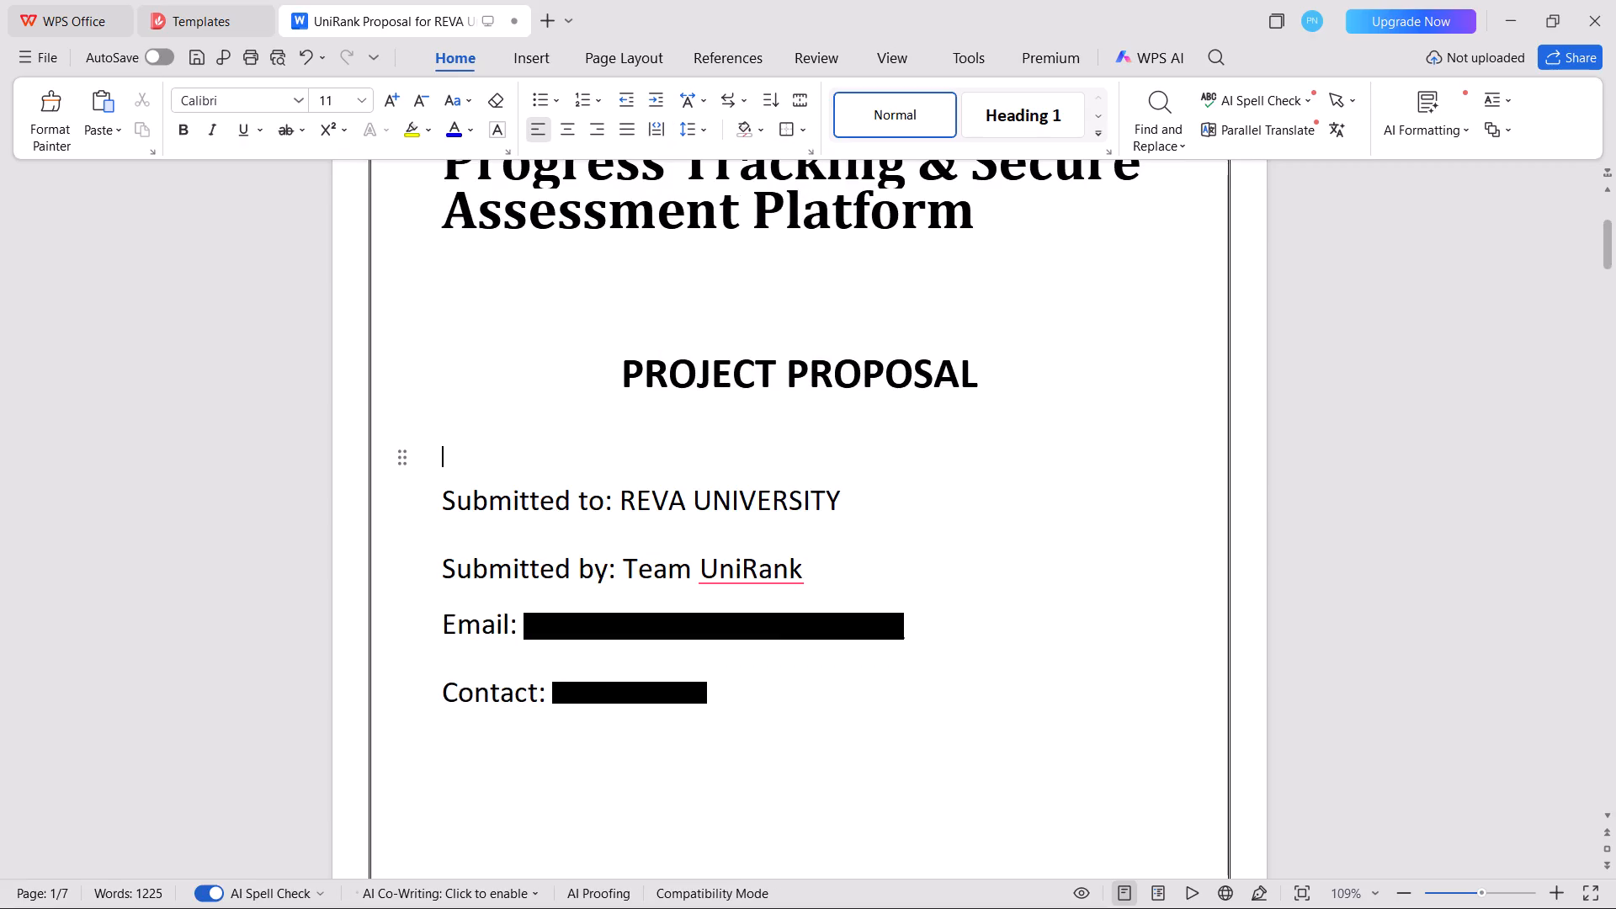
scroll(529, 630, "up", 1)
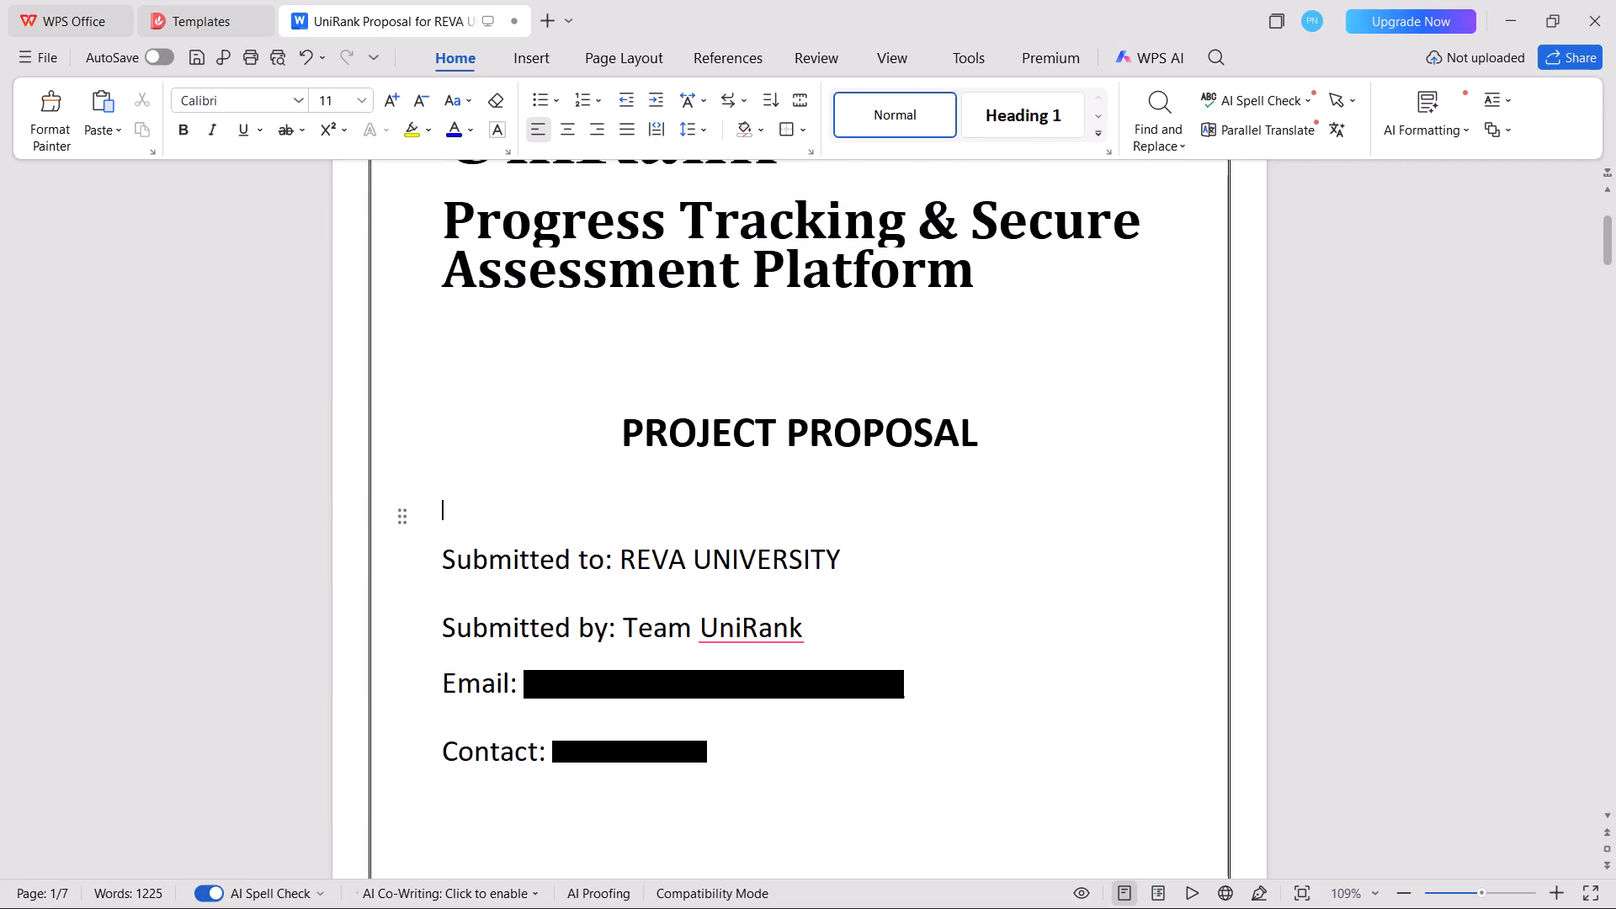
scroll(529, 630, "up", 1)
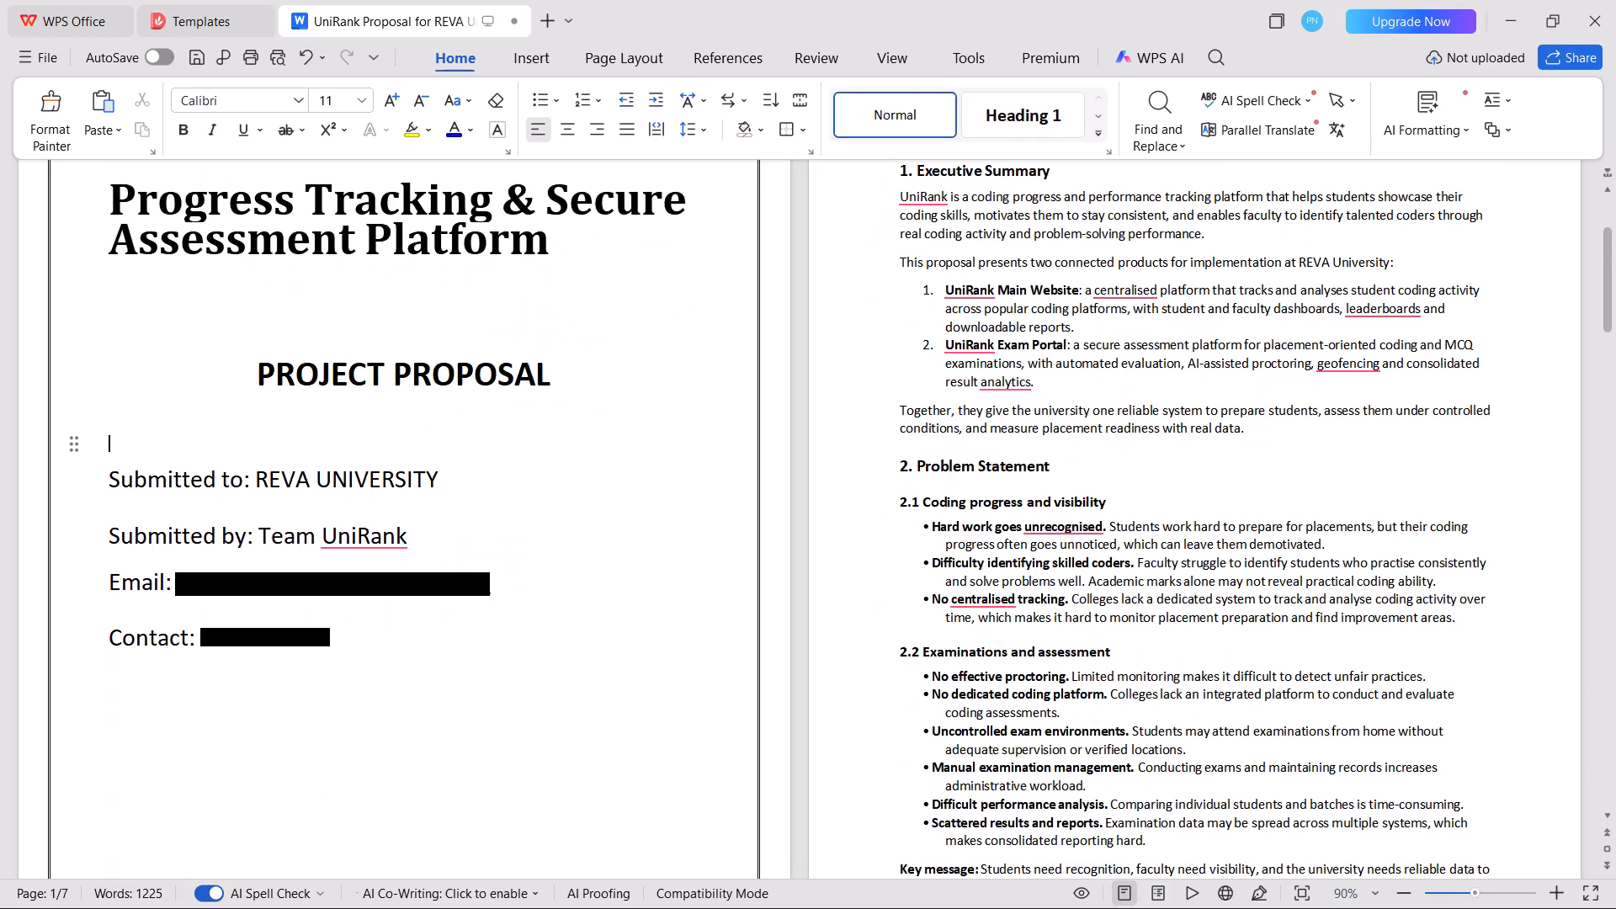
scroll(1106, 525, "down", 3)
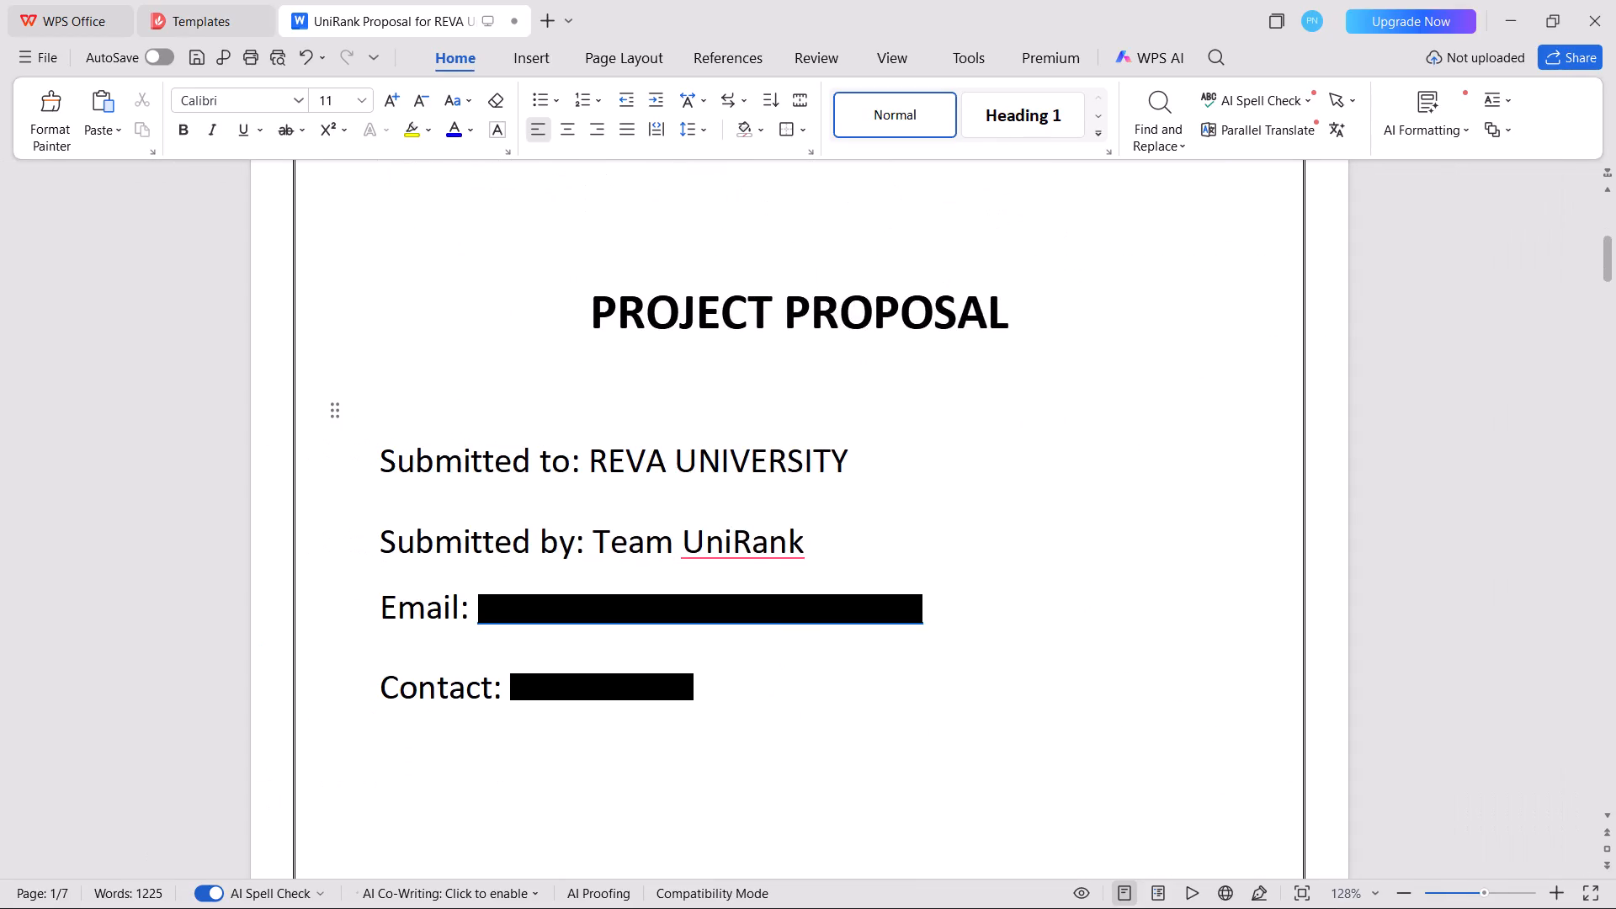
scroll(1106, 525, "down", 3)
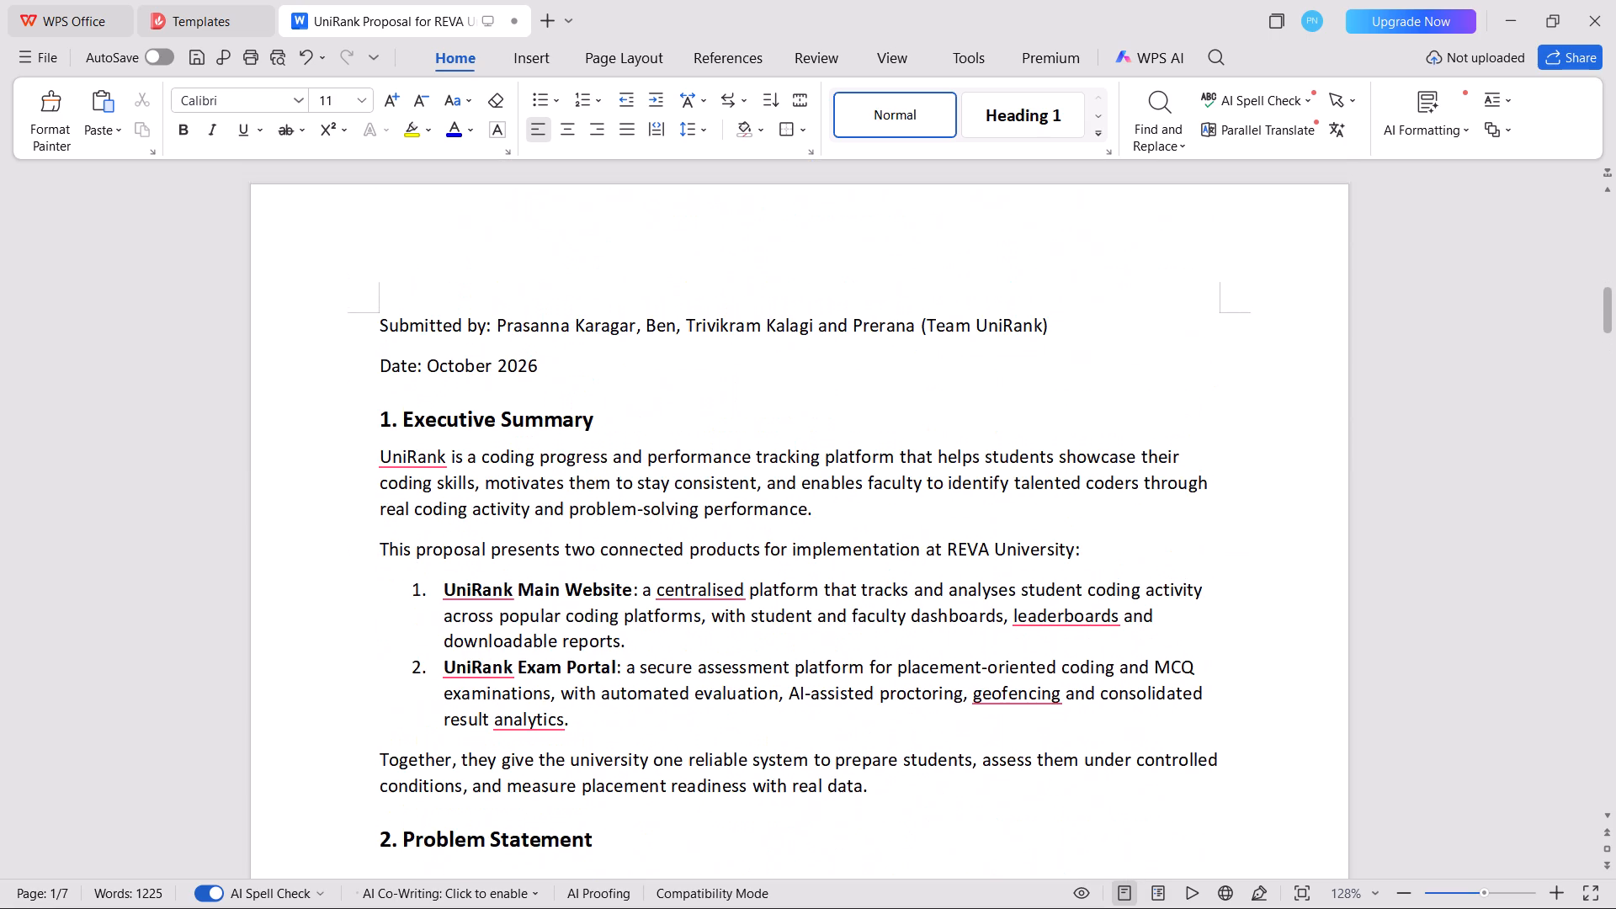
Delete the "Submitted by" line and the "Date: October 2026" line above the "1. Executive Summary" heading.
left_click_drag(382, 330, 404, 329)
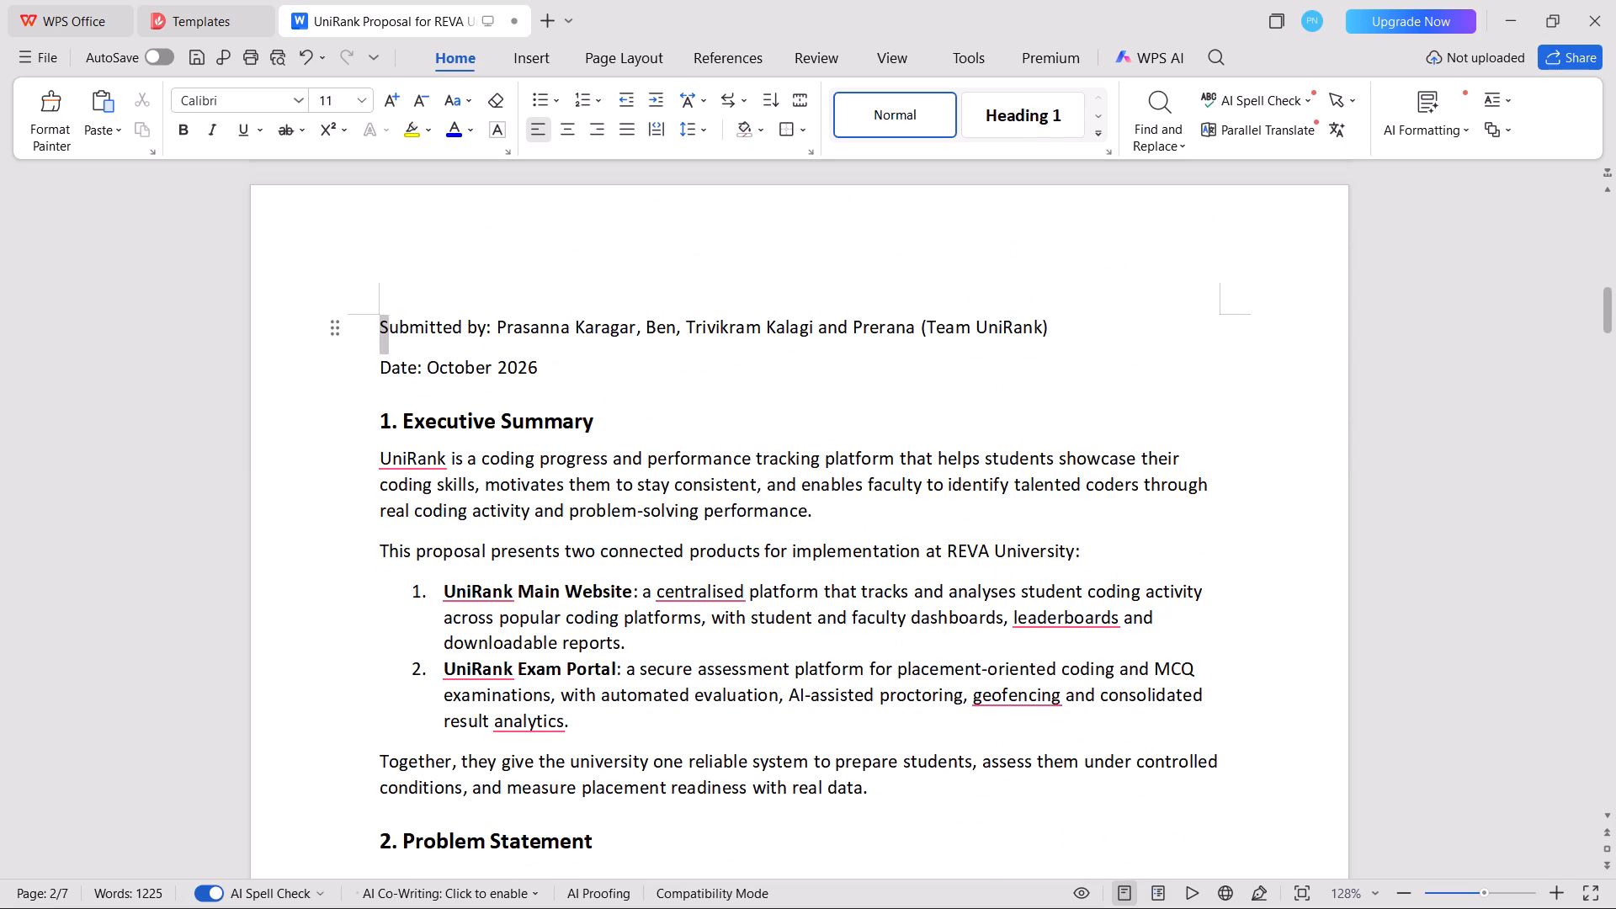
left_click_drag(404, 329, 1060, 363)
key("BackSpace")
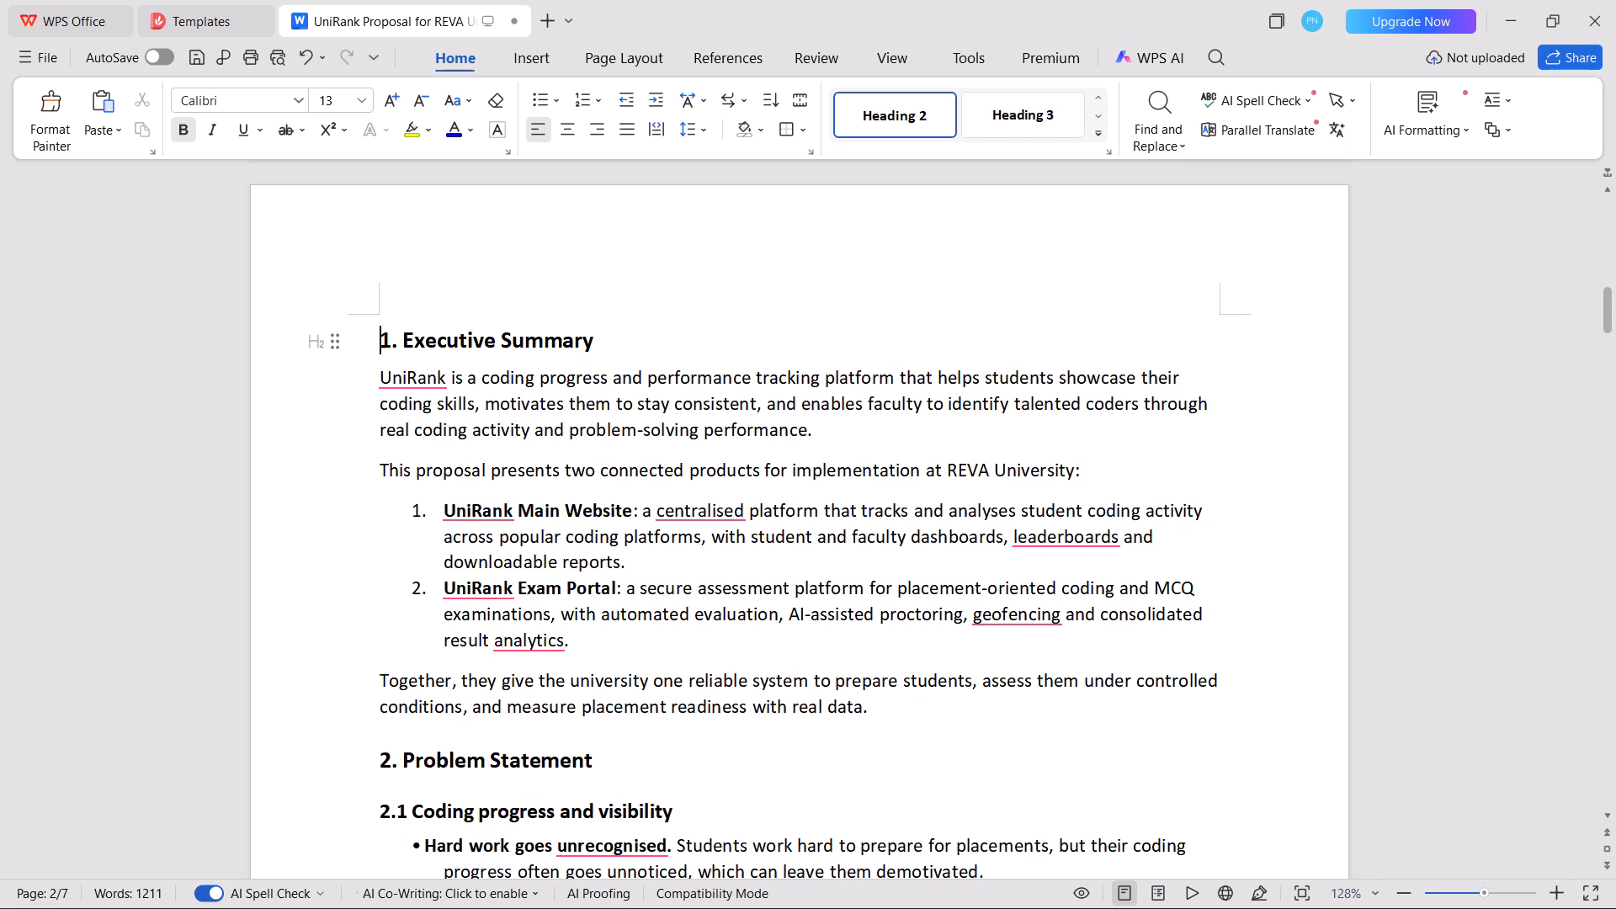
Review the Executive Summary and Problem Statement sections for text and layout issues.
scroll(694, 637, "down", 3)
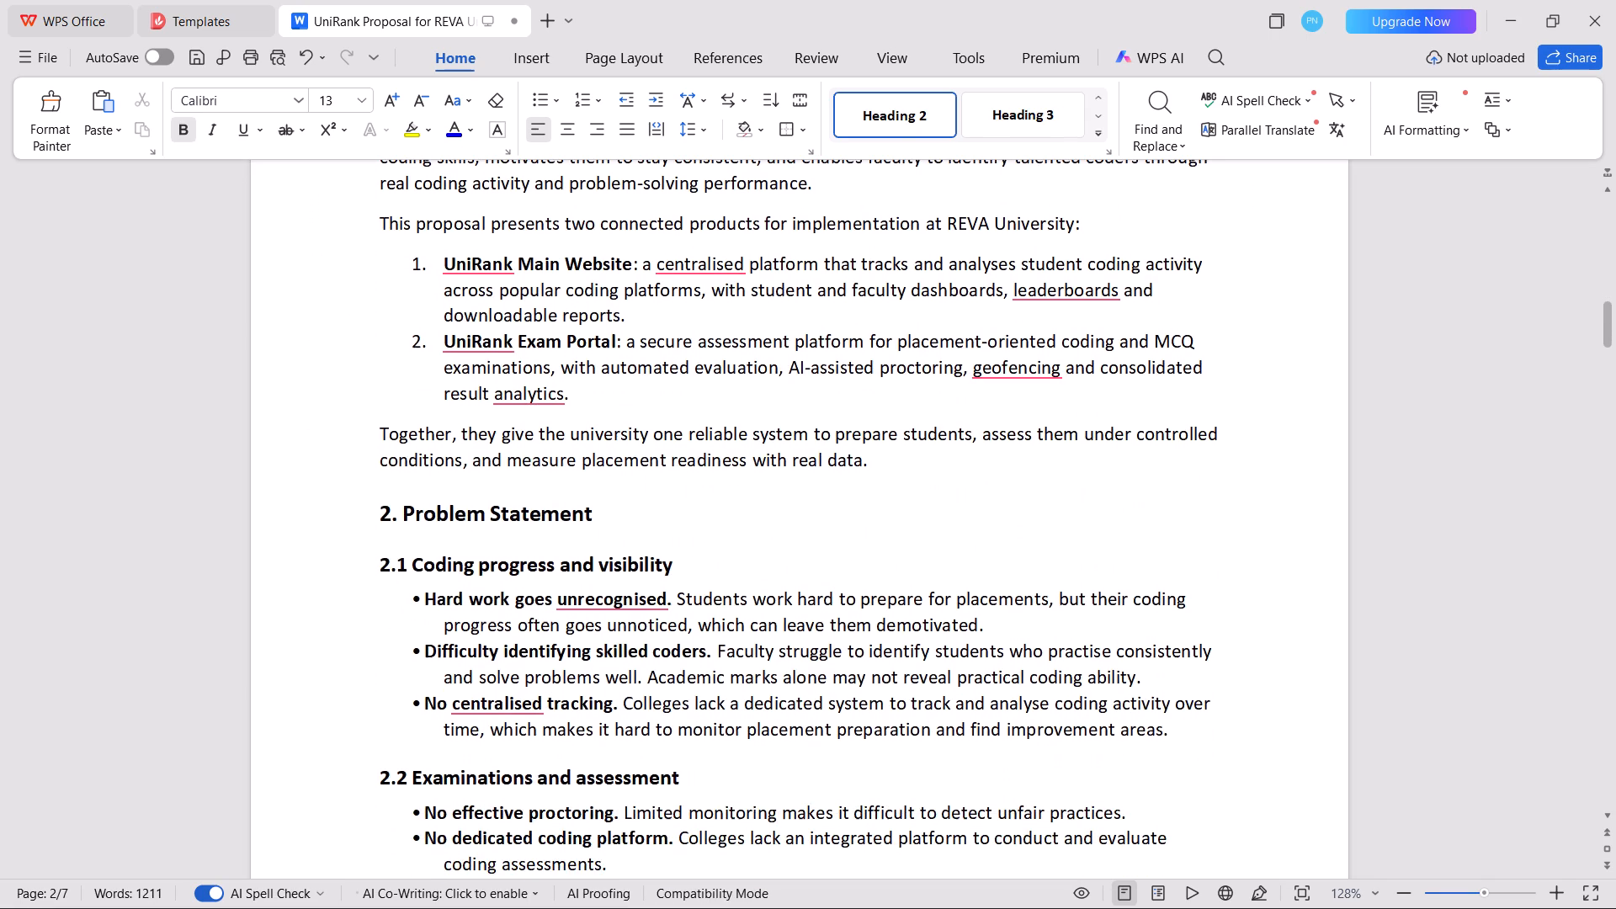
scroll(694, 637, "down", 4)
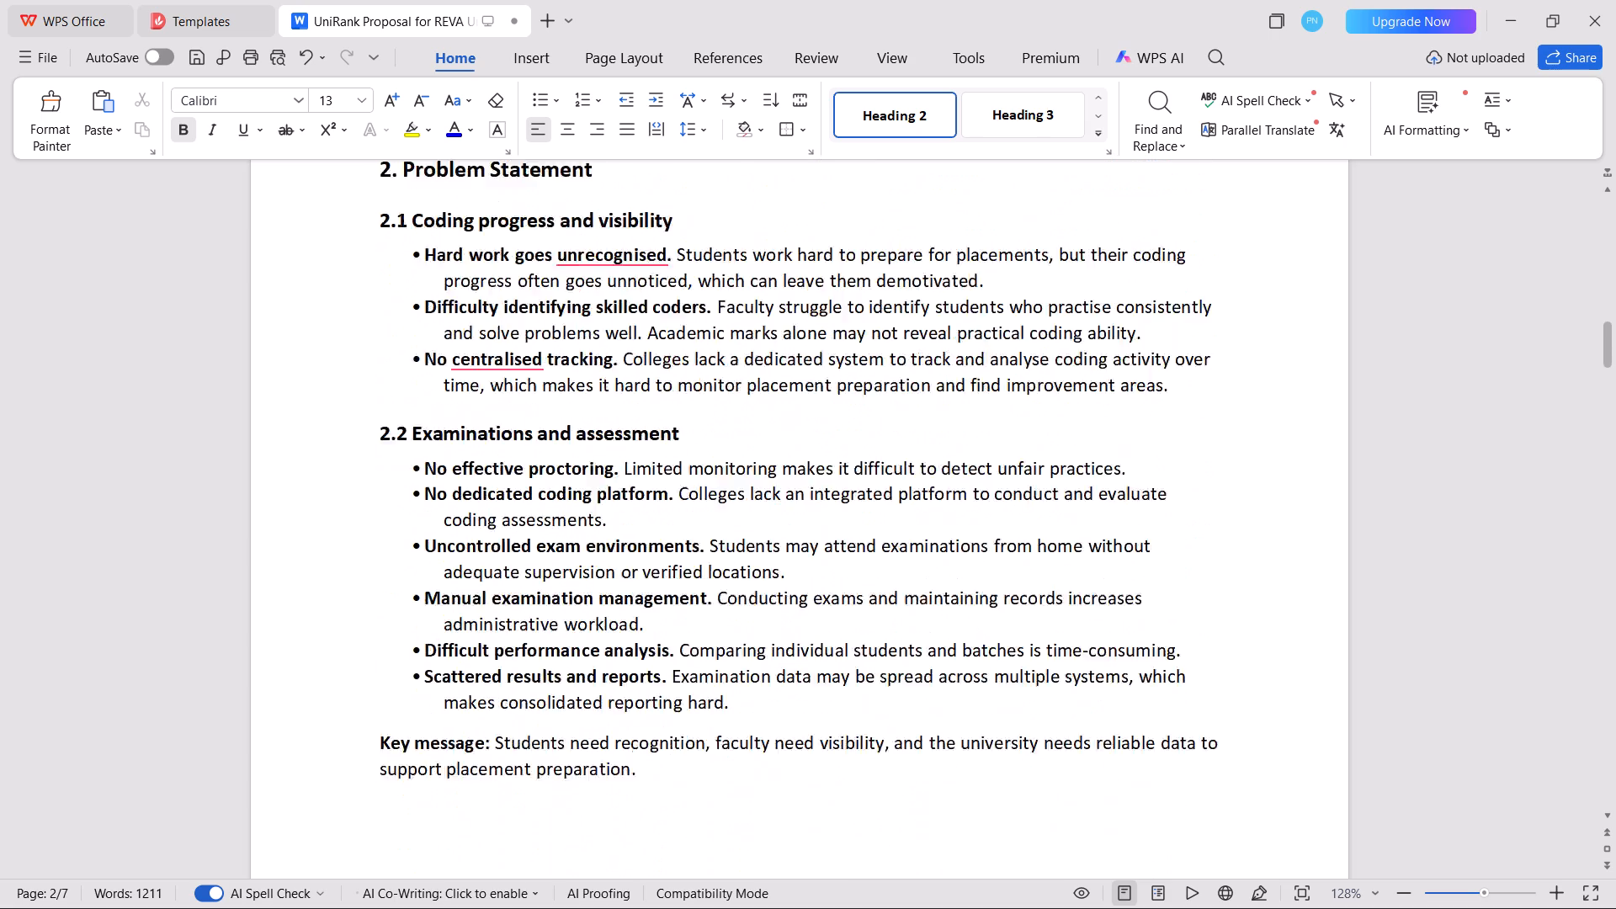
scroll(694, 637, "down", 2)
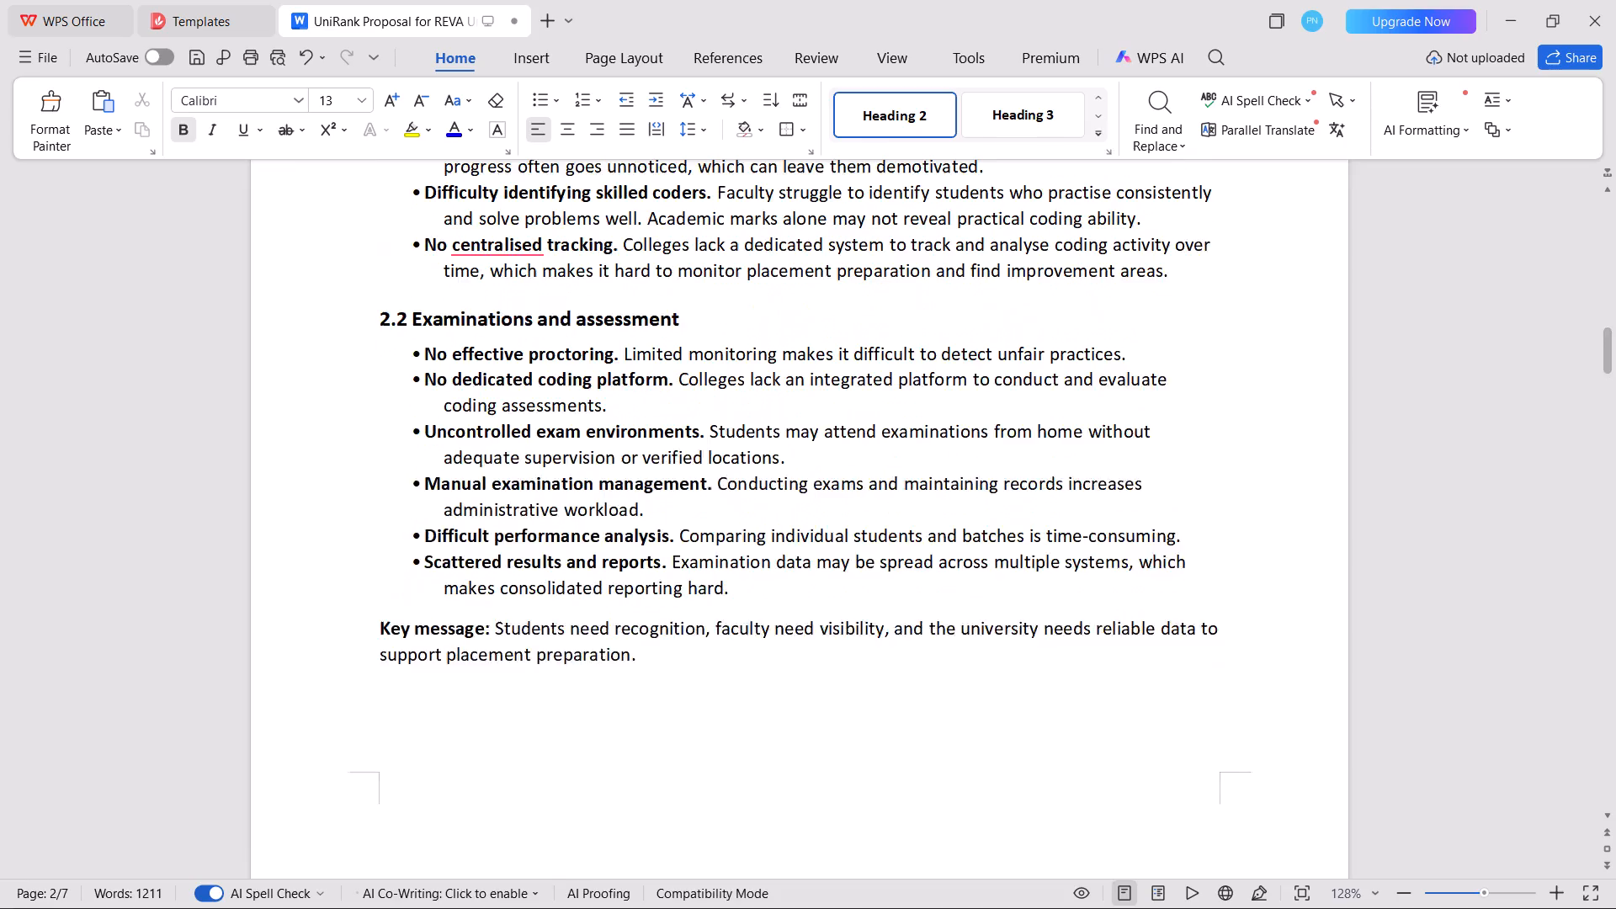
scroll(401, 548, "down", 9)
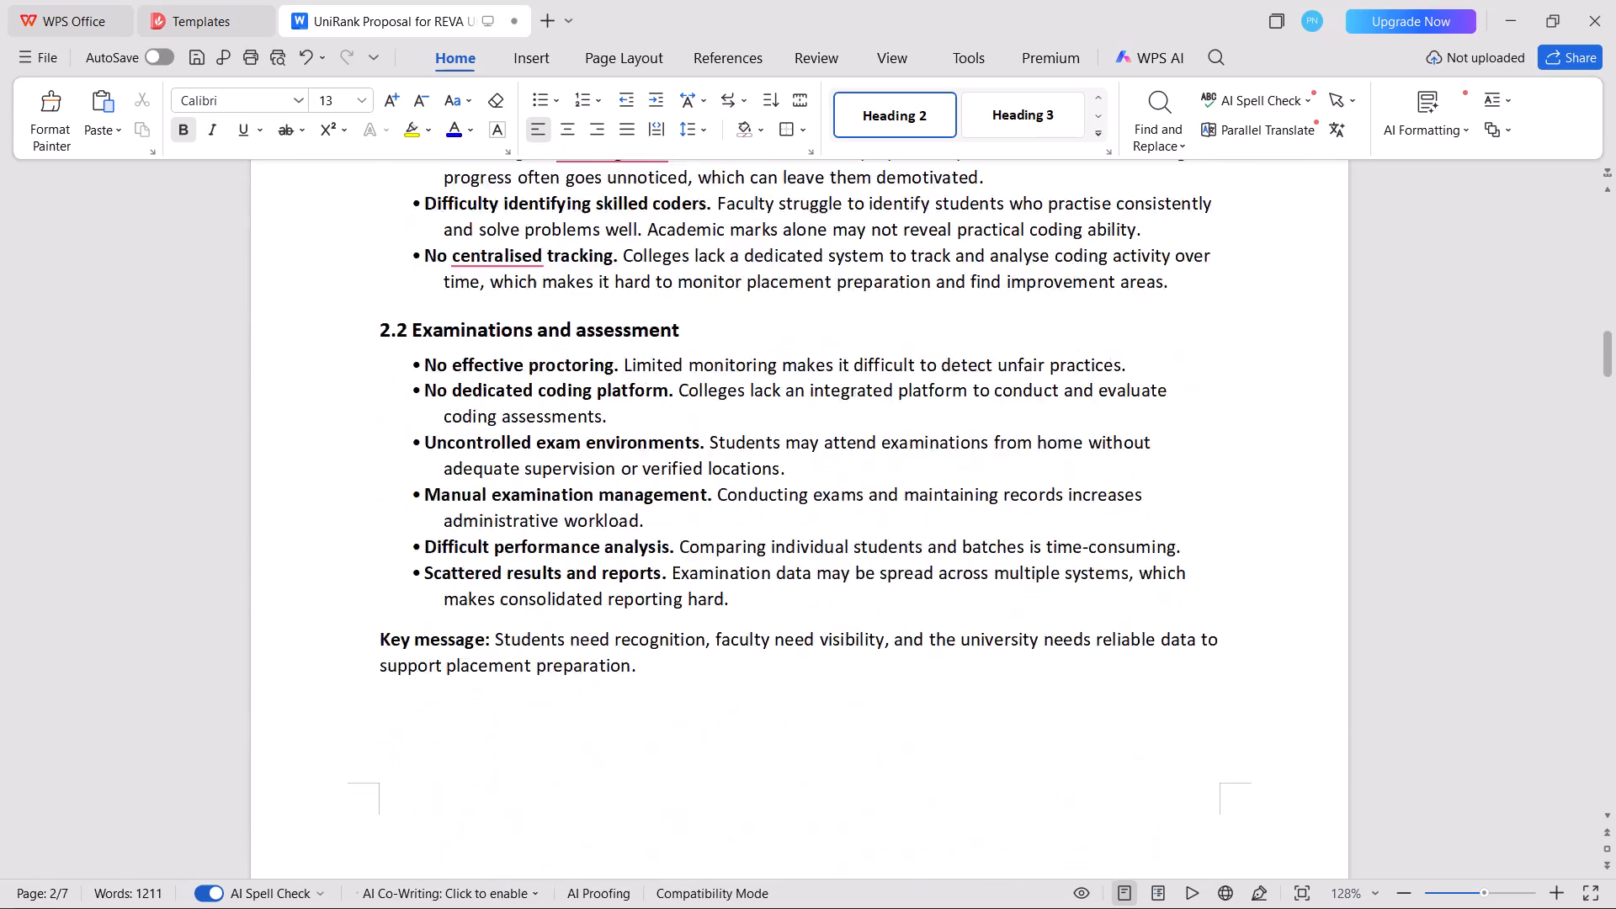
scroll(401, 548, "up", 2)
Review the Proposed Solution section, including the capability tables of the Main Website and the Exam Portal.
scroll(401, 548, "down", 1)
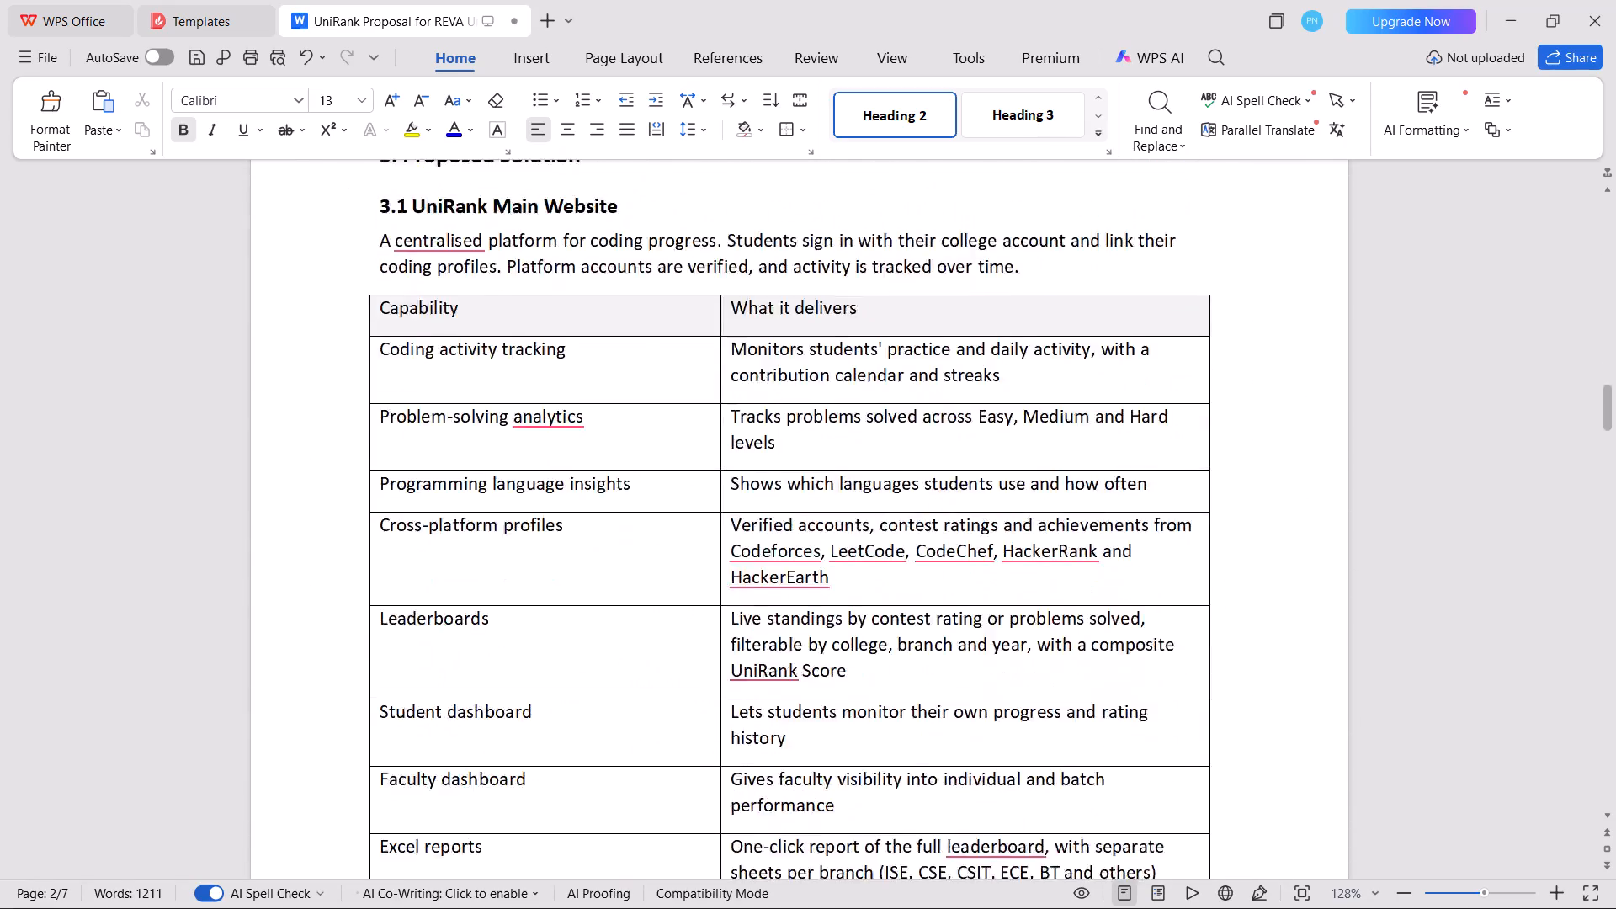
scroll(401, 548, "up", 1)
scroll(401, 548, "down", 1)
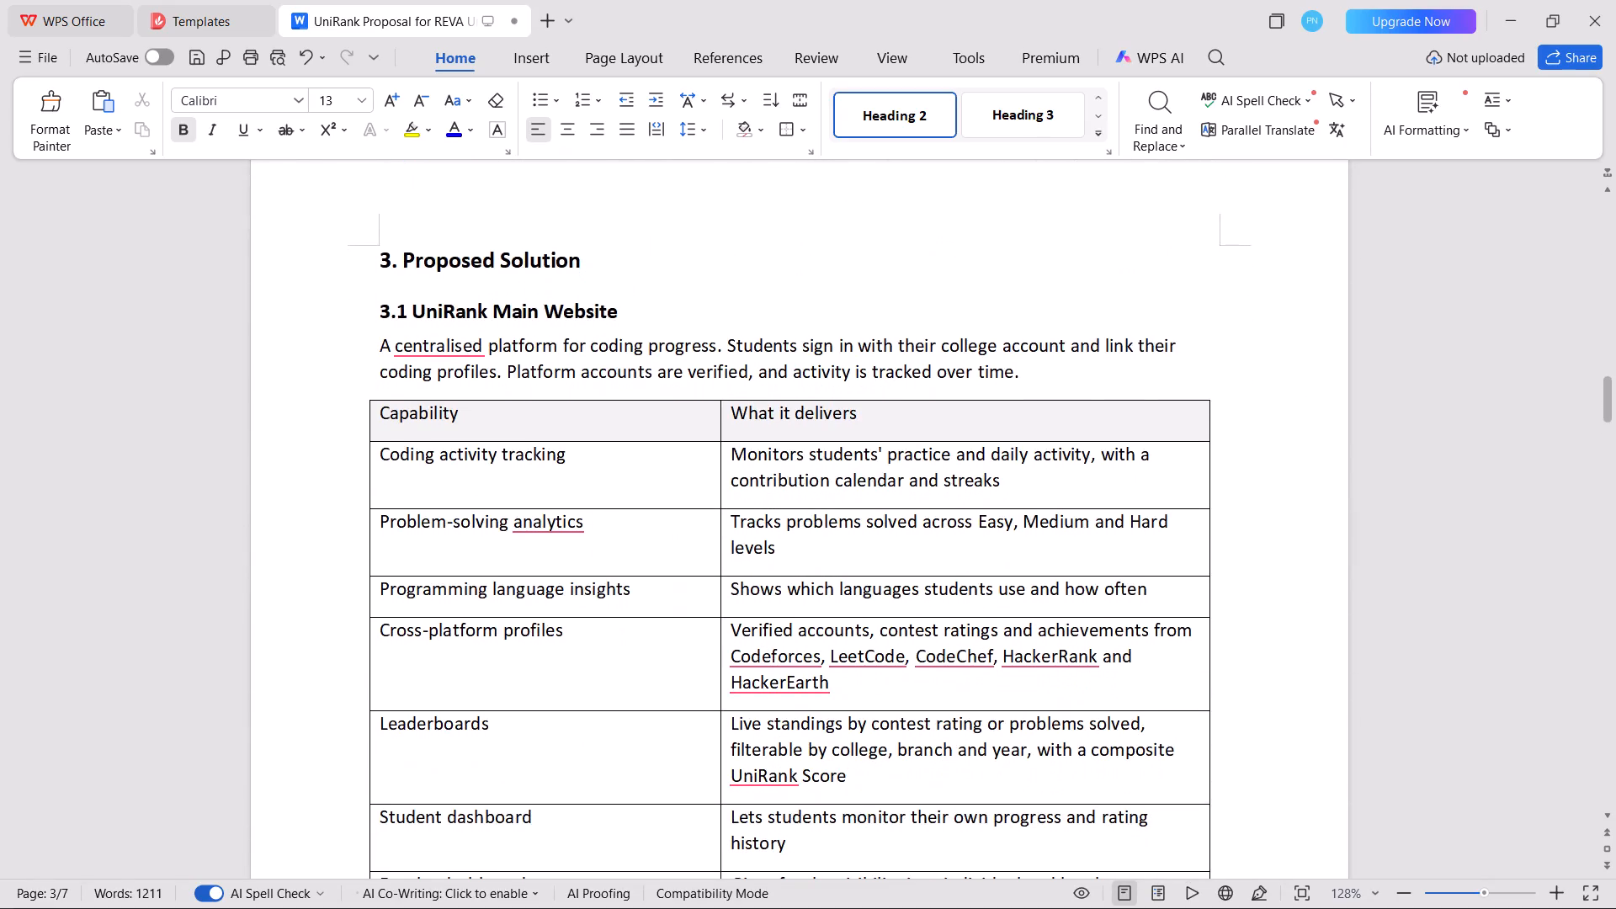
scroll(401, 548, "down", 1)
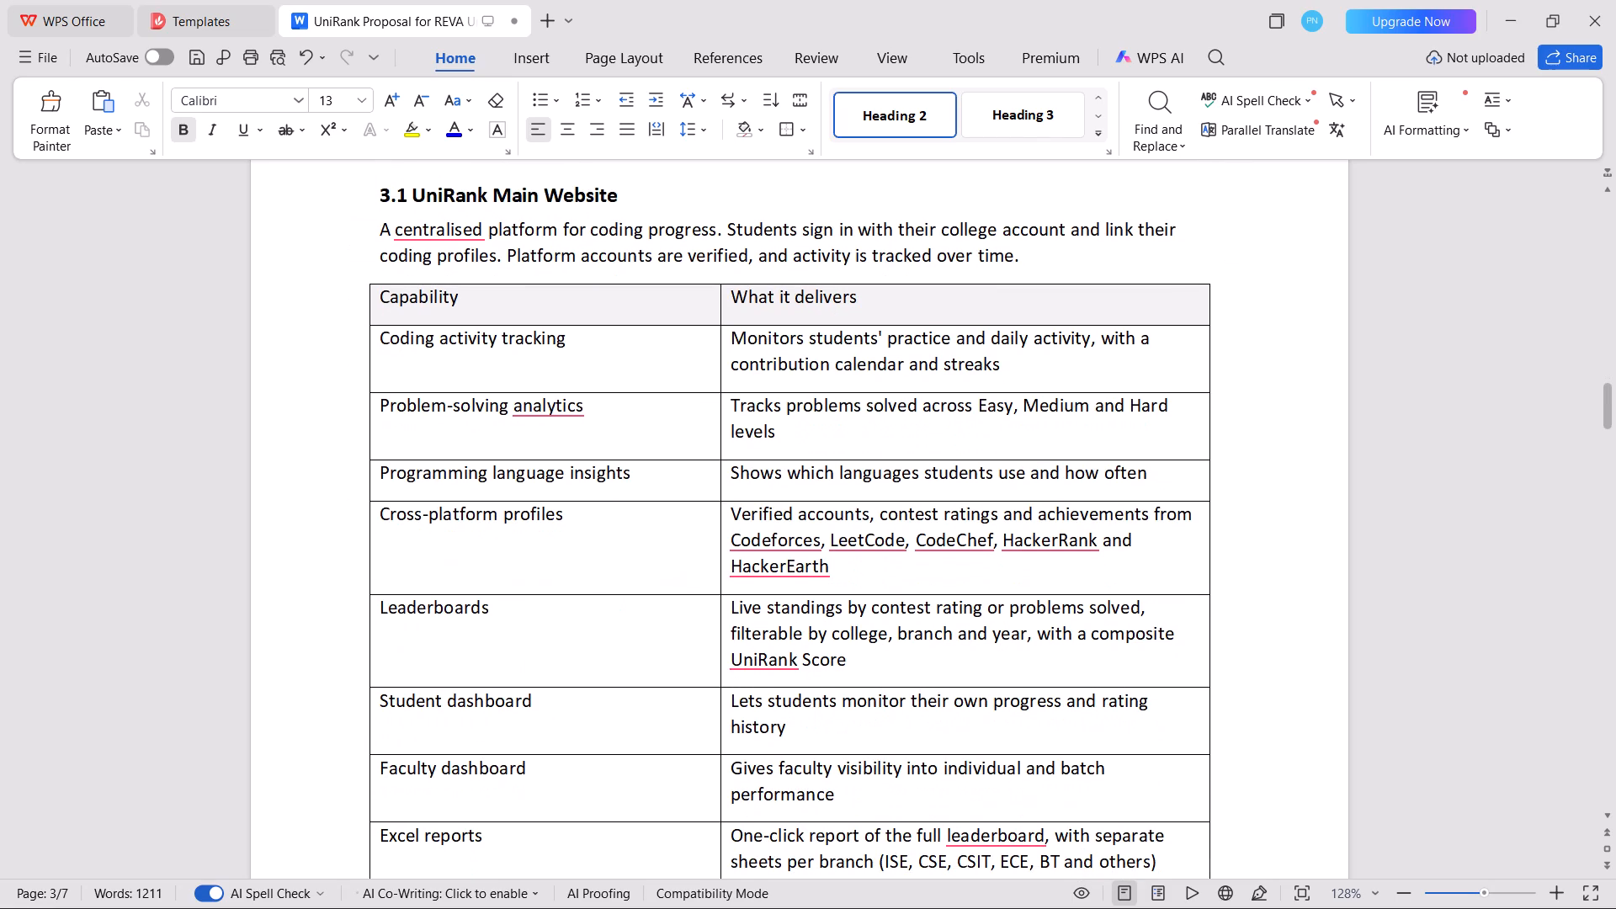
scroll(735, 768, "down", 1)
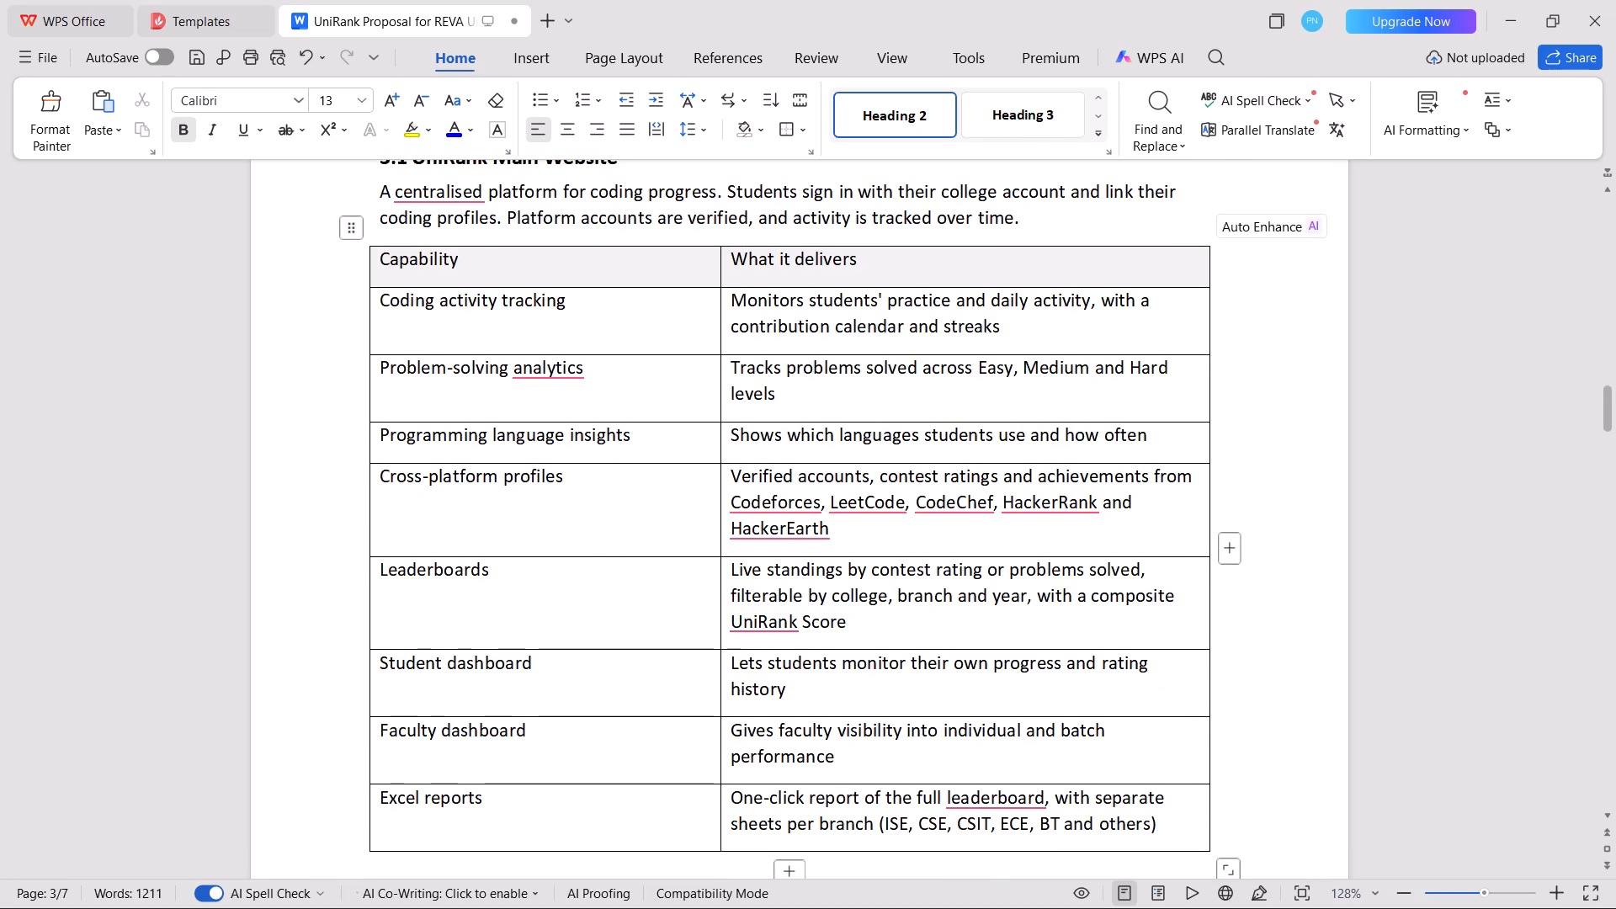
scroll(610, 715, "down", 2)
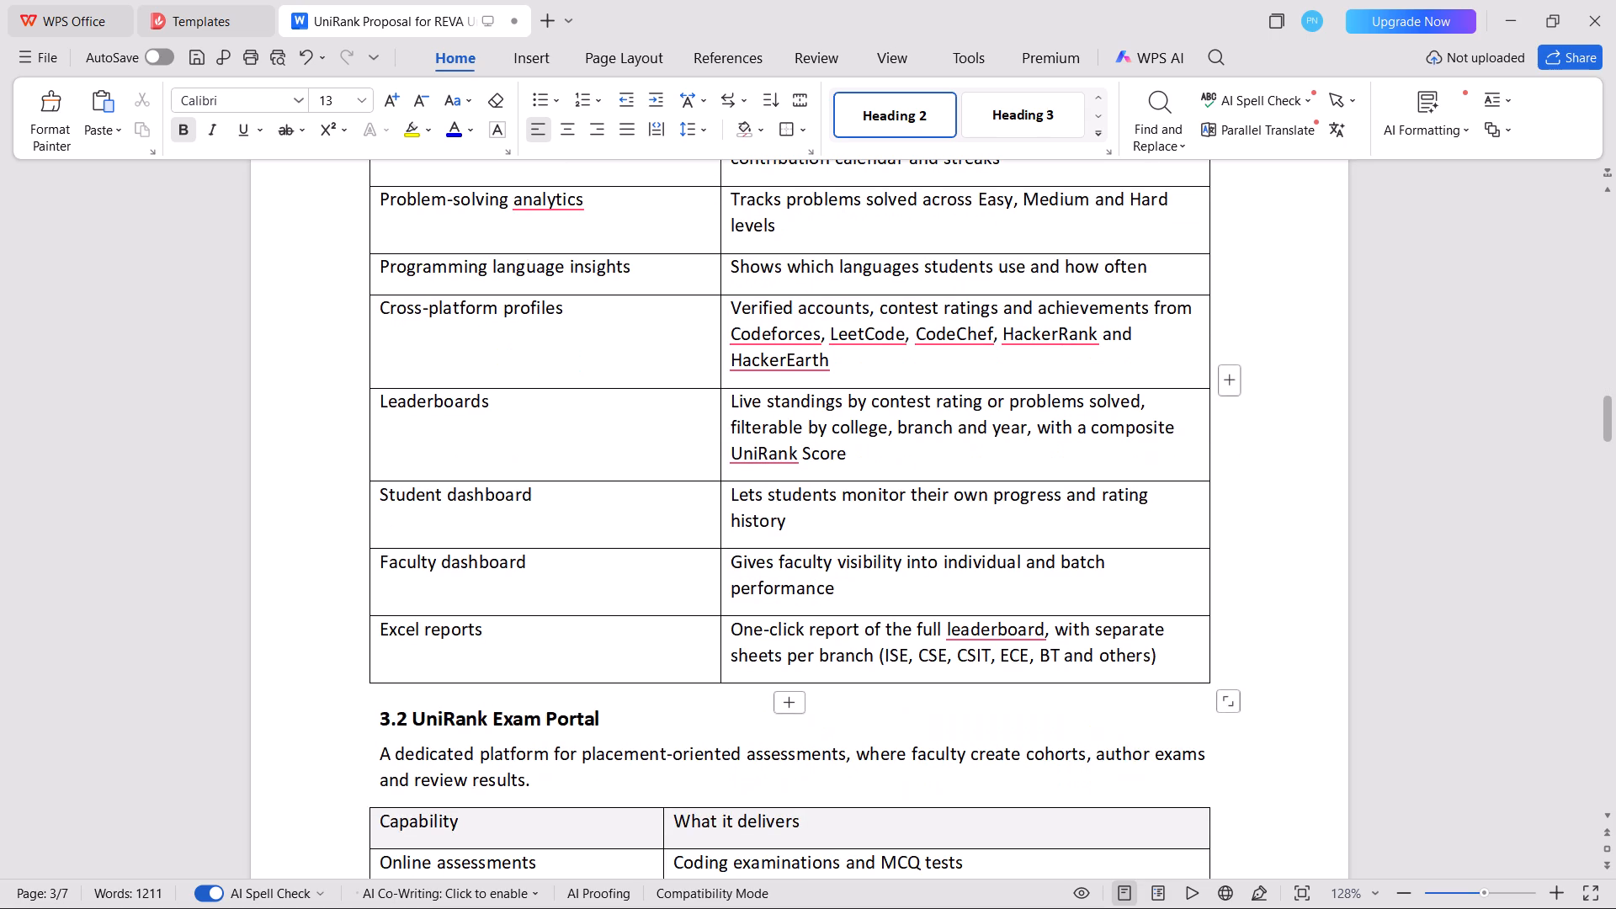
scroll(610, 715, "down", 3)
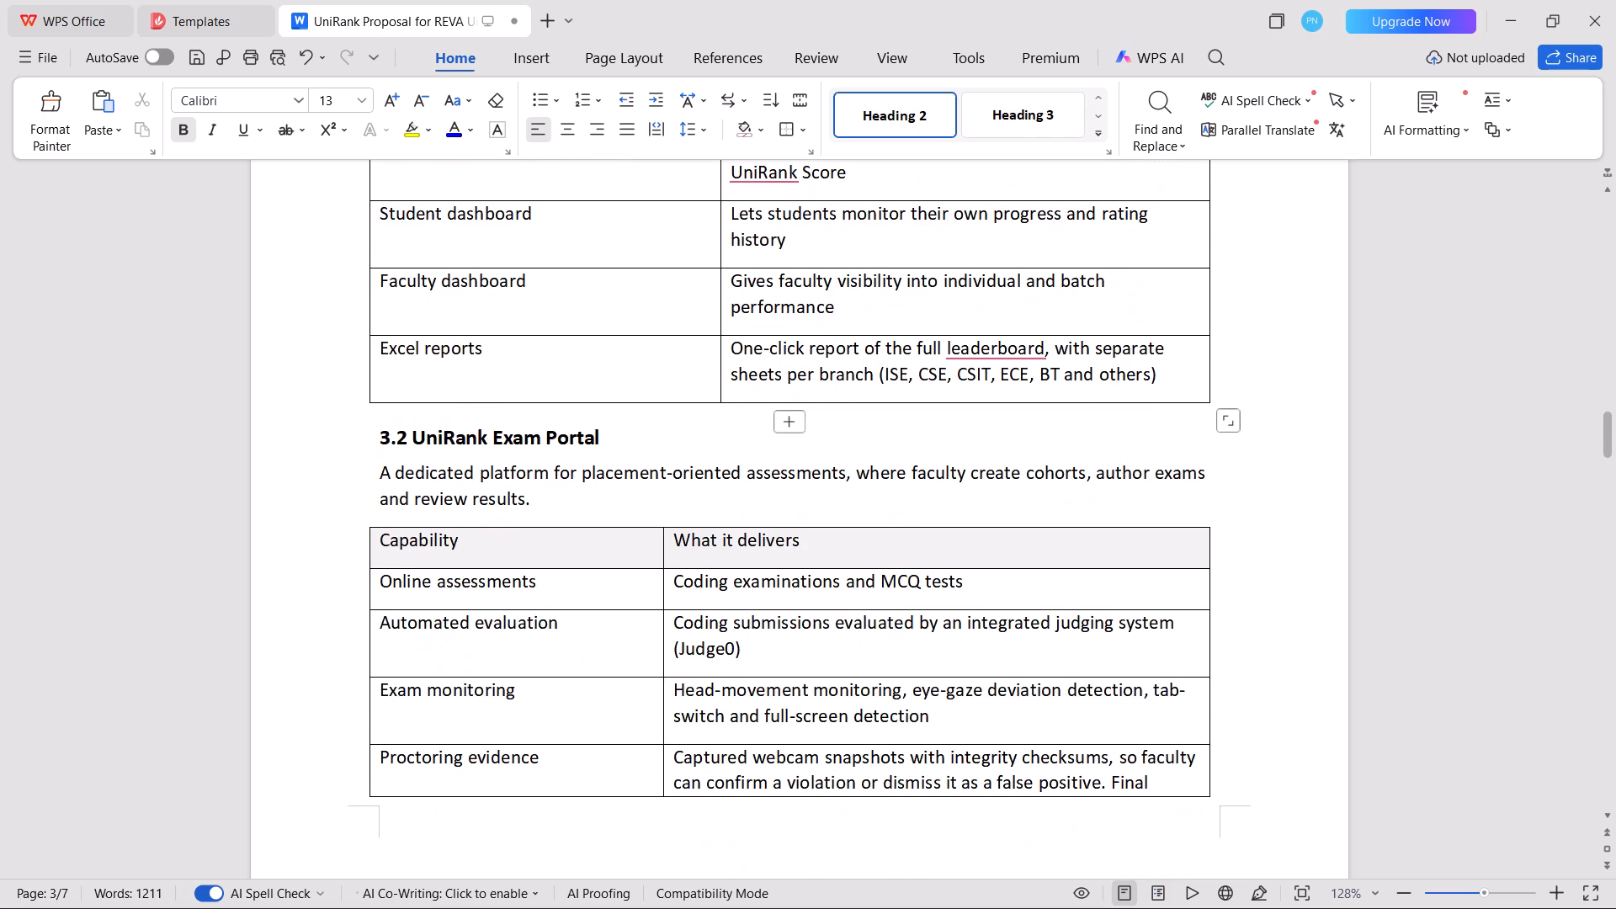
scroll(610, 715, "down", 5)
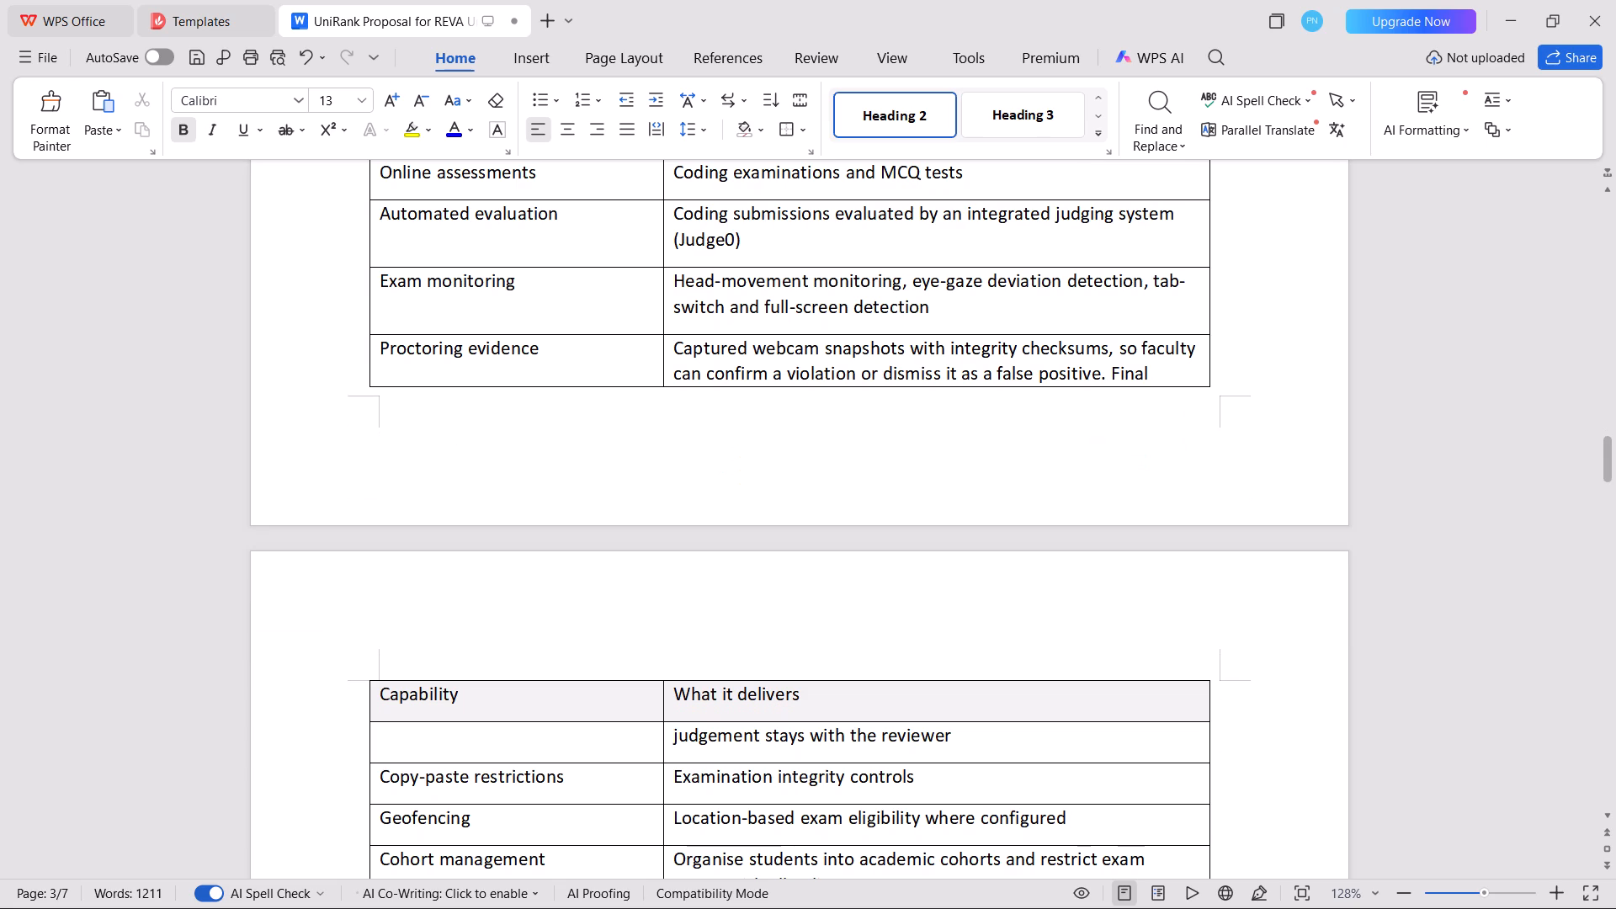
scroll(610, 715, "down", 2)
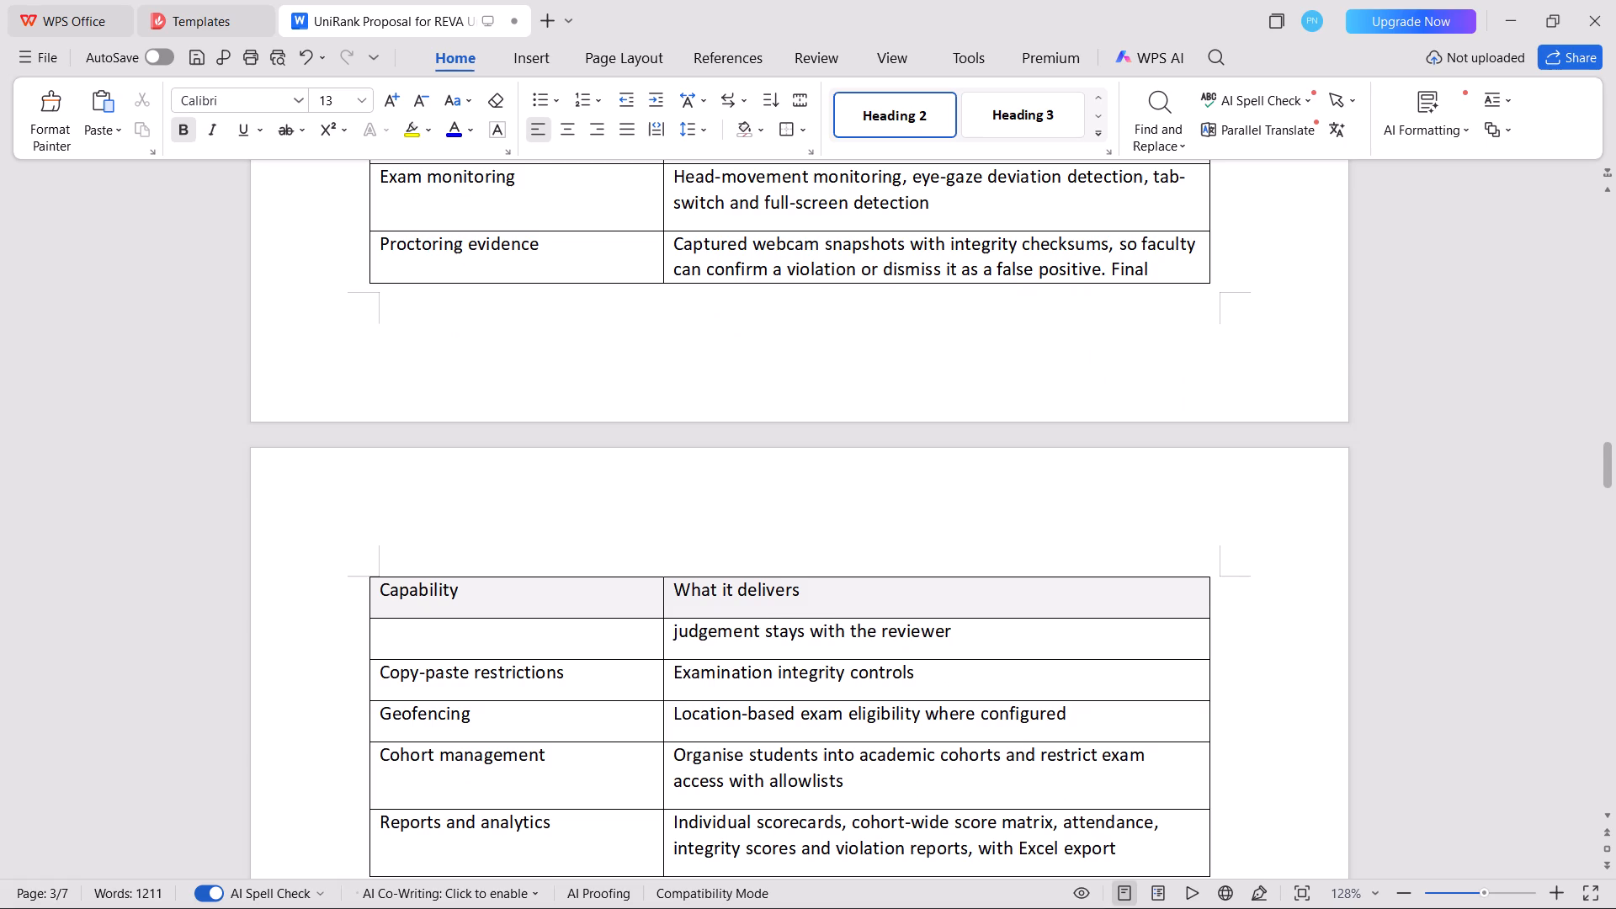
Review the remaining sections, from the system architecture table through the cost tables and the assumptions in 6.4.
scroll(610, 715, "down", 8)
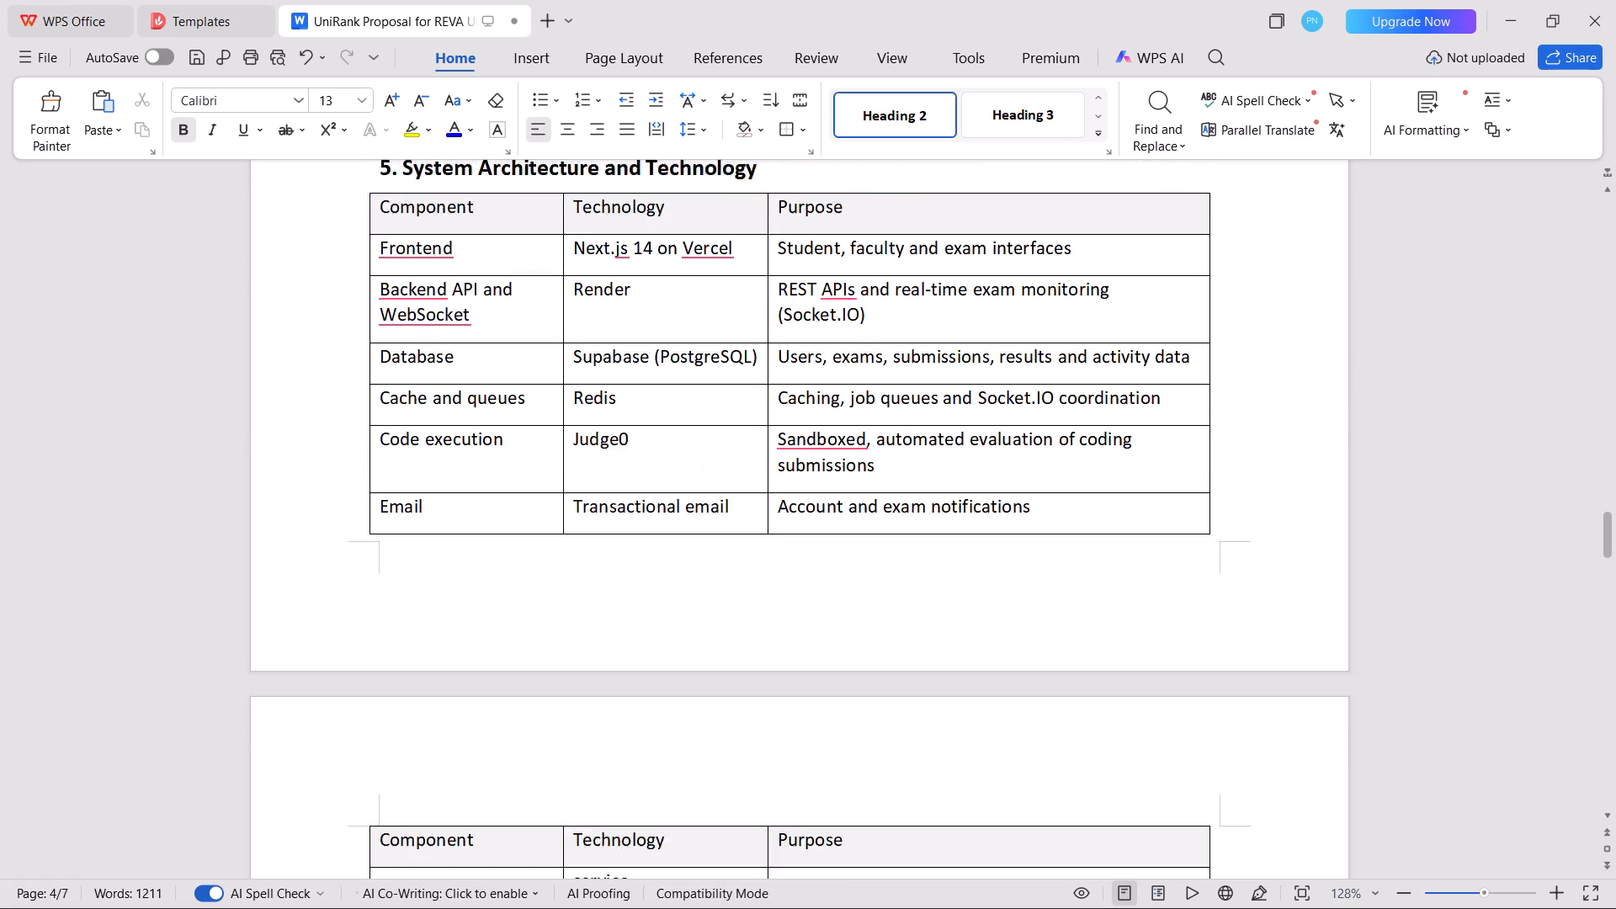
scroll(610, 715, "down", 8)
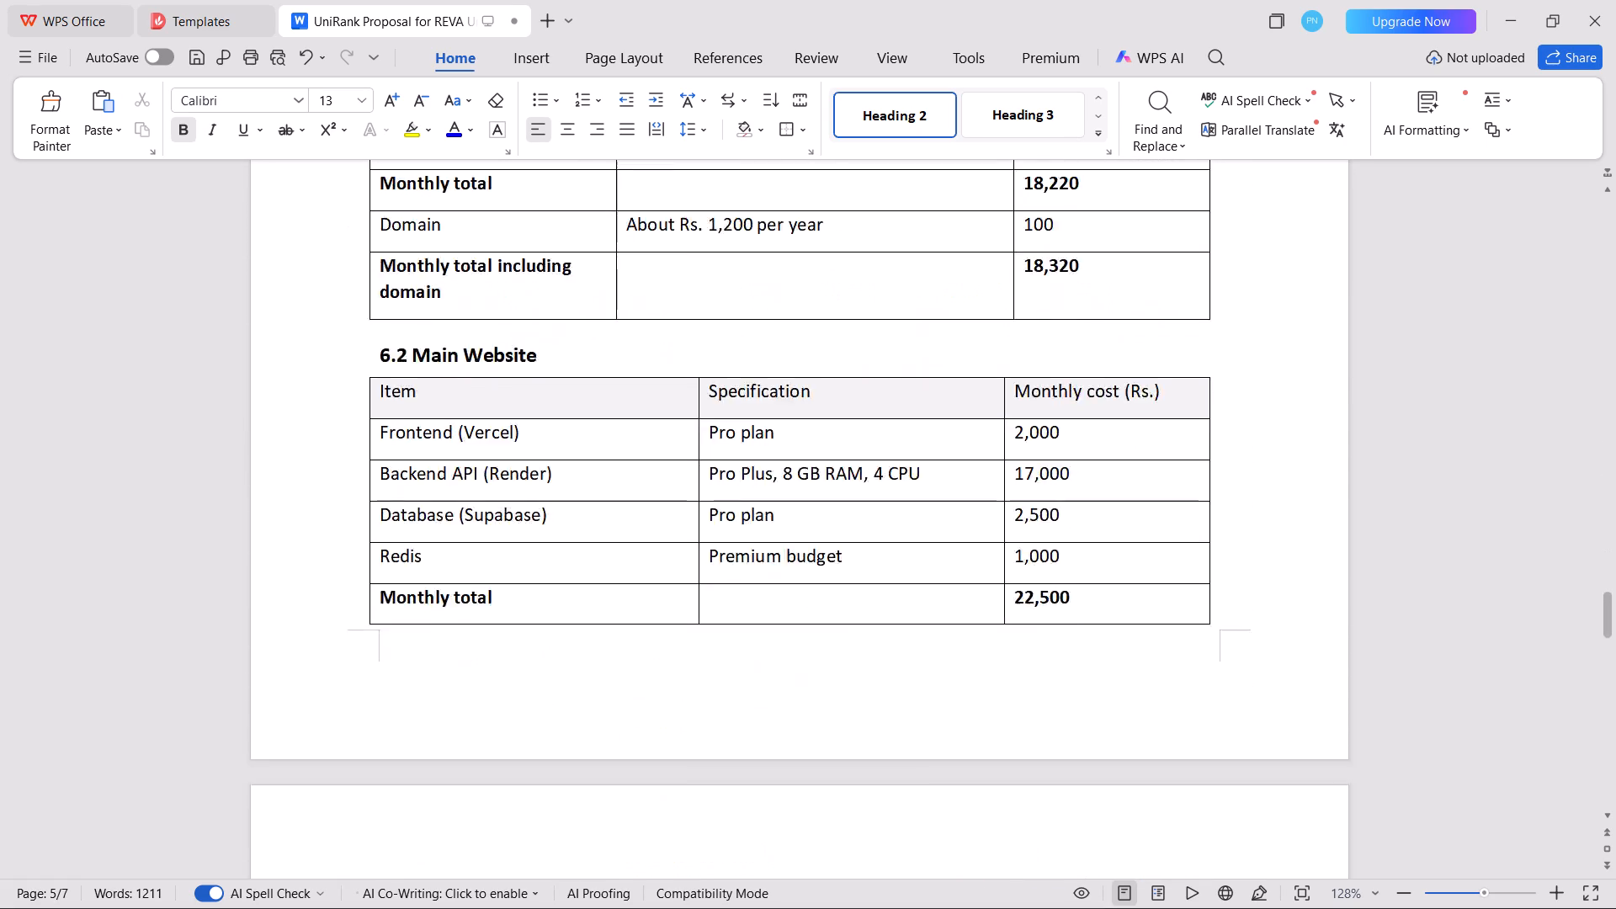
scroll(610, 715, "down", 8)
scroll(610, 715, "up", 5)
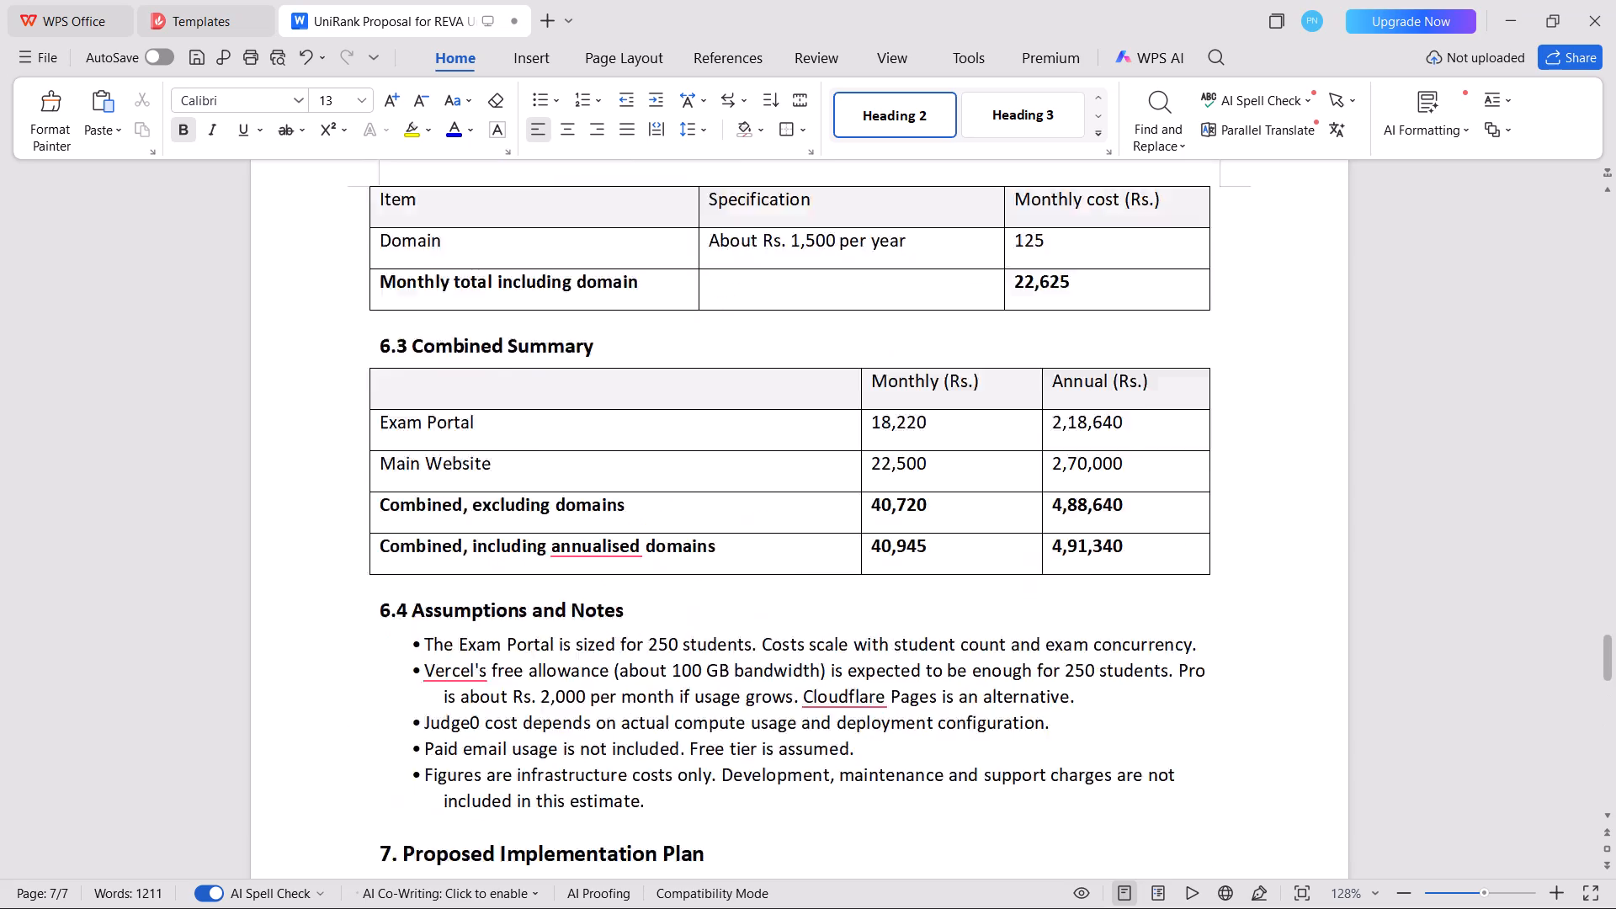
Change "centralised" to "centralized" in the "No centralised tracking" bullet of section 2.1.
scroll(610, 715, "up", 5)
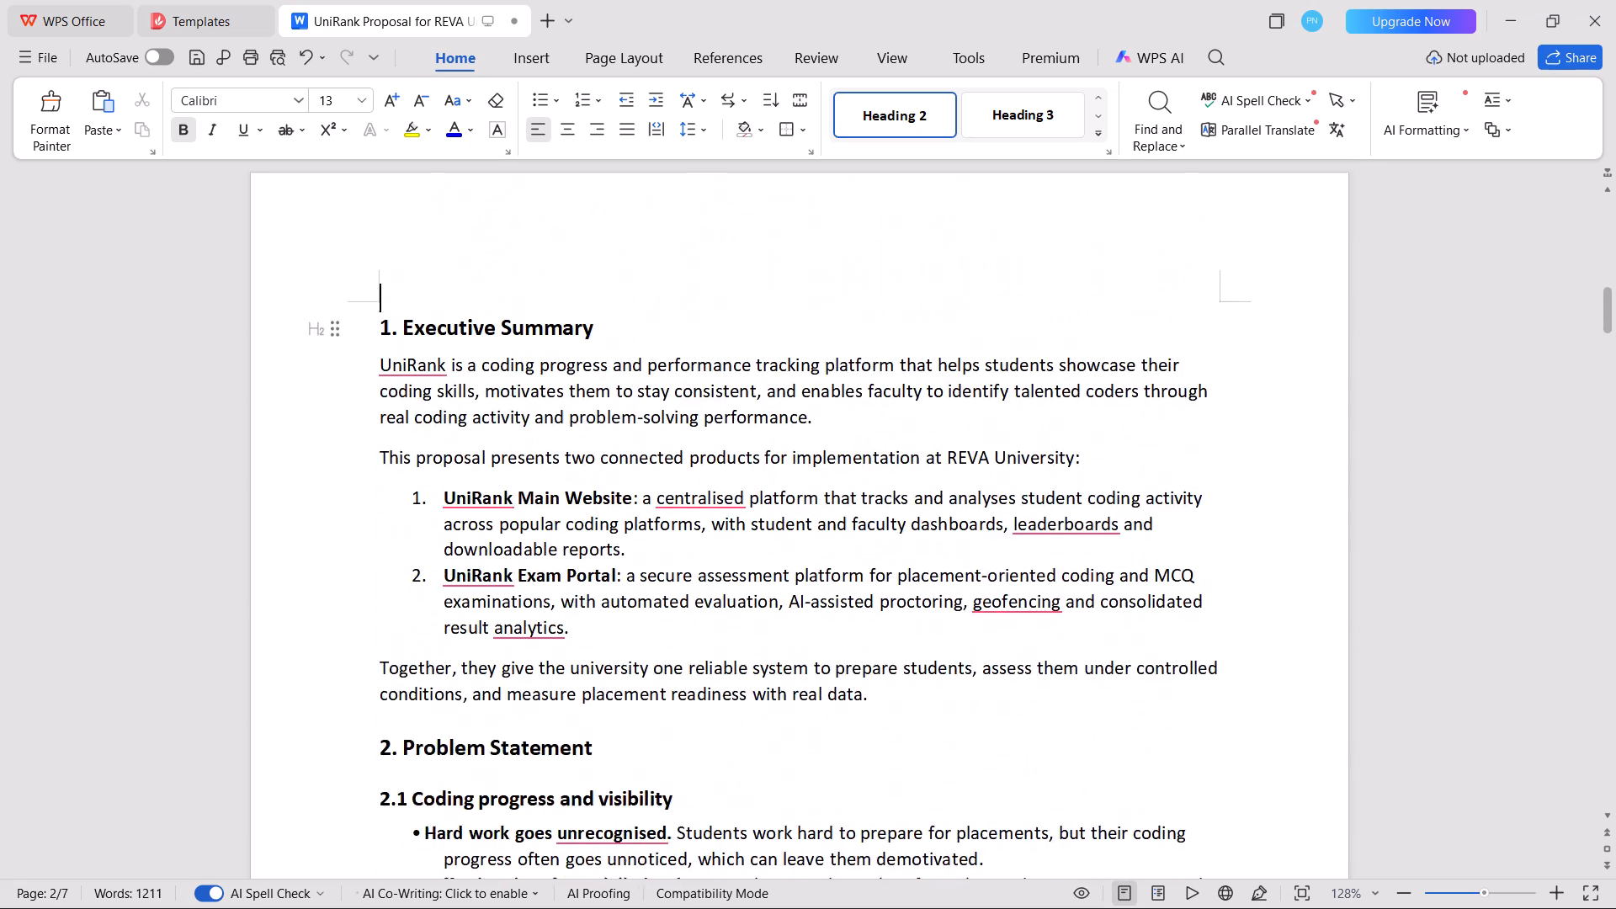
scroll(610, 715, "up", 1)
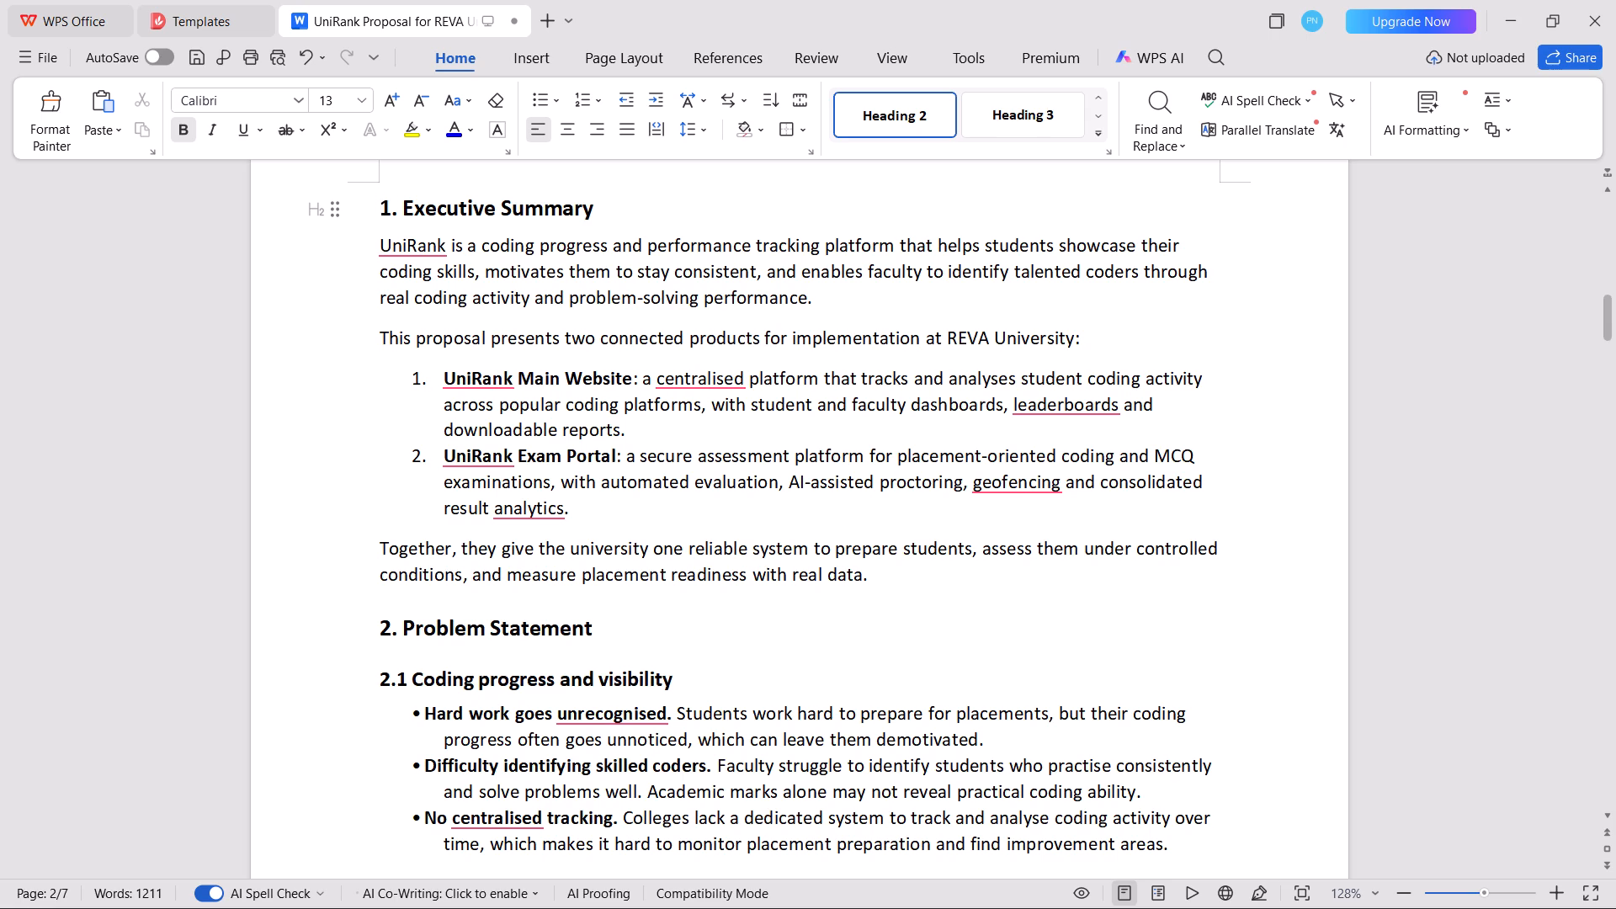
scroll(538, 615, "down", 1)
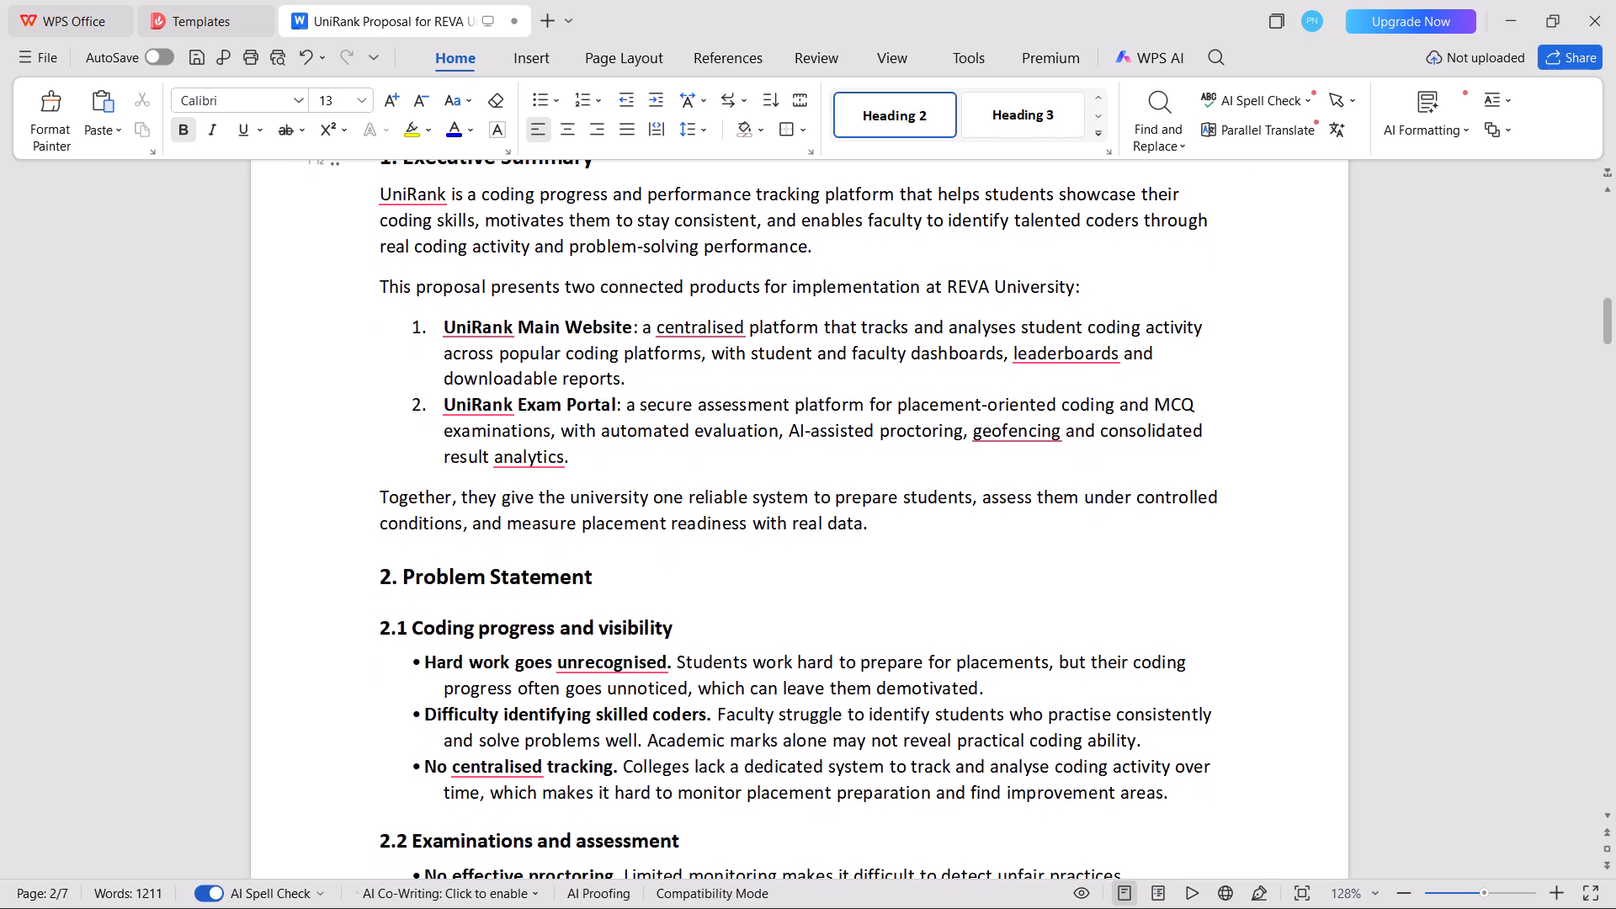
scroll(538, 615, "down", 1)
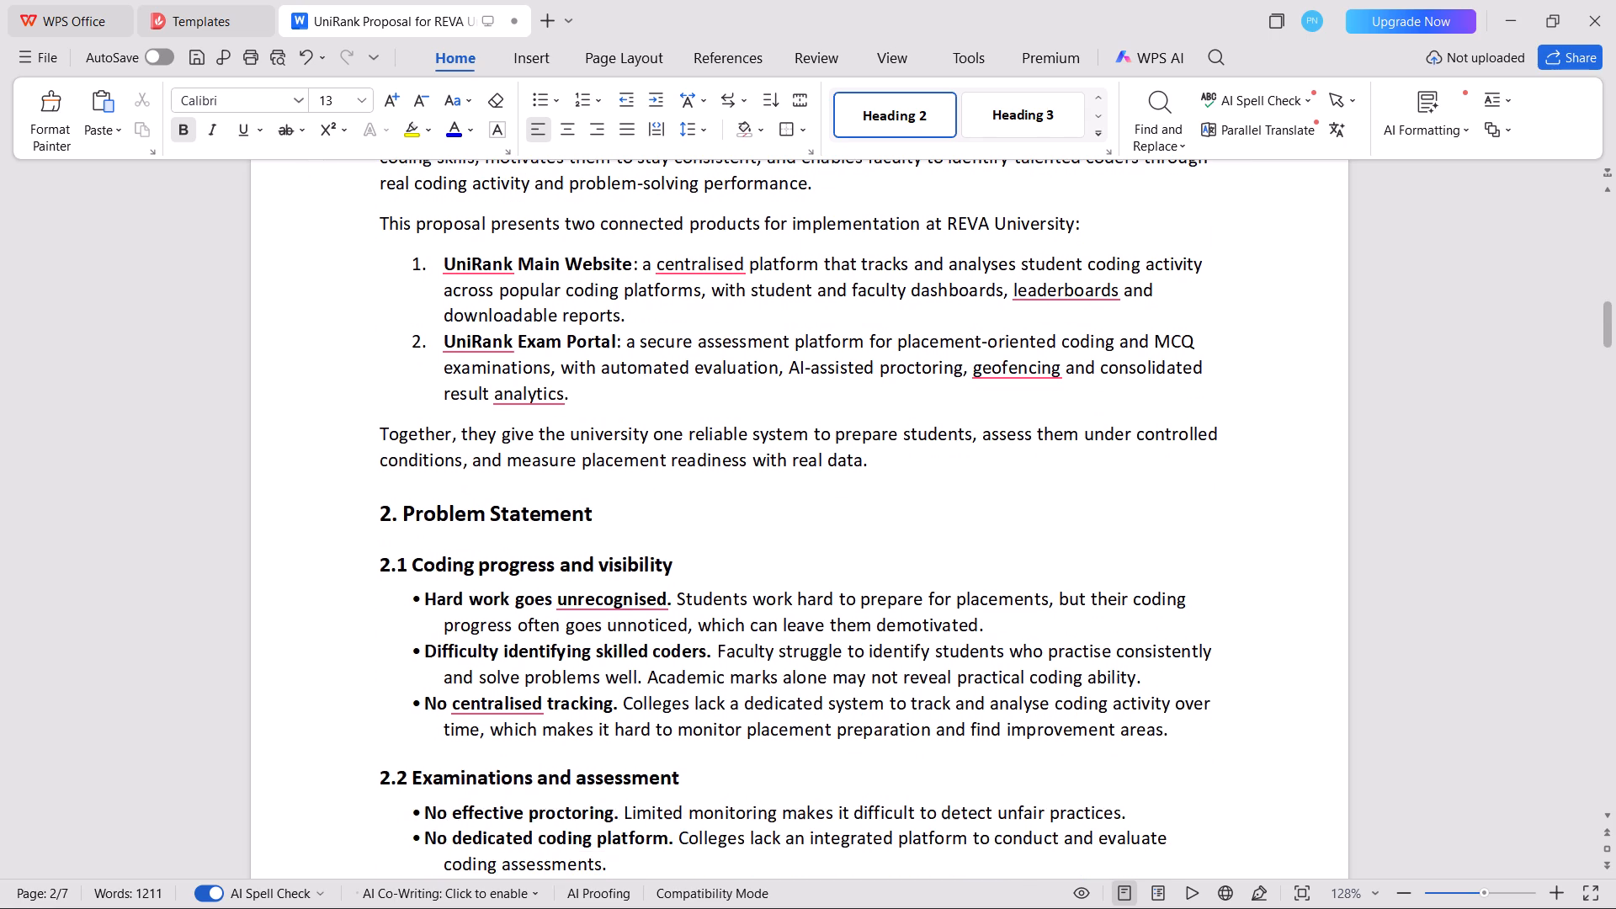
left_click(523, 704)
key("BackSpace")
key("z")
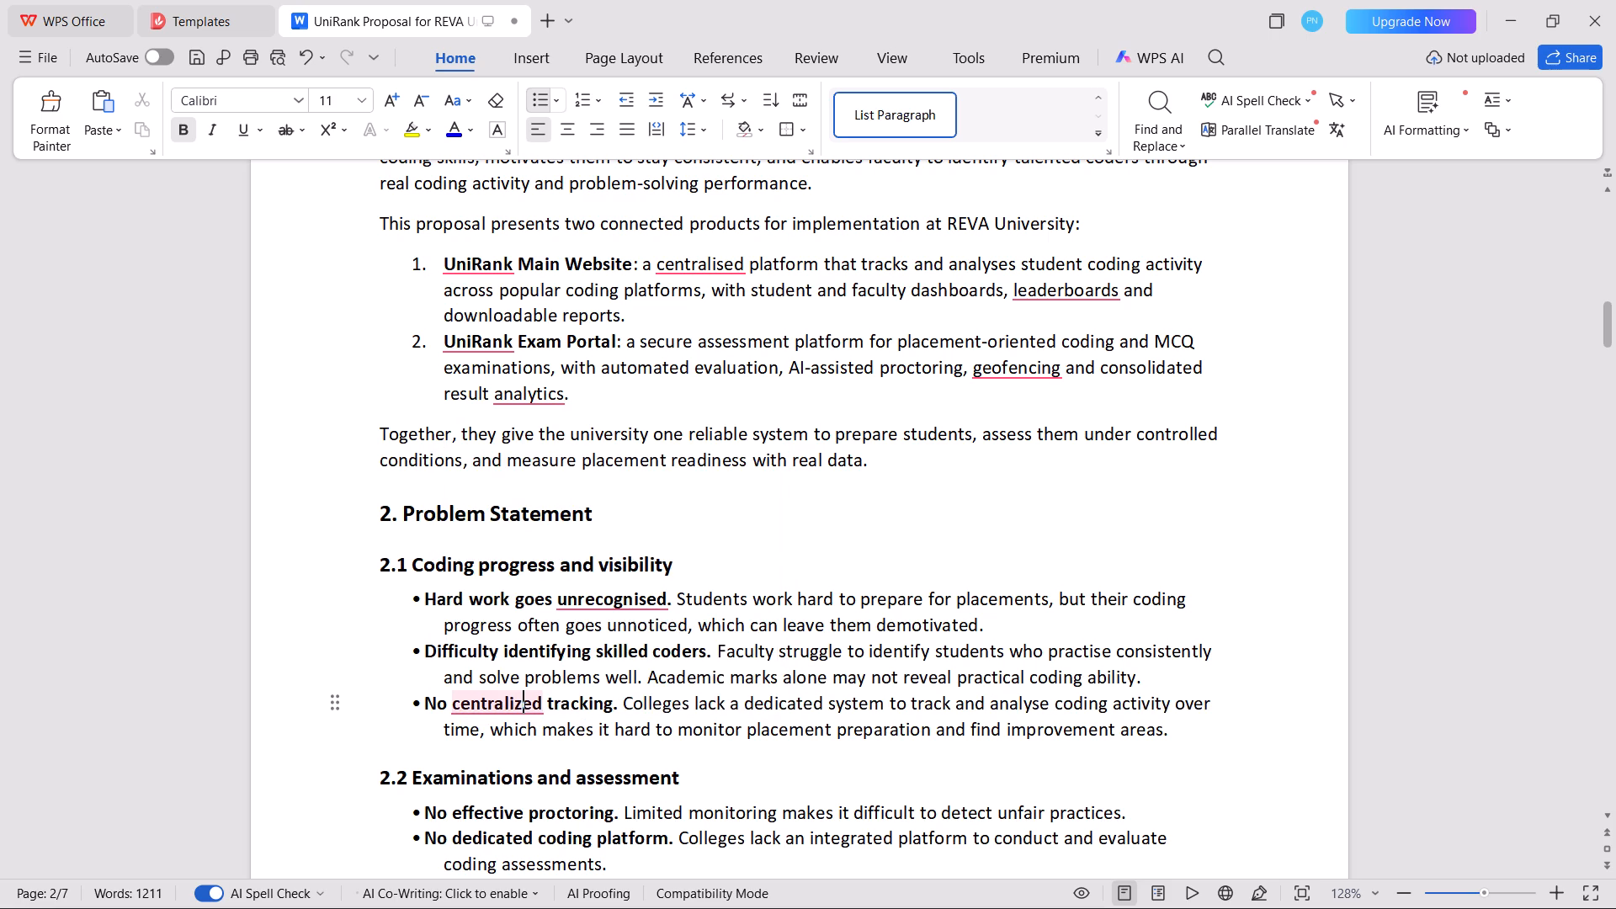
left_click(622, 713)
Change "centralised" to "centralized" in the introductory paragraph of section 3.1 UniRank Main Website.
scroll(622, 713, "down", 2)
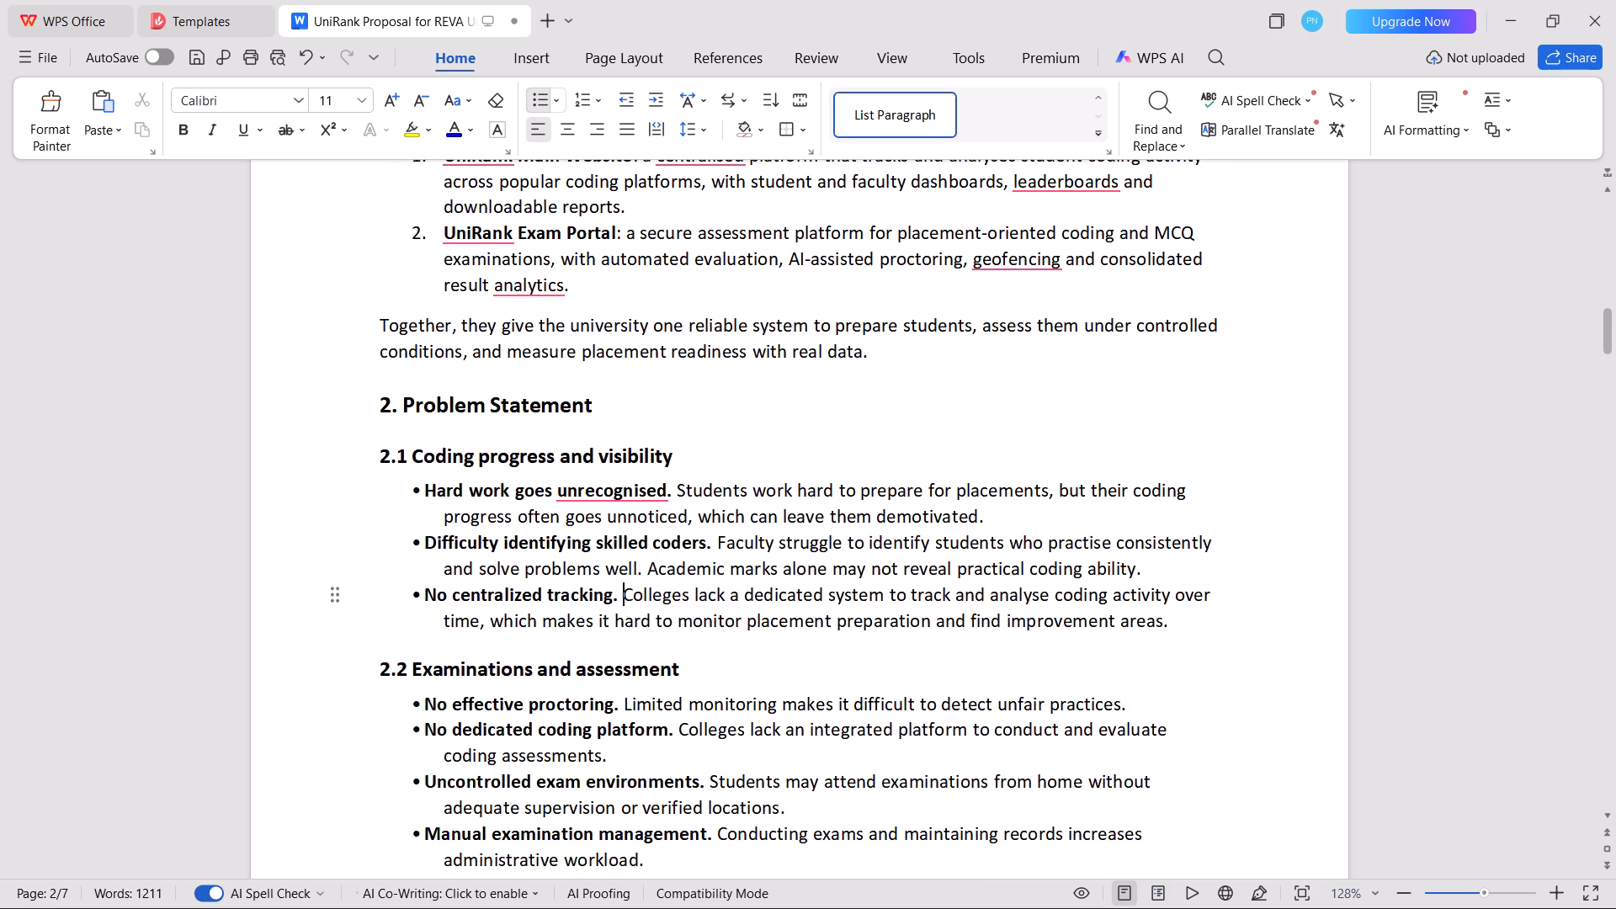
scroll(622, 713, "down", 1)
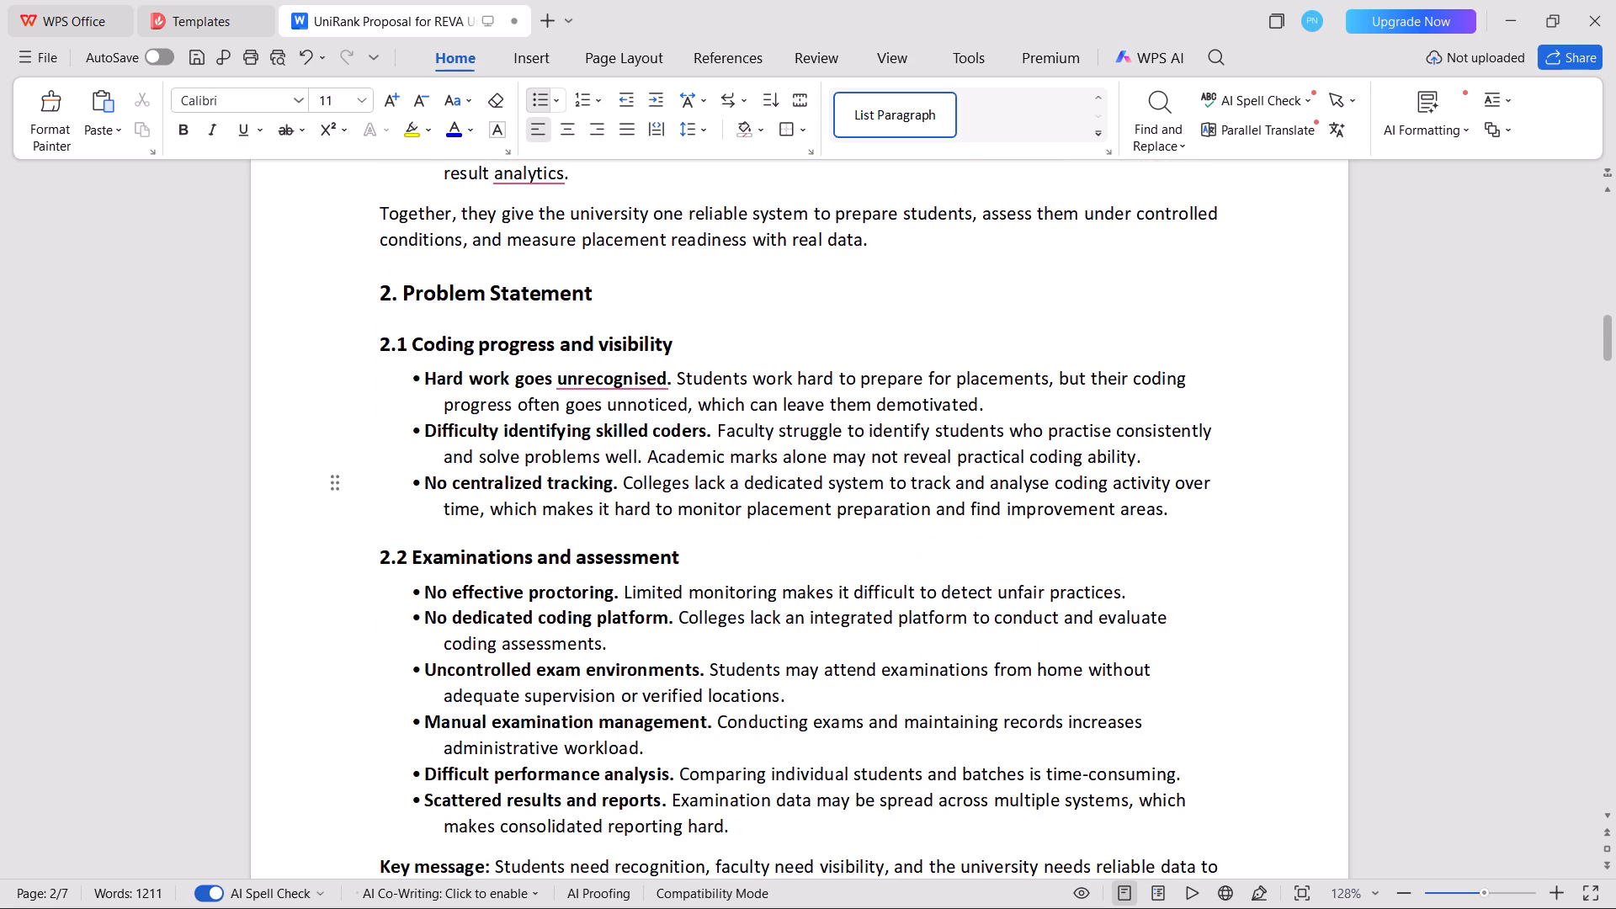
scroll(622, 713, "down", 3)
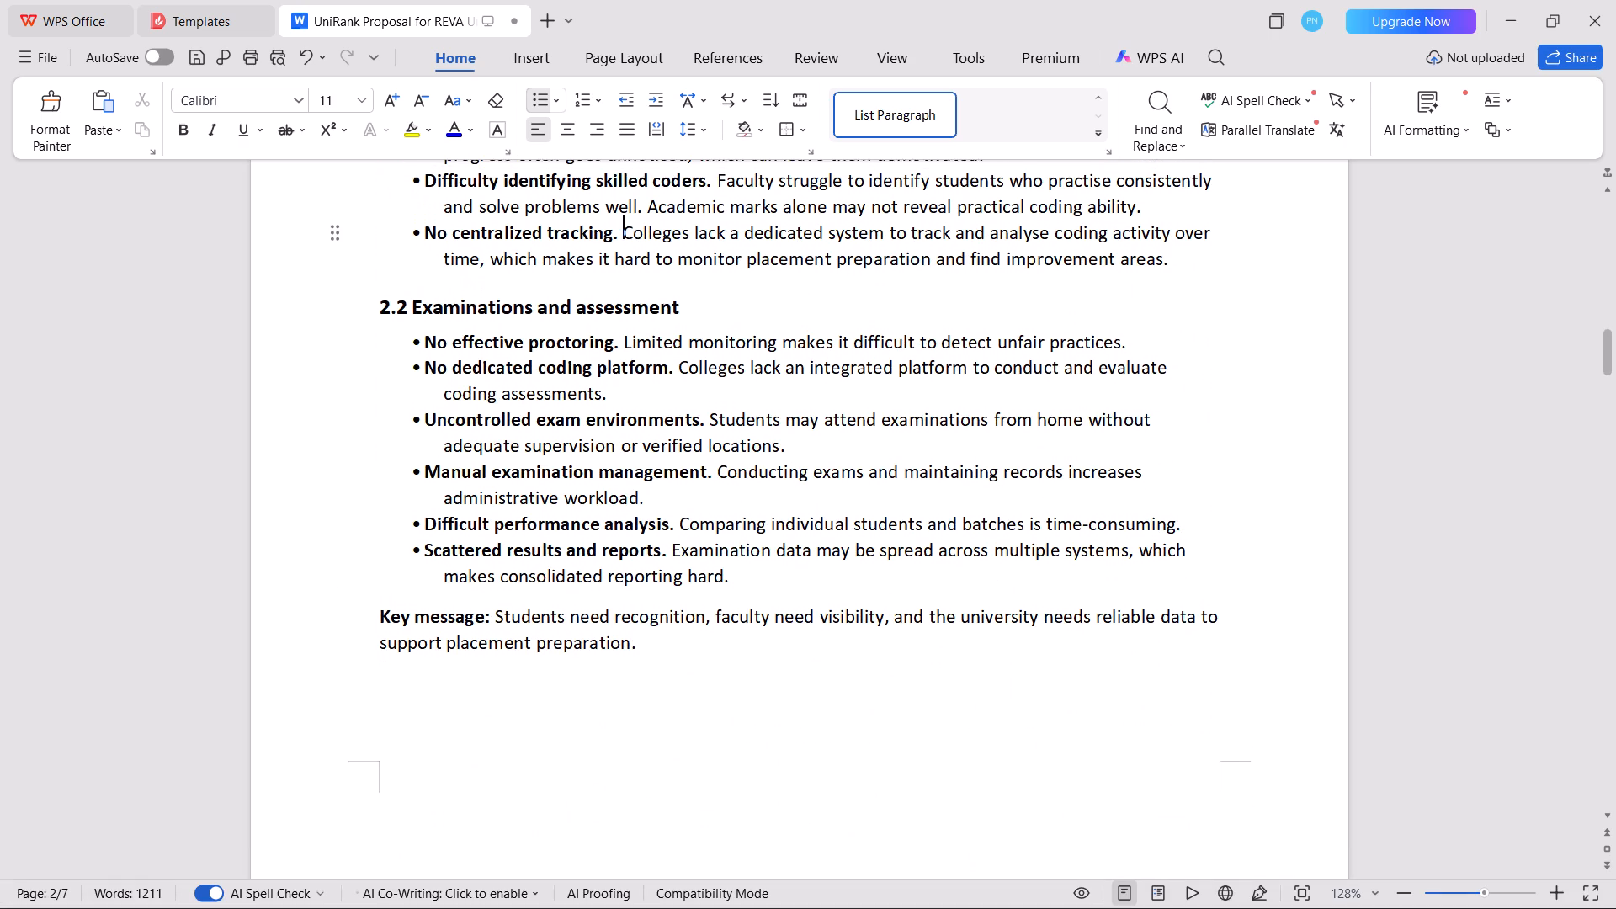
scroll(636, 715, "up", 3)
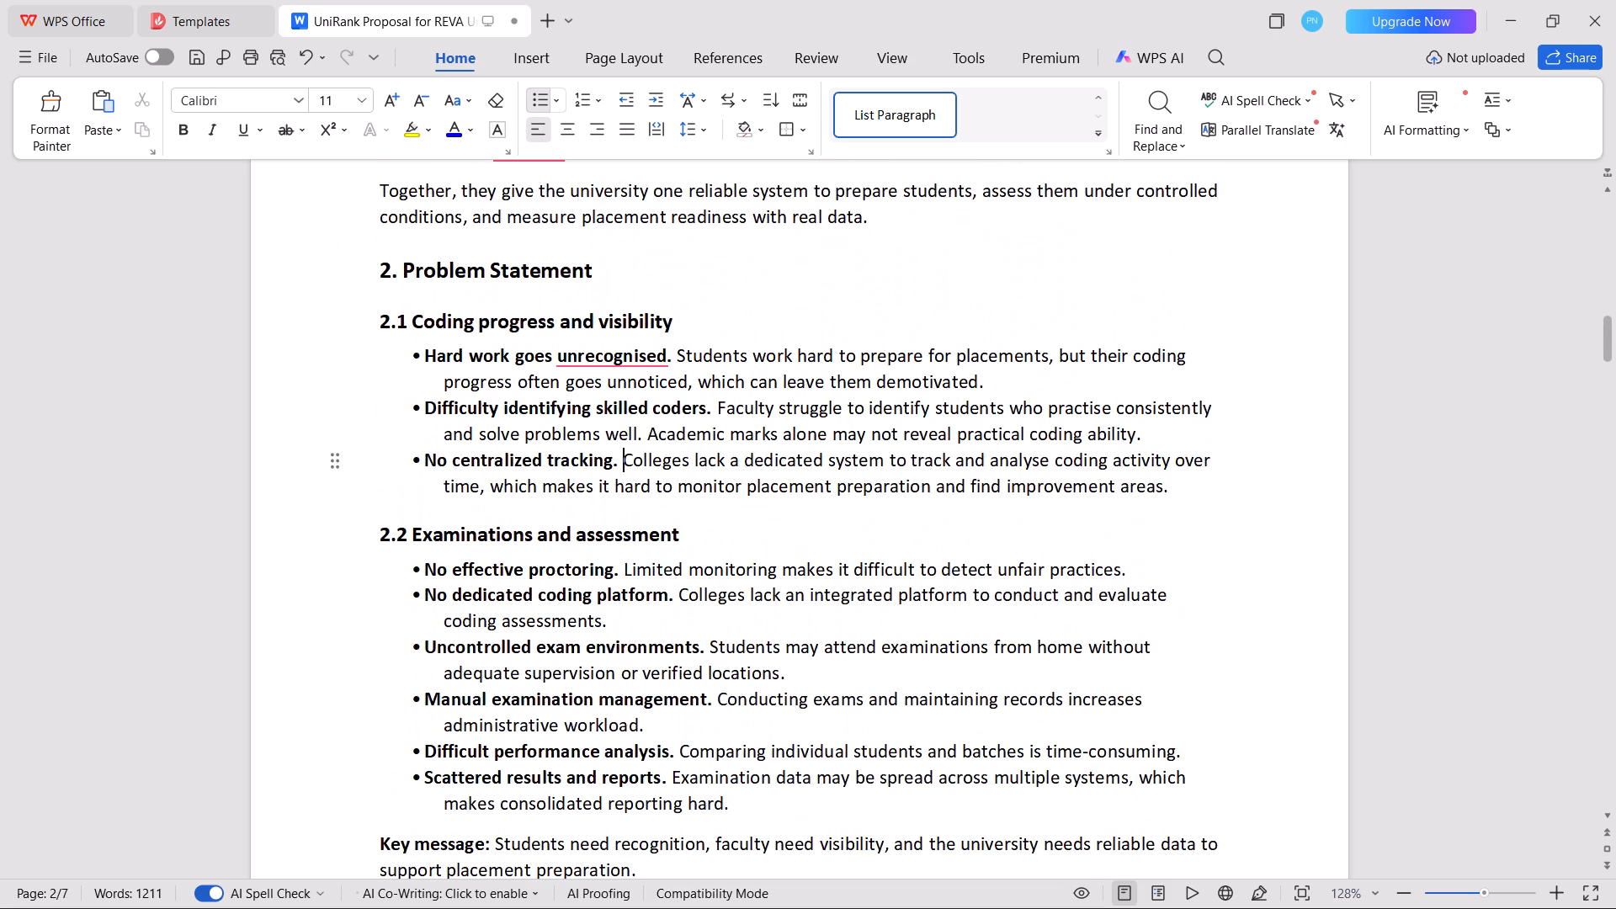
scroll(636, 715, "down", 3)
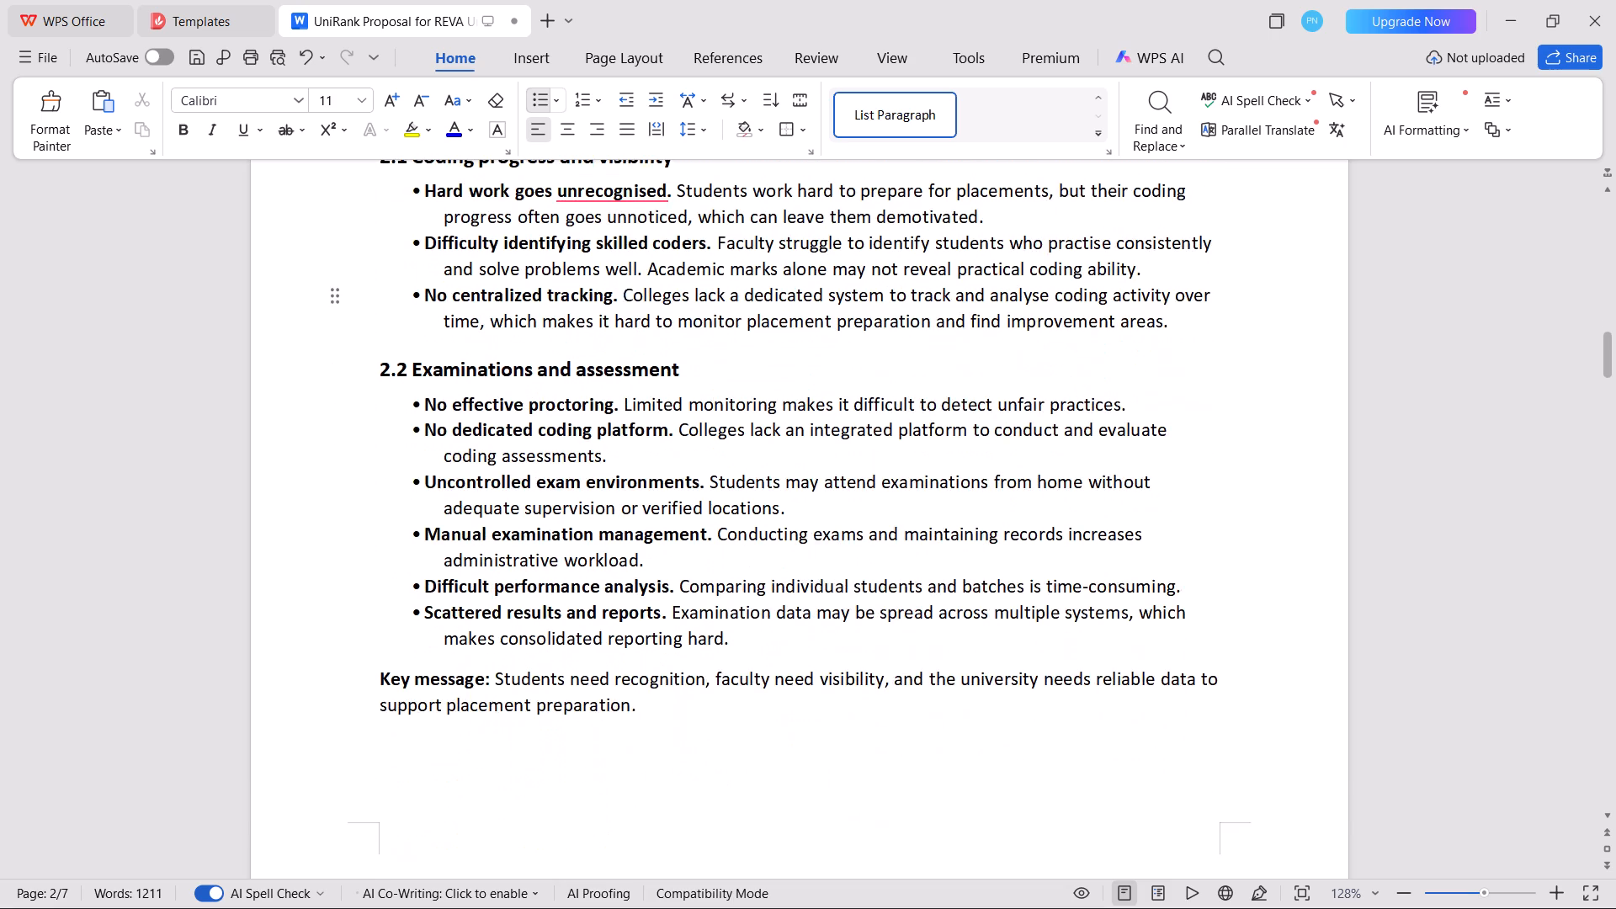
scroll(636, 715, "down", 6)
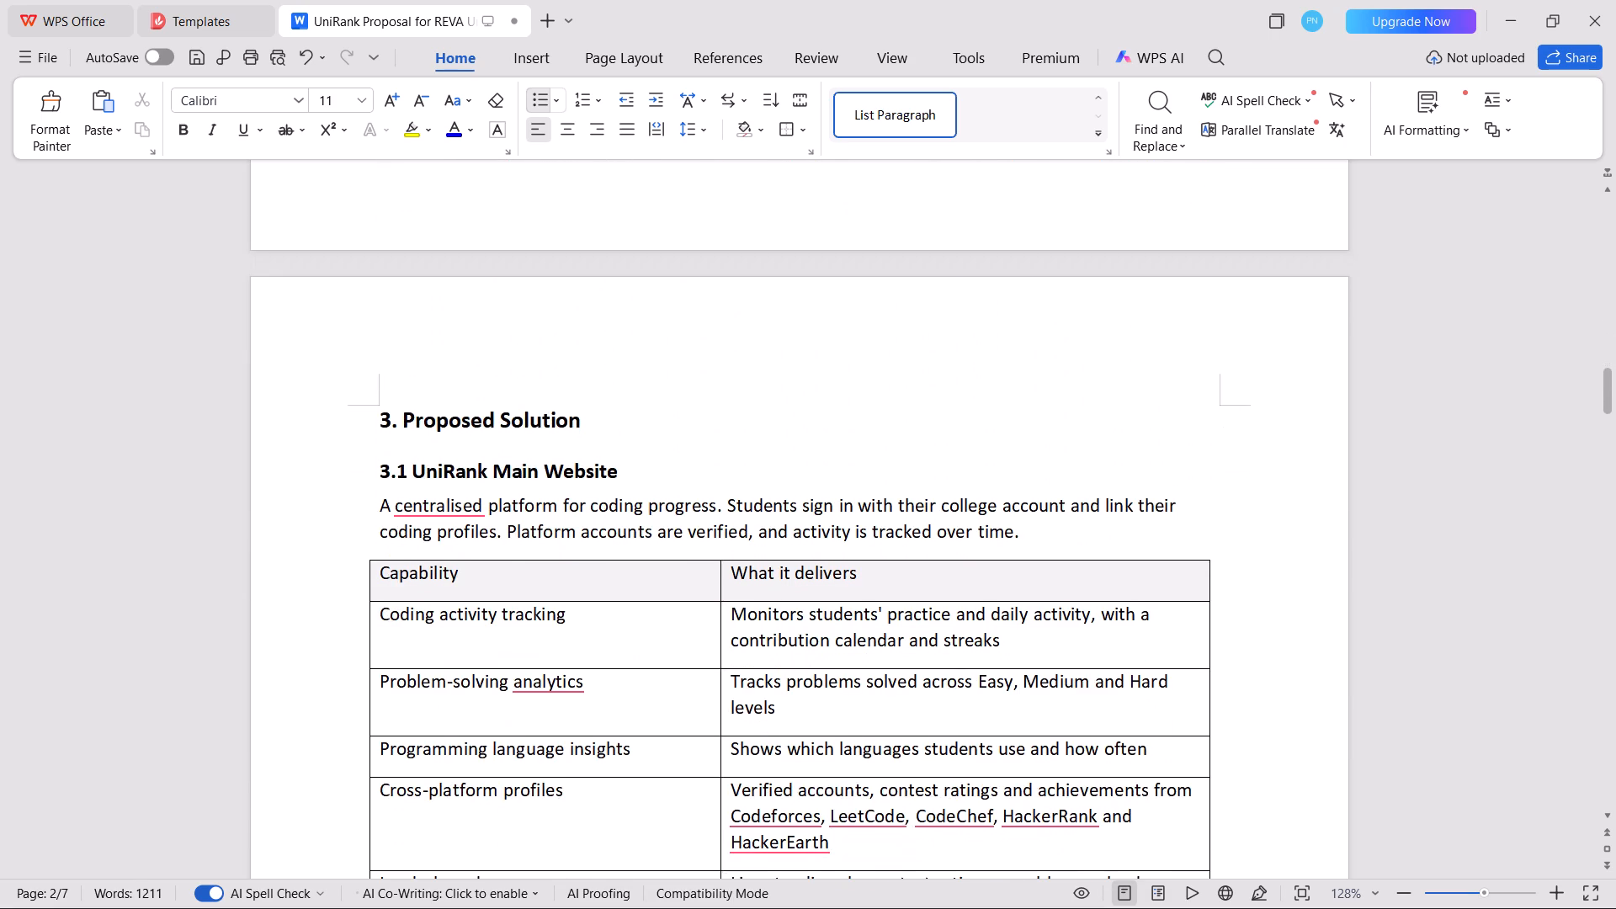
scroll(636, 715, "down", 1)
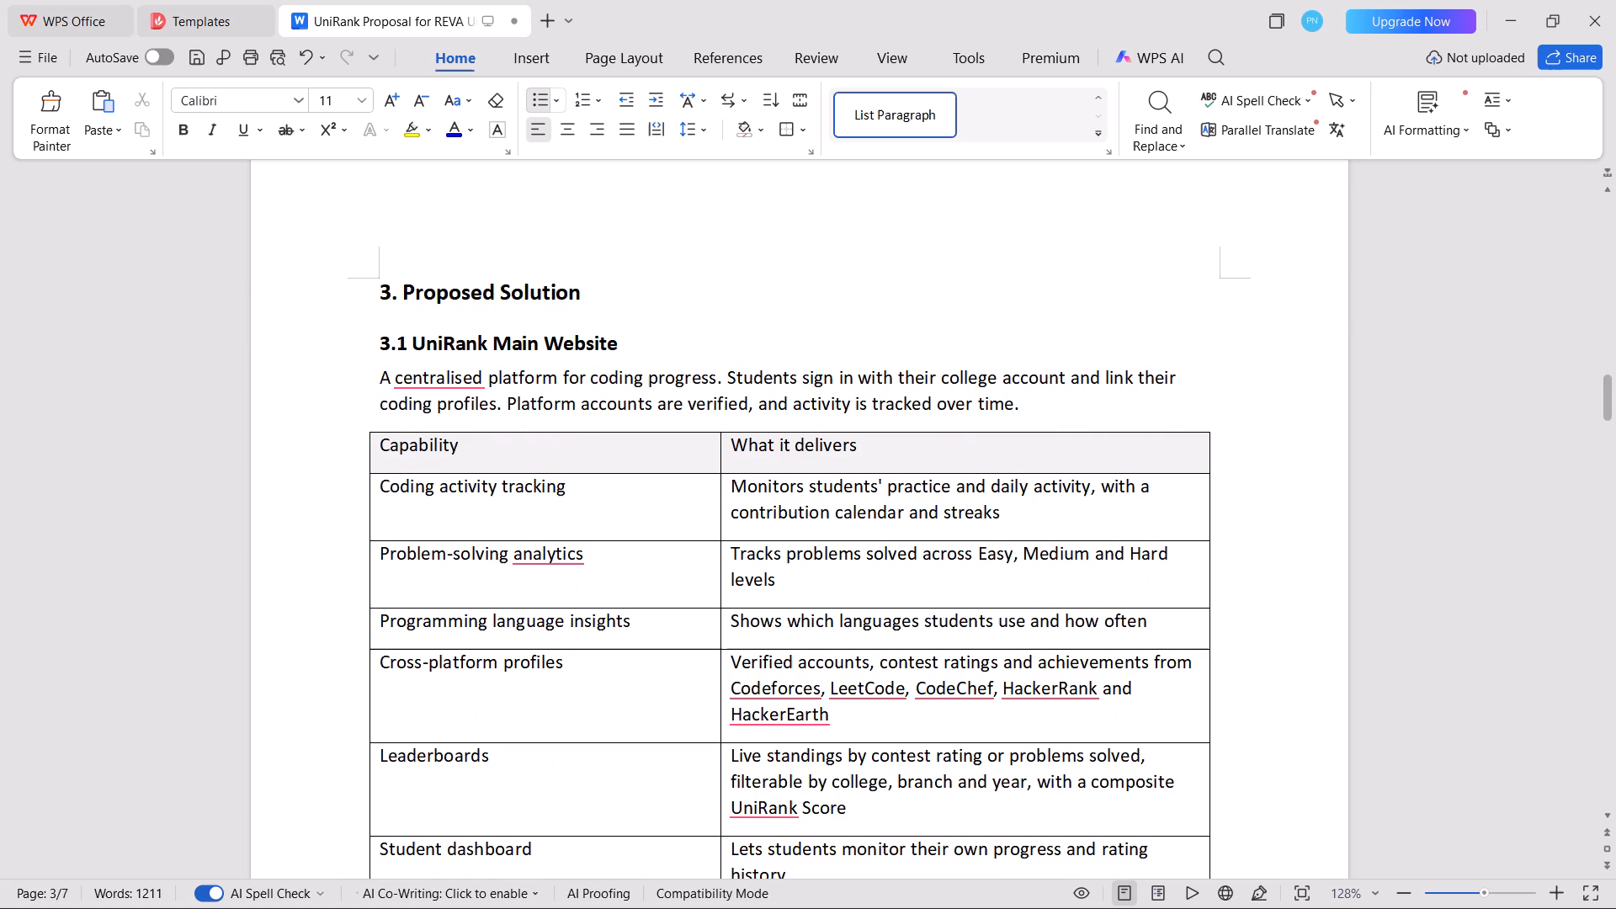
left_click(466, 380)
key("BackSpace")
key("z")
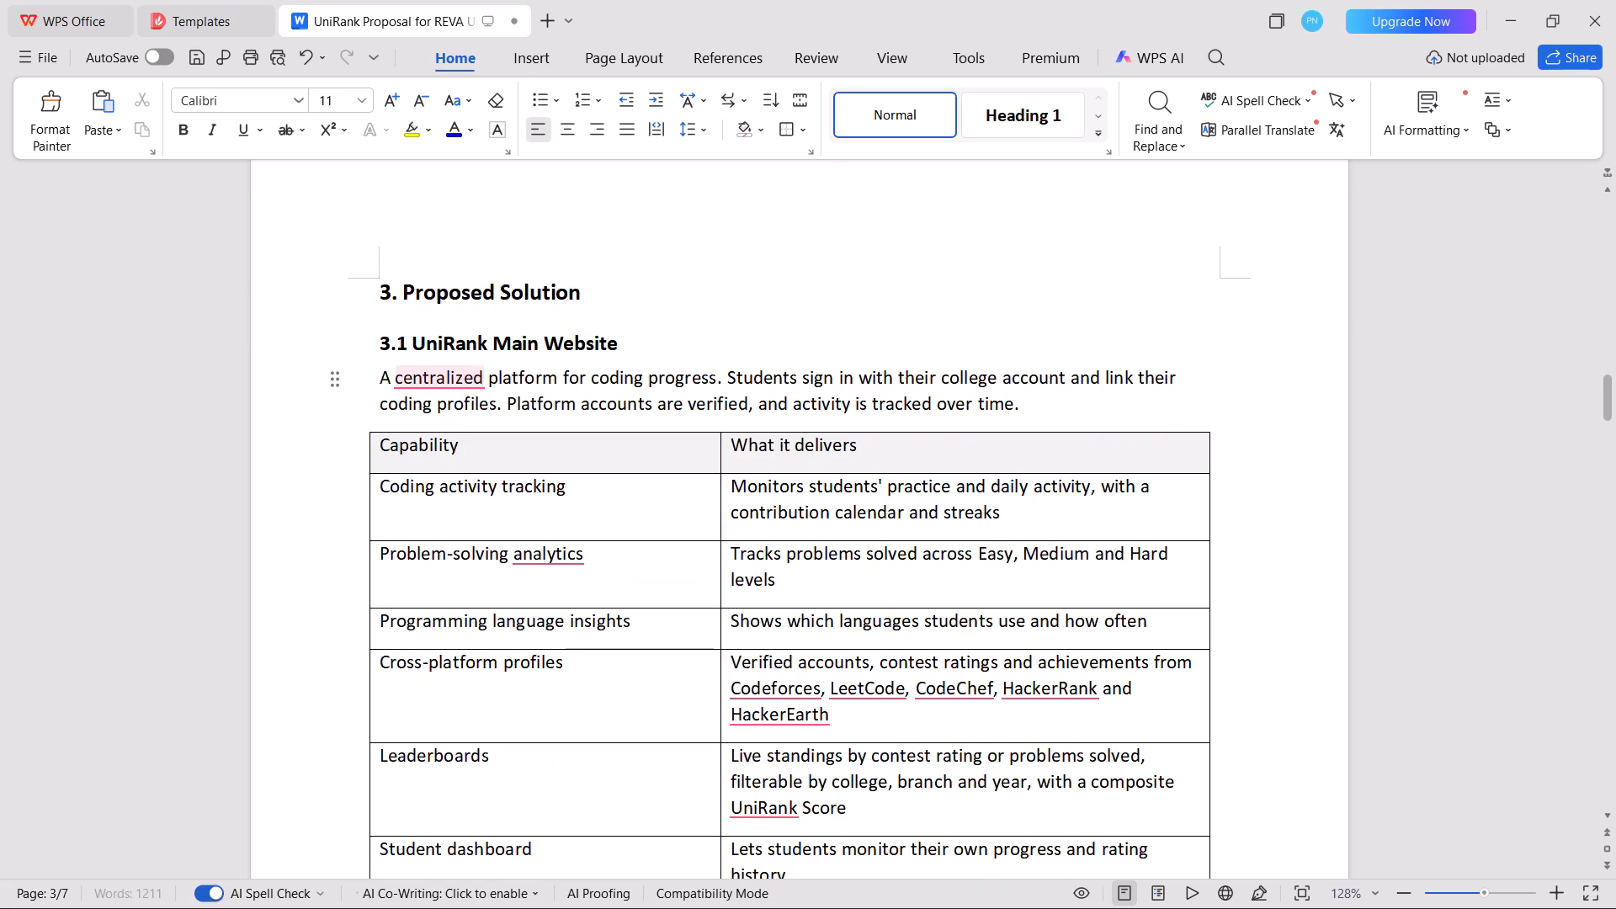
left_click(595, 559)
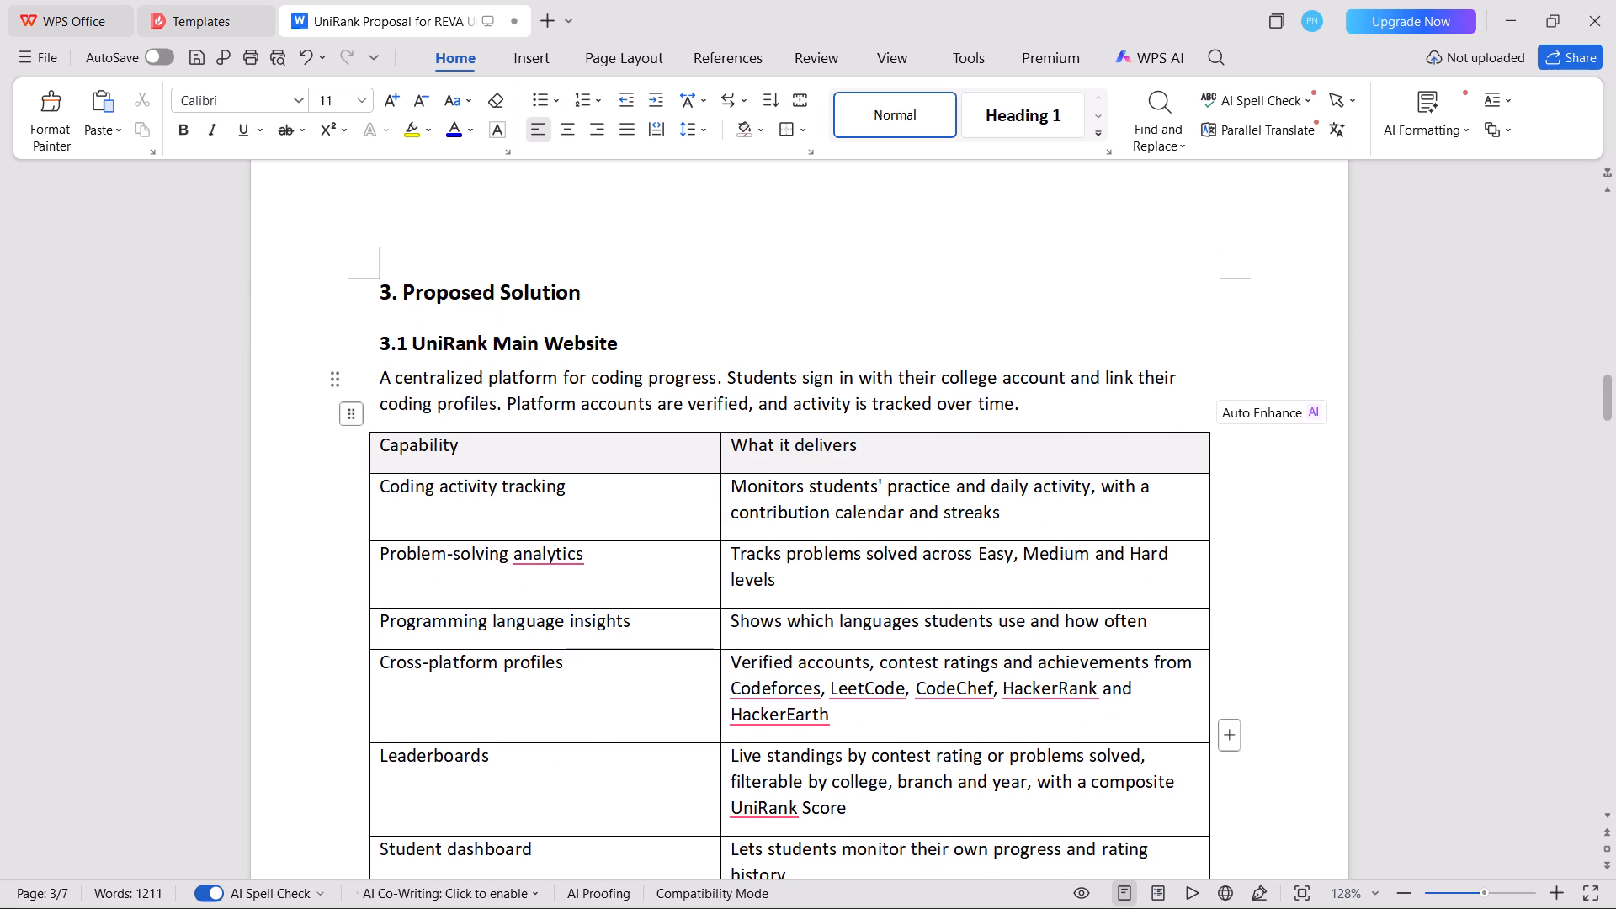
Review the capability tables of sections 3.1 and 3.2, checking where the Exam Portal table splits between pages.
scroll(595, 559, "down", 2)
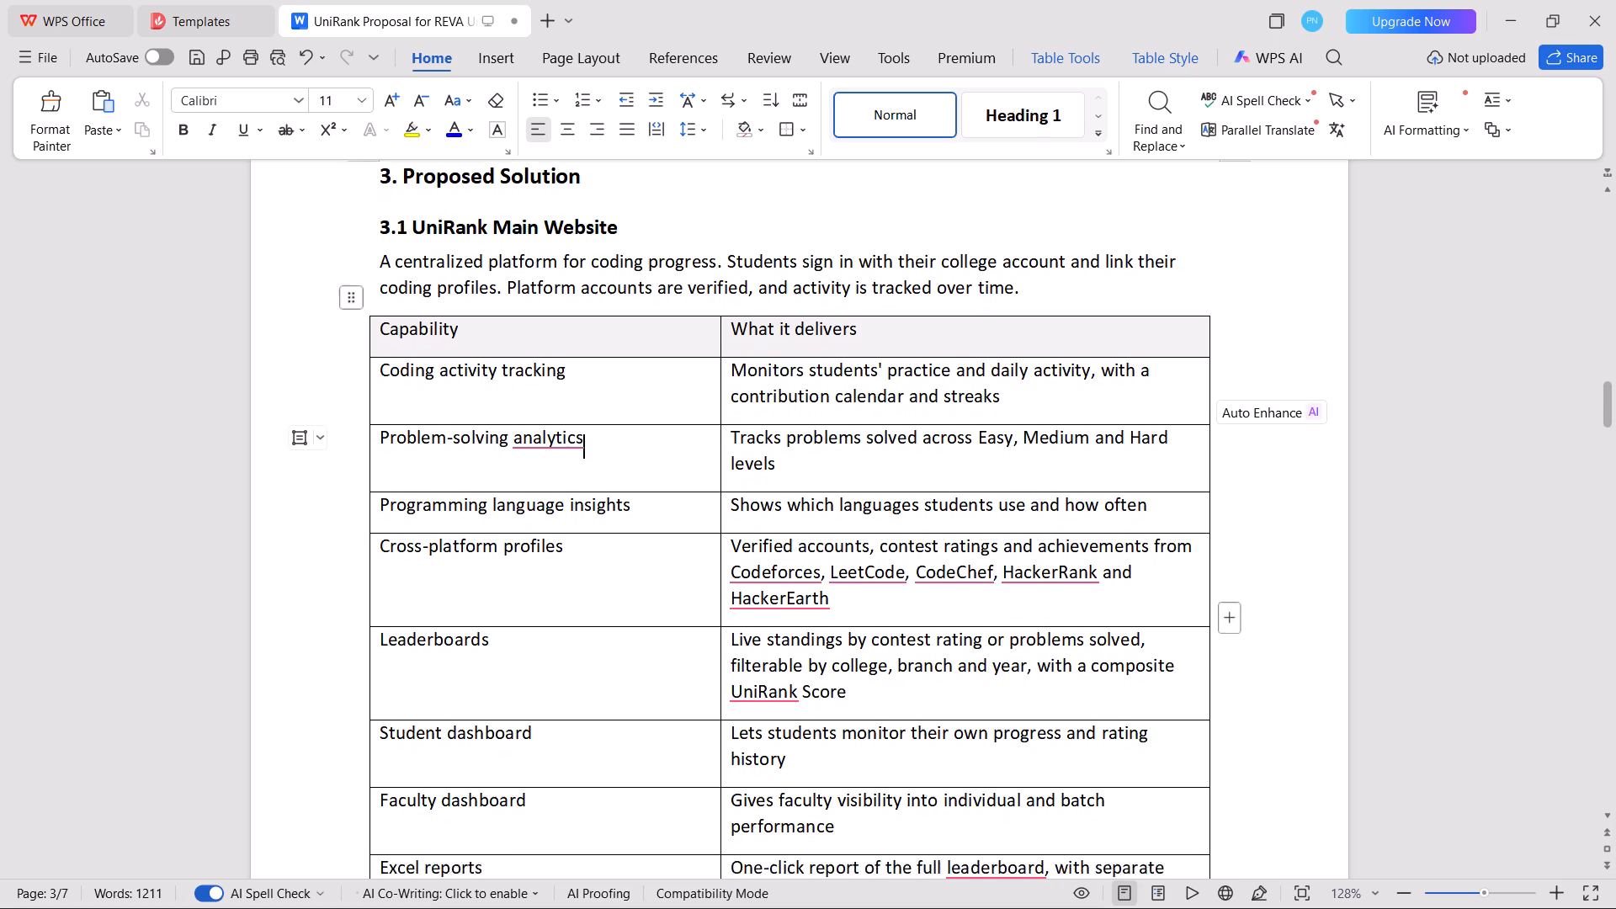
scroll(595, 559, "down", 1)
scroll(595, 559, "right", 1)
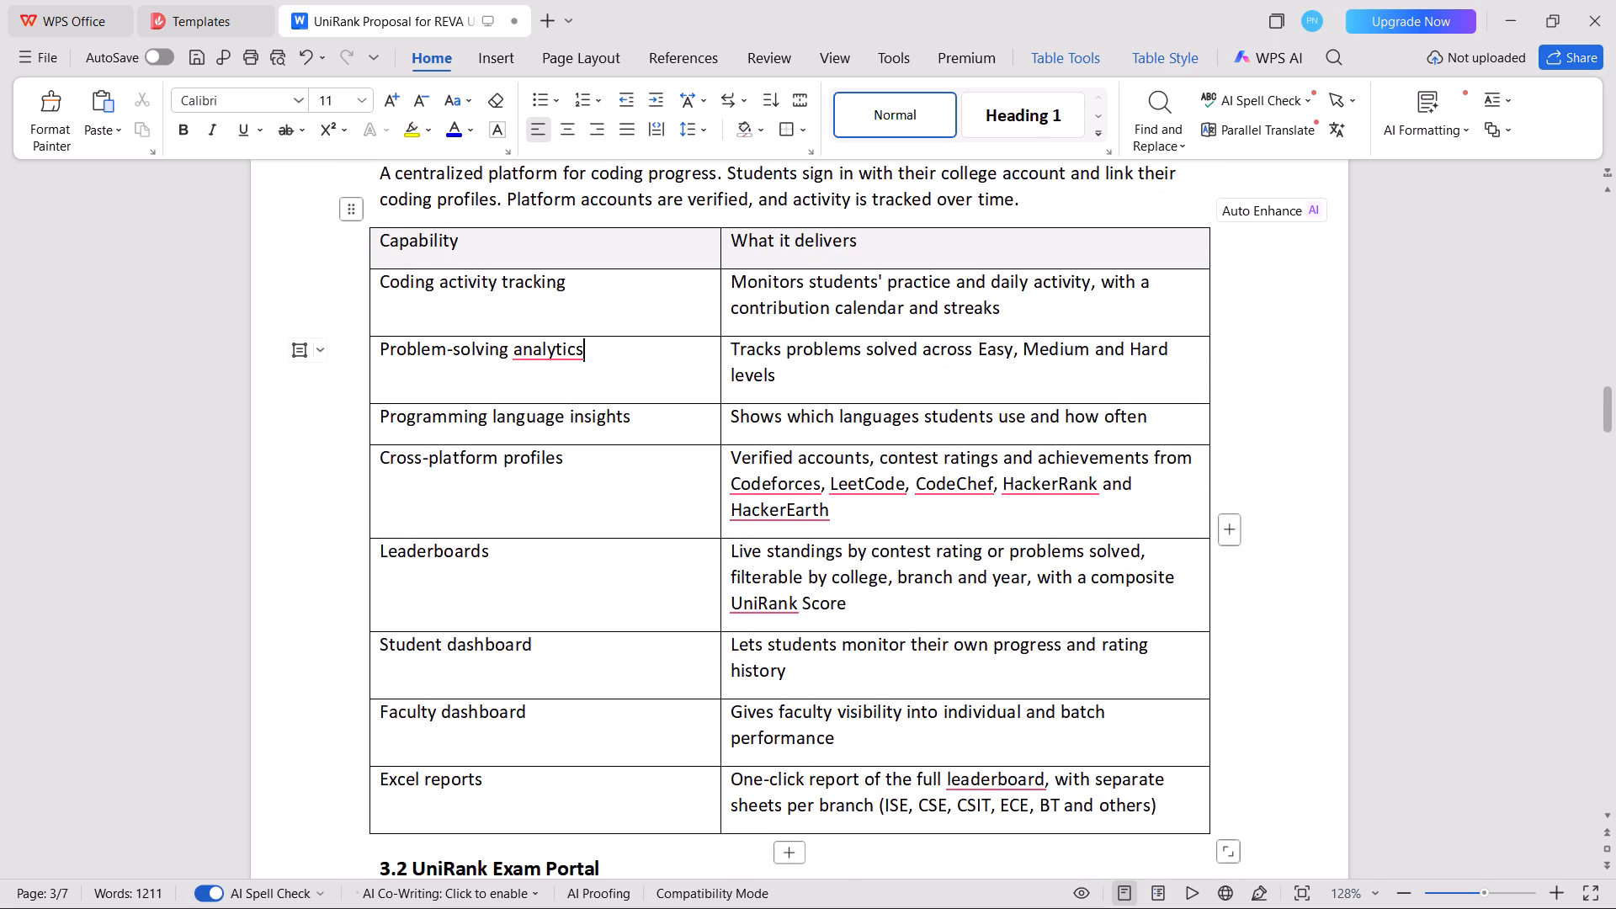
scroll(595, 559, "right", 1)
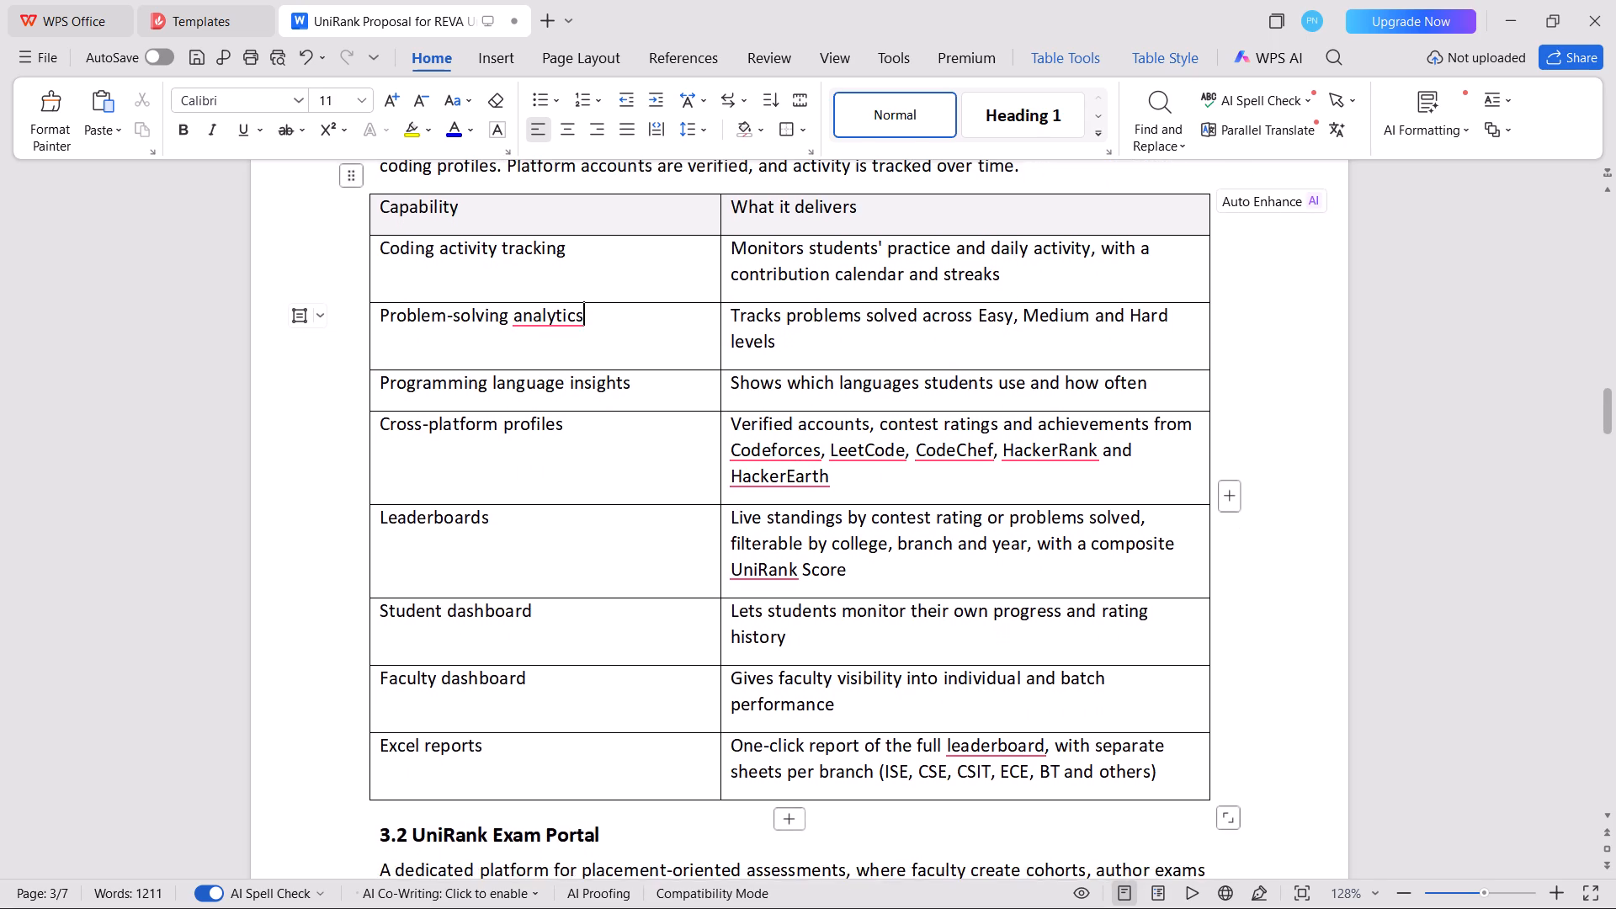
scroll(595, 559, "right", 1)
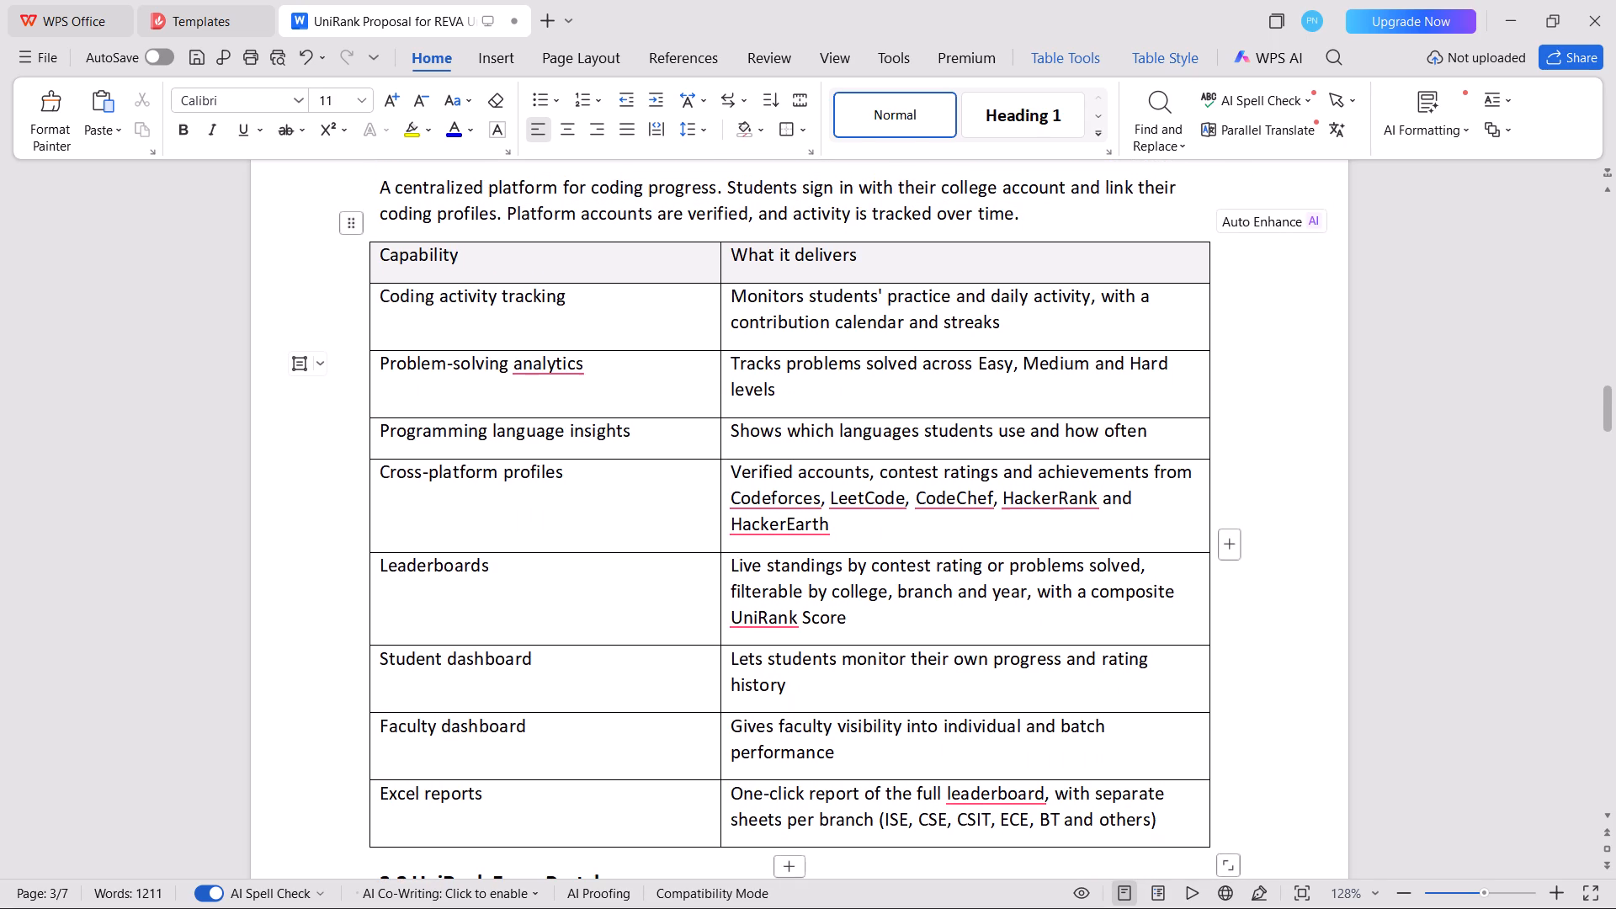
scroll(595, 559, "right", 1)
scroll(595, 559, "down", 4)
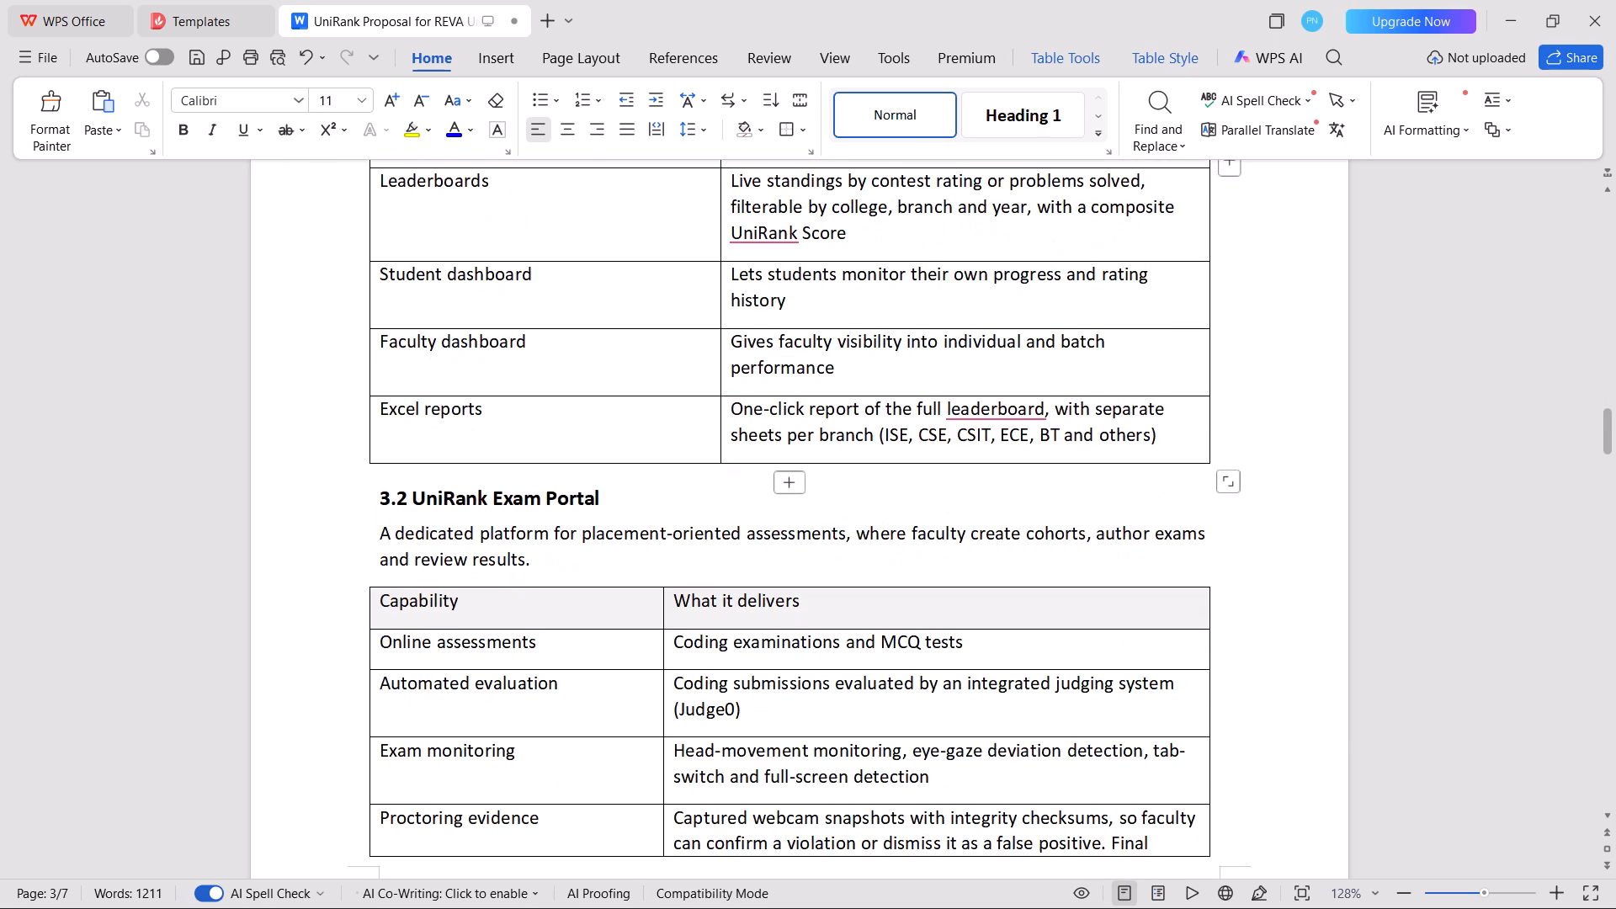
scroll(595, 559, "down", 1)
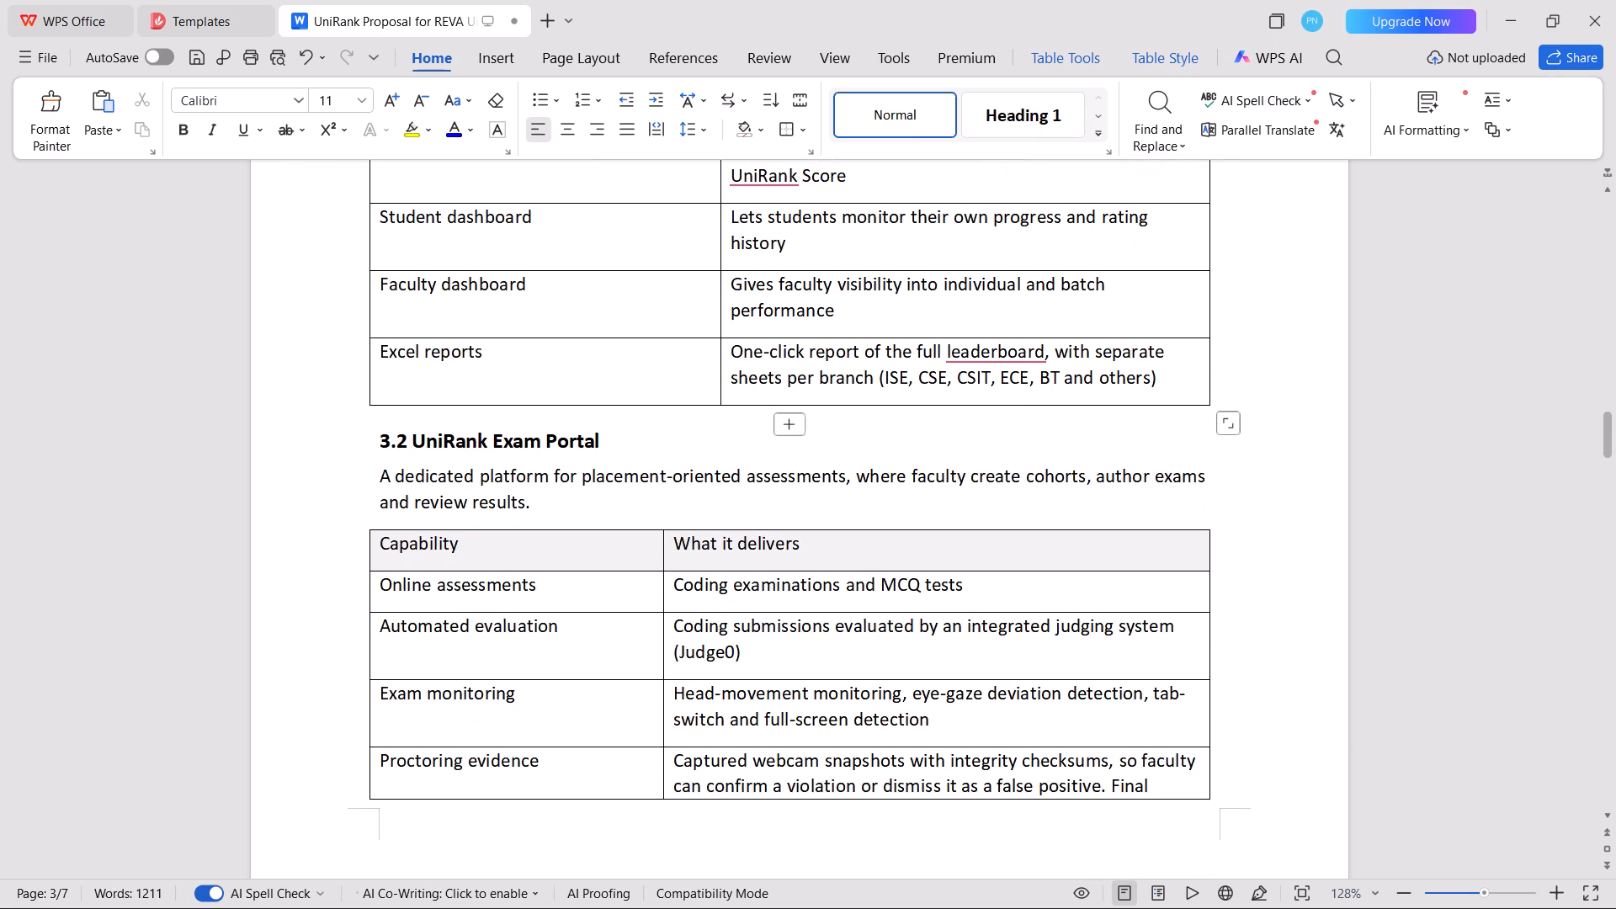
scroll(595, 559, "down", 1)
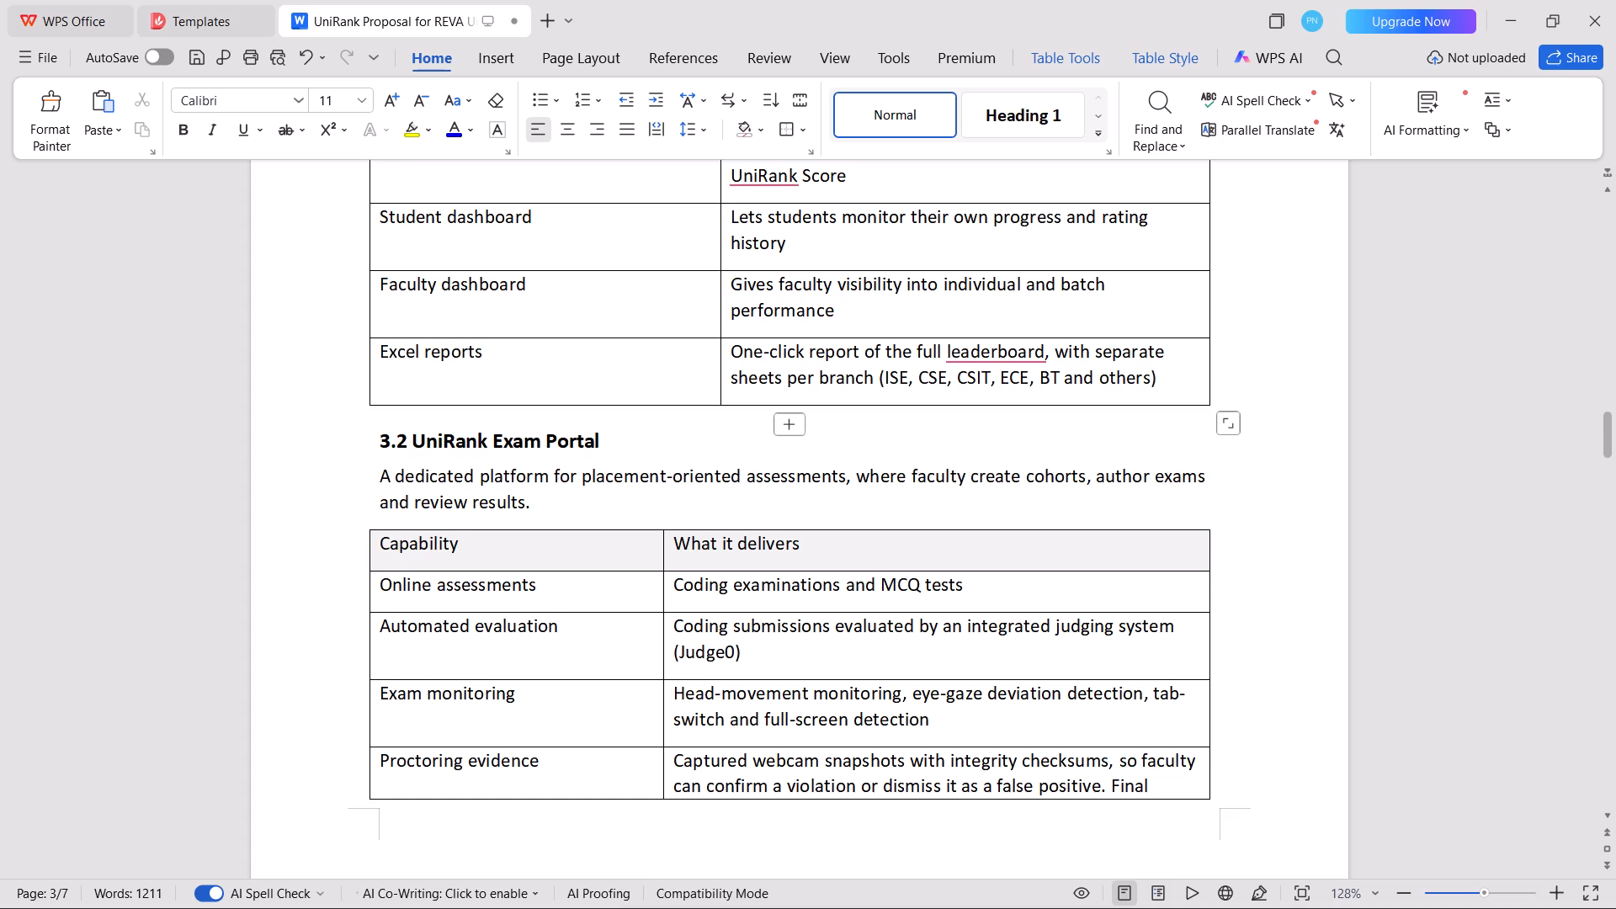
scroll(595, 559, "down", 4)
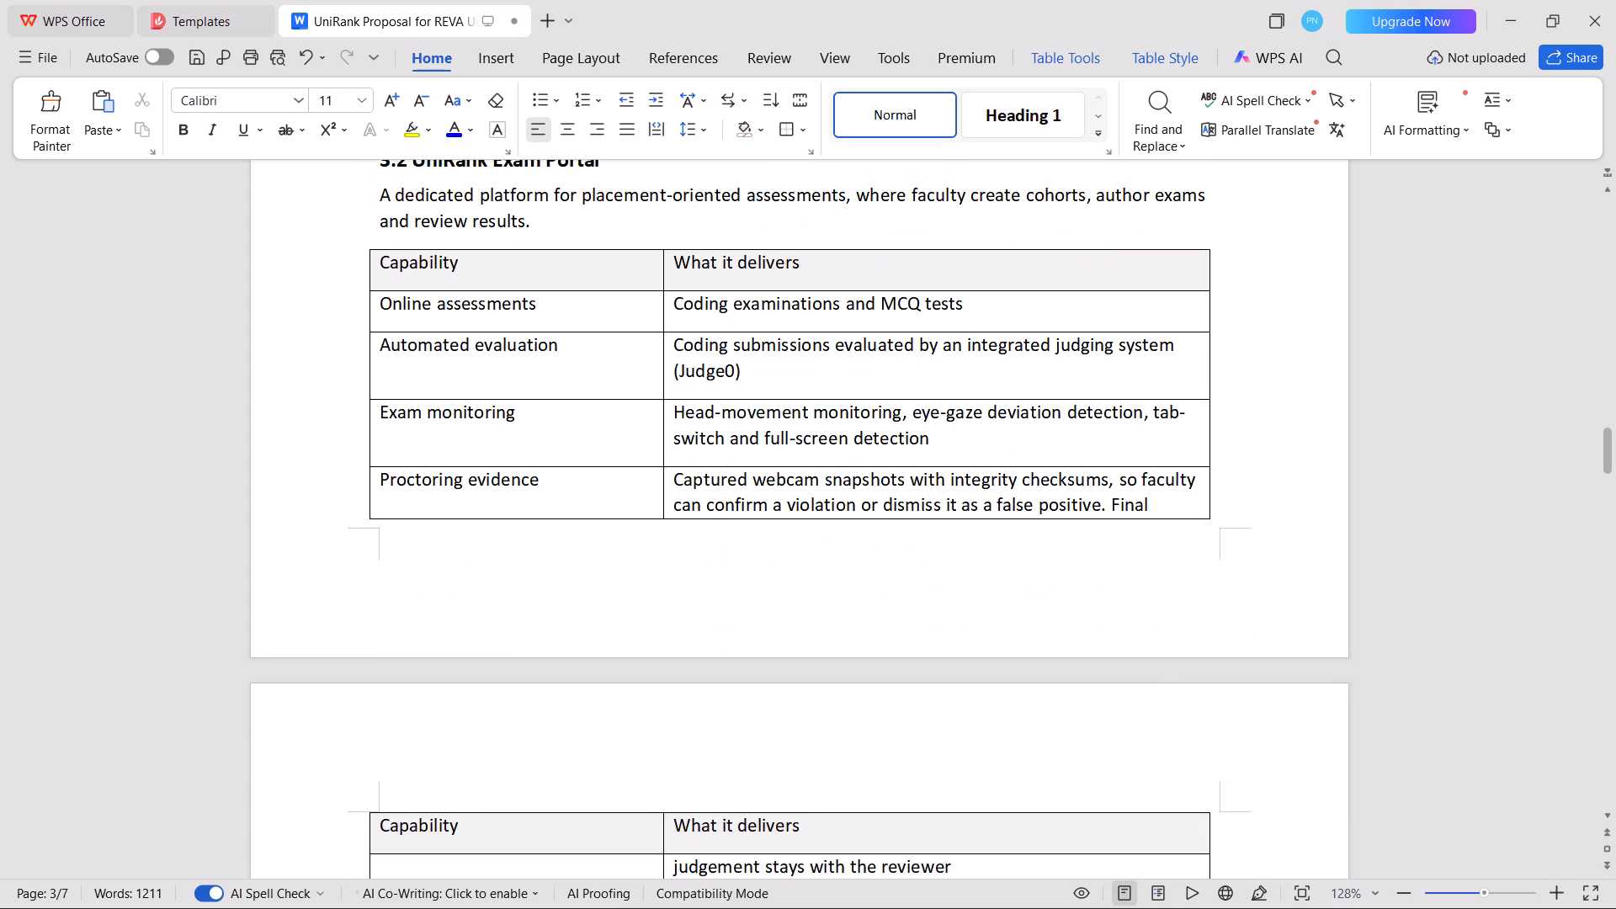
scroll(595, 559, "down", 1)
scroll(574, 654, "up", 2)
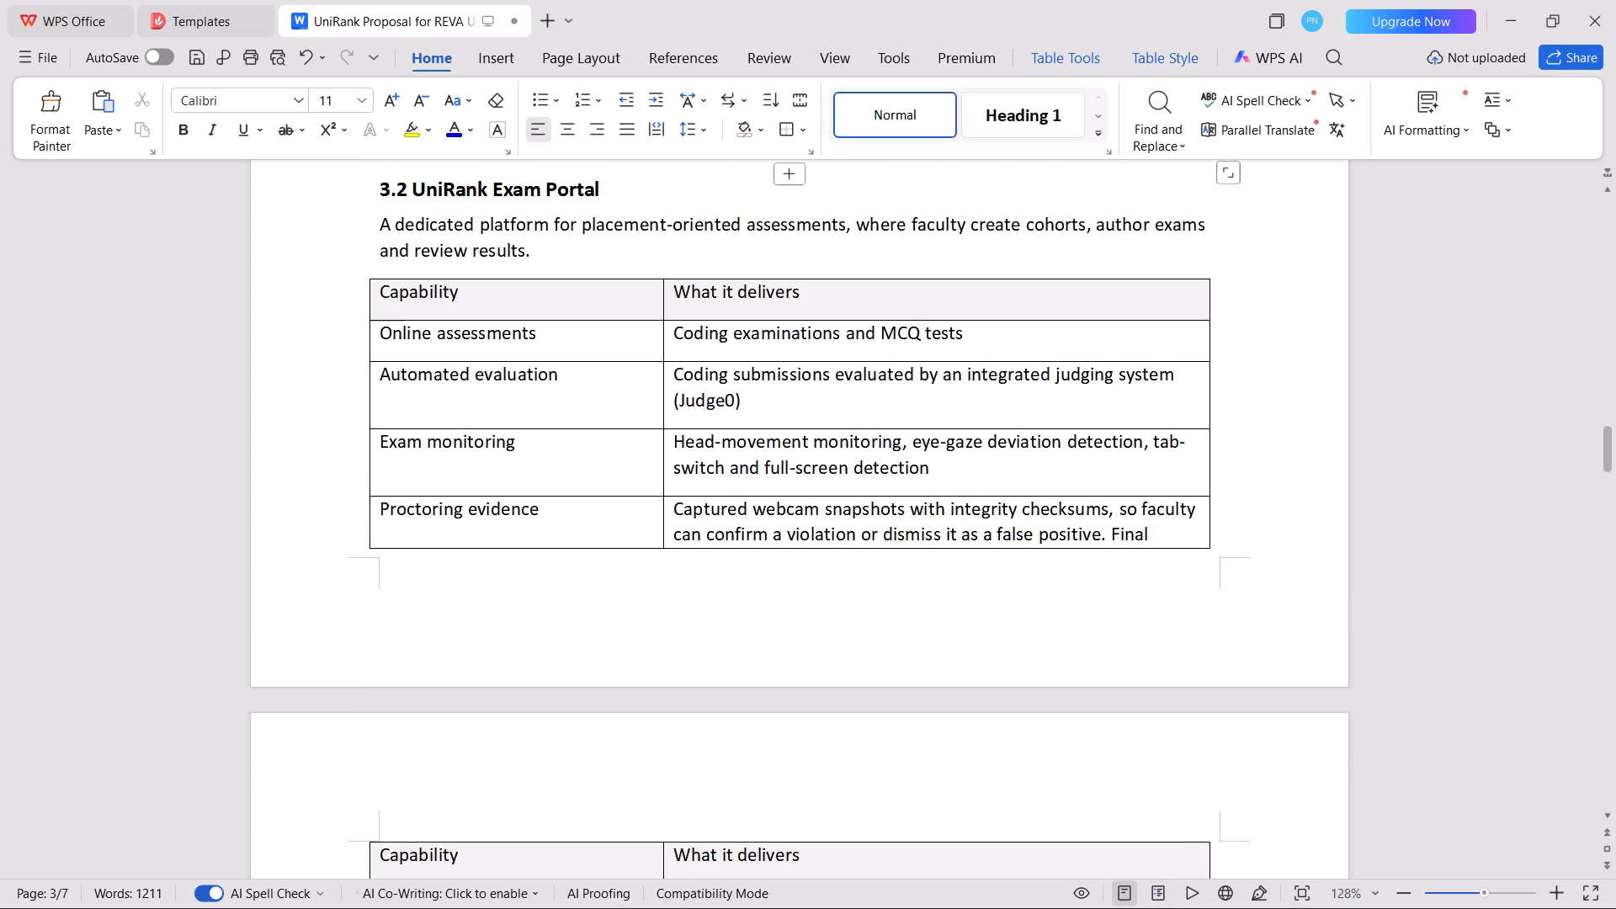
scroll(574, 654, "up", 4)
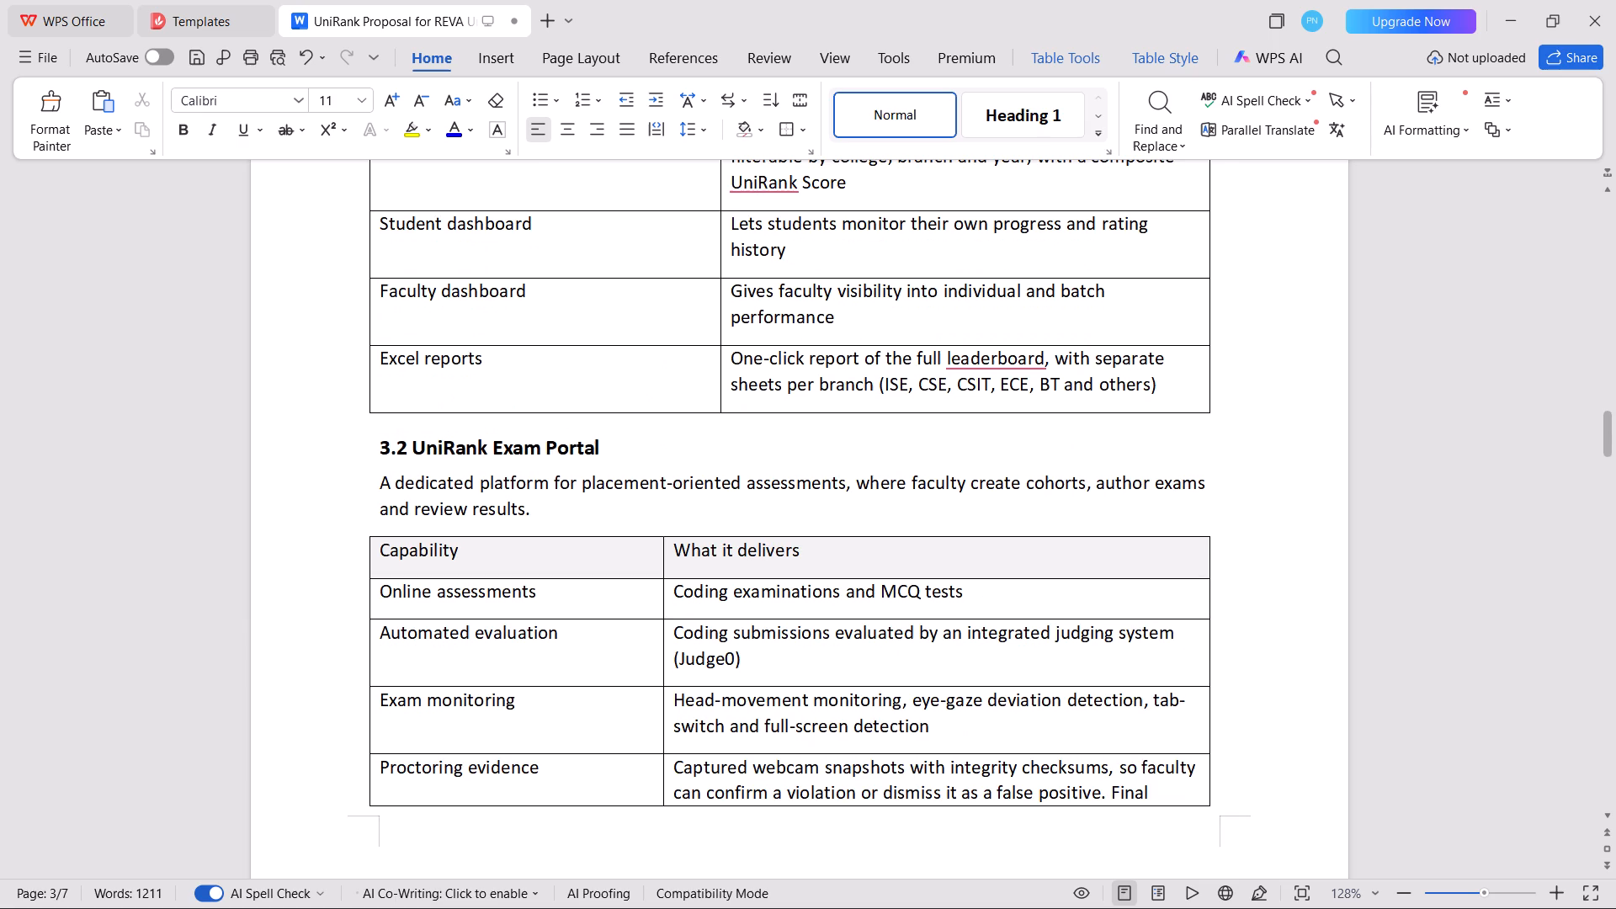
scroll(574, 654, "up", 4)
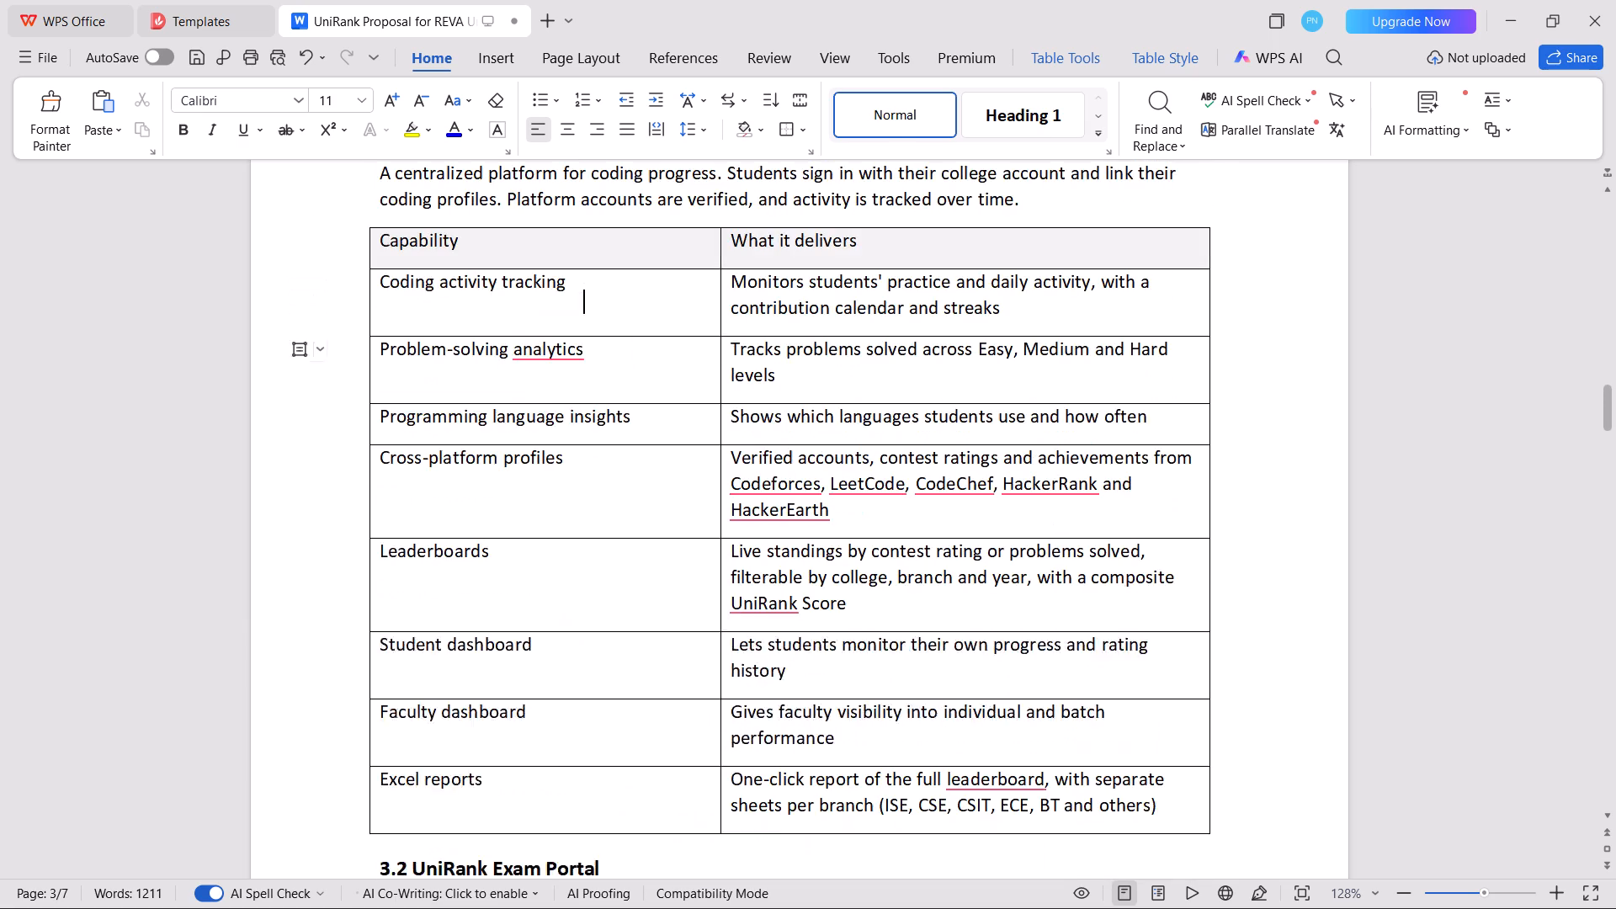
scroll(574, 654, "up", 1)
scroll(574, 654, "down", 1)
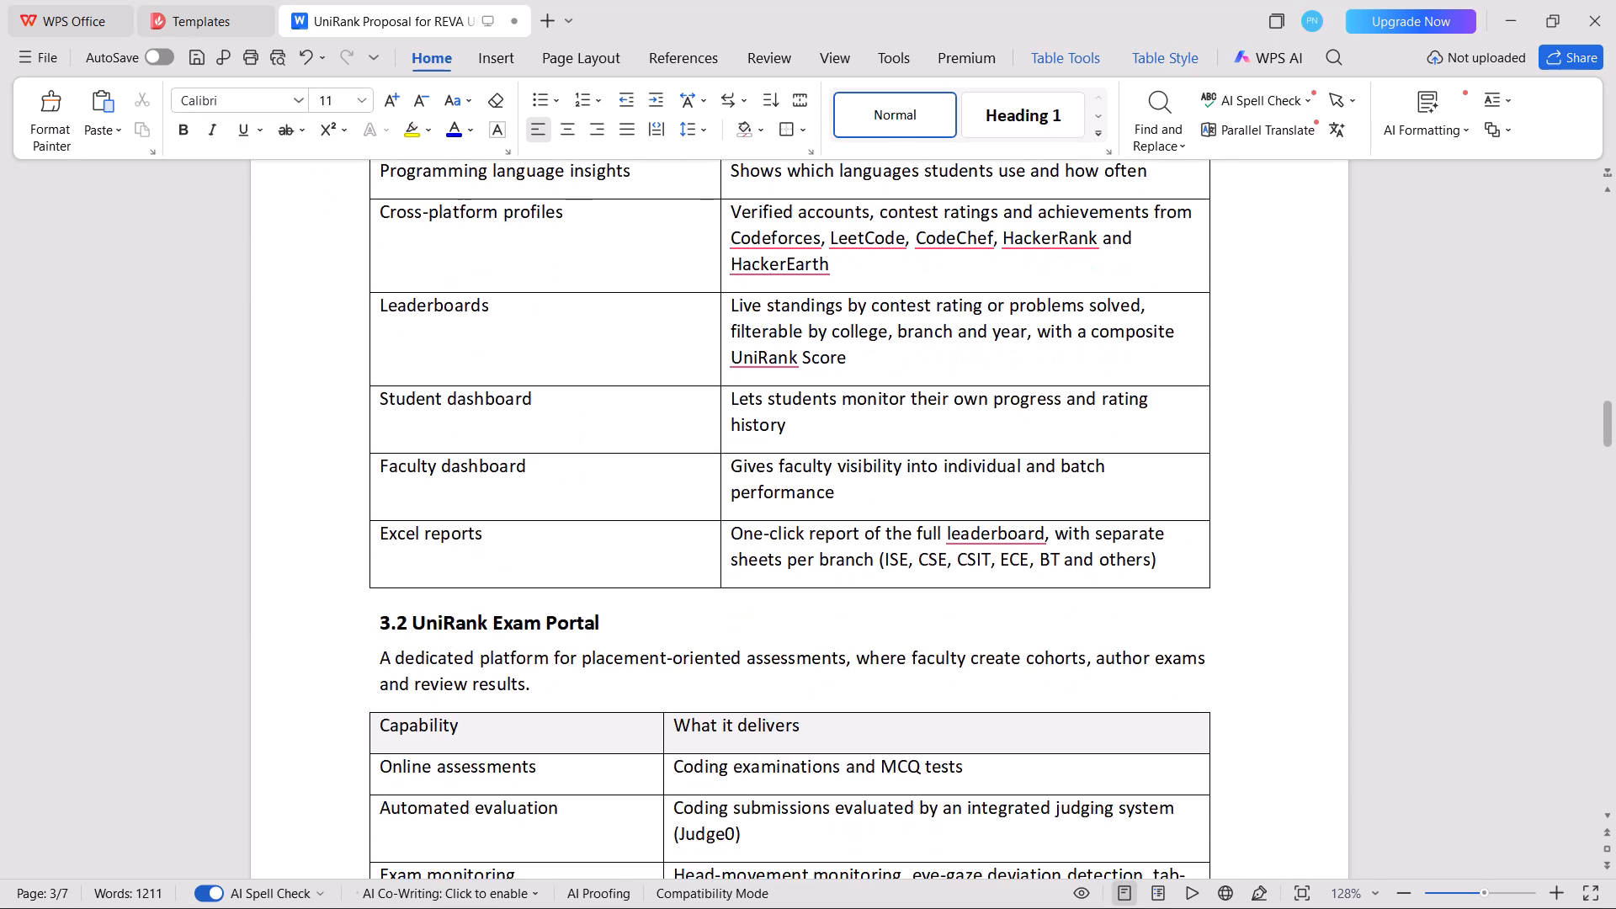
scroll(574, 654, "down", 4)
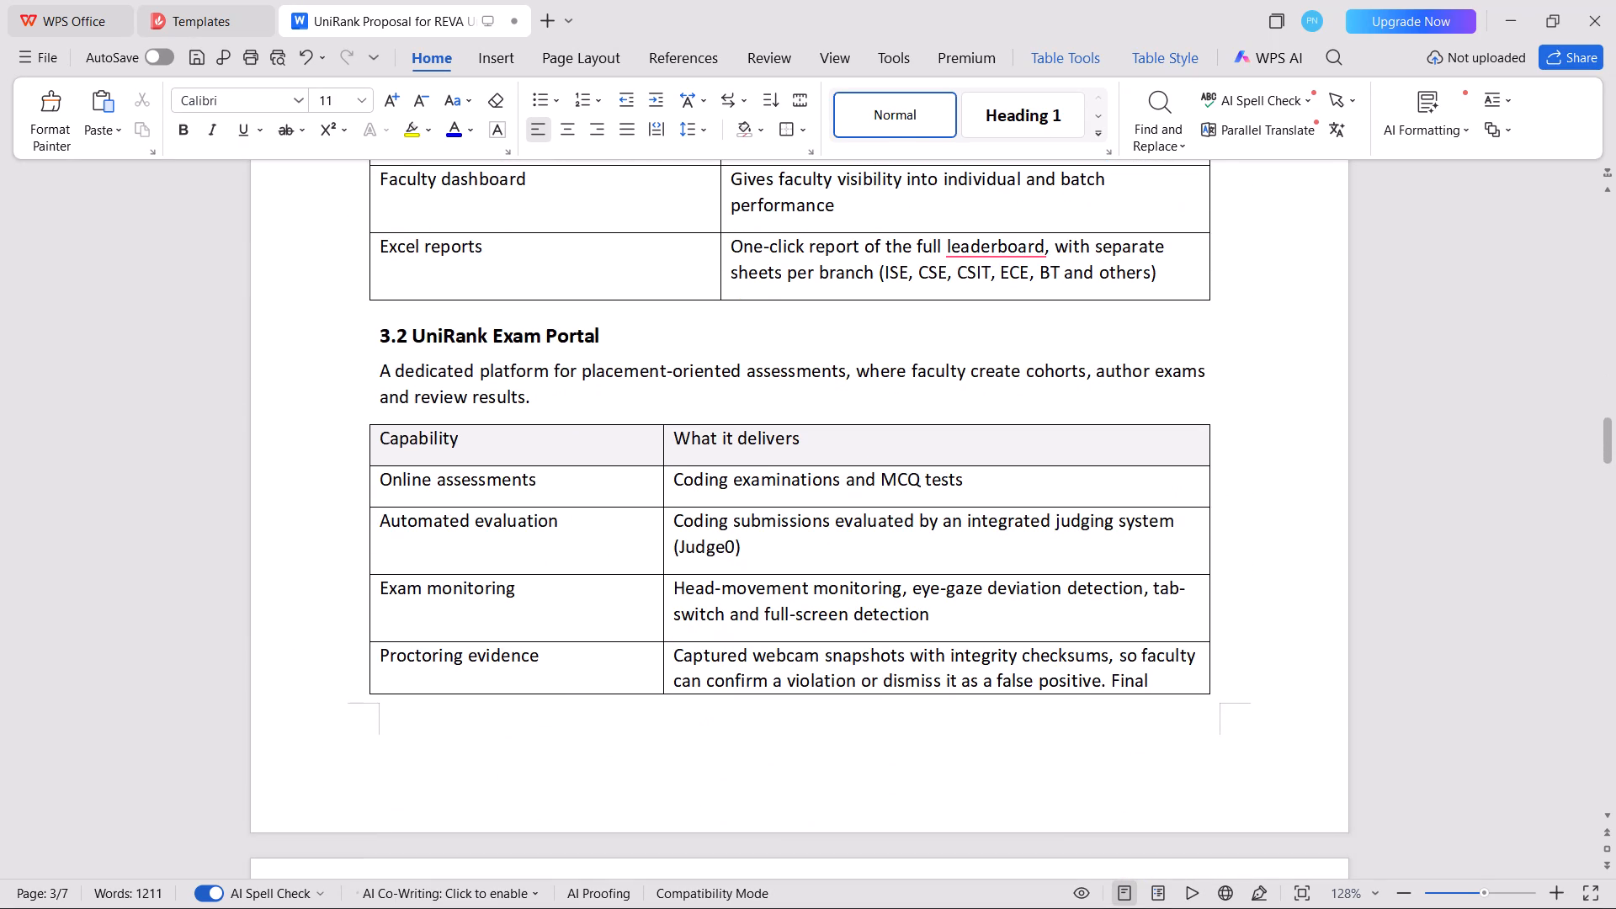
scroll(574, 654, "down", 1)
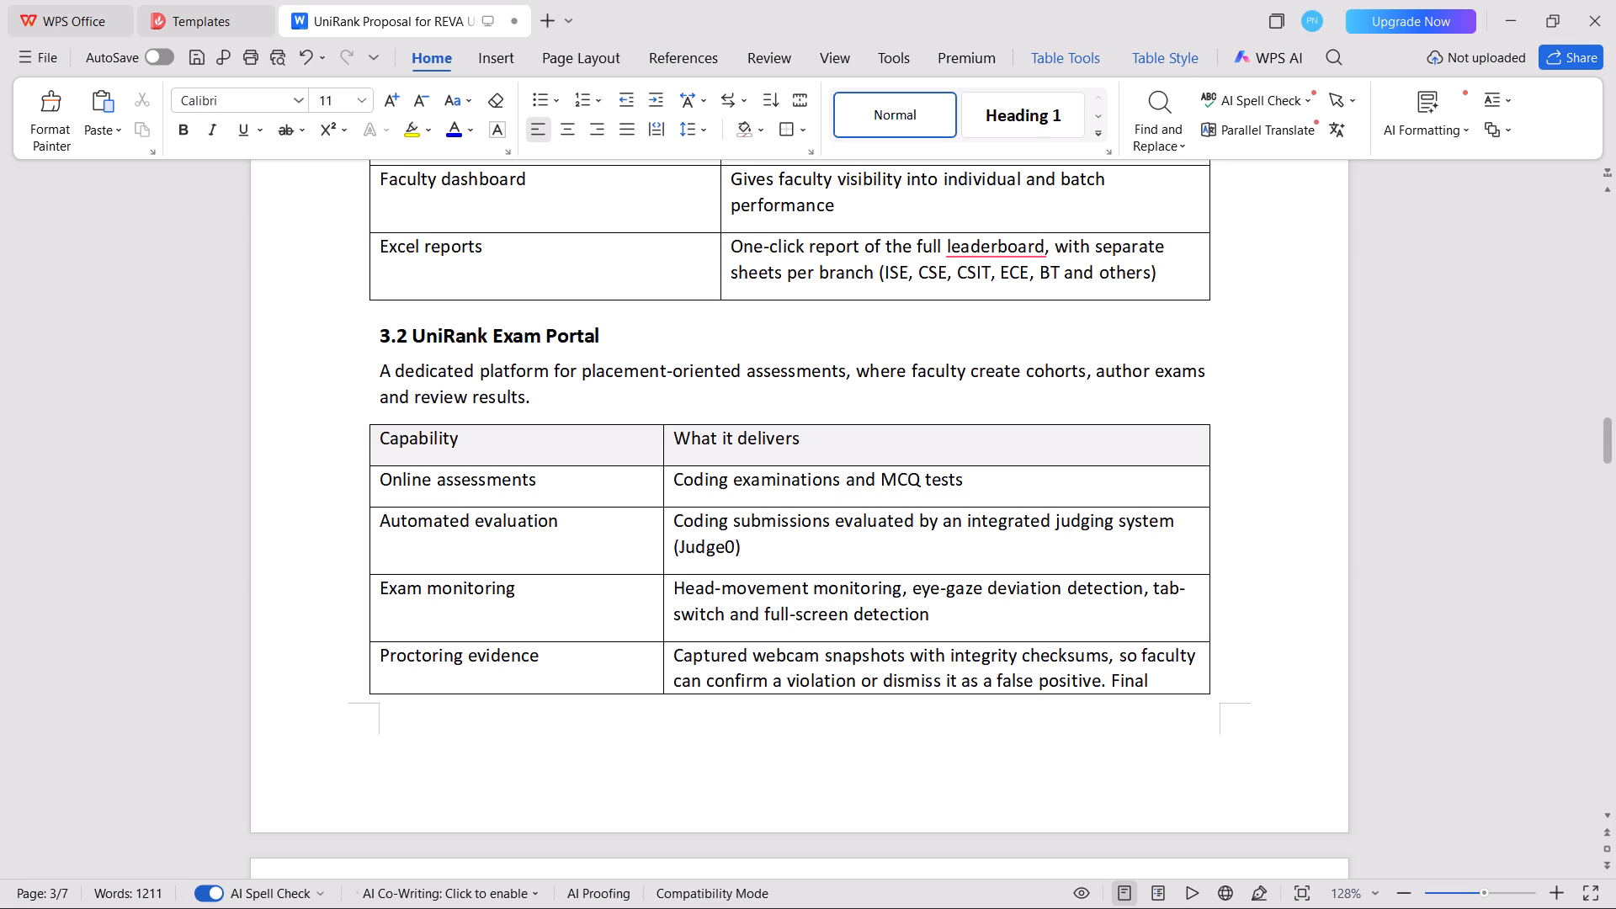
Insert five blank lines above the "3.2 UniRank Exam Portal" heading so its capability table starts on the following page.
left_click(380, 328)
key("Return")
key("Return")
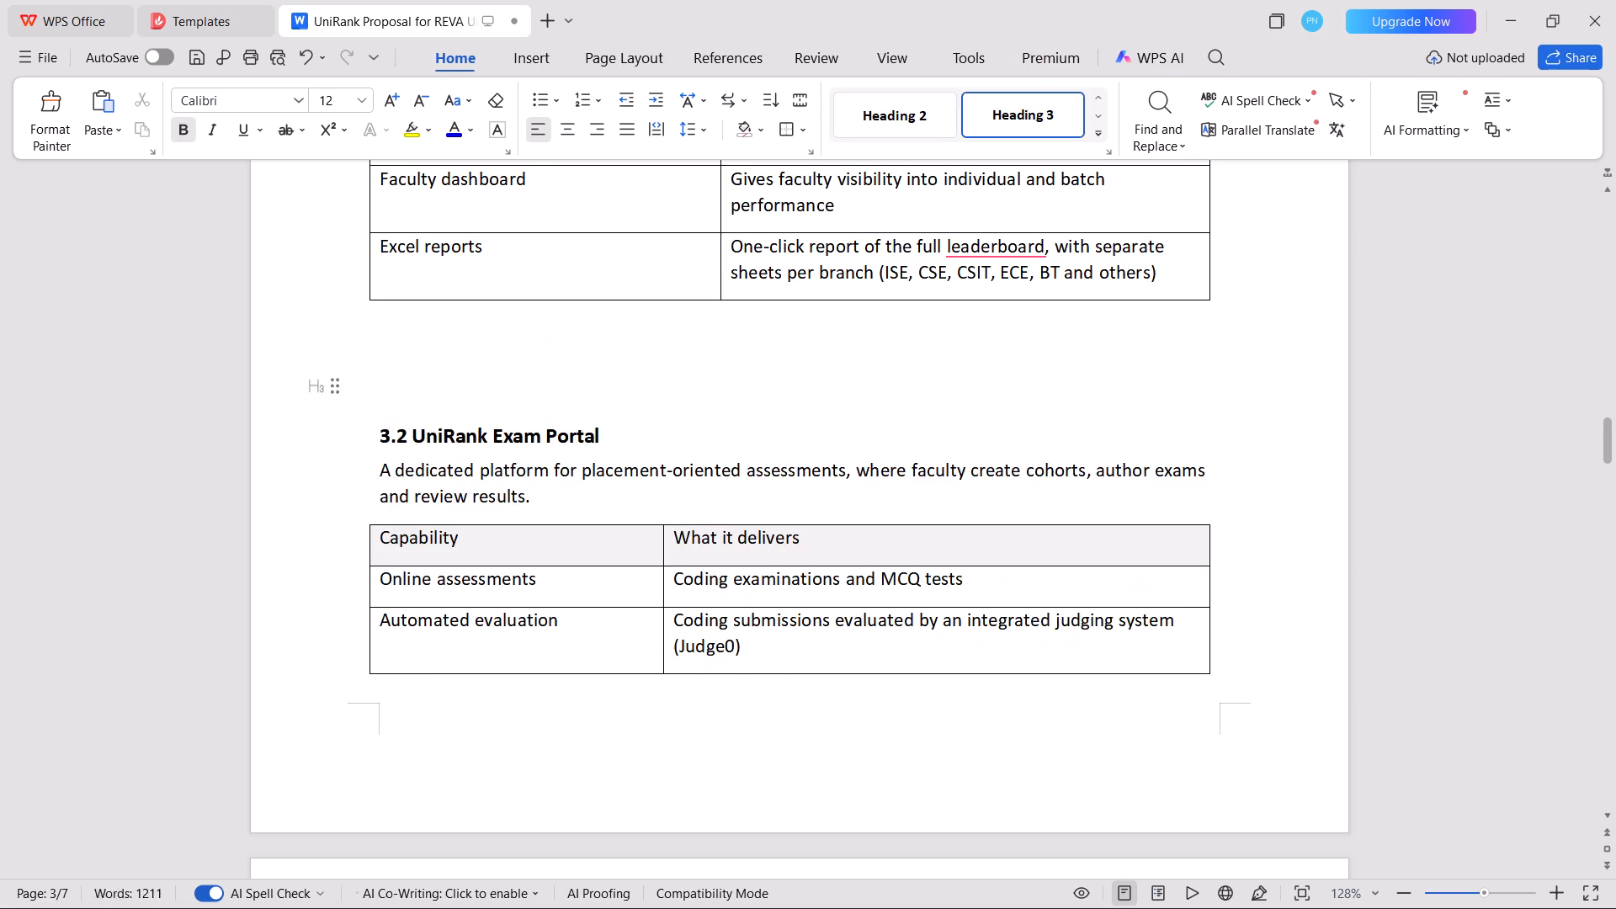
key("Return")
key("Return")
key("Return")
key("Return")
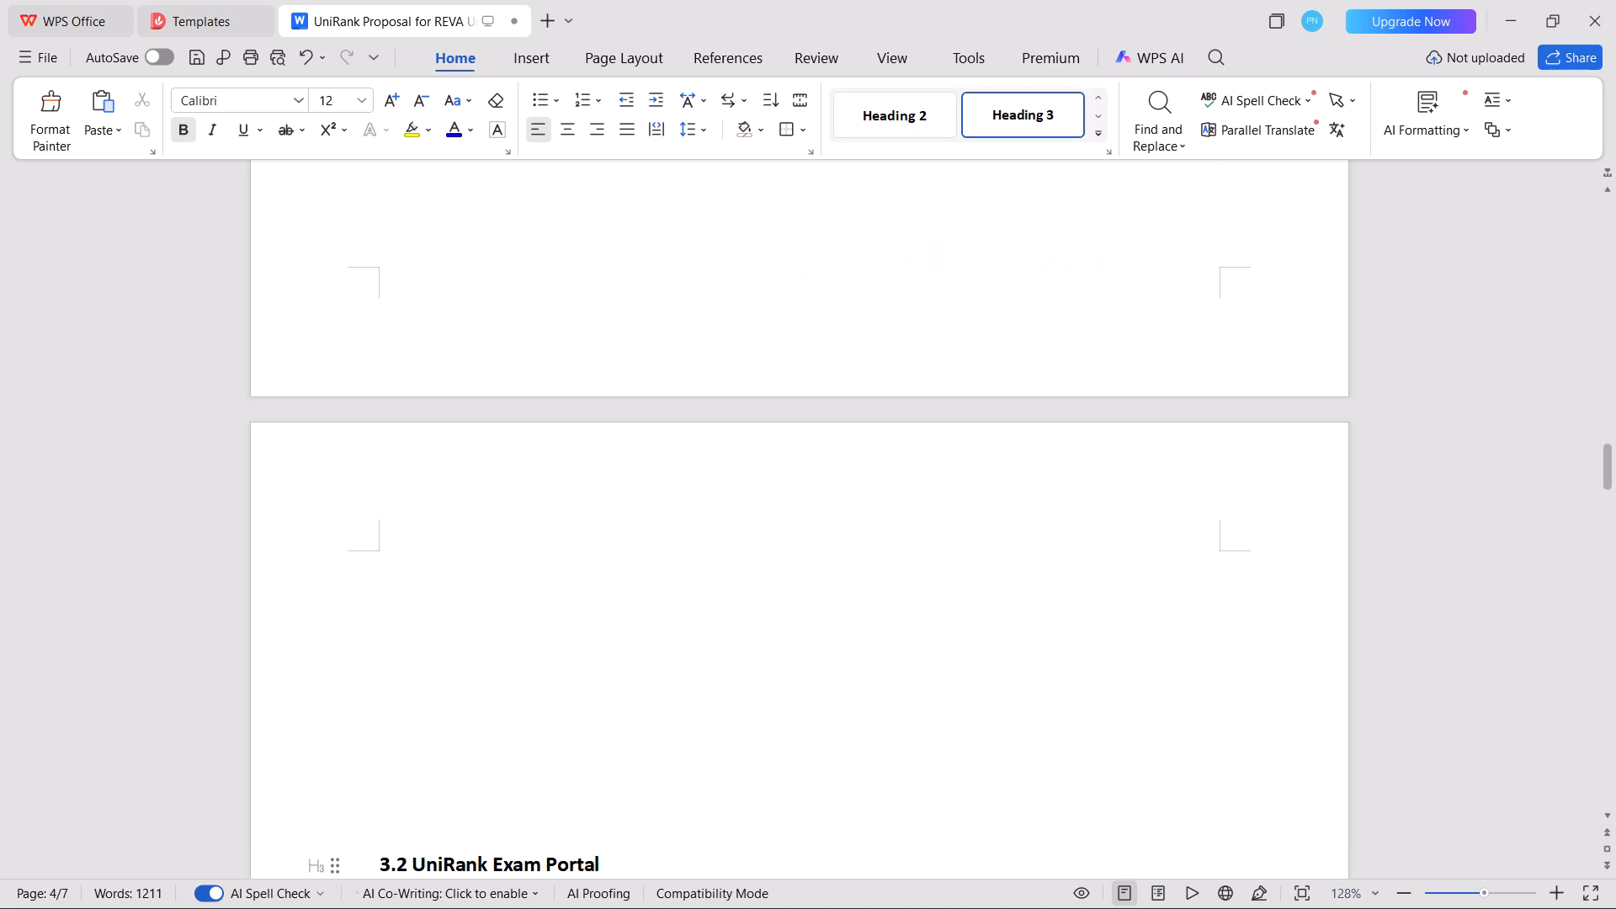
scroll(380, 328, "up", 2)
scroll(380, 328, "down", 1)
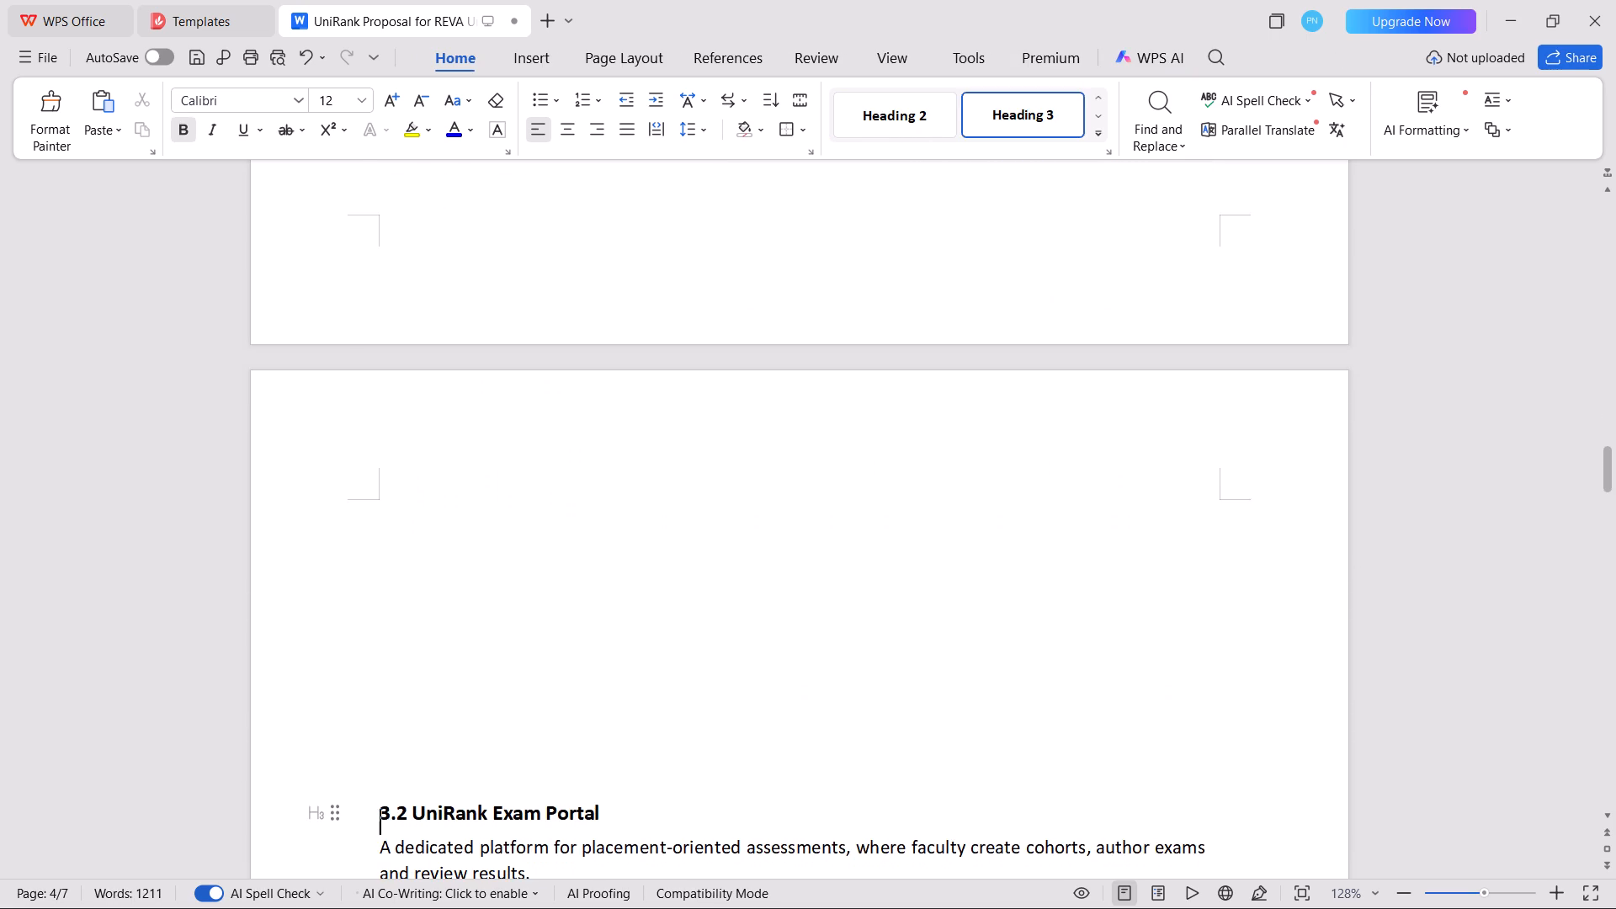
left_click(376, 804)
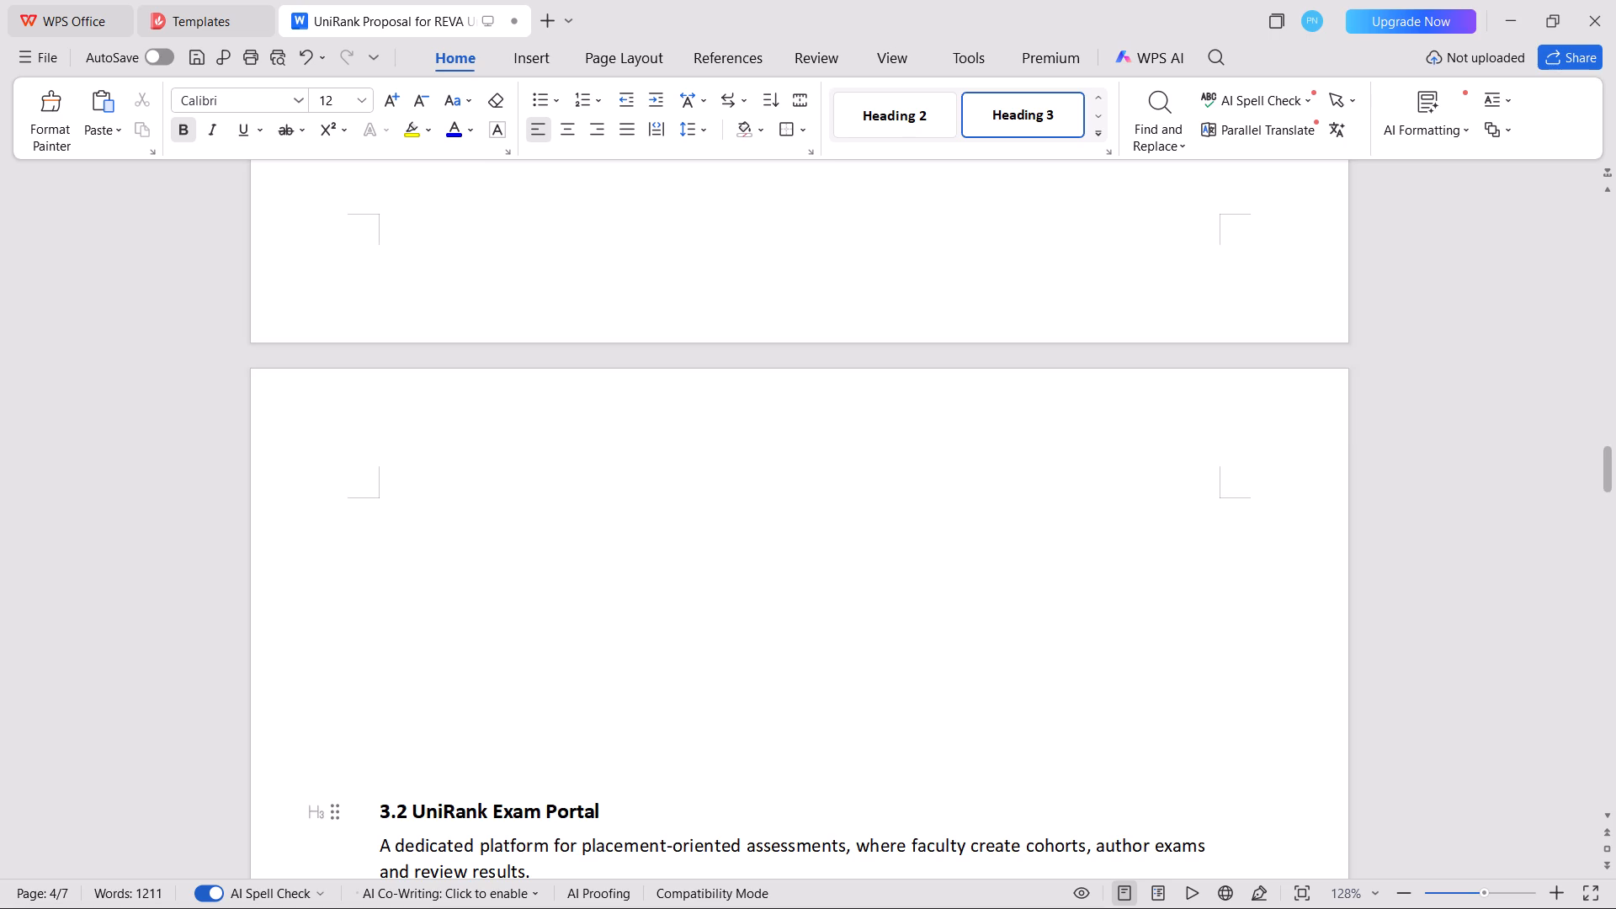
key("BackSpace")
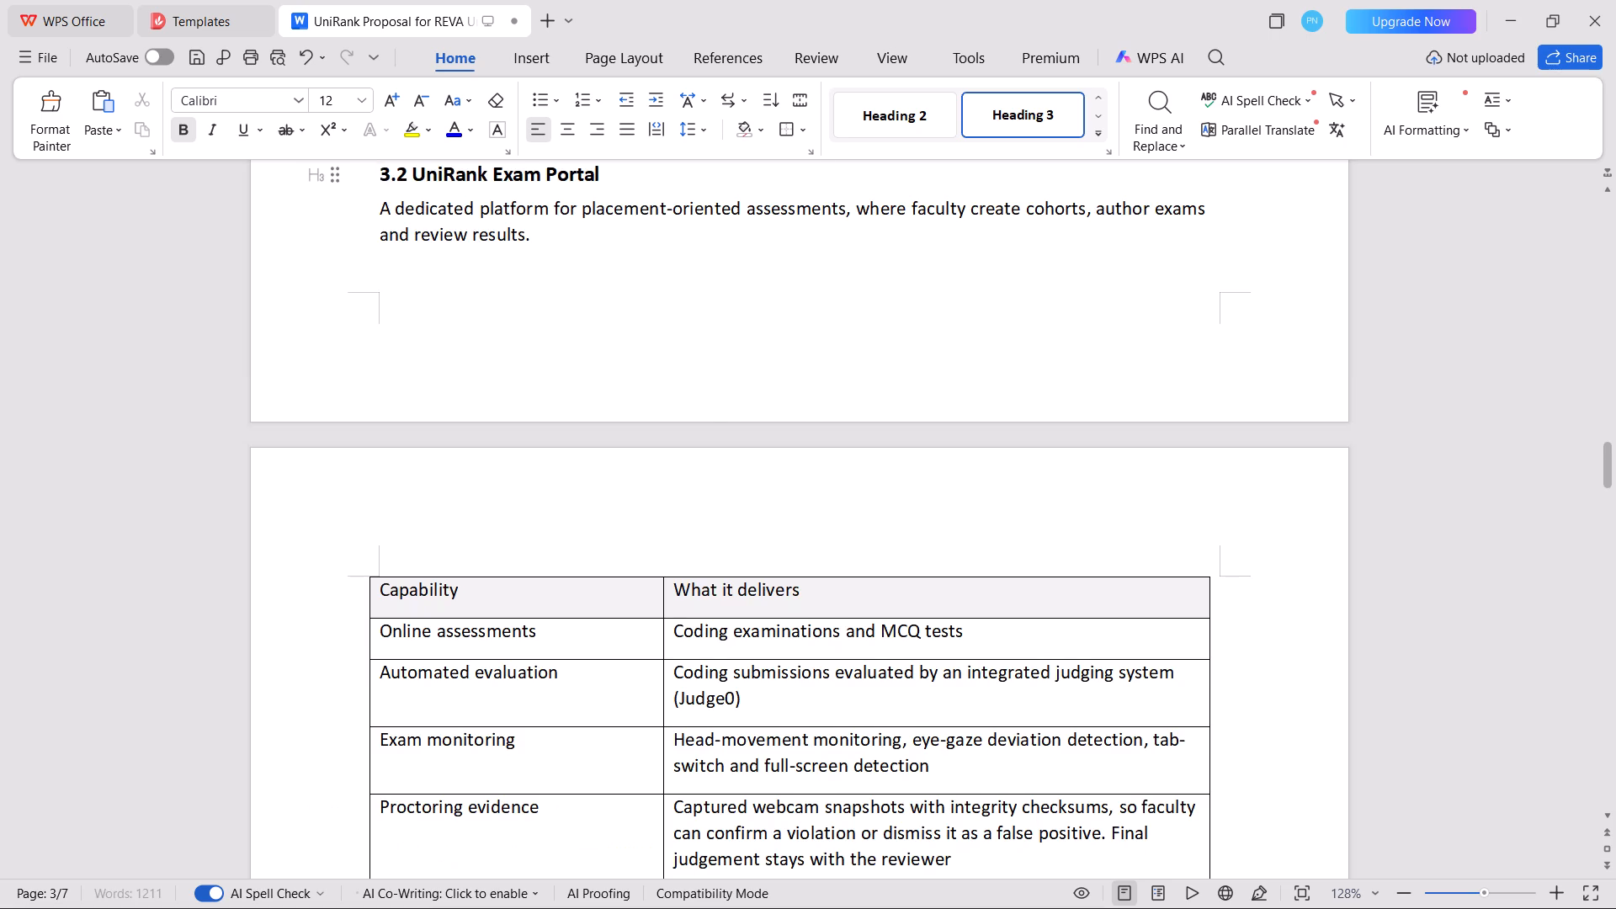
Check the page layout around the 3.2 heading, from the Main Website capability table through section 4.
scroll(376, 804, "down", 4)
scroll(376, 804, "up", 2)
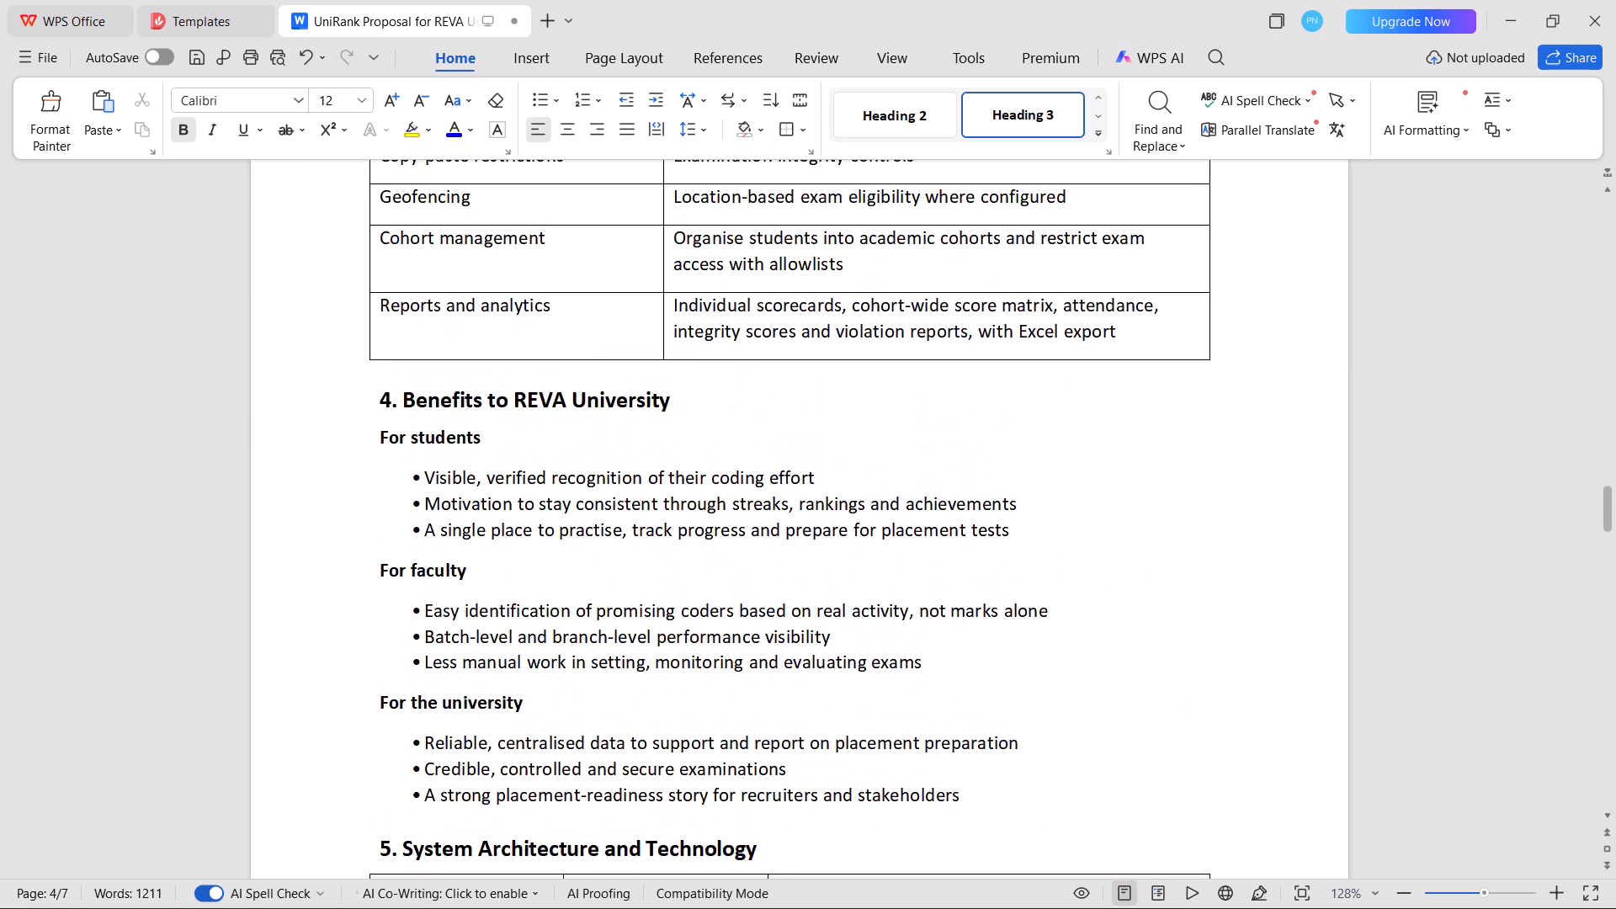
scroll(376, 804, "up", 7)
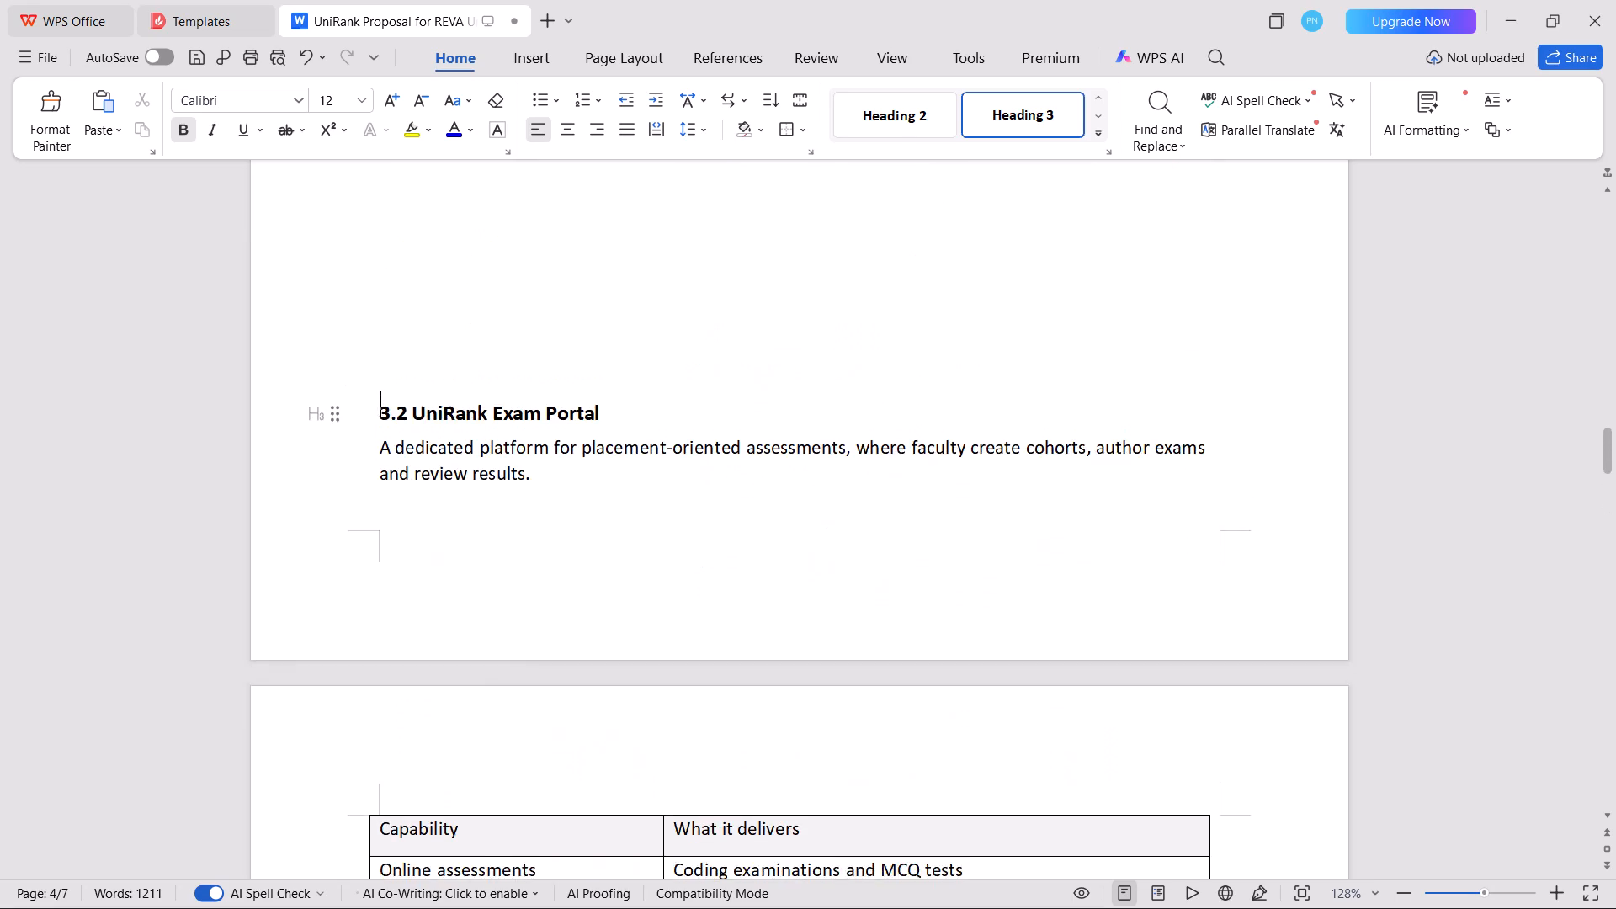
scroll(376, 804, "up", 2)
scroll(376, 804, "down", 4)
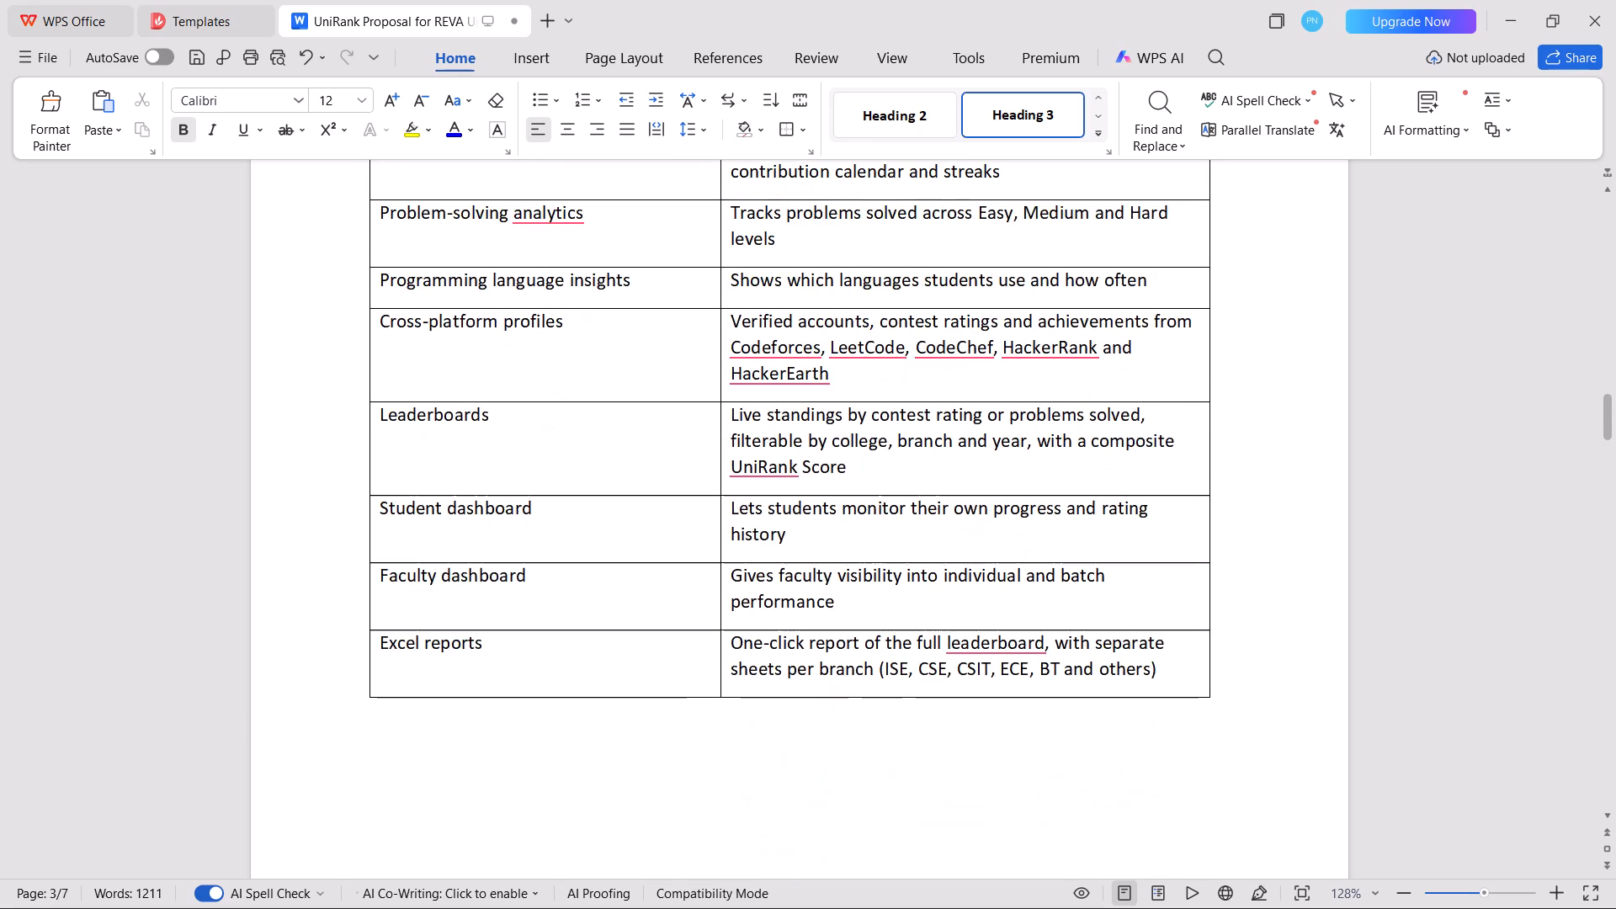
scroll(376, 804, "down", 5)
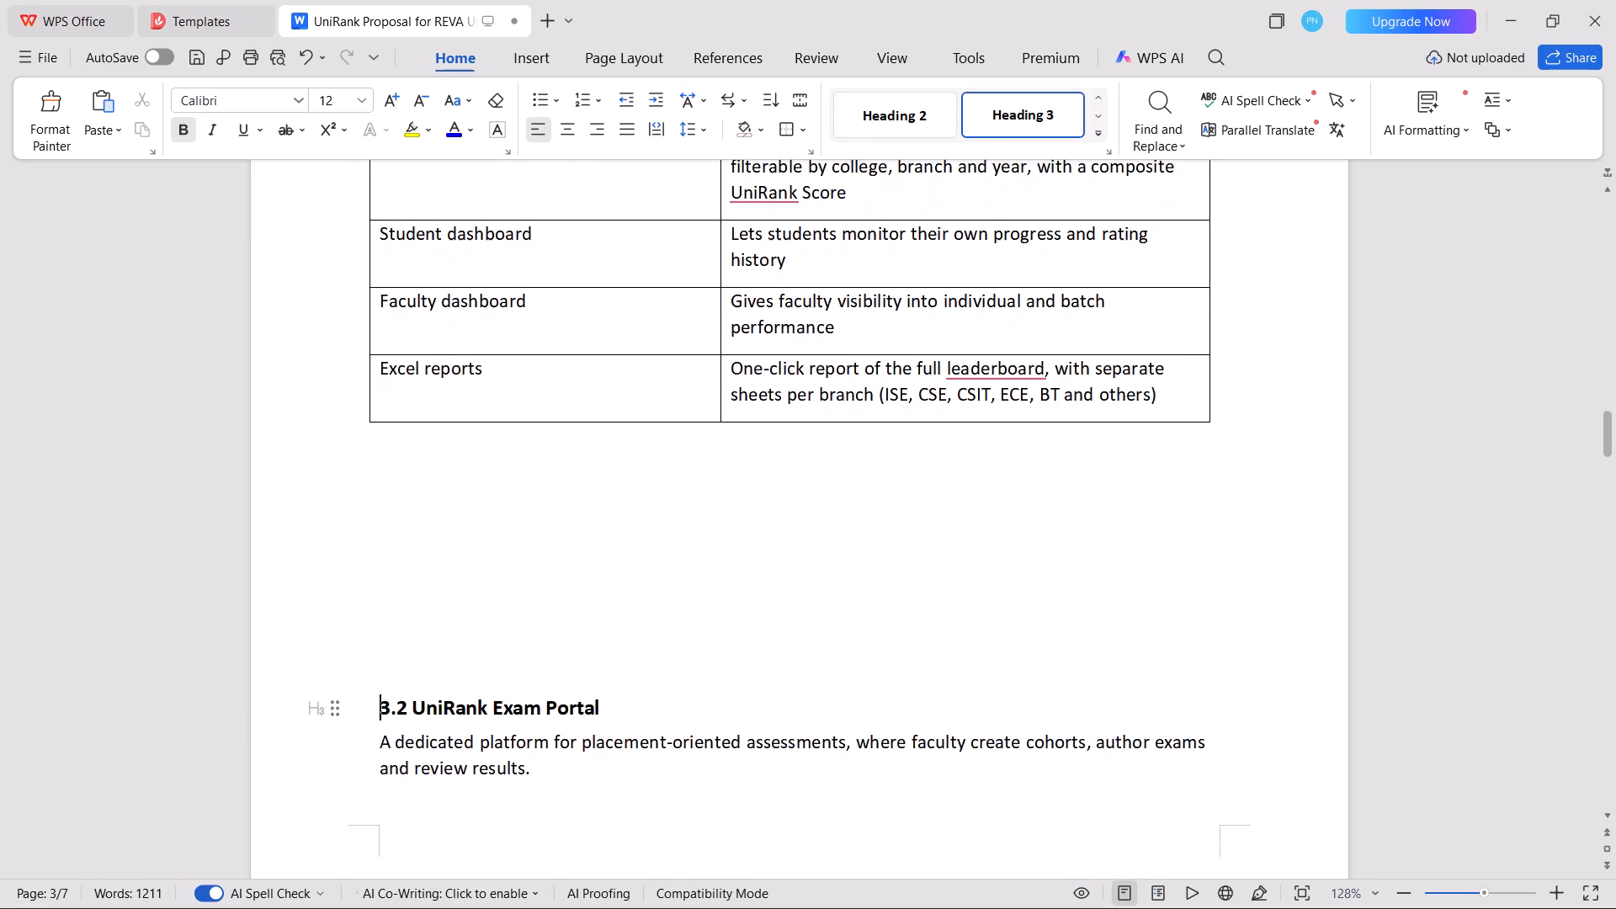
Insert two blank lines above the "5. System Architecture and Technology" heading to move it and its table to the following page.
scroll(376, 804, "down", 5)
scroll(376, 804, "up", 1)
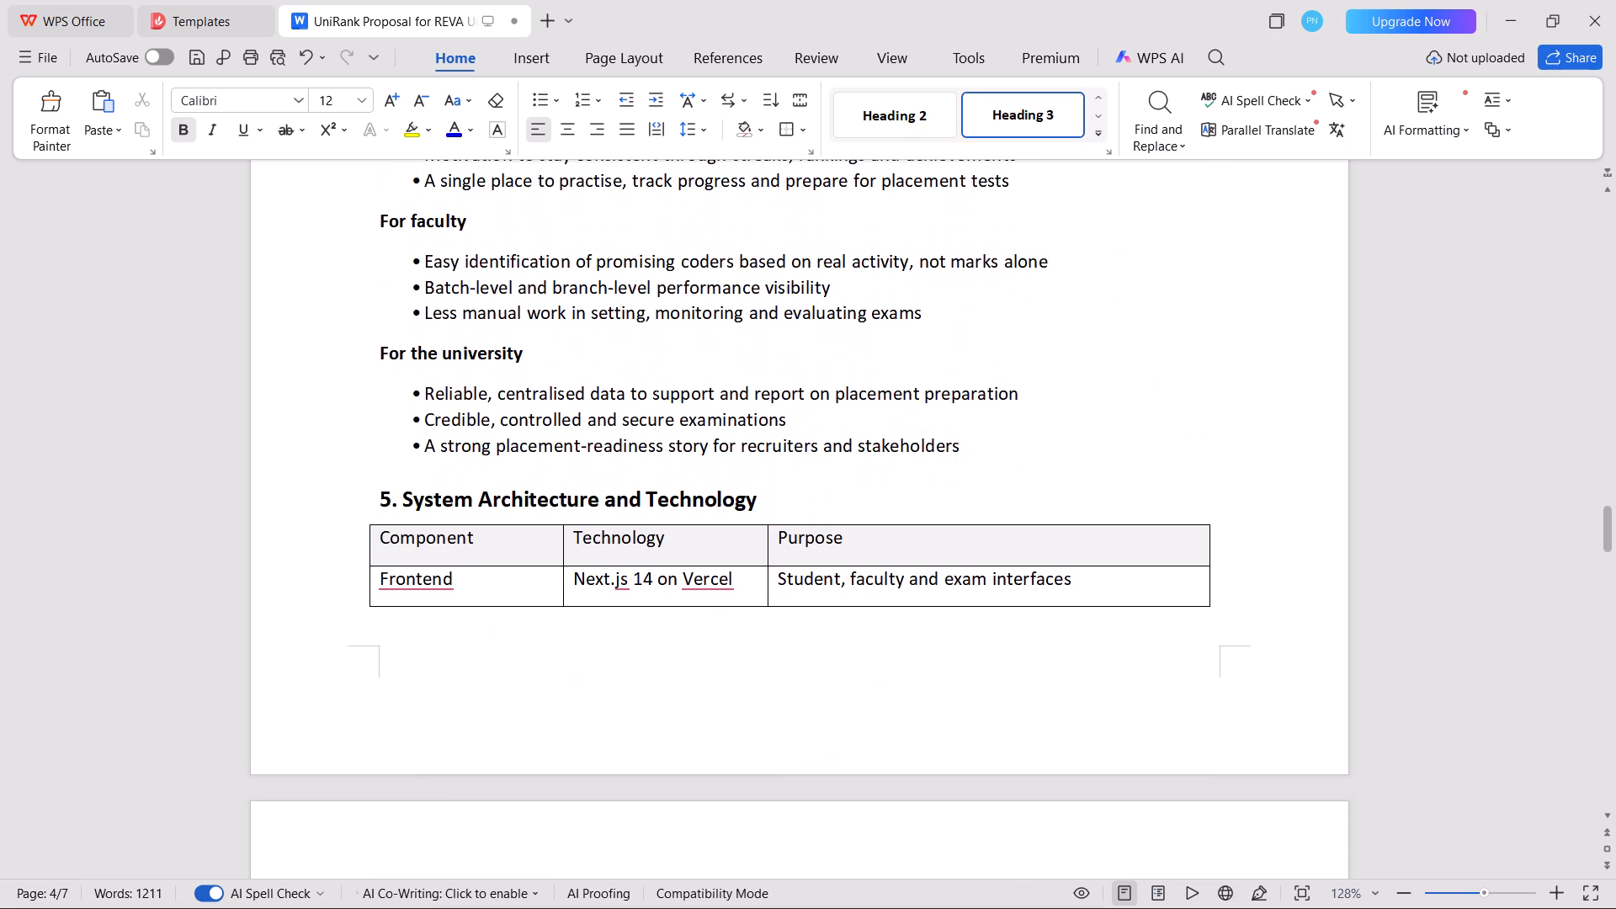
left_click(380, 508)
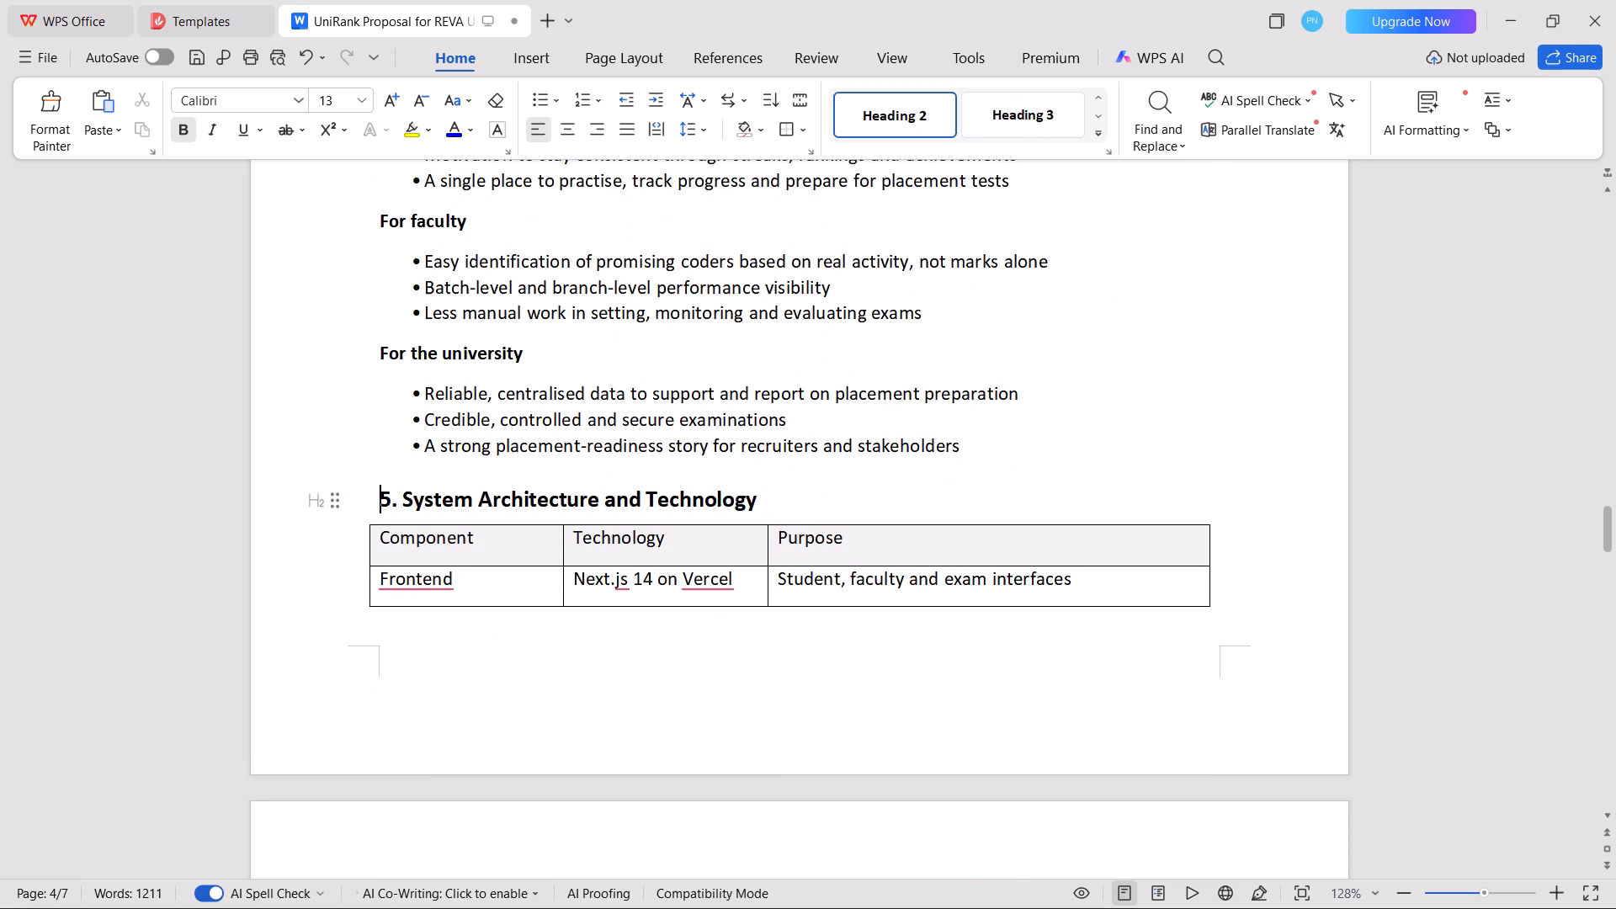
key("Return")
key("Return")
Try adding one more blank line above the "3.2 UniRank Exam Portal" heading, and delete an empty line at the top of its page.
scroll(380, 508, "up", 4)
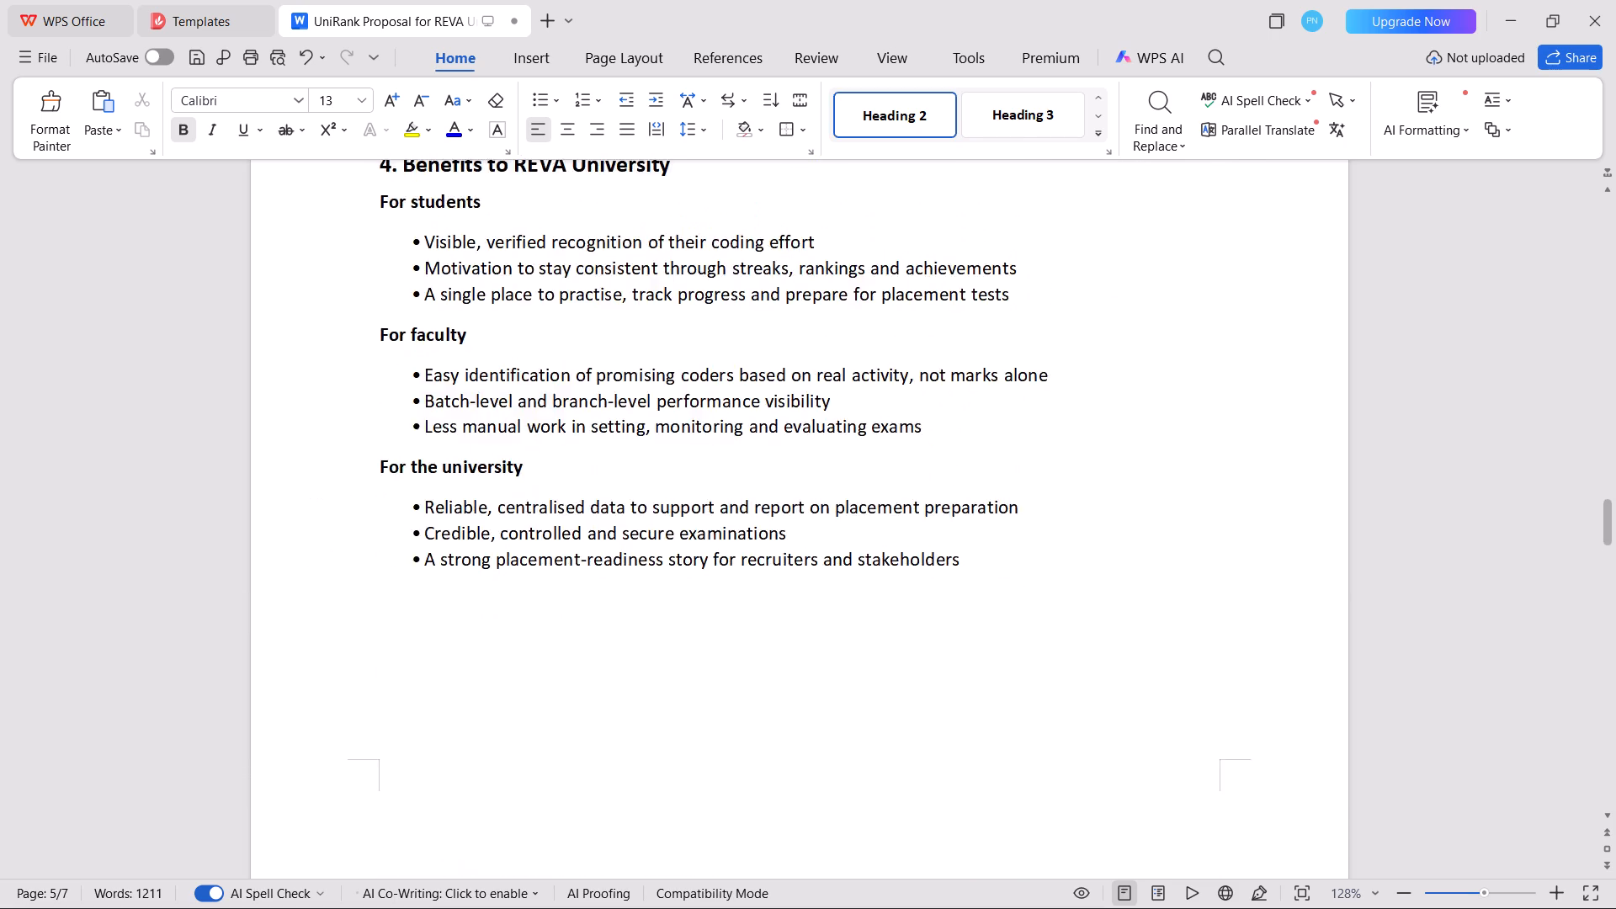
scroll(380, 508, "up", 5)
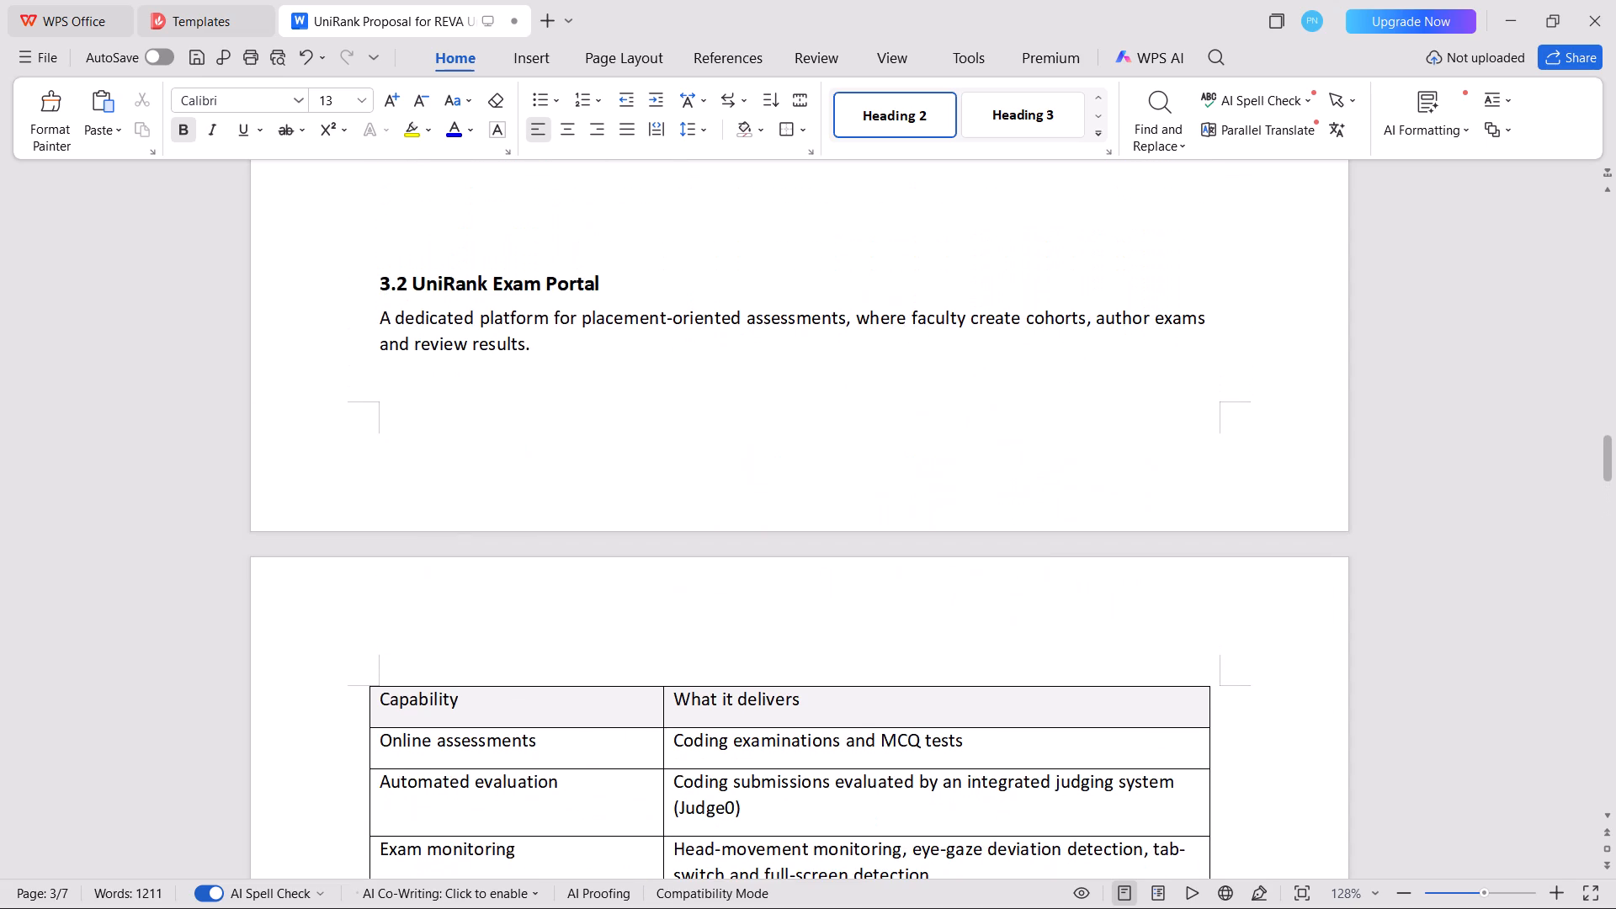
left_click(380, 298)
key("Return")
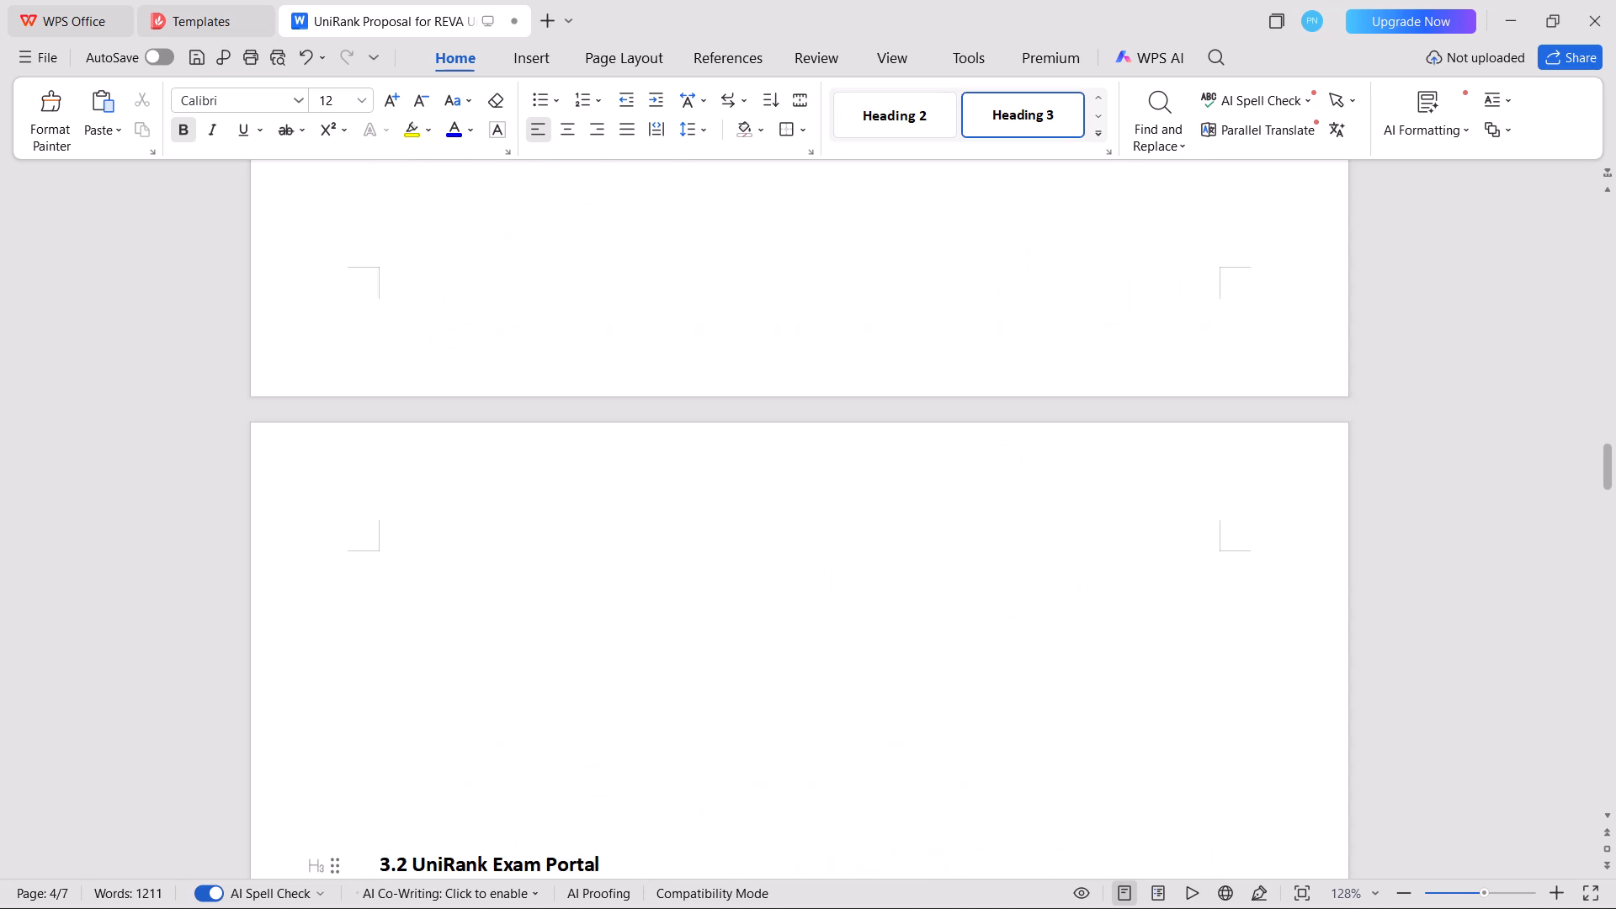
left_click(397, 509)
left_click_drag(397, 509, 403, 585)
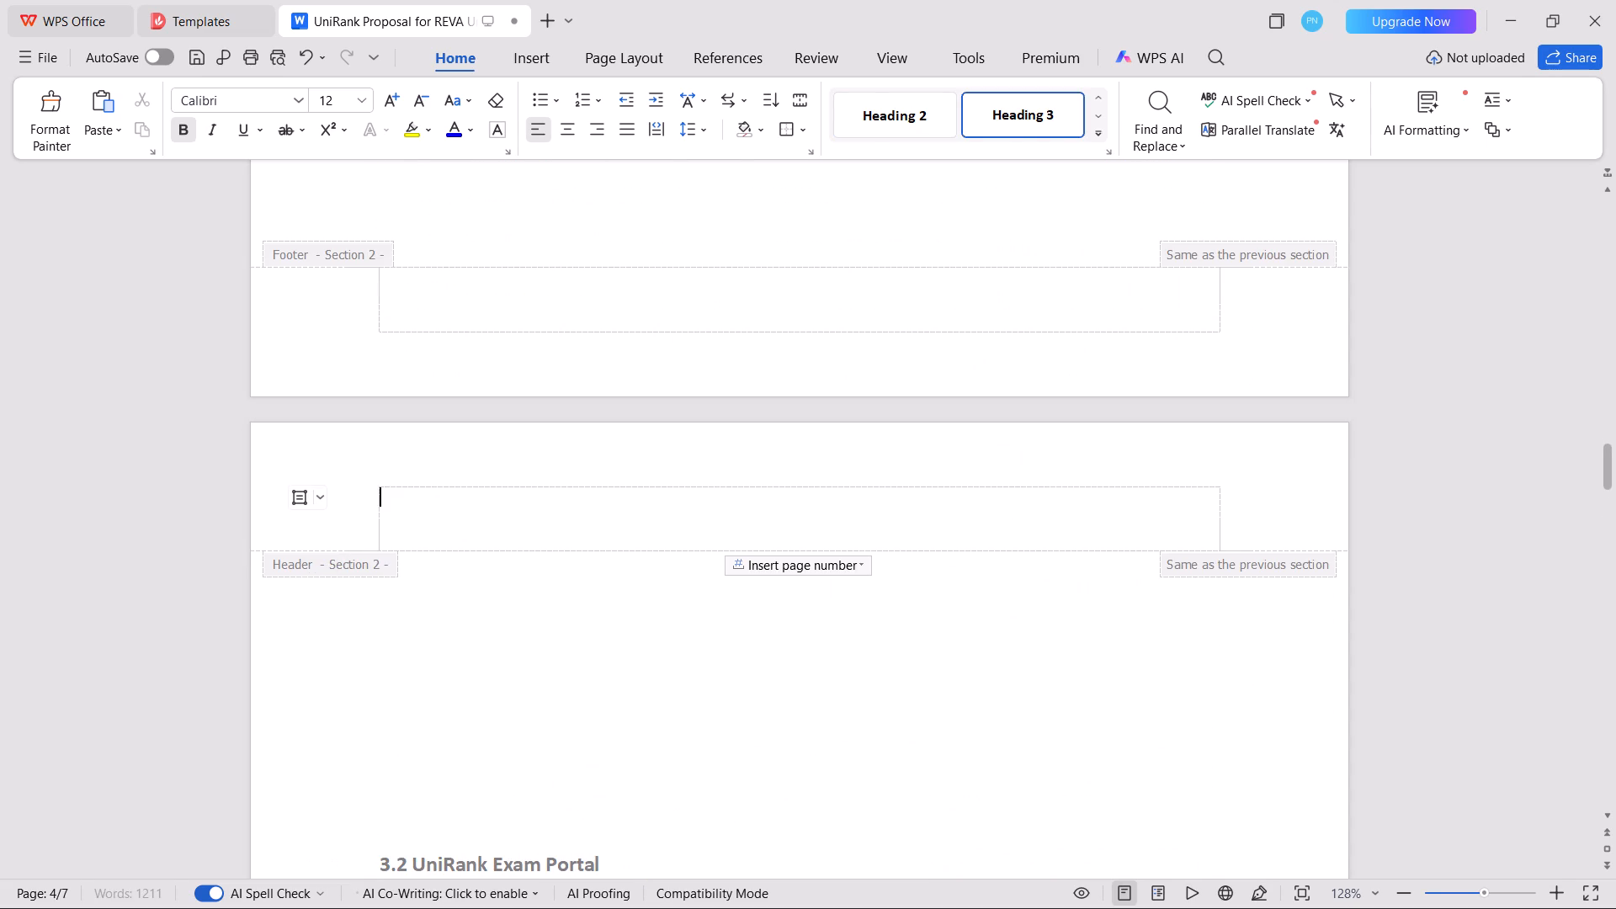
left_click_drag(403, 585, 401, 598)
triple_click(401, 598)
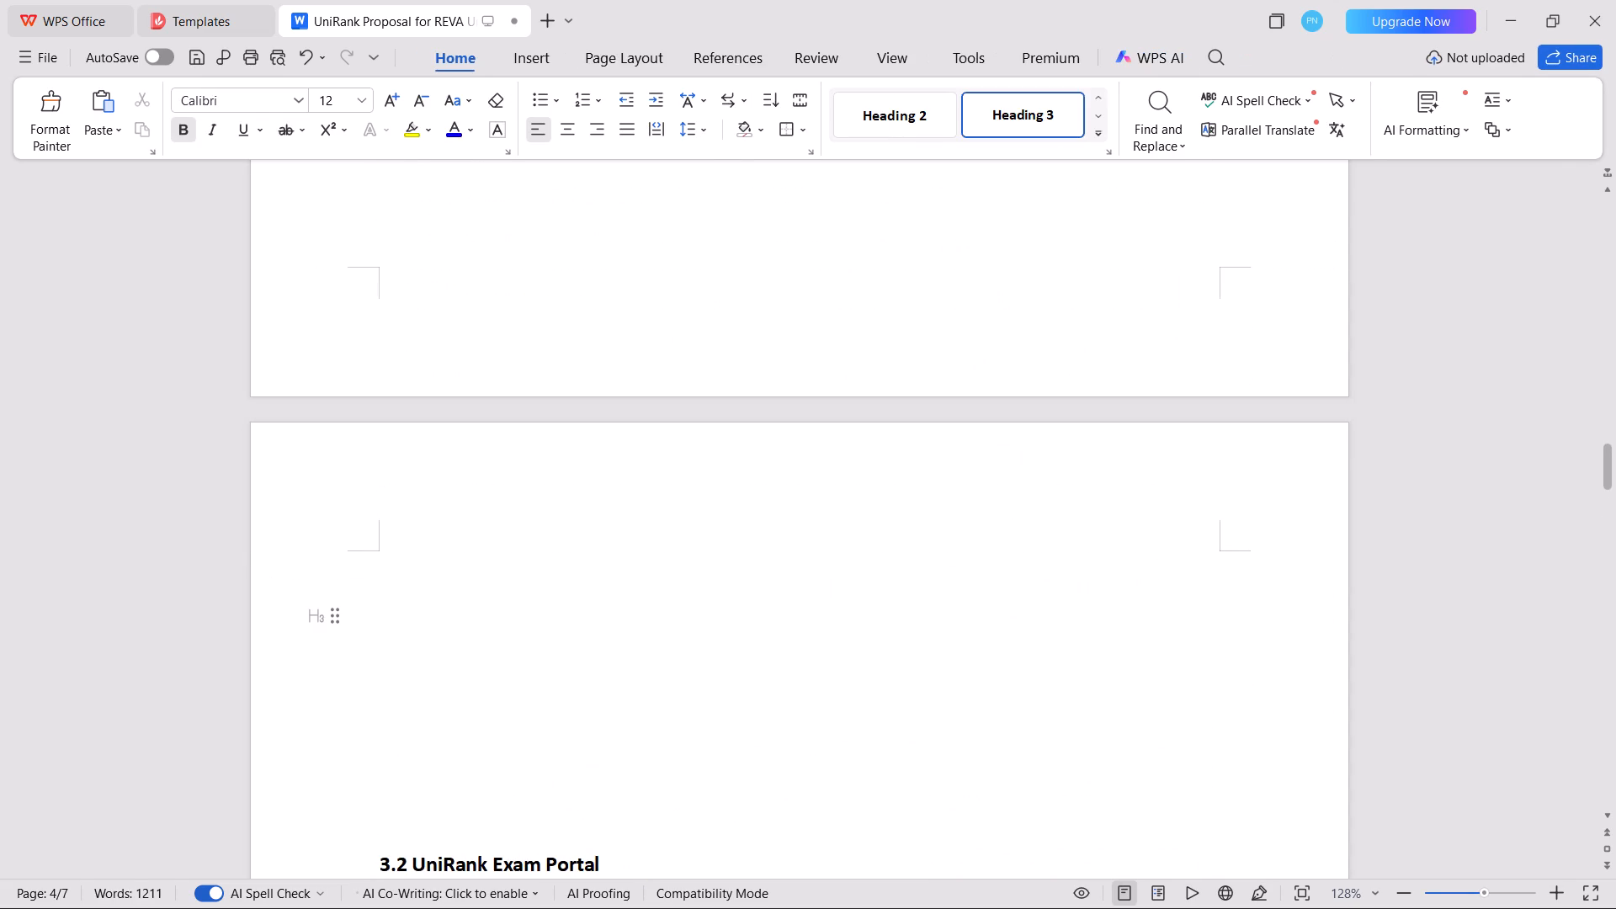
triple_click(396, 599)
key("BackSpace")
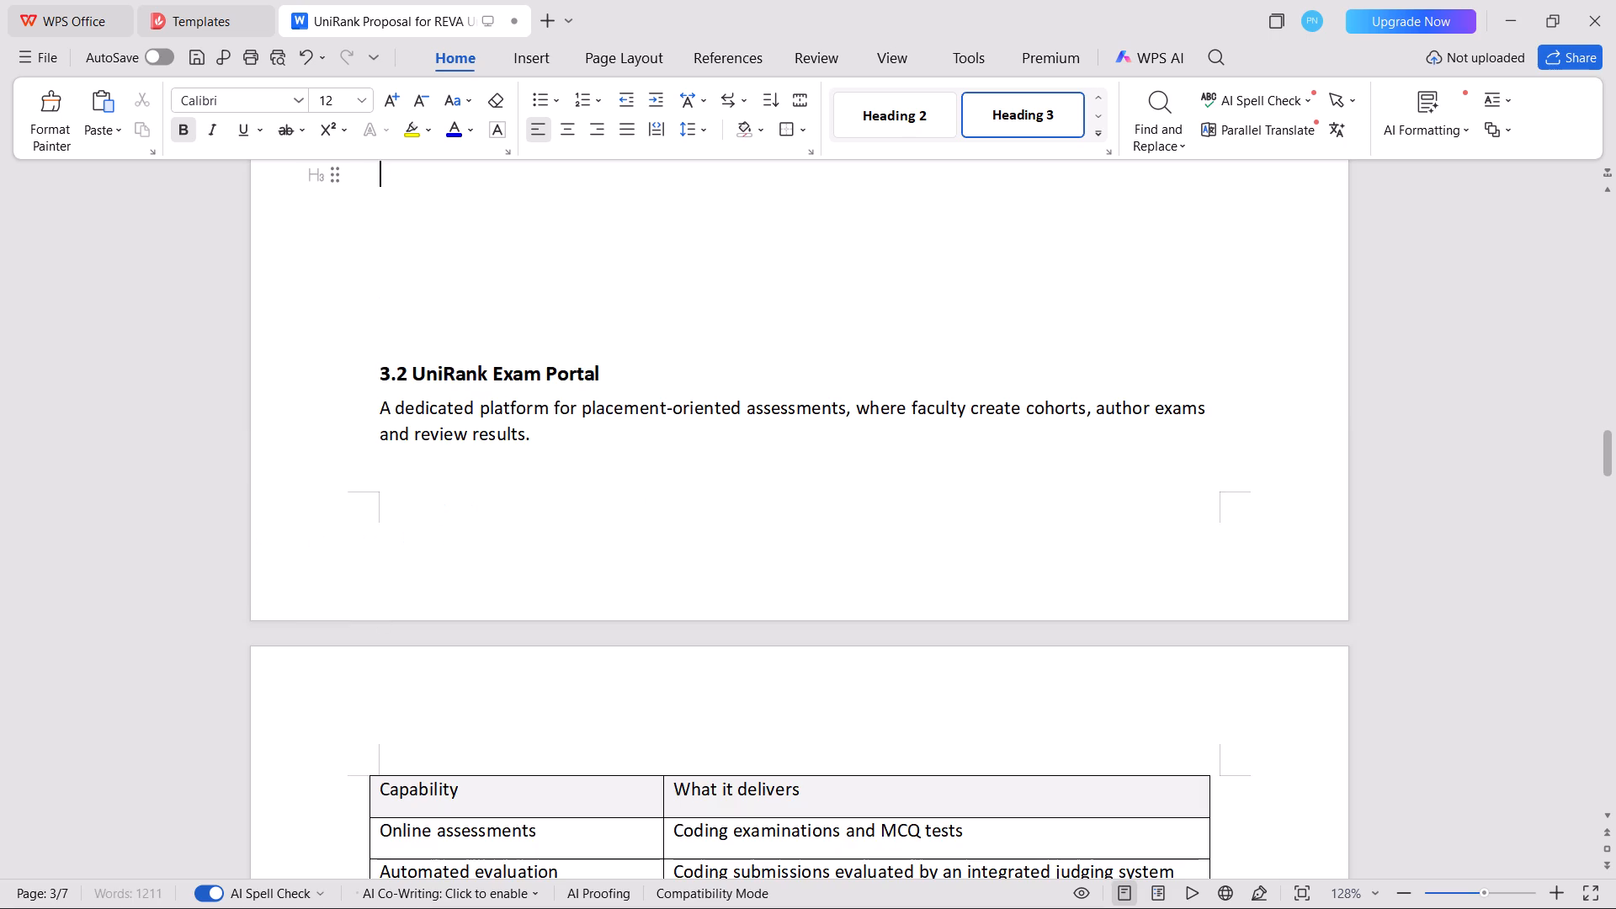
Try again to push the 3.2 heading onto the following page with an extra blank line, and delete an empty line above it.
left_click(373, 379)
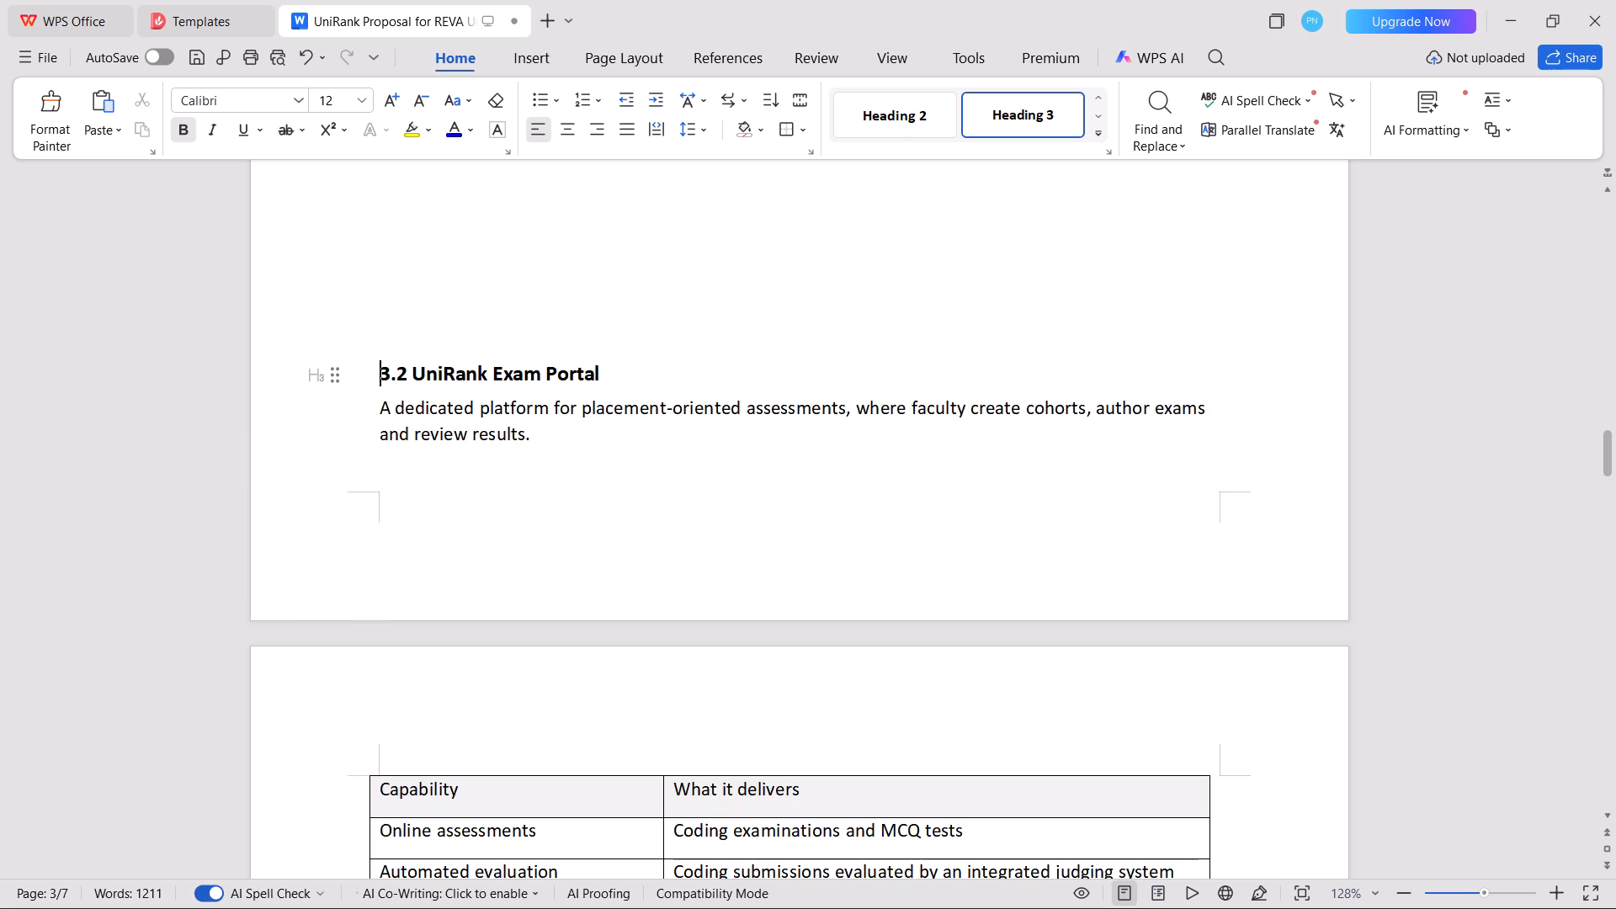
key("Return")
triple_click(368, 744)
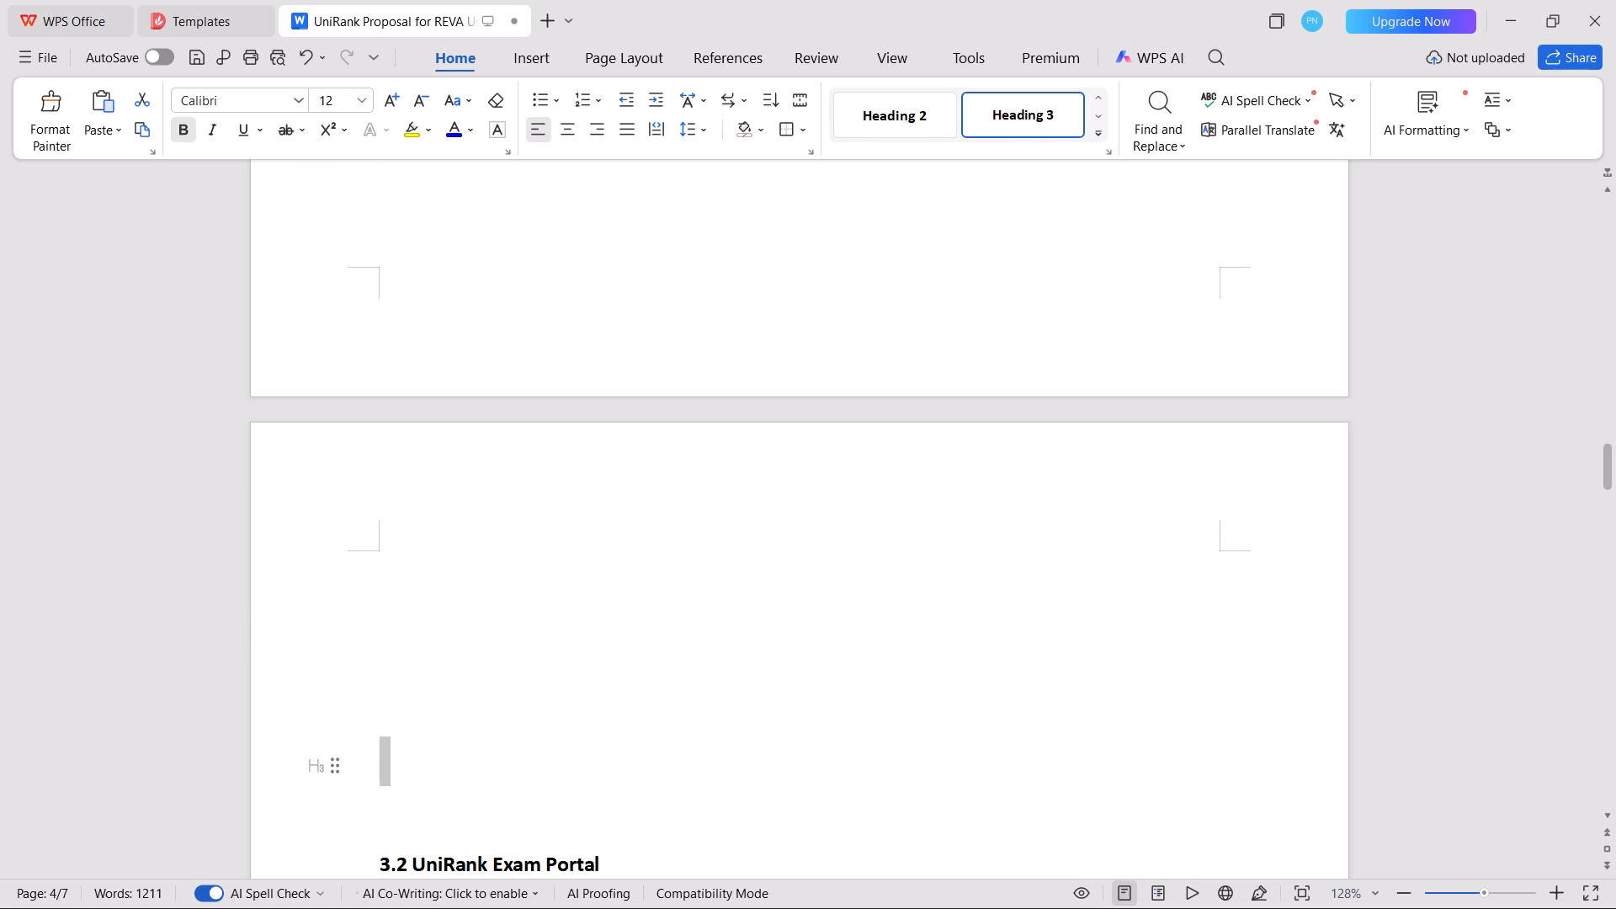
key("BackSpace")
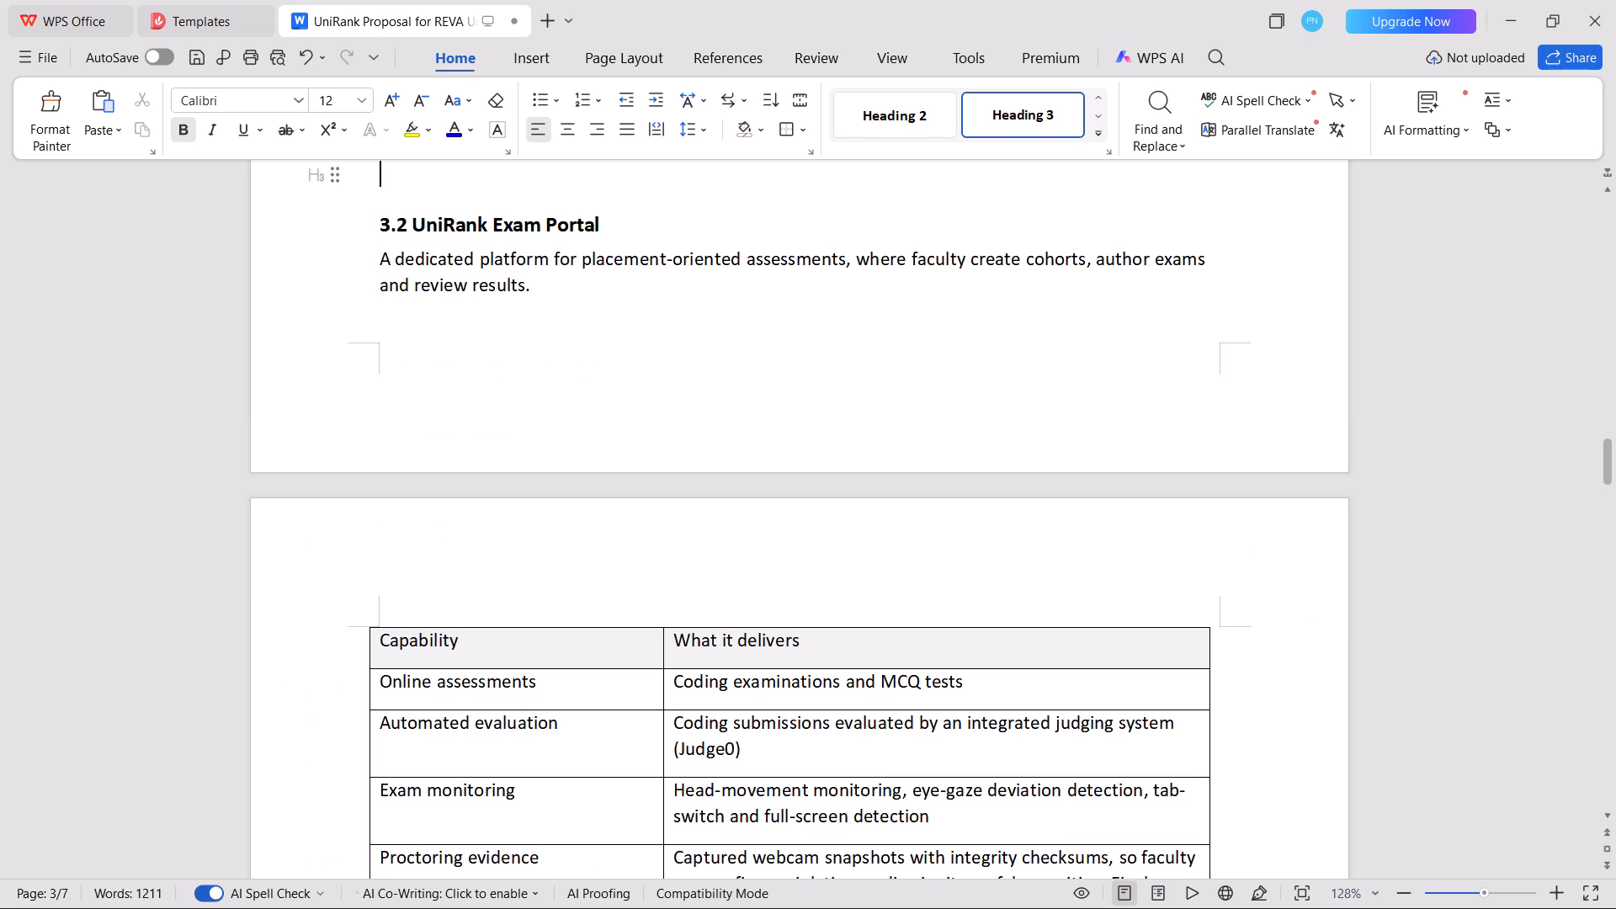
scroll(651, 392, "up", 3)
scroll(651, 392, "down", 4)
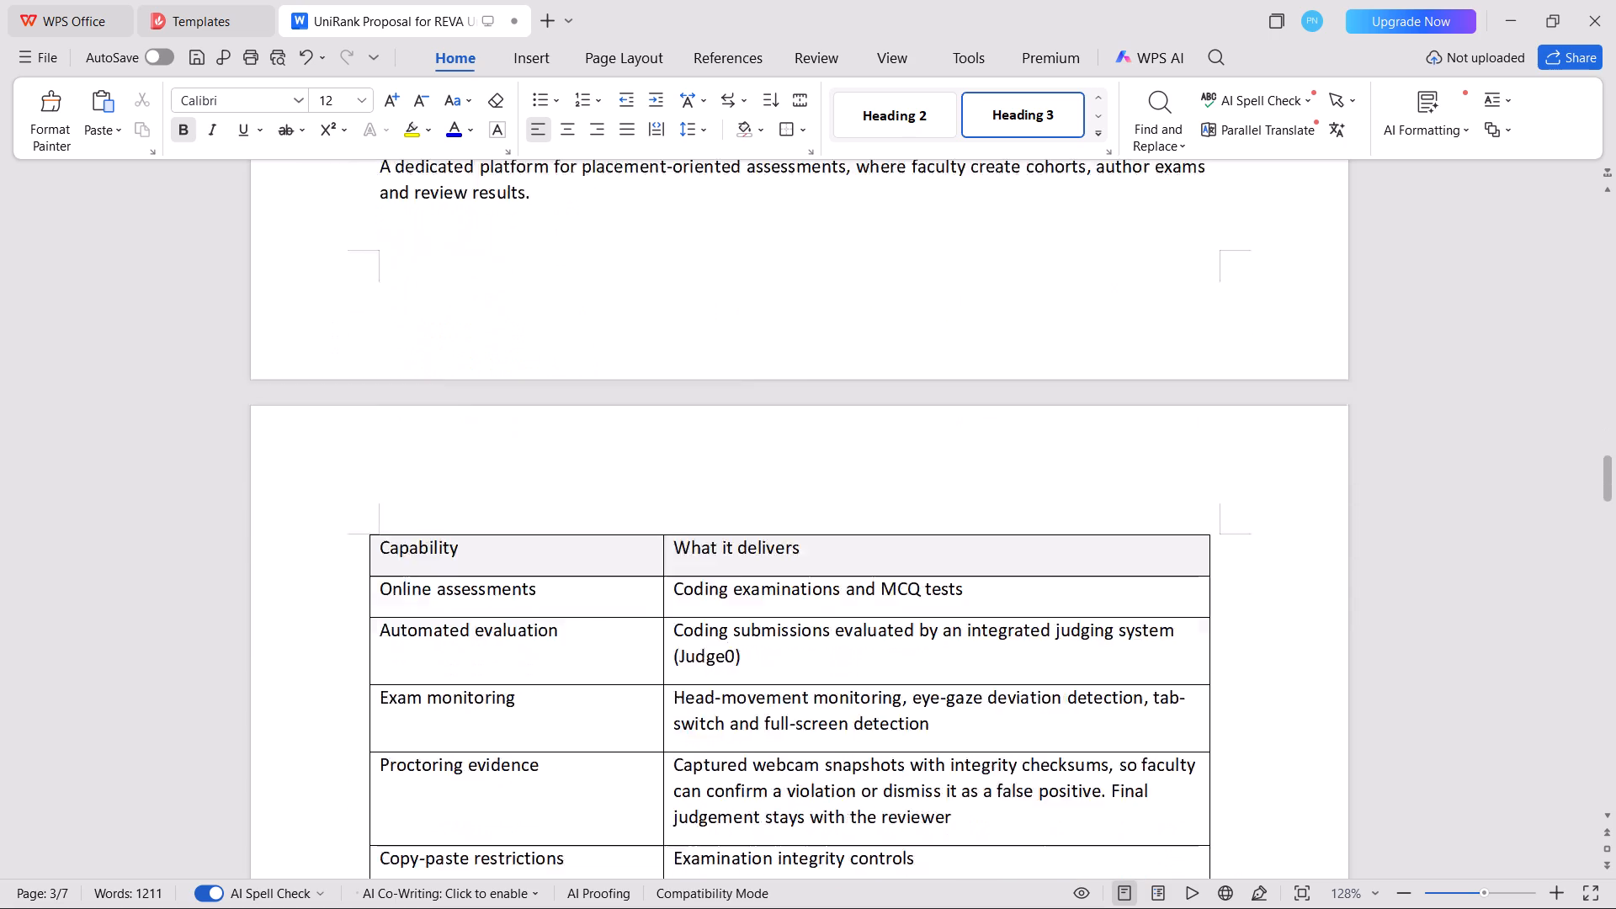
Check the page layout from the Exam Portal capability table through the end of section 4, and back around section 3.1.
scroll(651, 392, "down", 1)
scroll(651, 392, "up", 1)
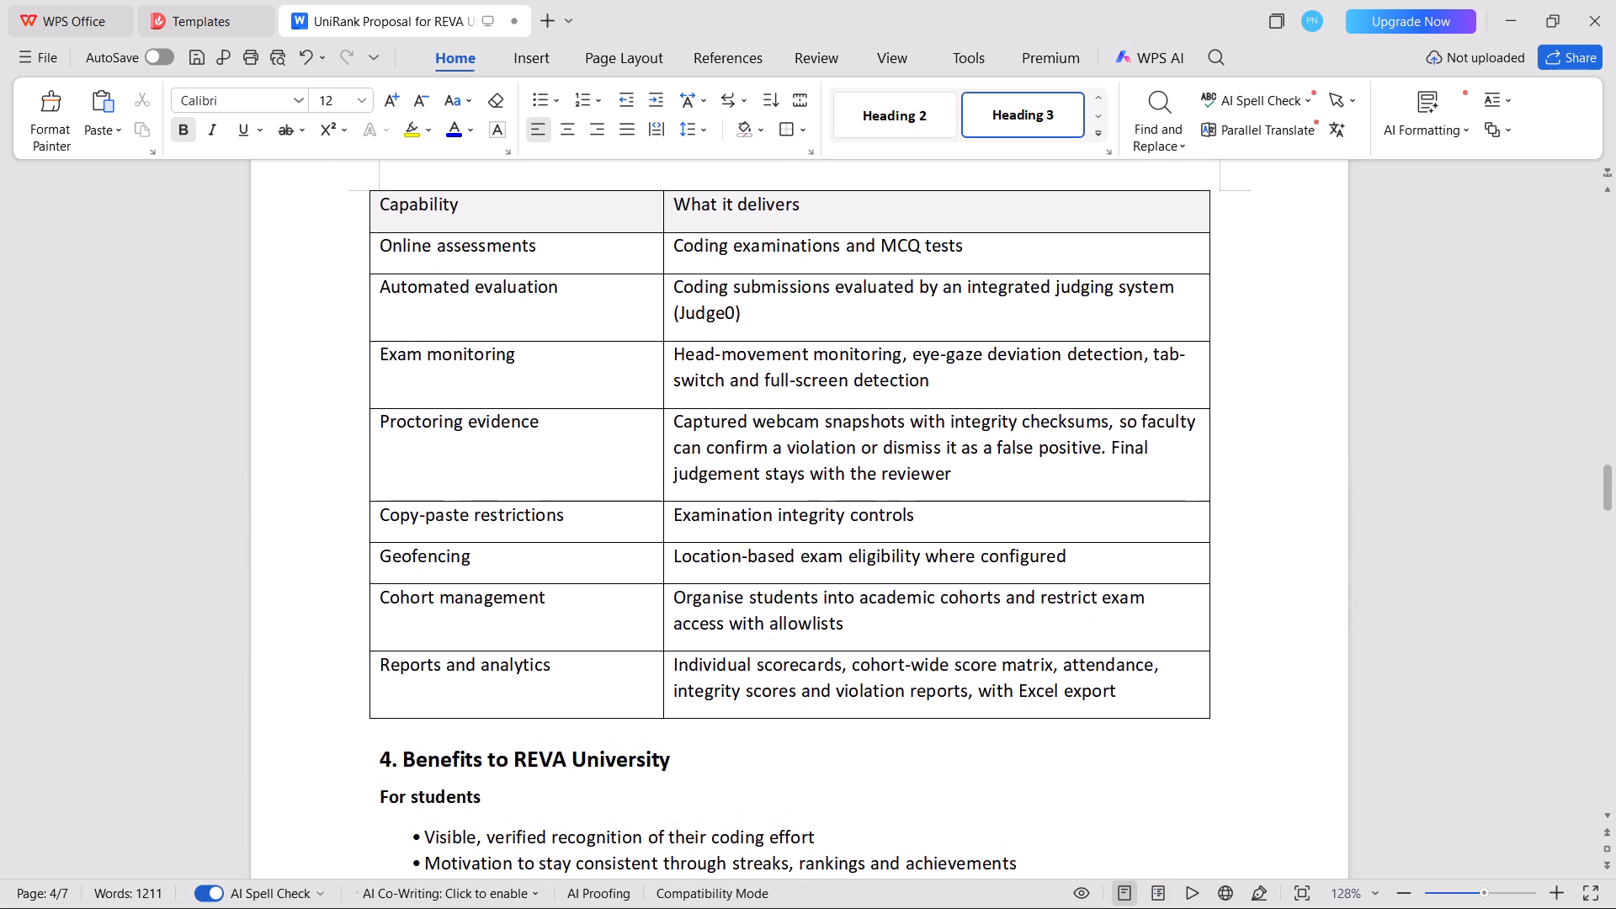
scroll(651, 392, "up", 2)
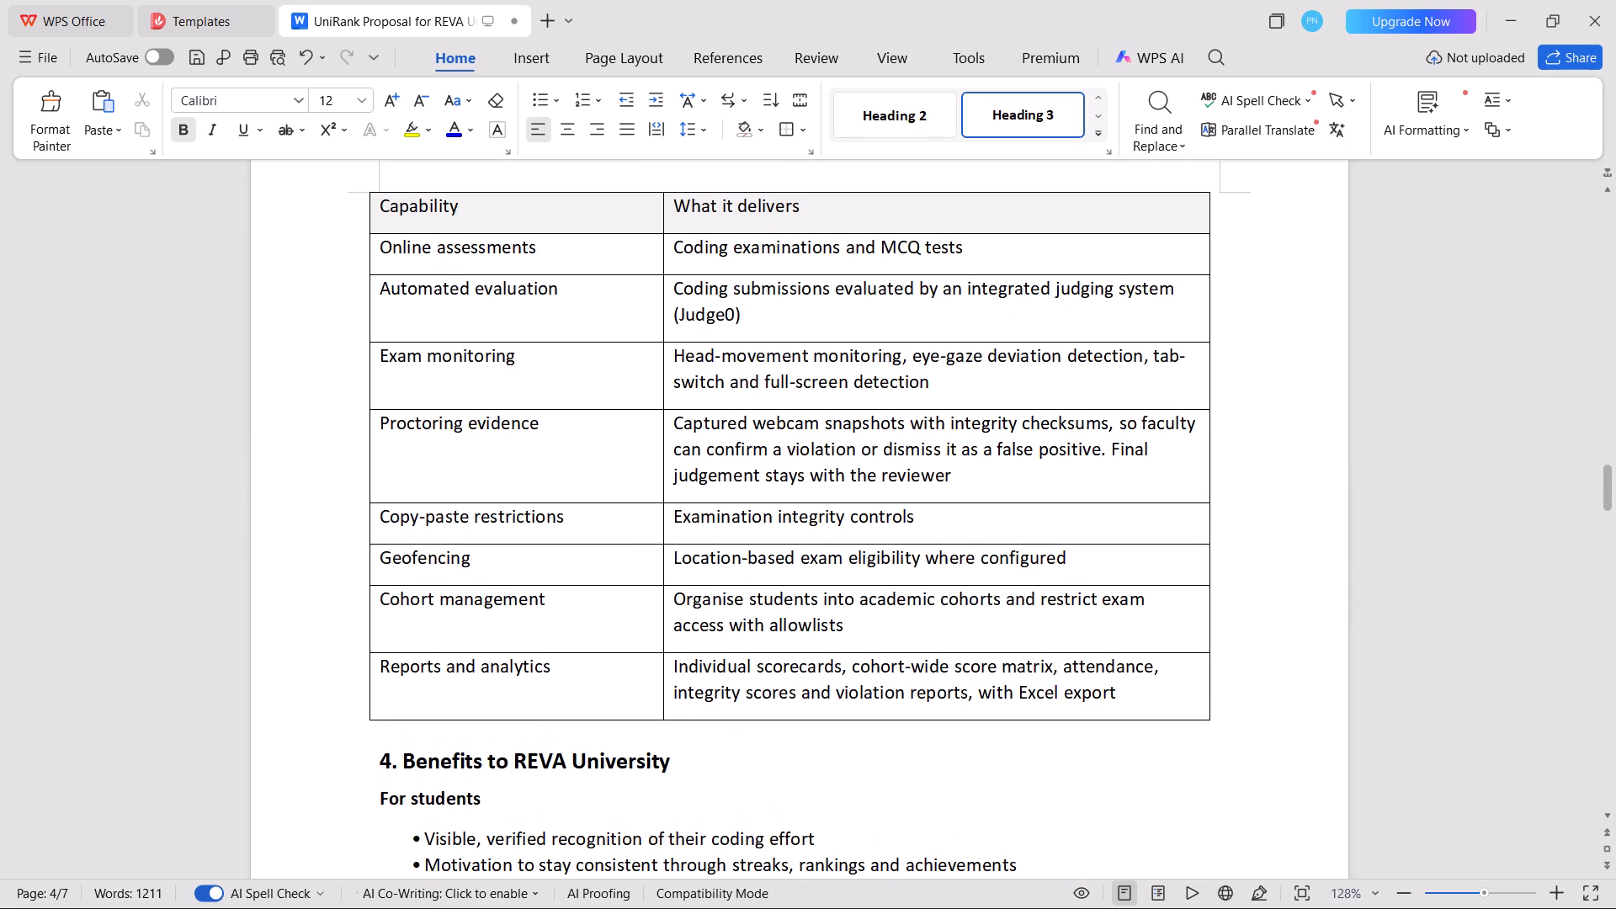
scroll(651, 392, "down", 1)
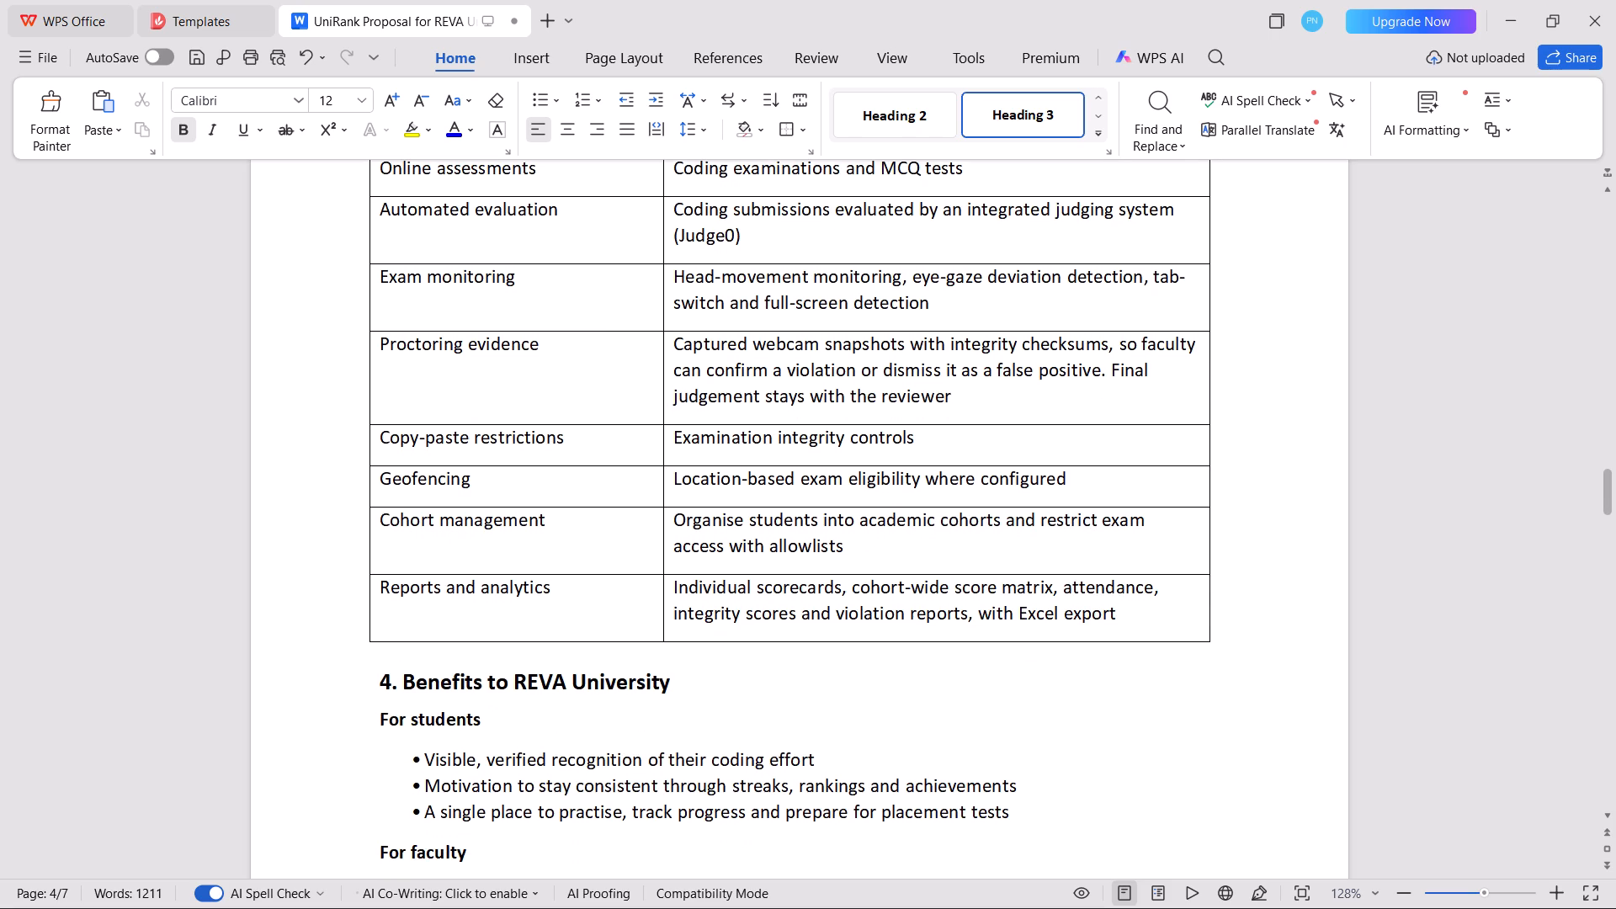
scroll(651, 392, "down", 2)
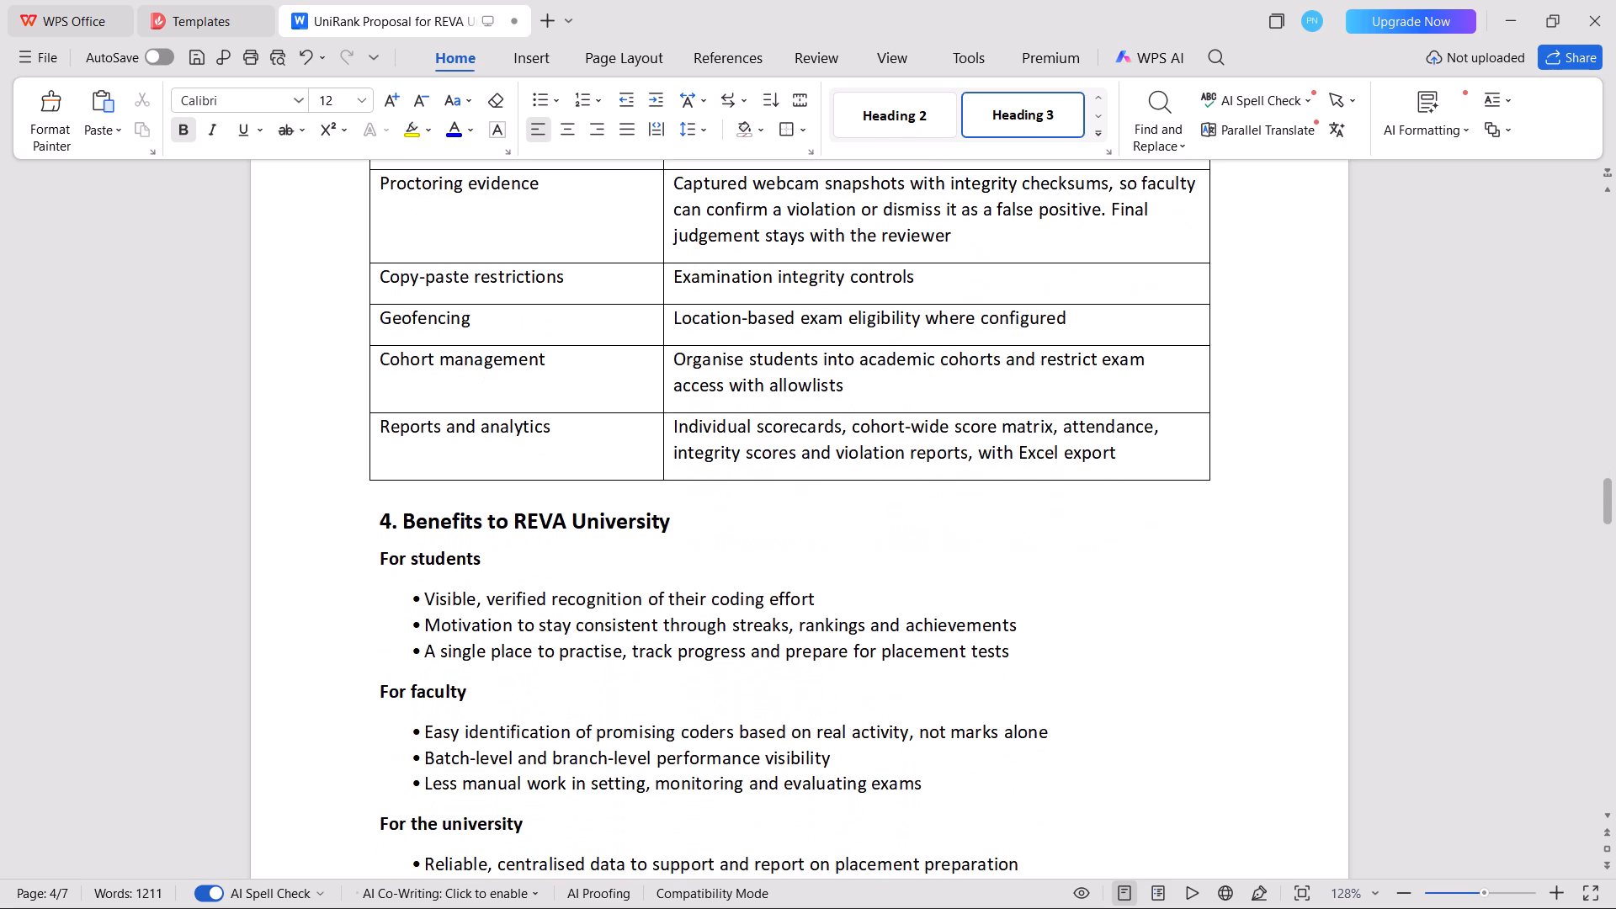
scroll(651, 392, "down", 5)
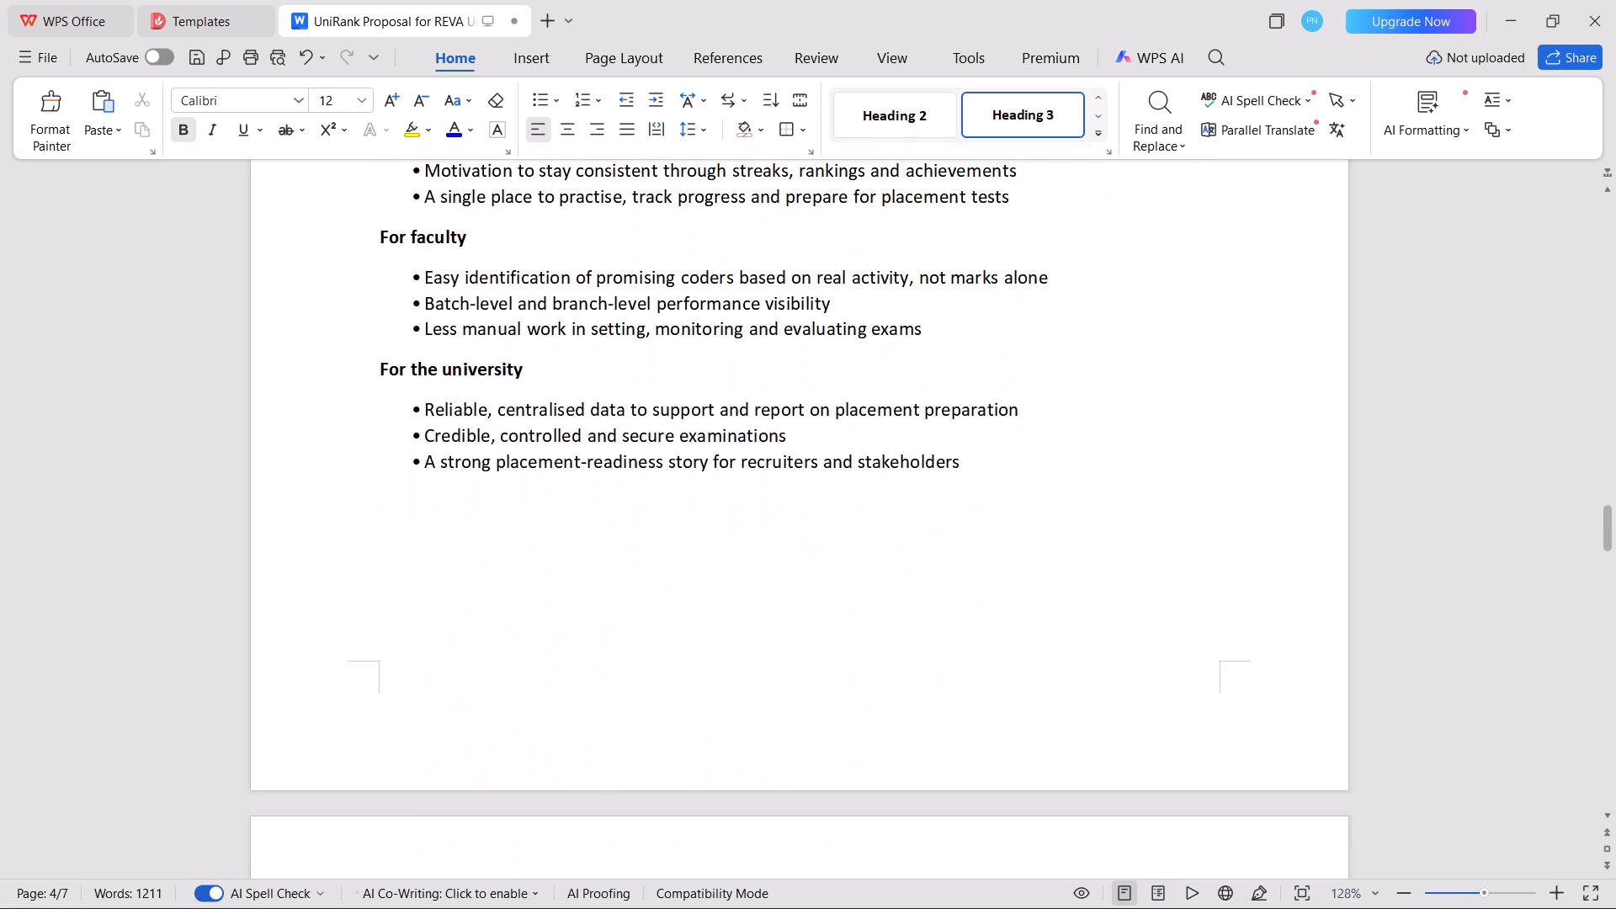
scroll(651, 392, "down", 2)
scroll(651, 392, "up", 3)
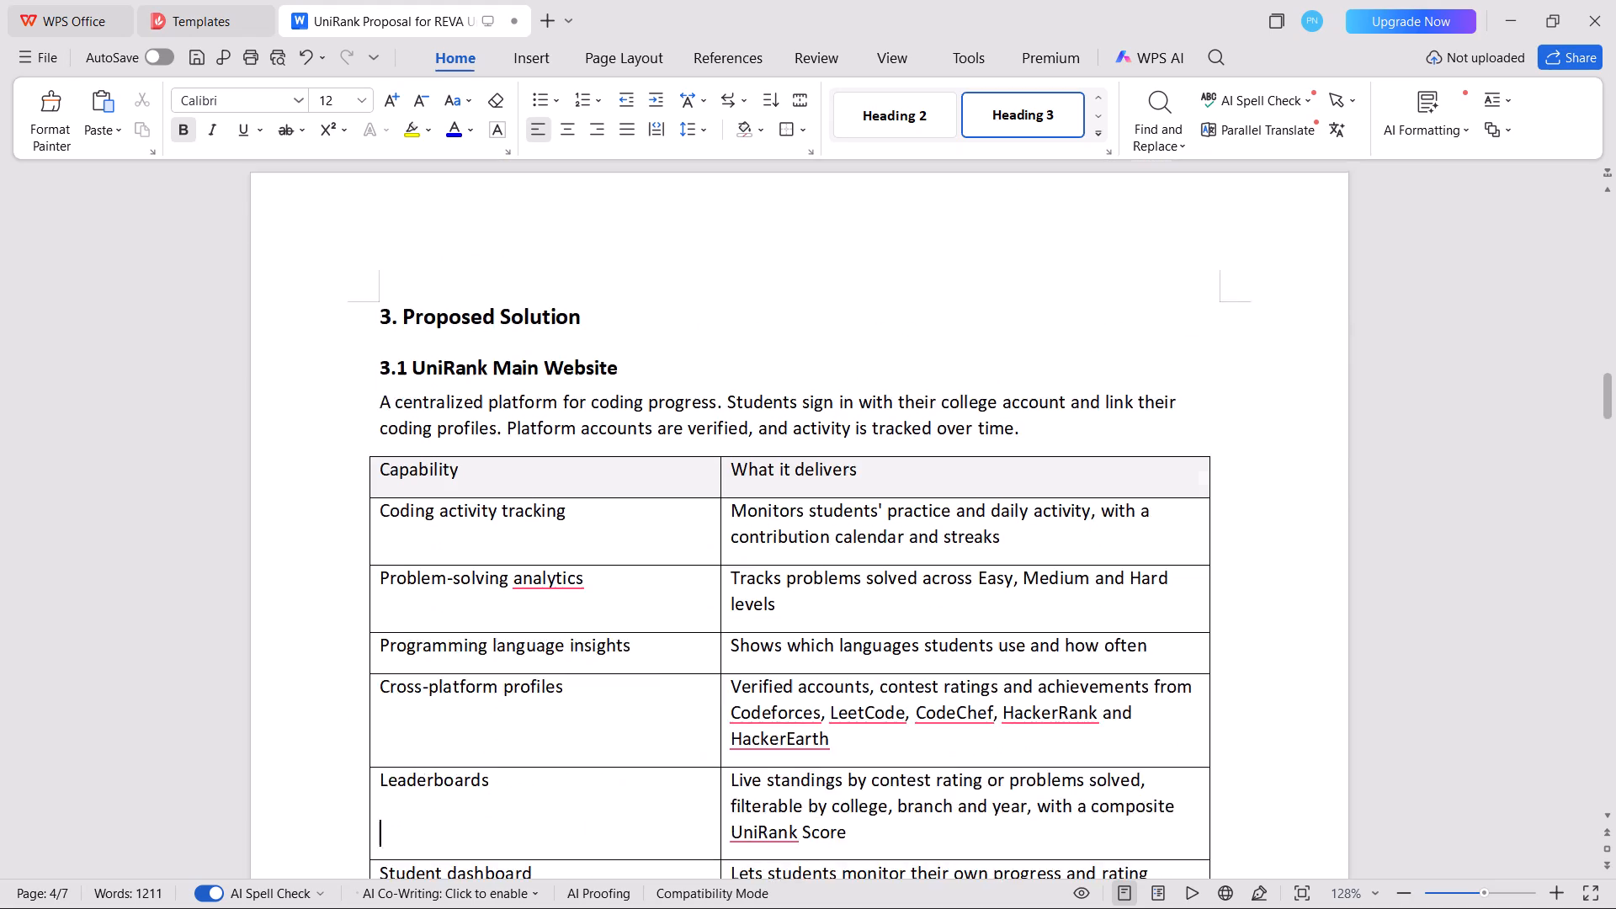
Stretch the 3.1 UniRank Main Website capability table taller so its rows fill more of the page.
scroll(651, 392, "down", 5)
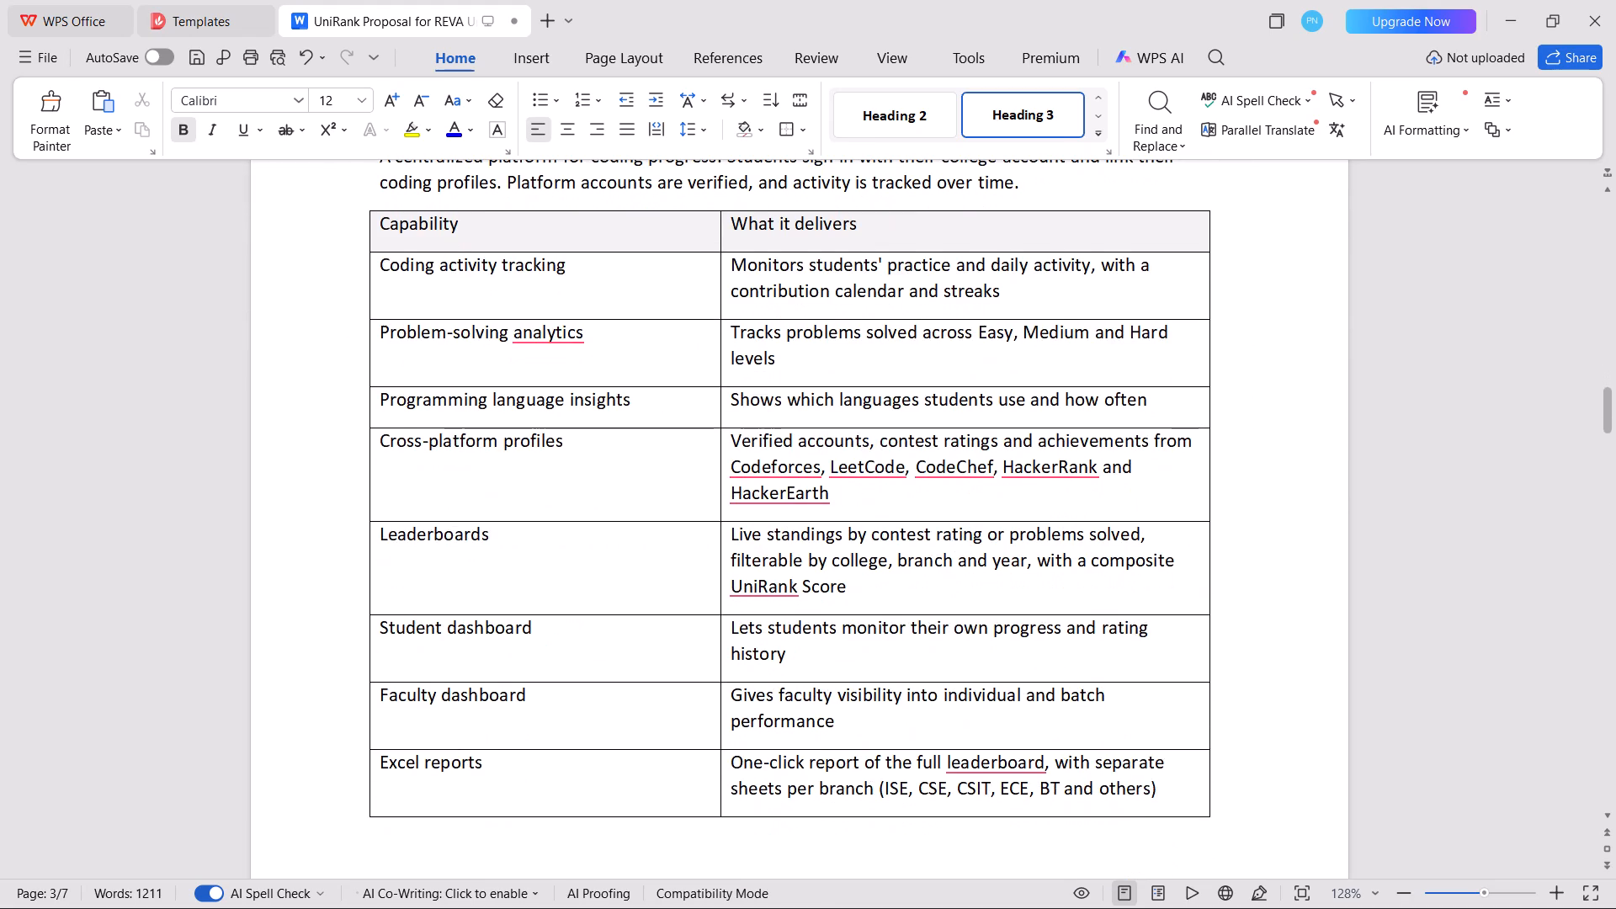
scroll(651, 392, "down", 1)
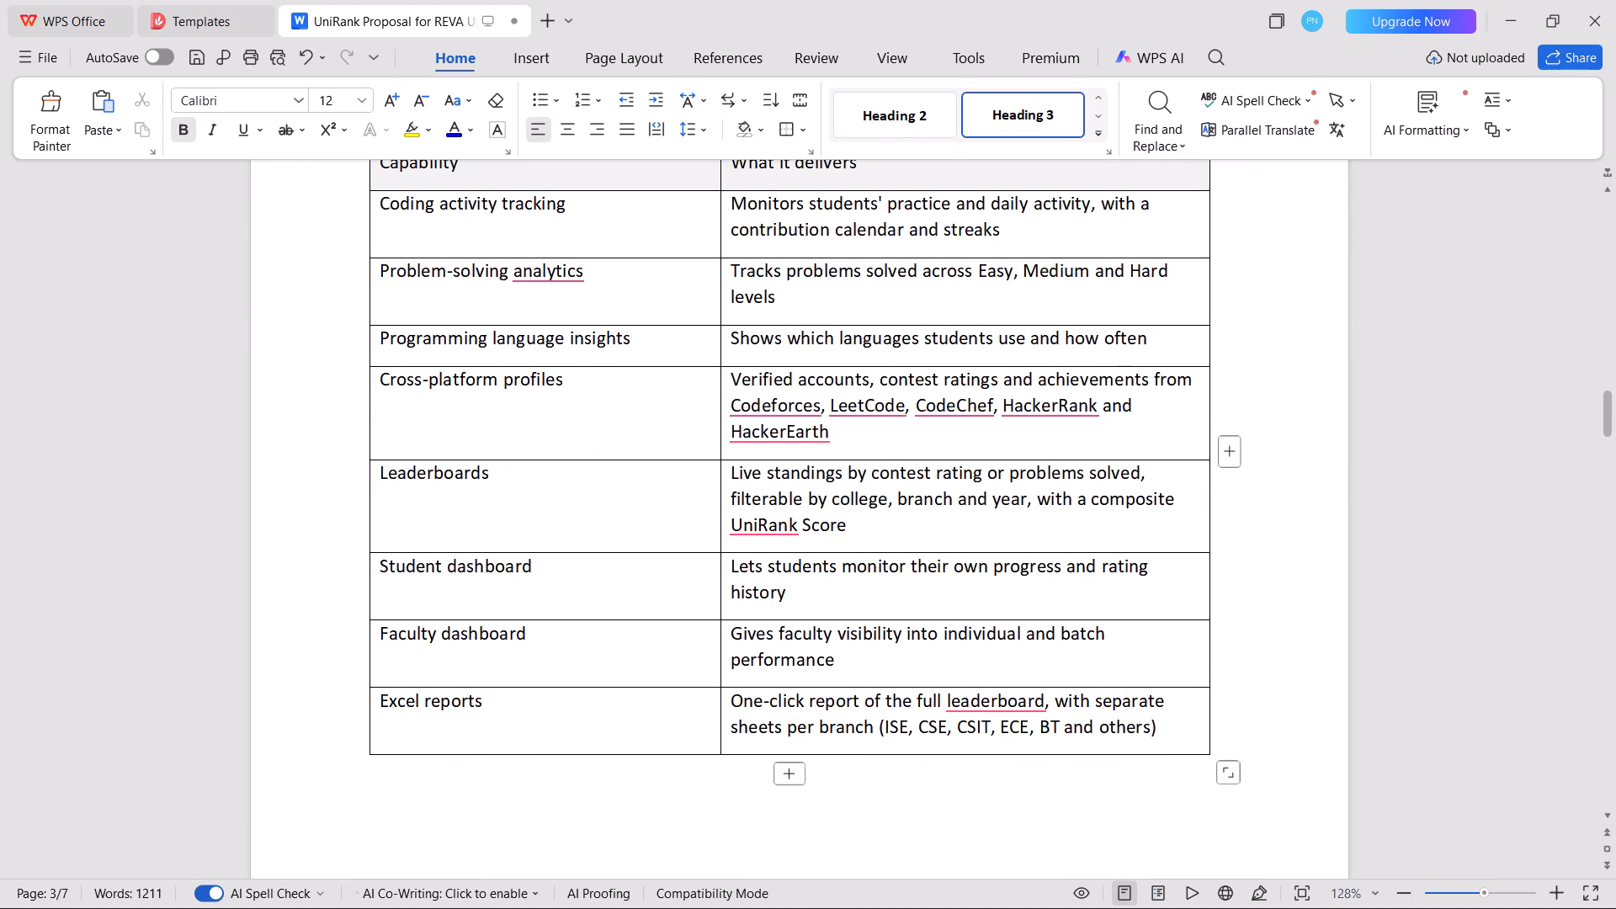
left_click_drag(1227, 769, 1227, 878)
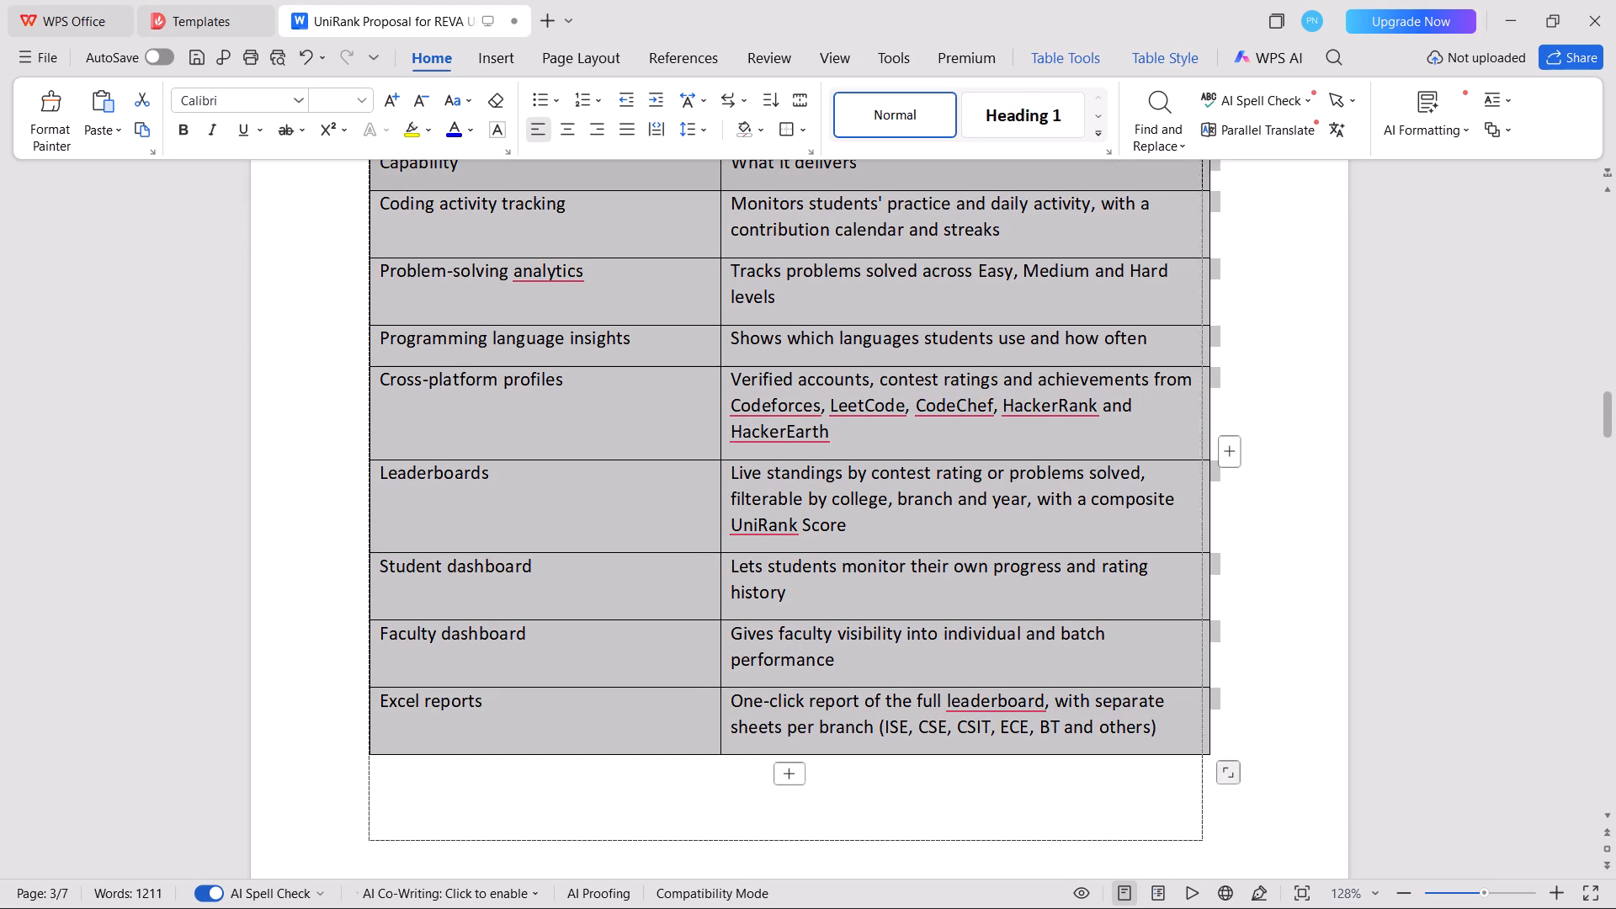
left_click_drag(1227, 878, 1230, 884)
scroll(1085, 700, "up", 2)
scroll(1085, 700, "down", 1)
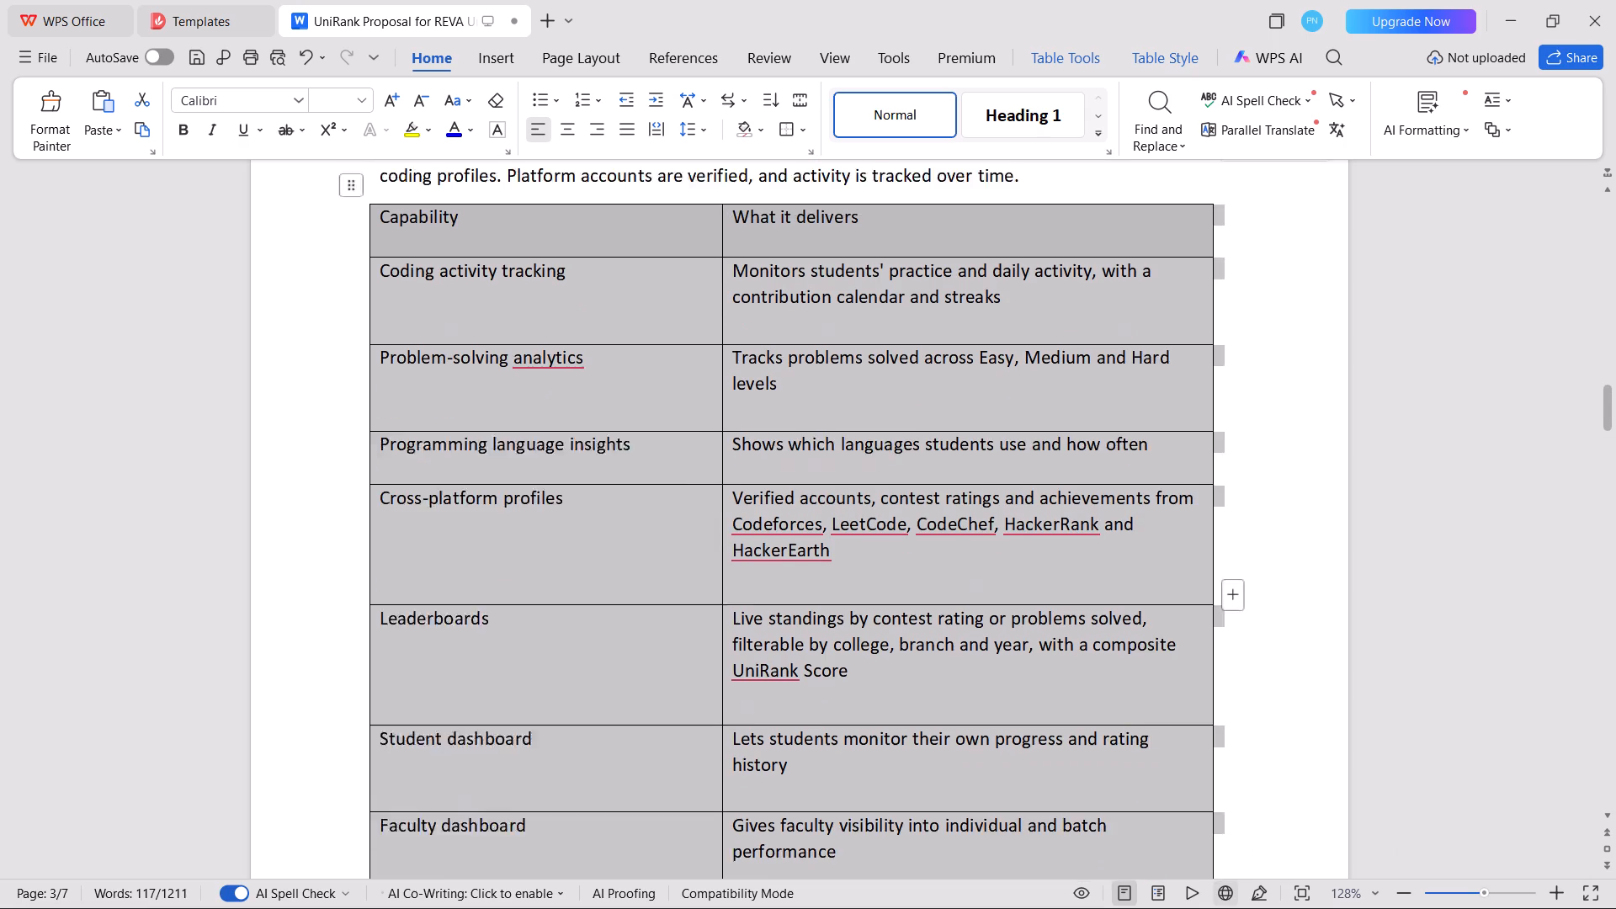
scroll(1085, 700, "down", 3)
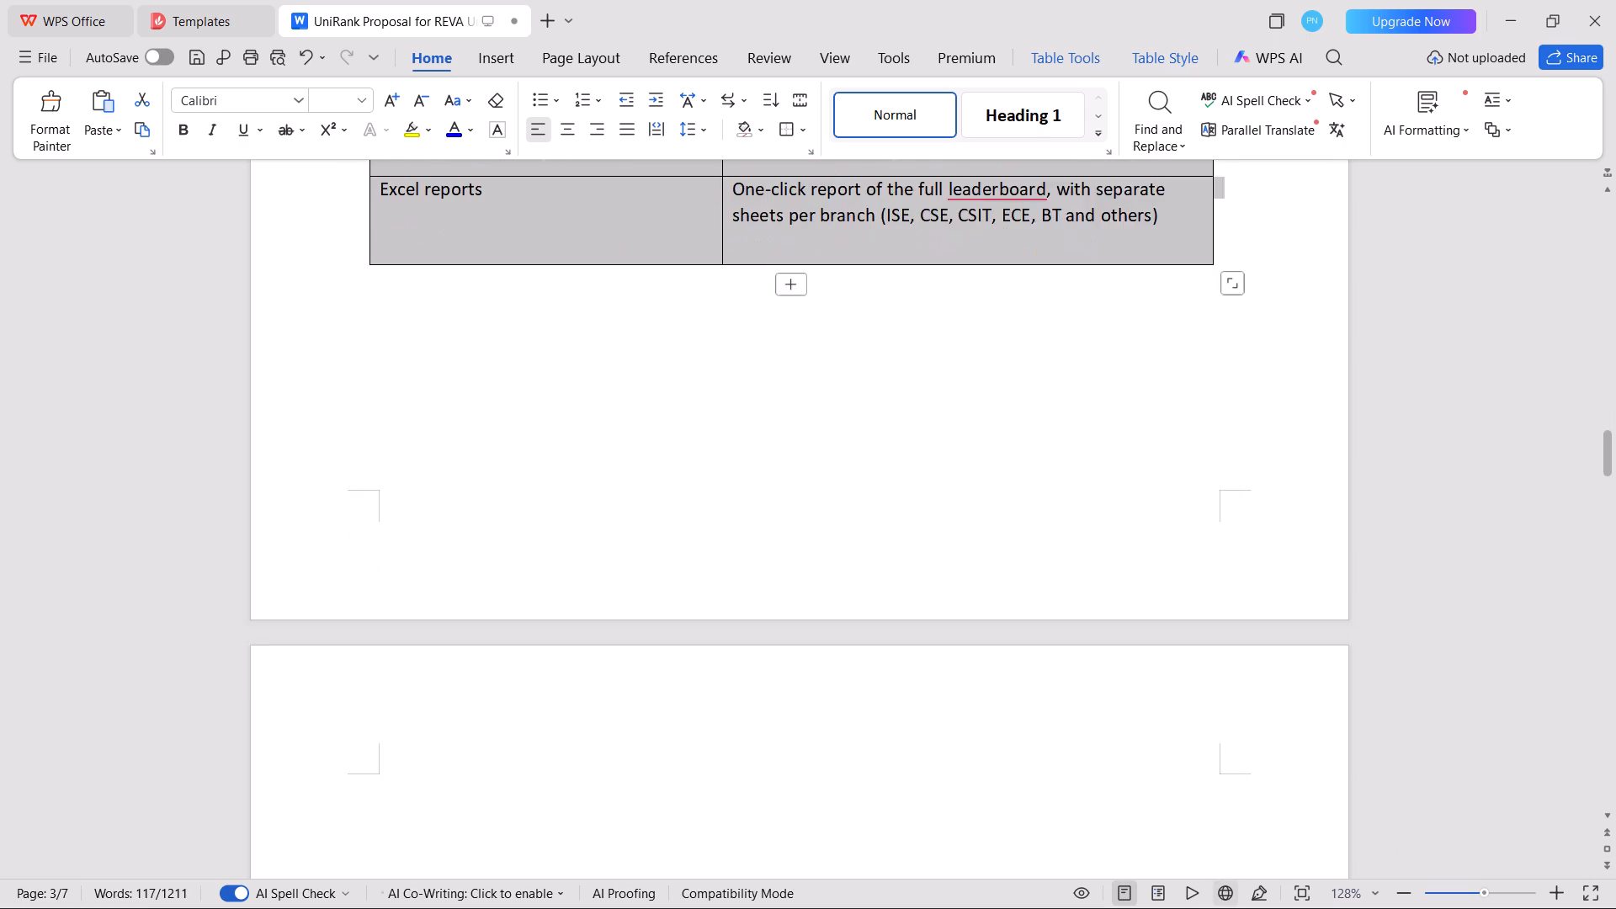
Delete three of the empty lines above the "3.2 UniRank Exam Portal" heading to close the gap at the top of its page.
scroll(1085, 700, "up", 1)
left_click(1085, 700)
scroll(1085, 700, "down", 2)
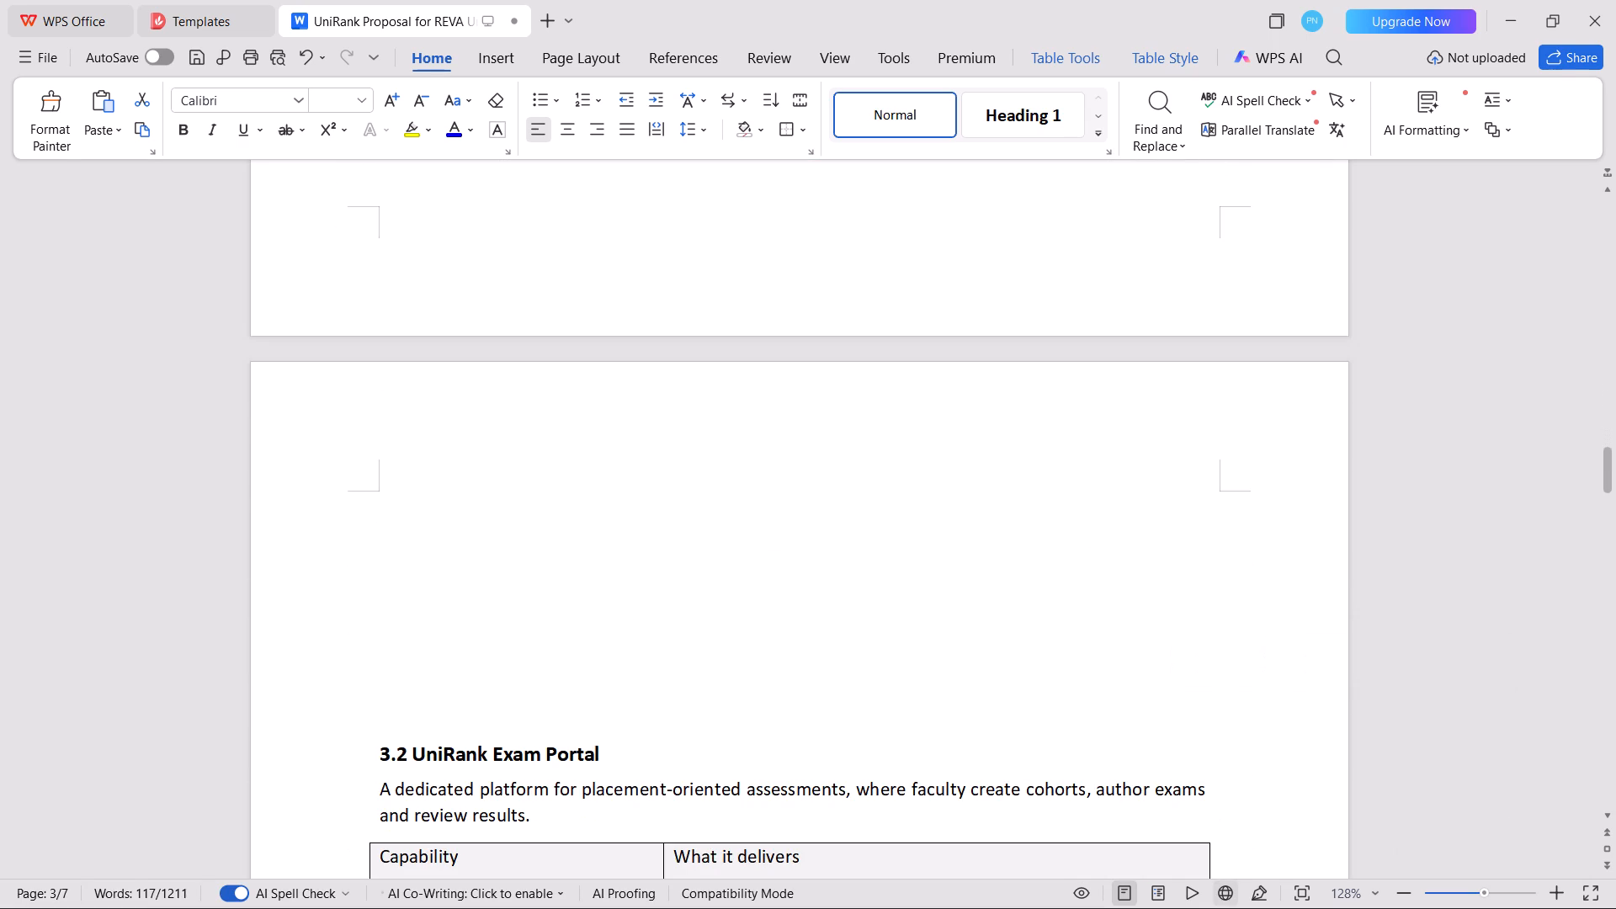
left_click(387, 749)
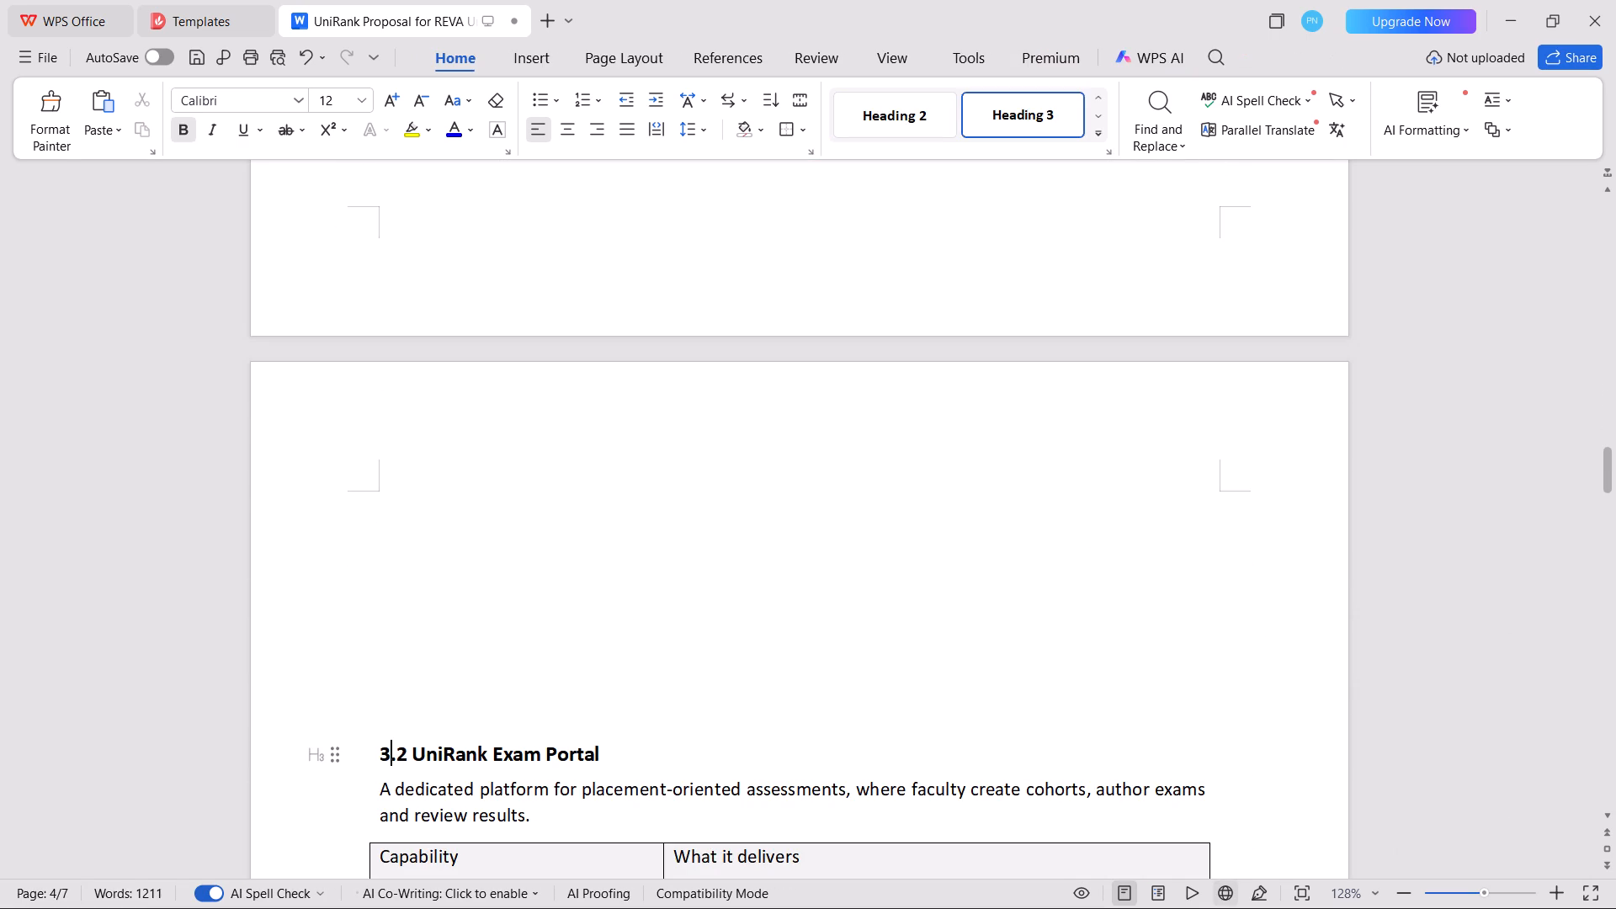
left_click(376, 753)
key("BackSpace")
key("BackSpace")
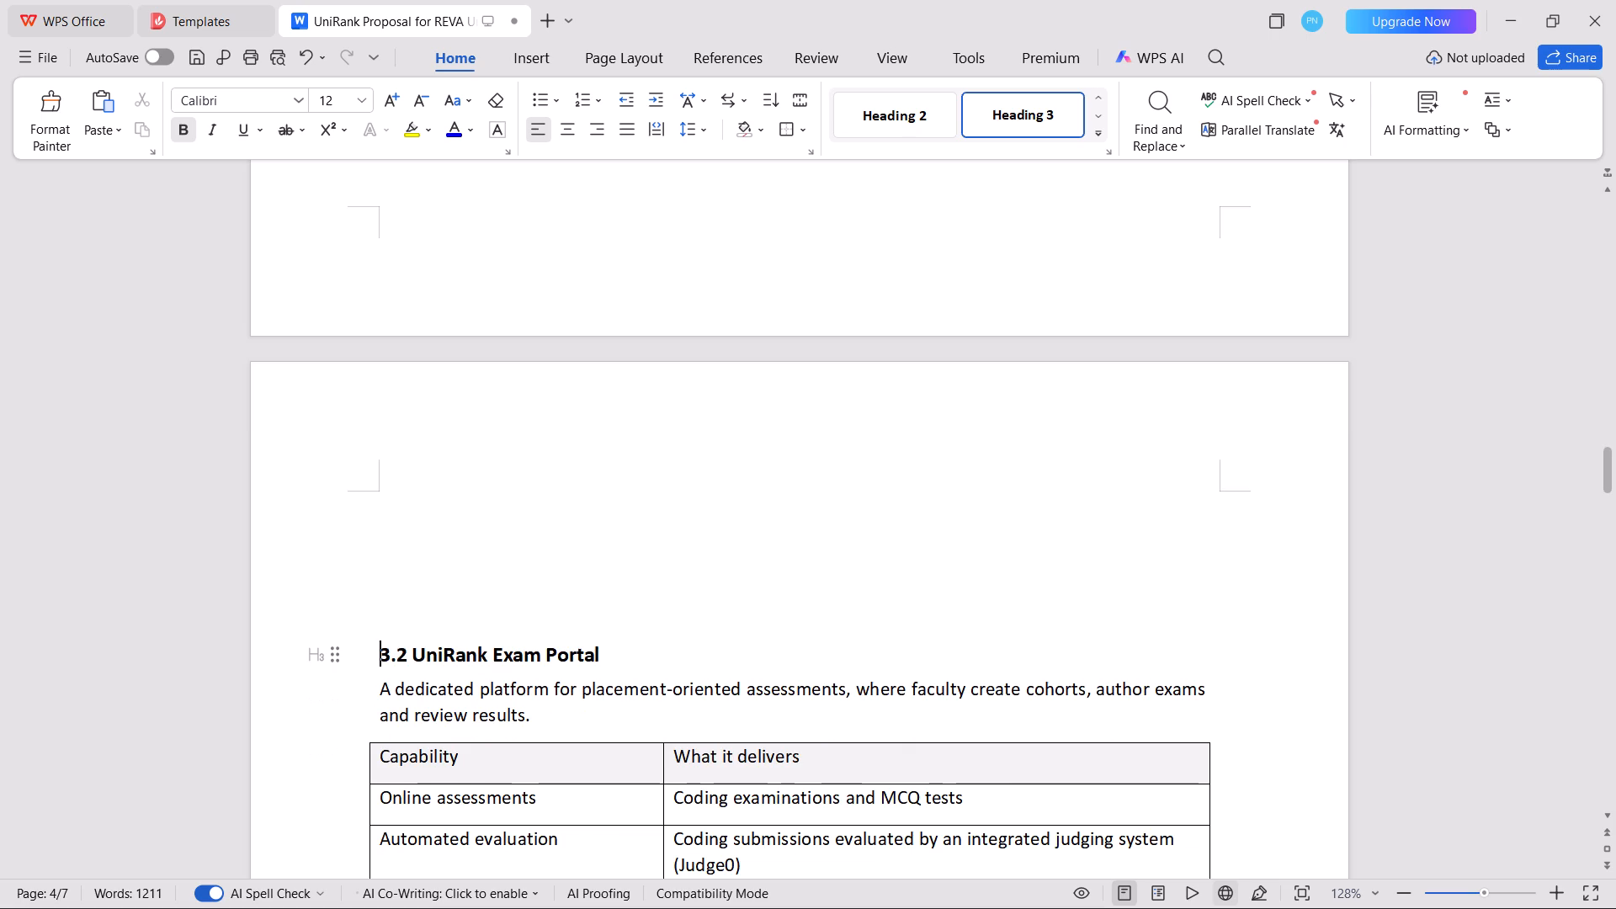
key("BackSpace")
key("Return")
scroll(376, 753, "up", 2)
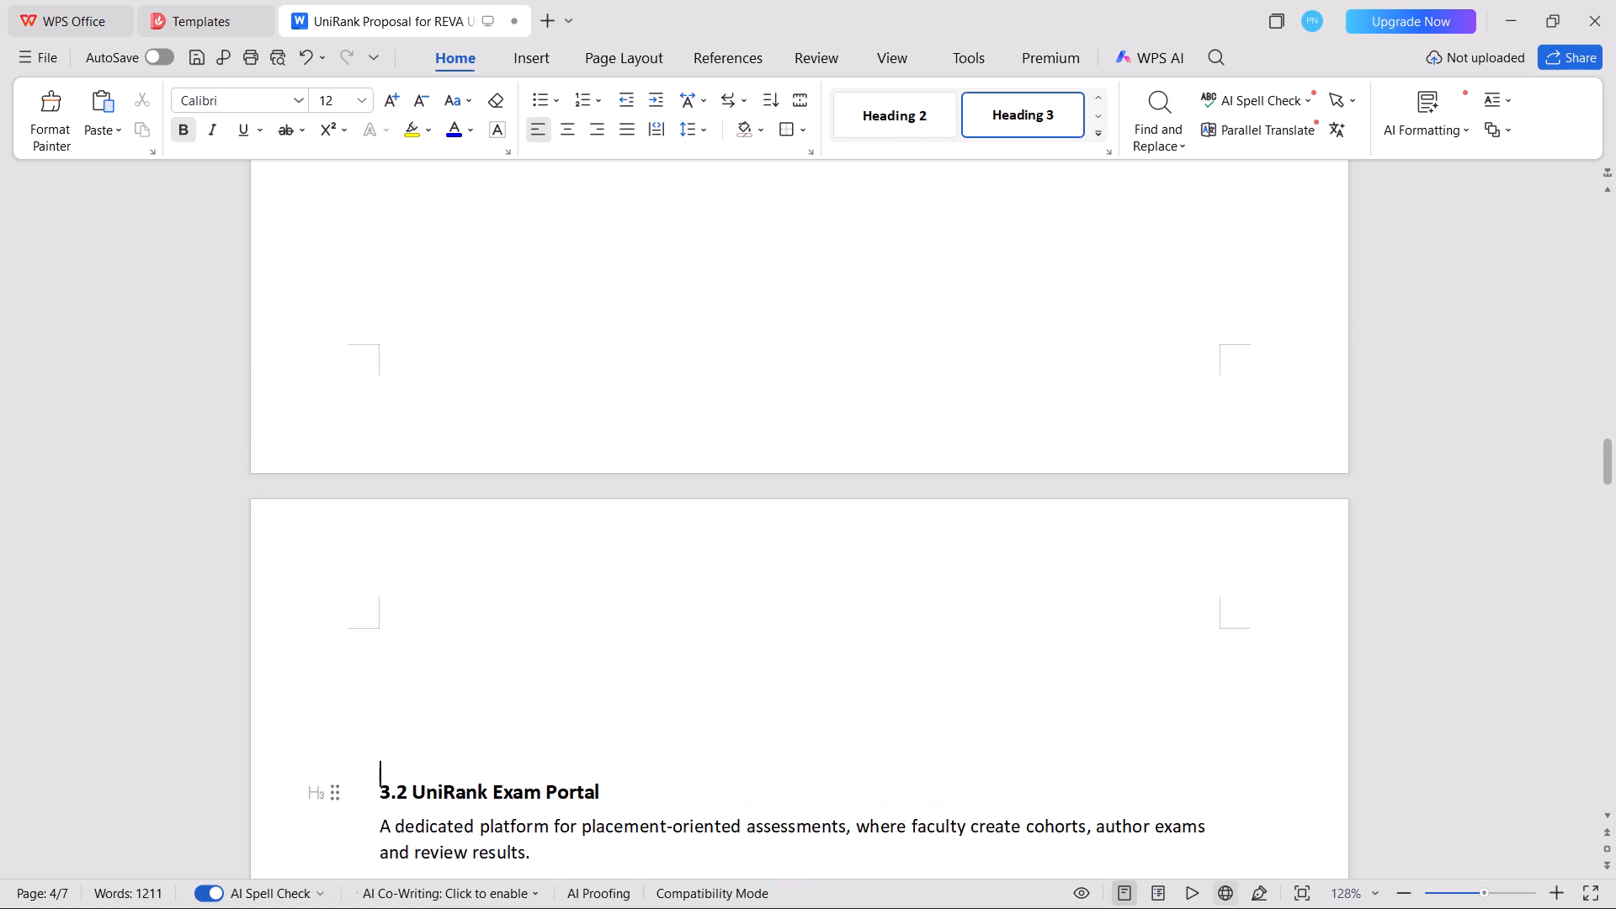
scroll(376, 753, "up", 4)
scroll(376, 753, "down", 3)
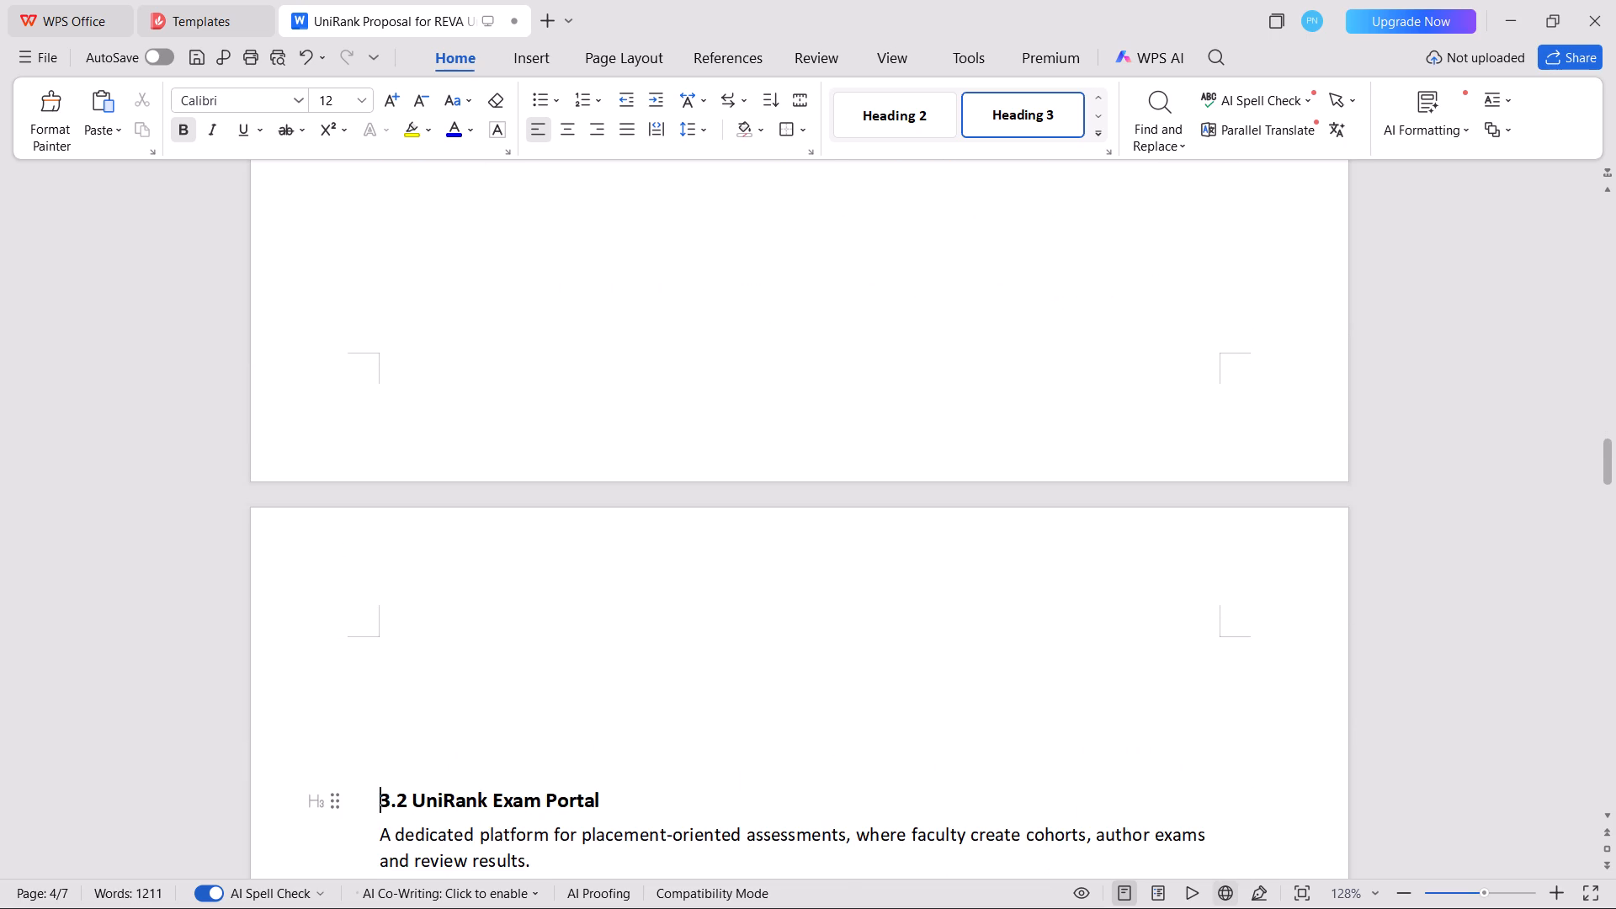
triple_click(376, 701)
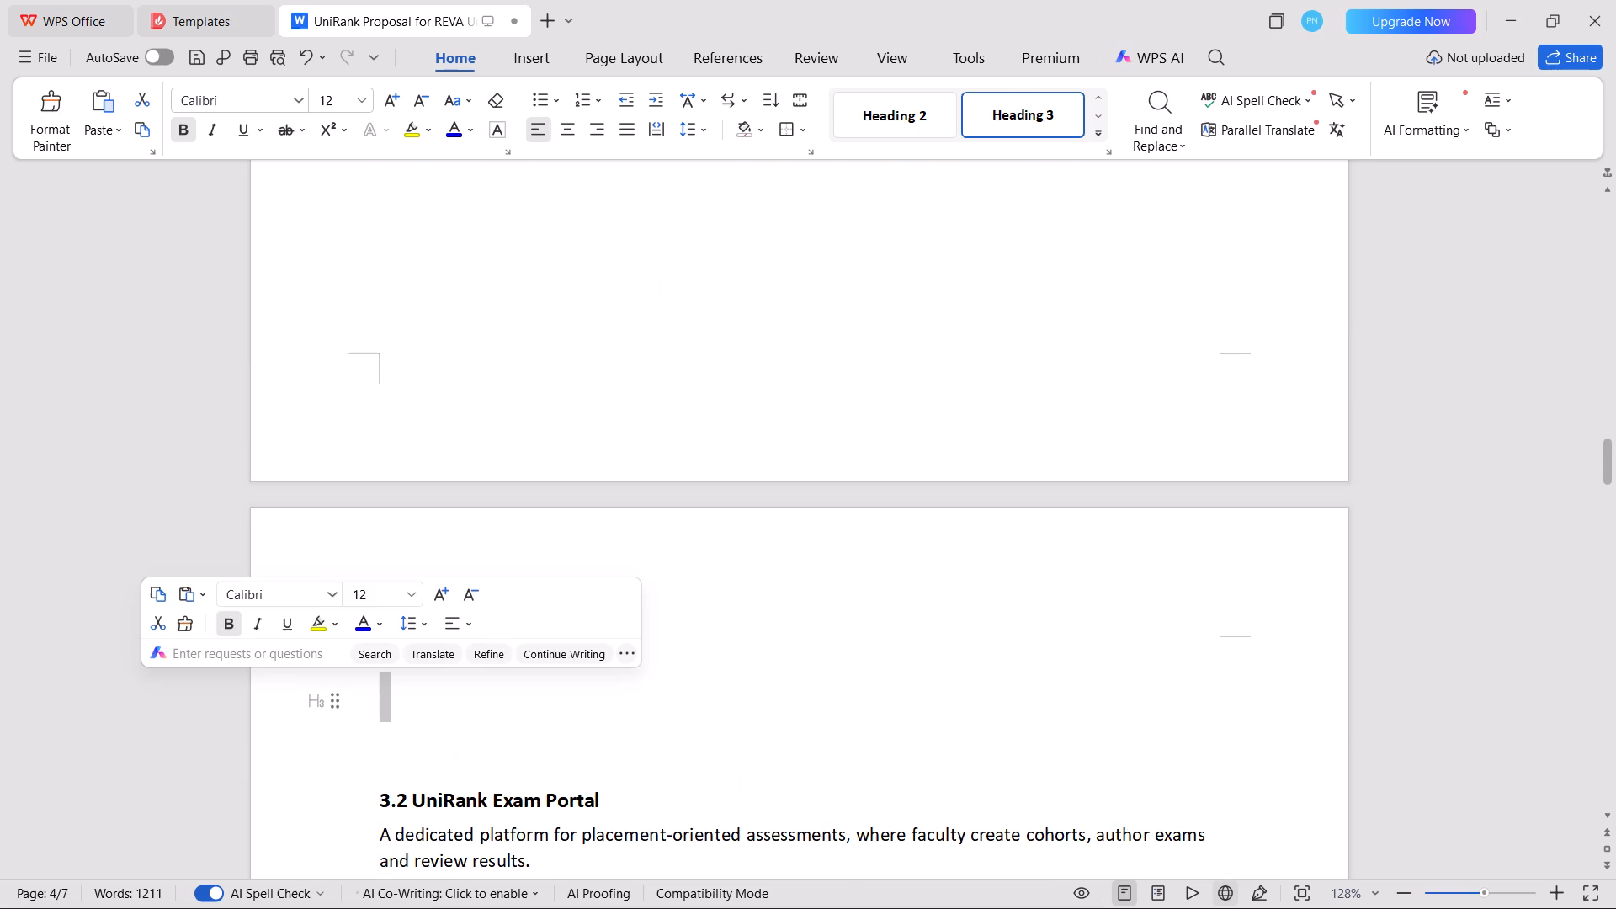
key("BackSpace")
Stretch the 3.1 Main Website capability table further down to move the 3.2 heading onto the following page, and check the page.
scroll(461, 306, "up", 2)
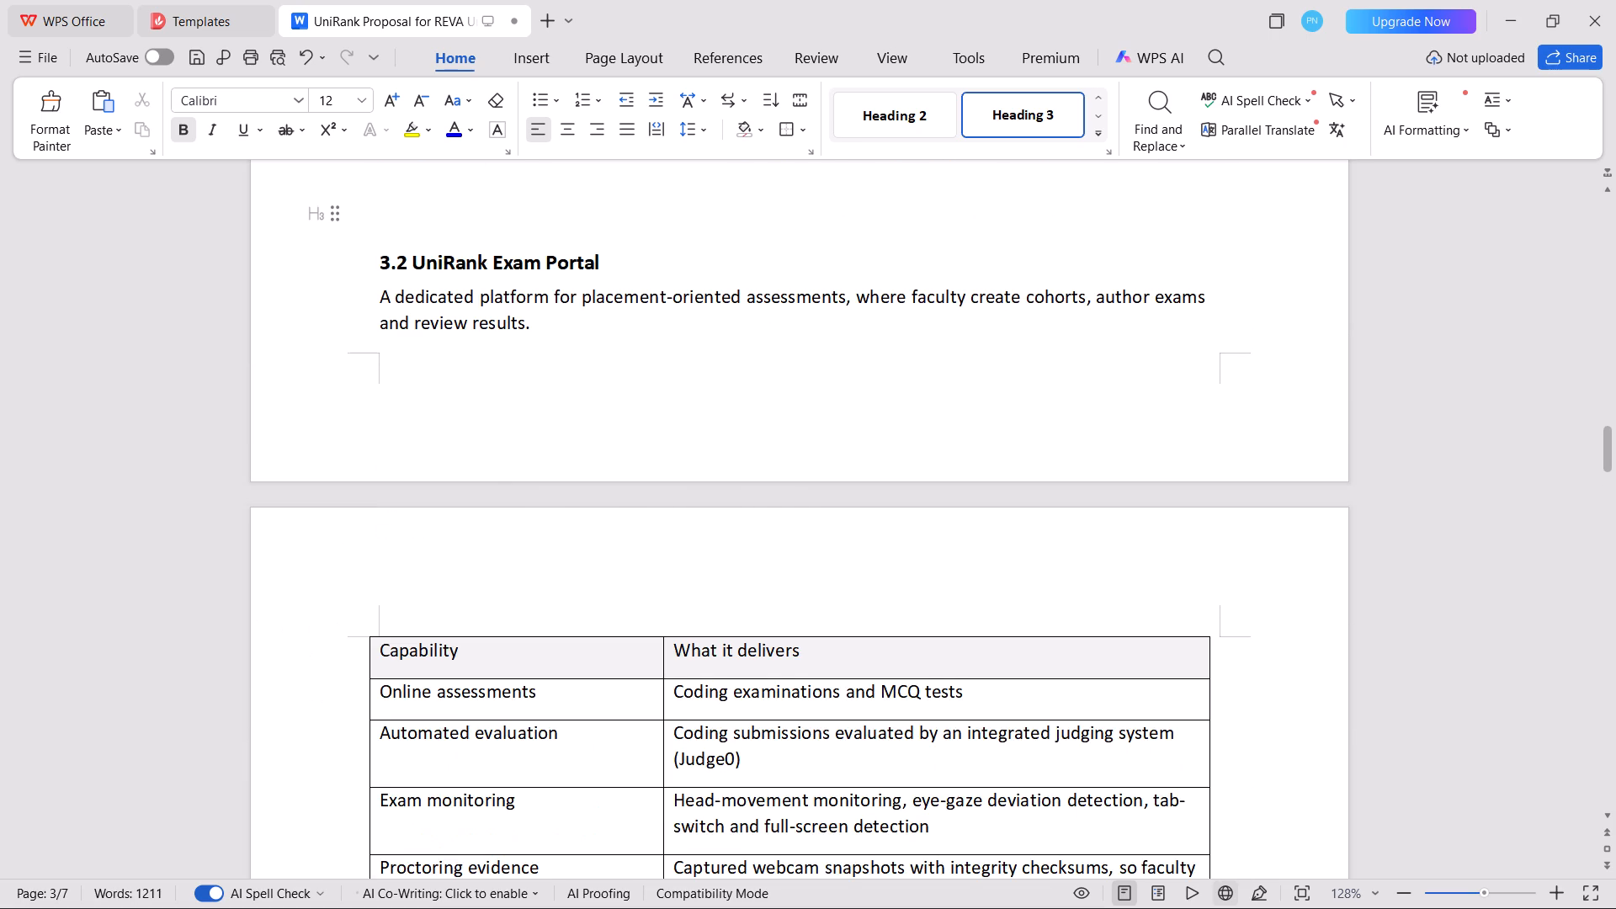
scroll(461, 306, "up", 1)
double_click(1232, 397)
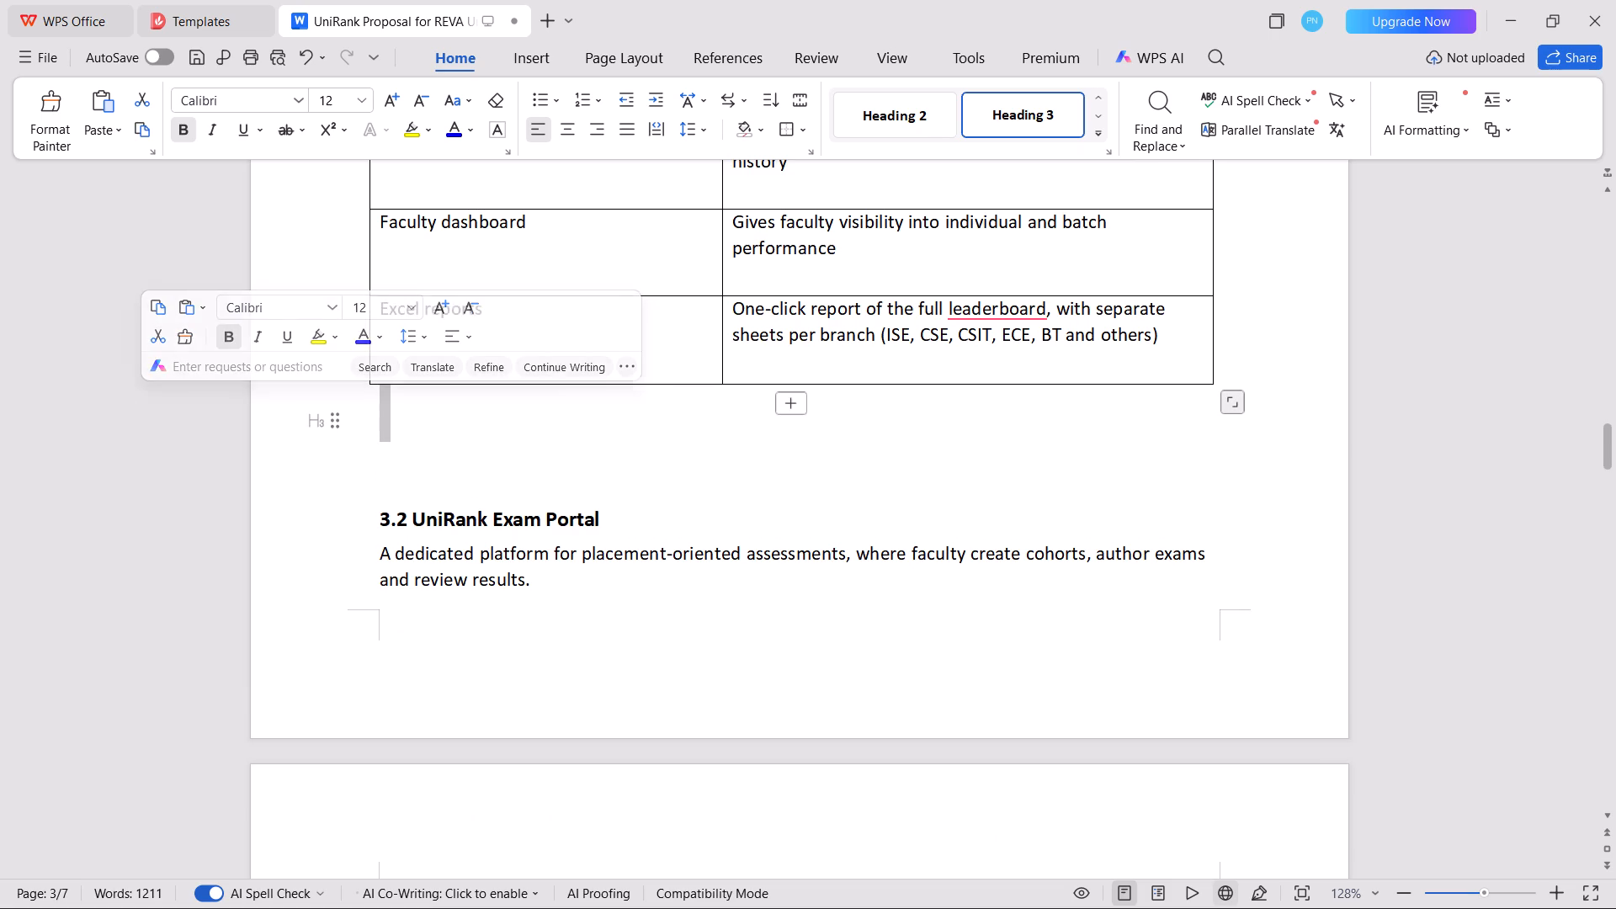
left_click_drag(1231, 402, 1220, 462)
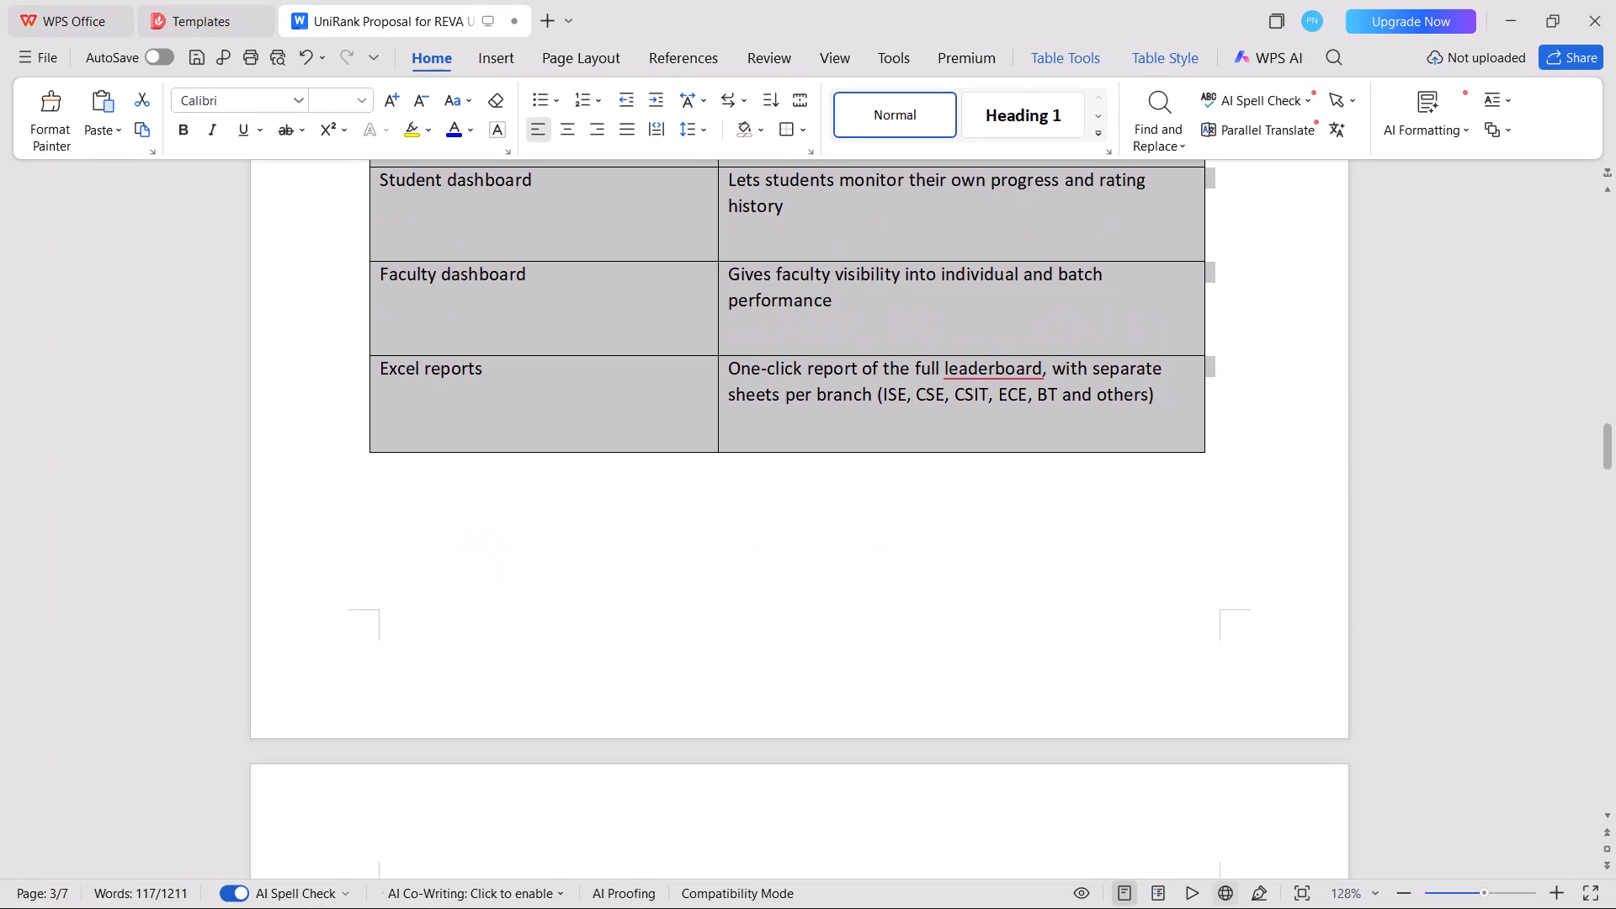
scroll(1002, 569, "down", 2)
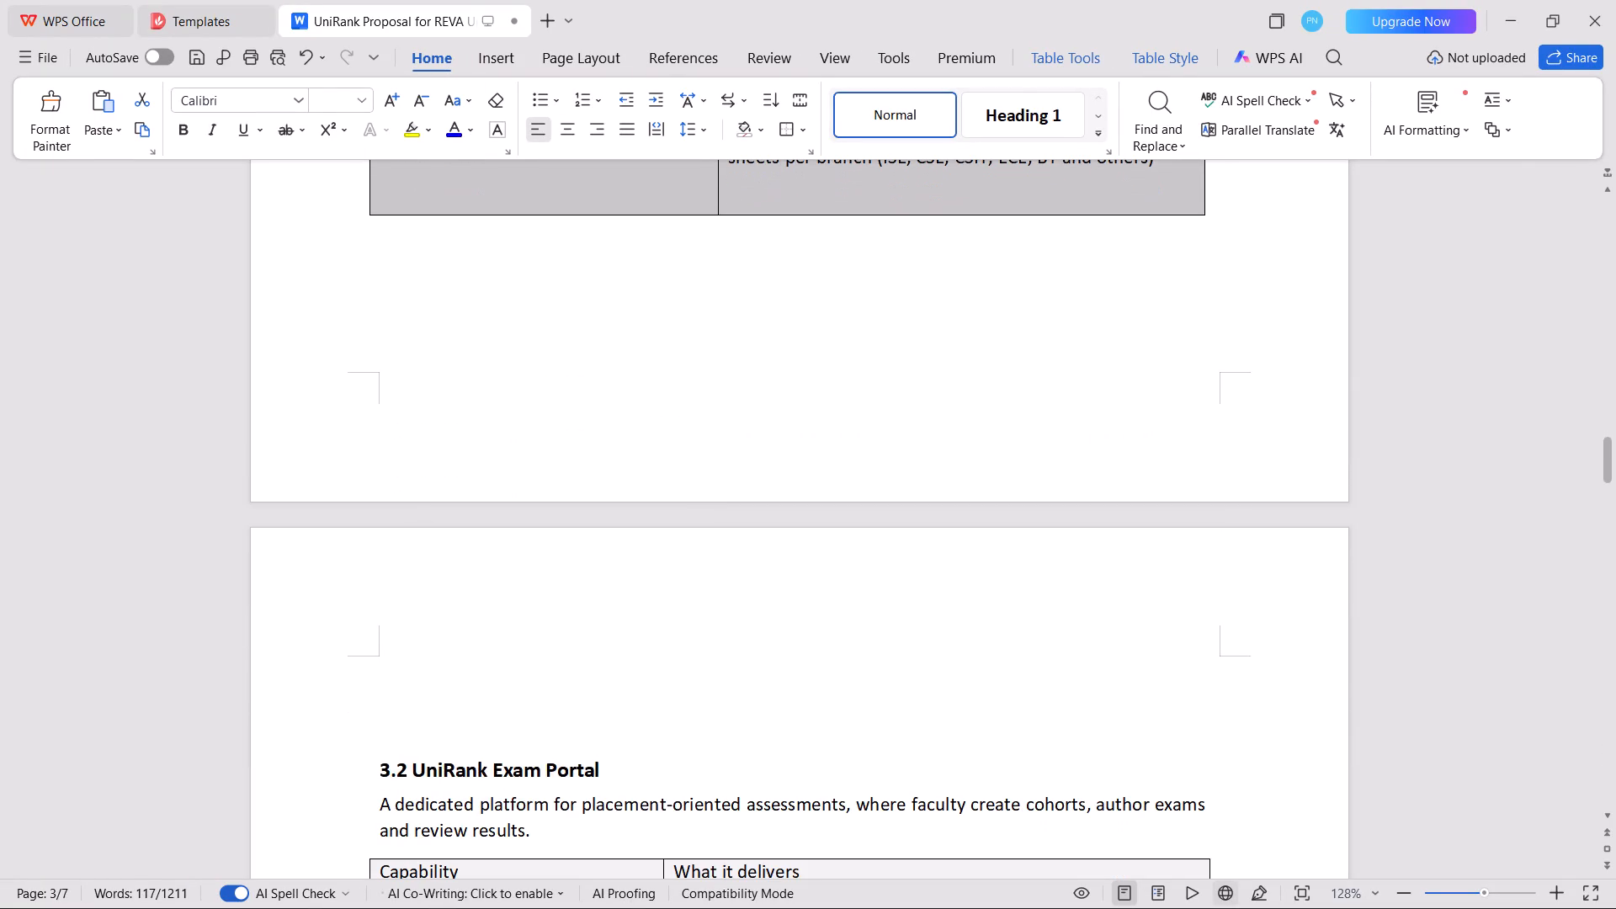
scroll(520, 740, "up", 9)
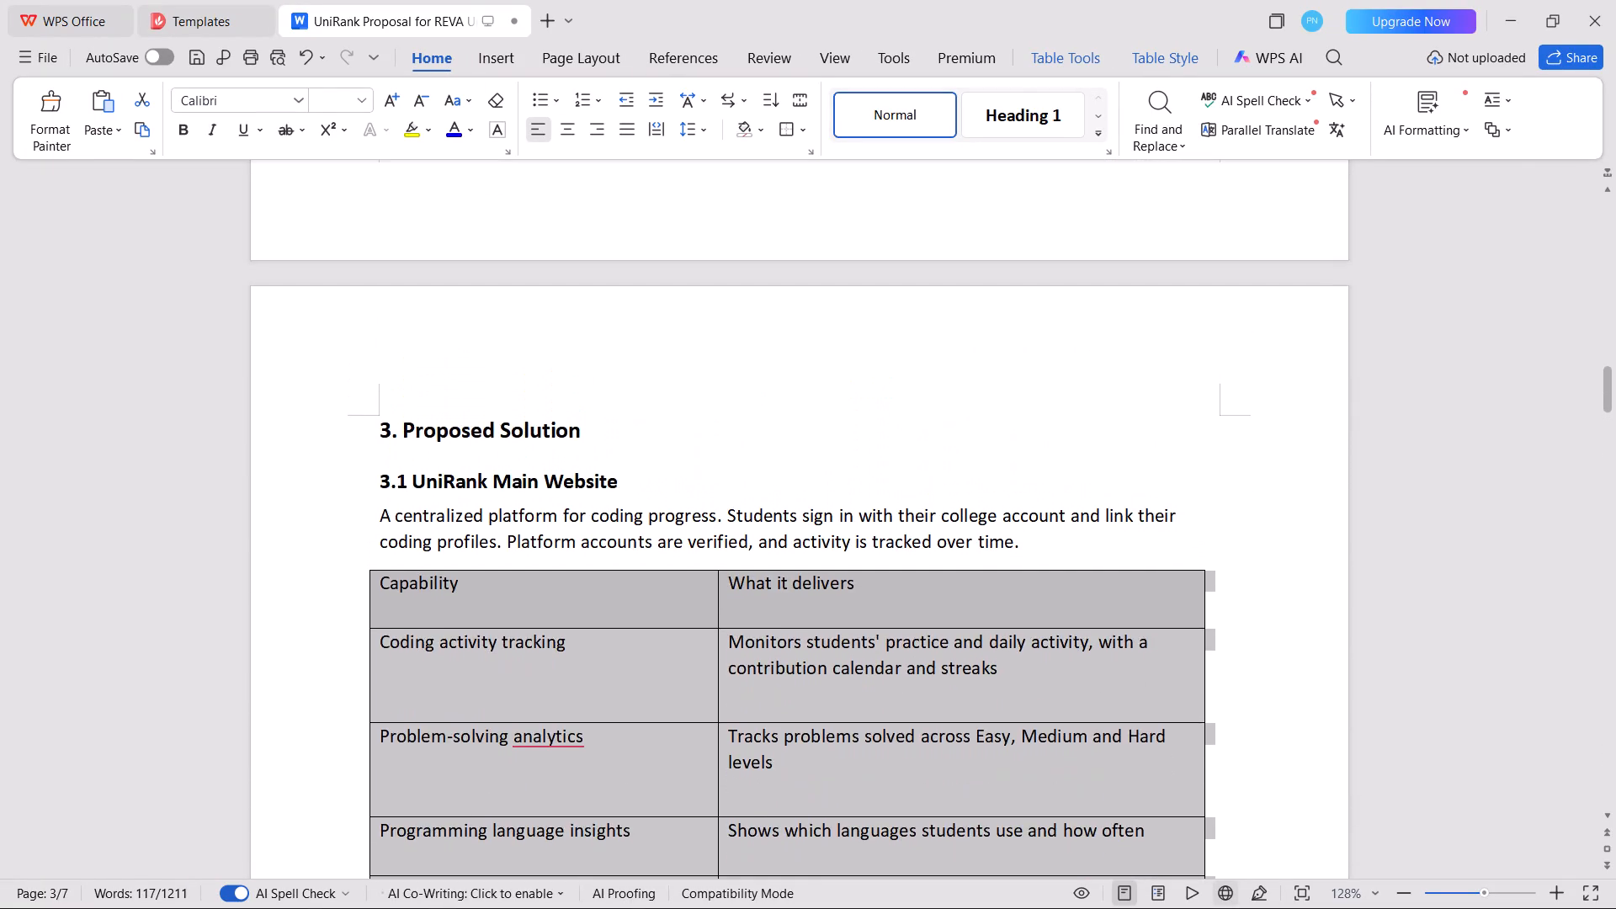
Reduce the empty lines above the "3.2 UniRank Exam Portal" heading to a single blank line, keeping the heading at the top of its page.
scroll(520, 740, "down", 8)
scroll(520, 740, "up", 2)
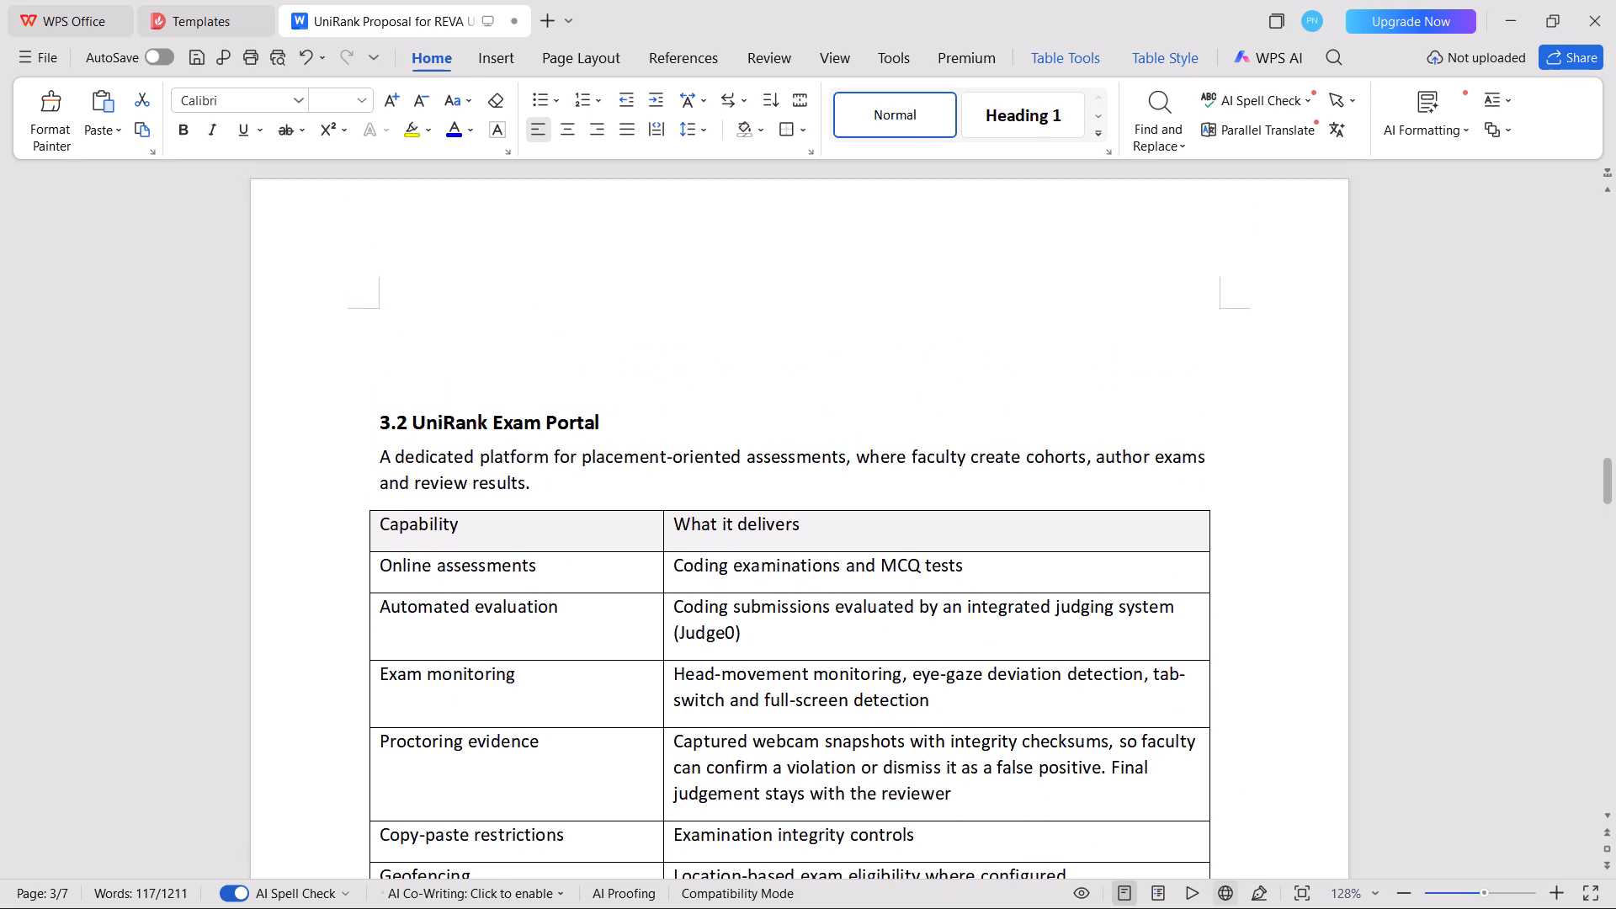
double_click(383, 322)
key("BackSpace")
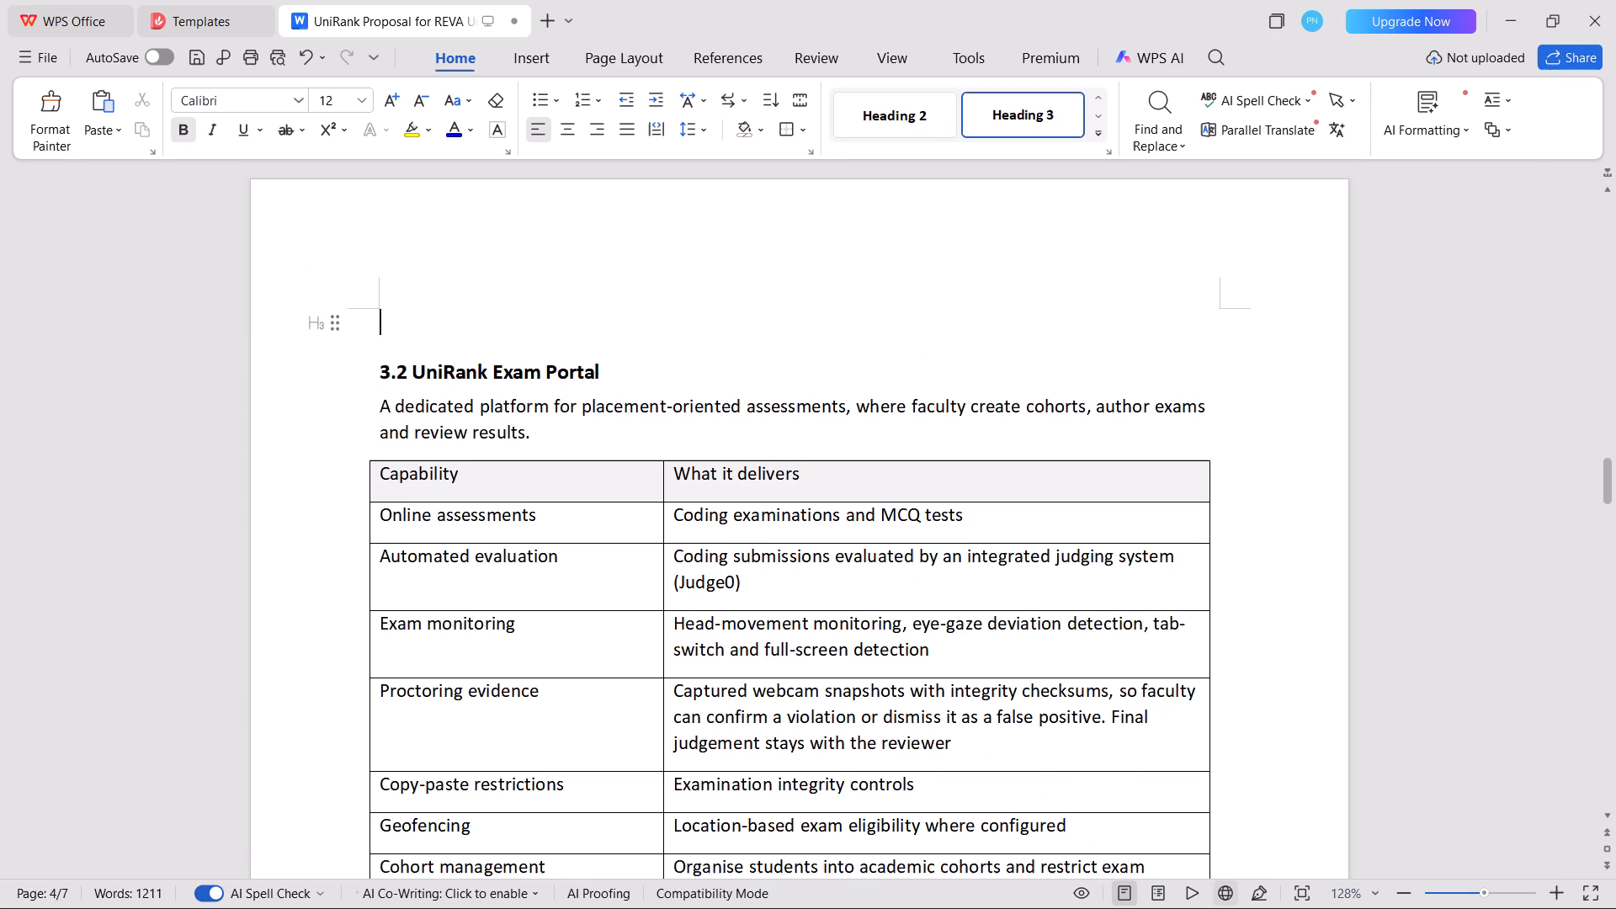
double_click(383, 322)
key("BackSpace")
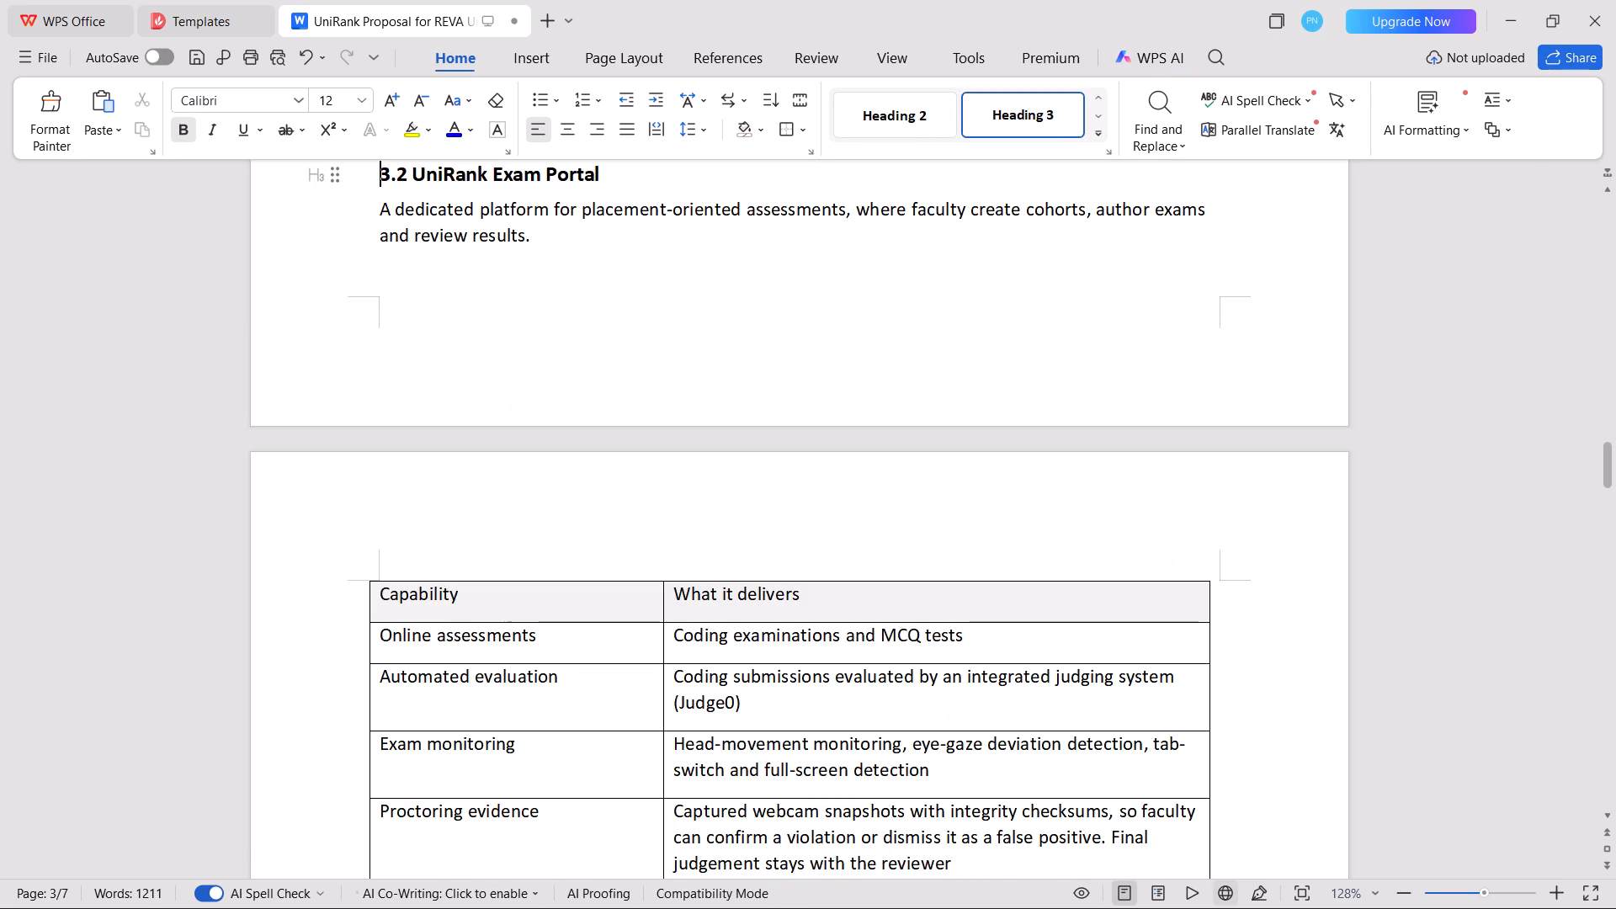
scroll(383, 322, "up", 4)
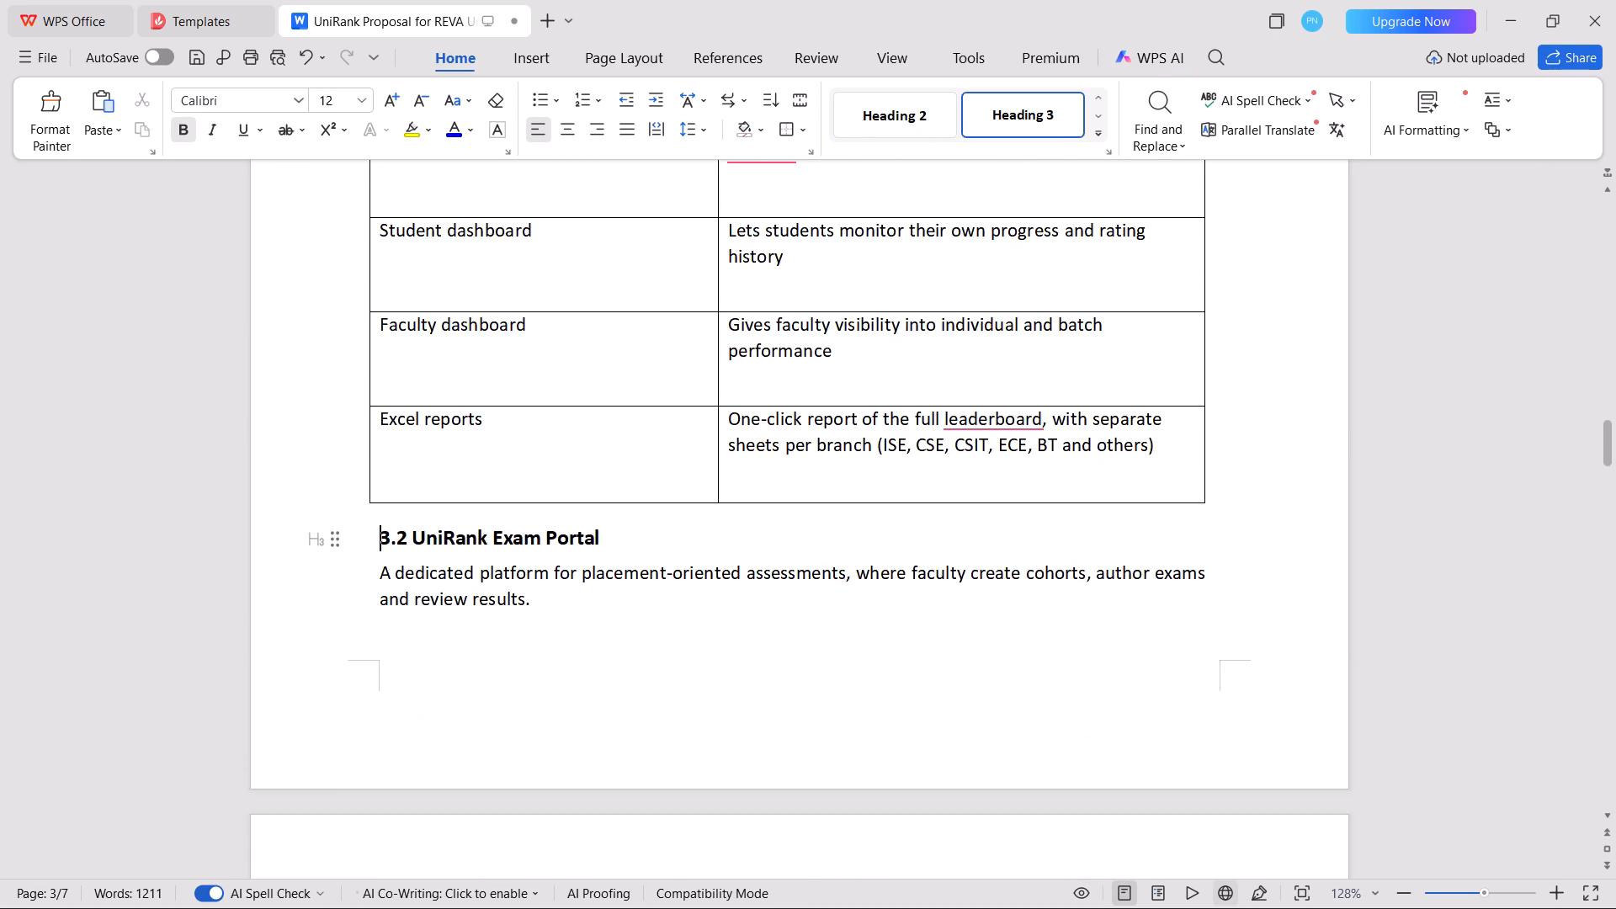
key("Return")
scroll(383, 322, "down", 2)
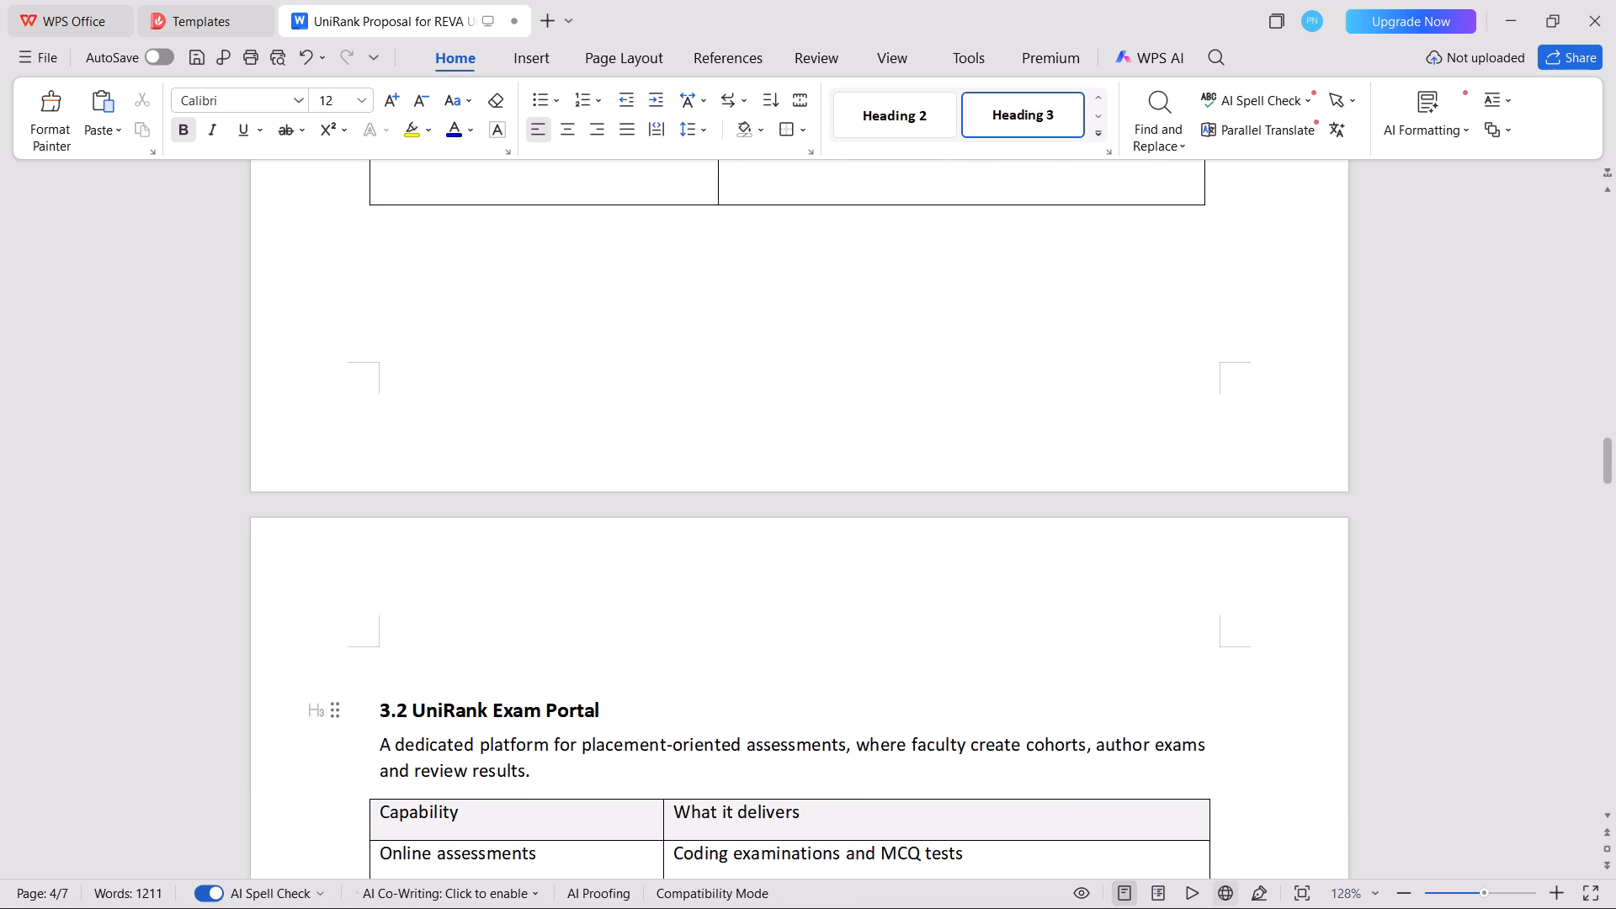
scroll(432, 609, "down", 1)
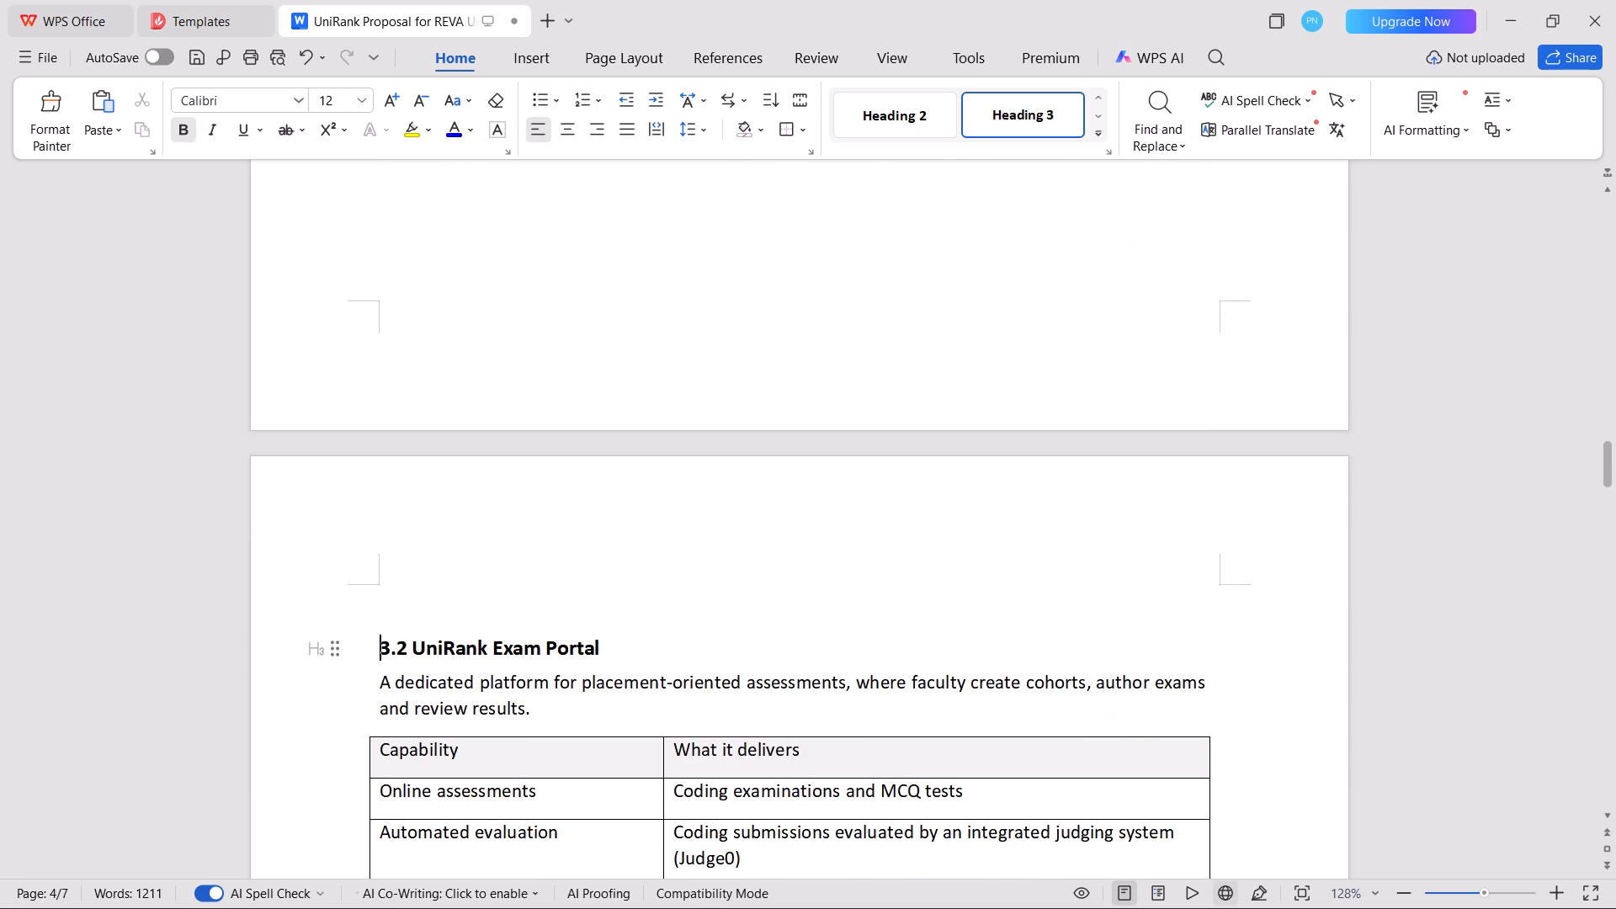
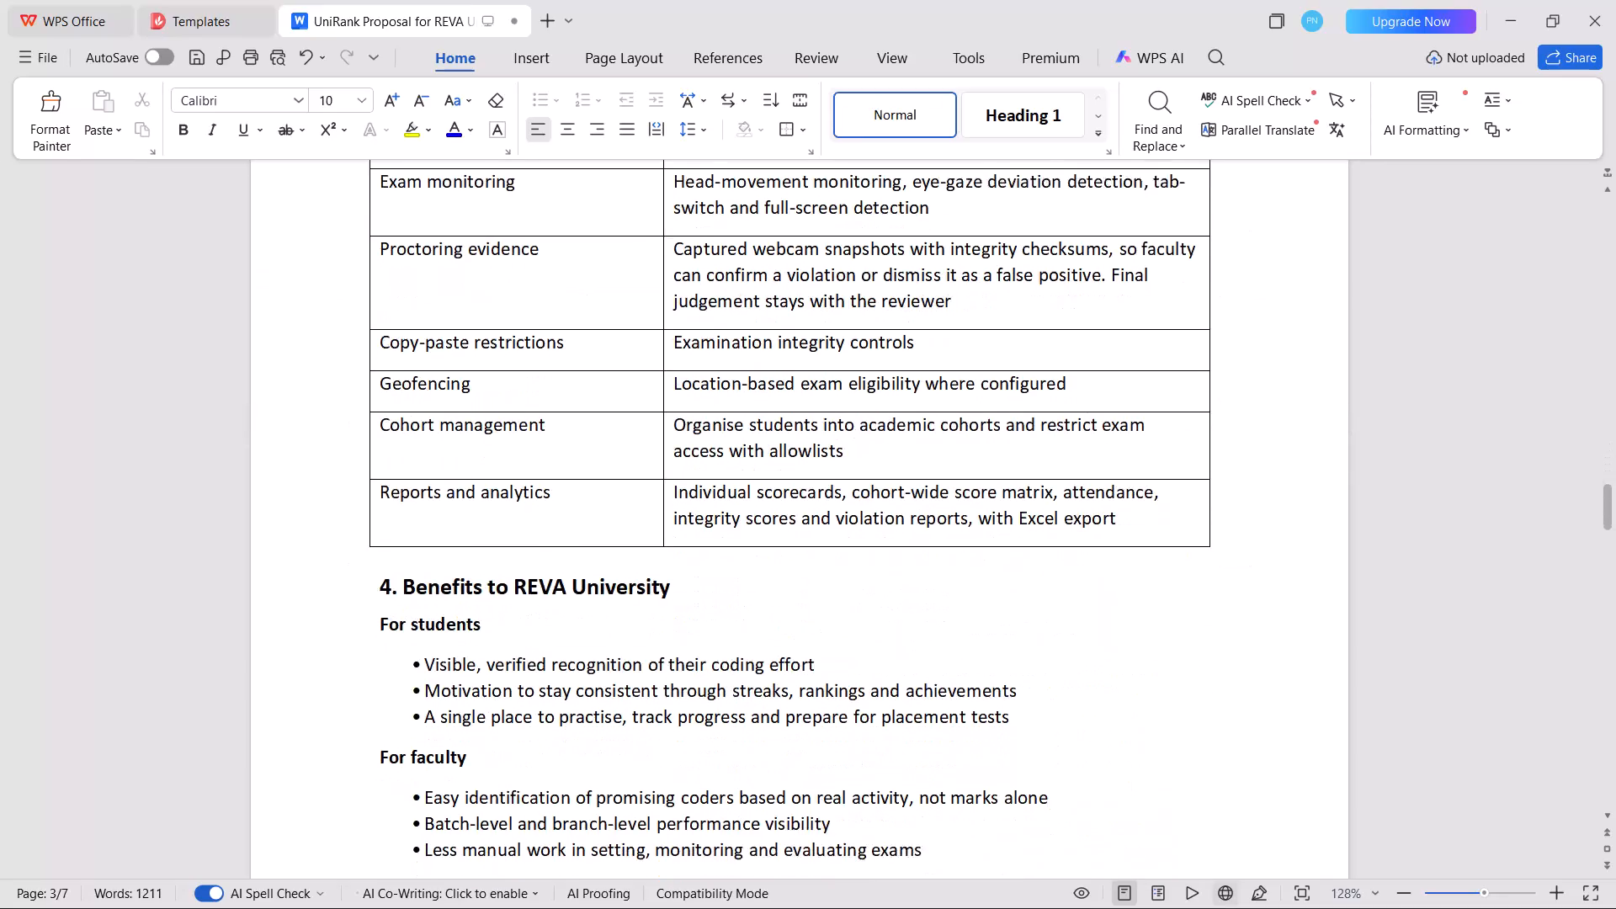
Delete the two empty lines above the "5. System Architecture and Technology" heading so it starts at the top of its page.
scroll(763, 509, "up", 3)
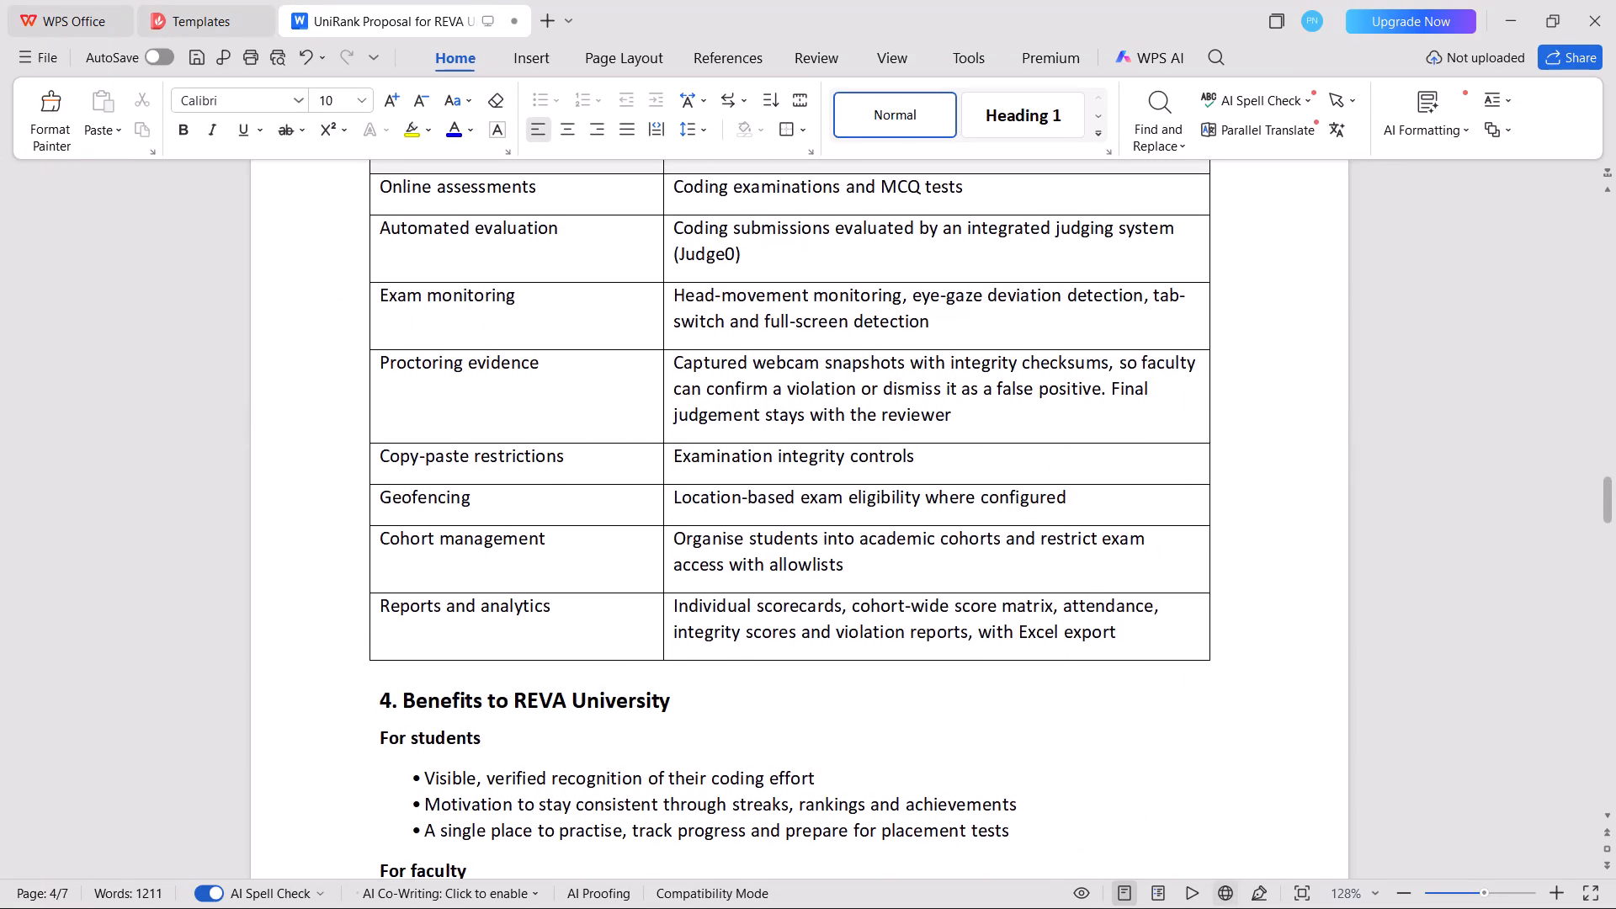
scroll(763, 509, "up", 1)
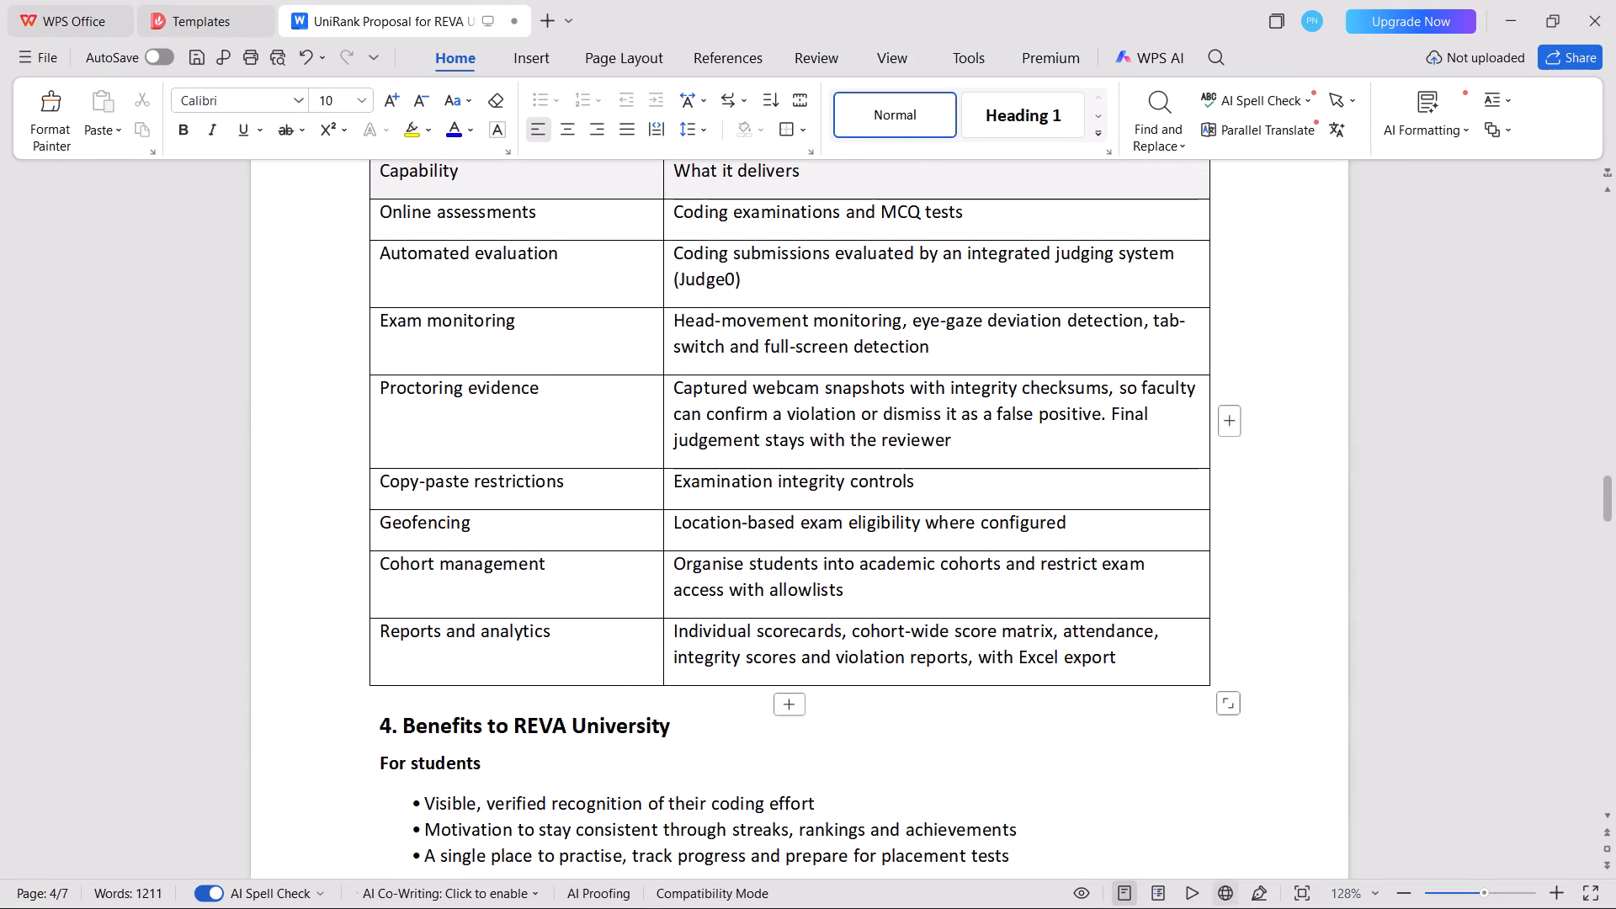
scroll(705, 641, "down", 4)
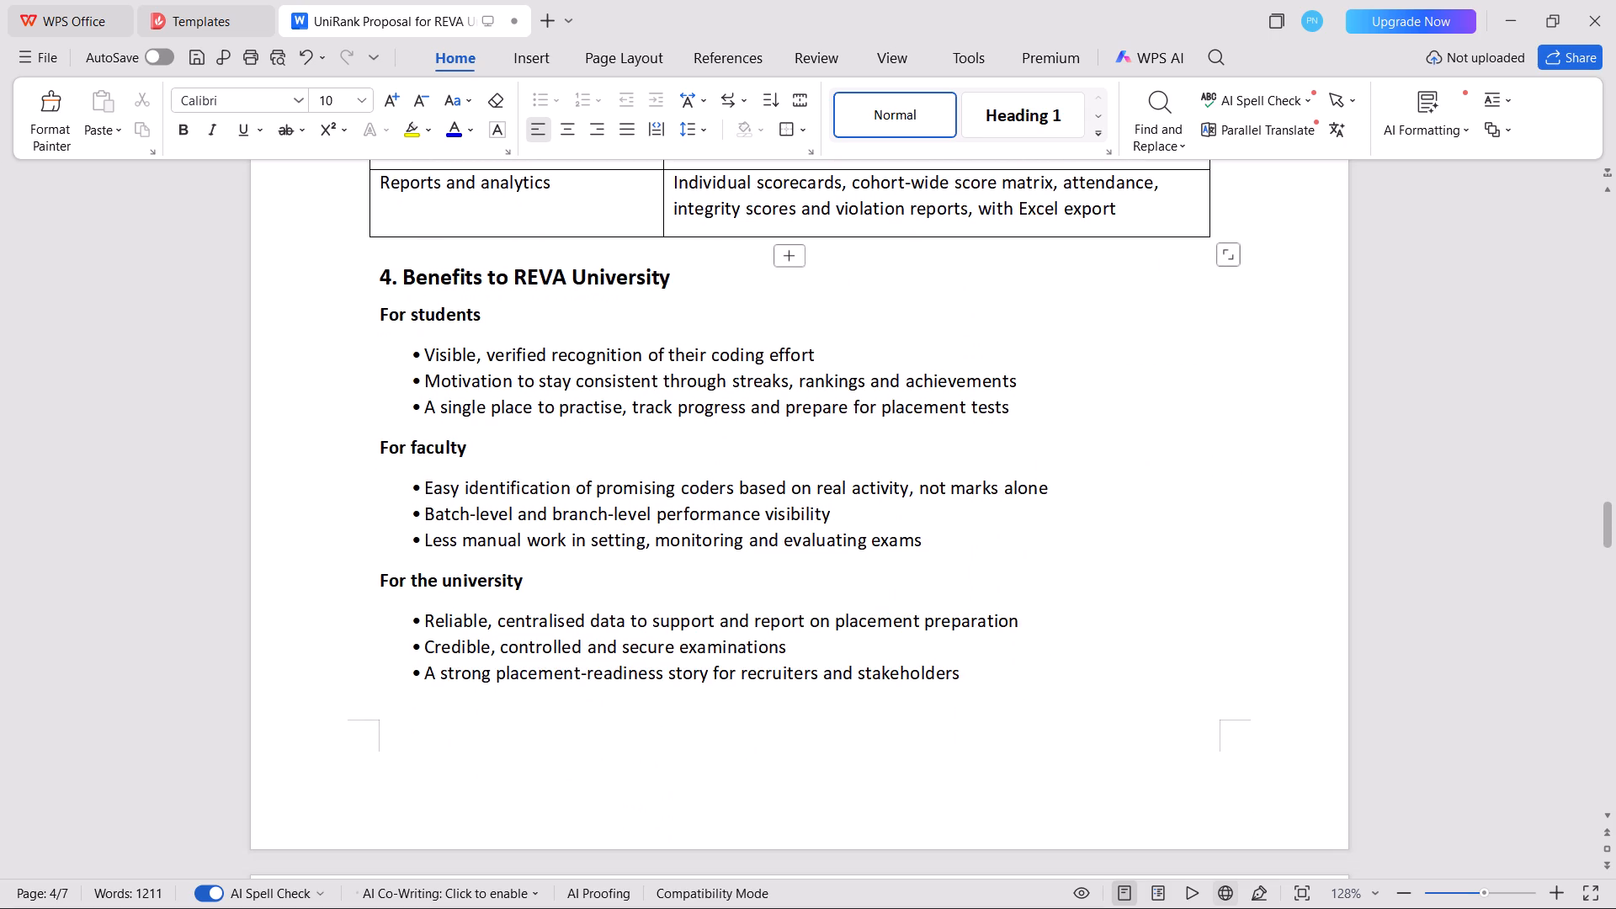
scroll(705, 641, "down", 5)
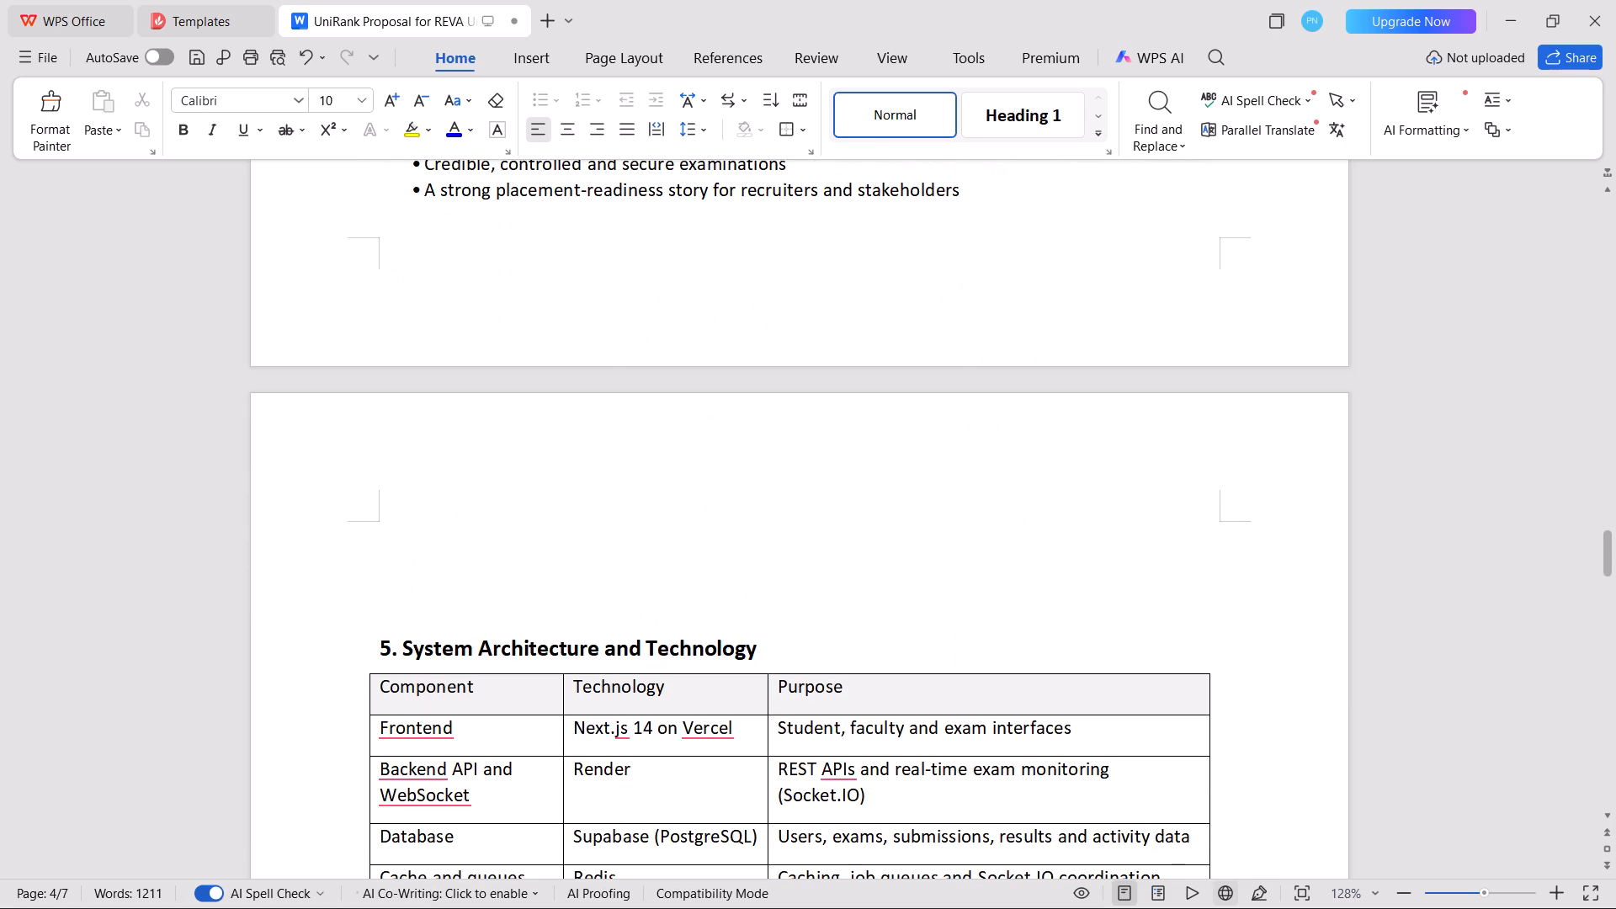
triple_click(385, 587)
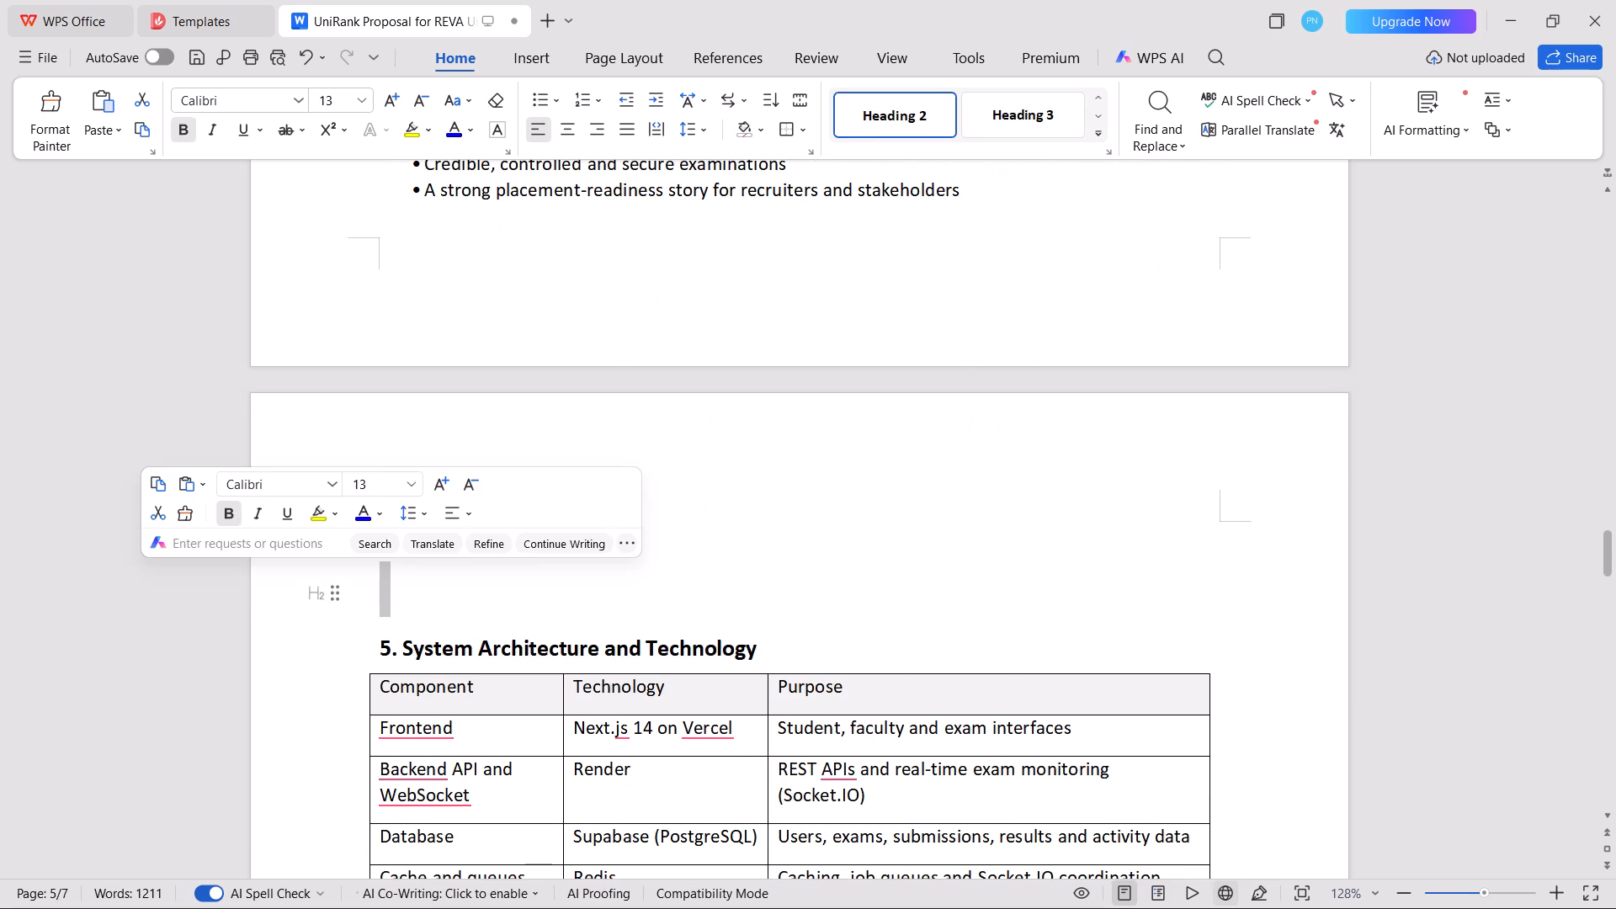
key("BackSpace")
double_click(374, 543)
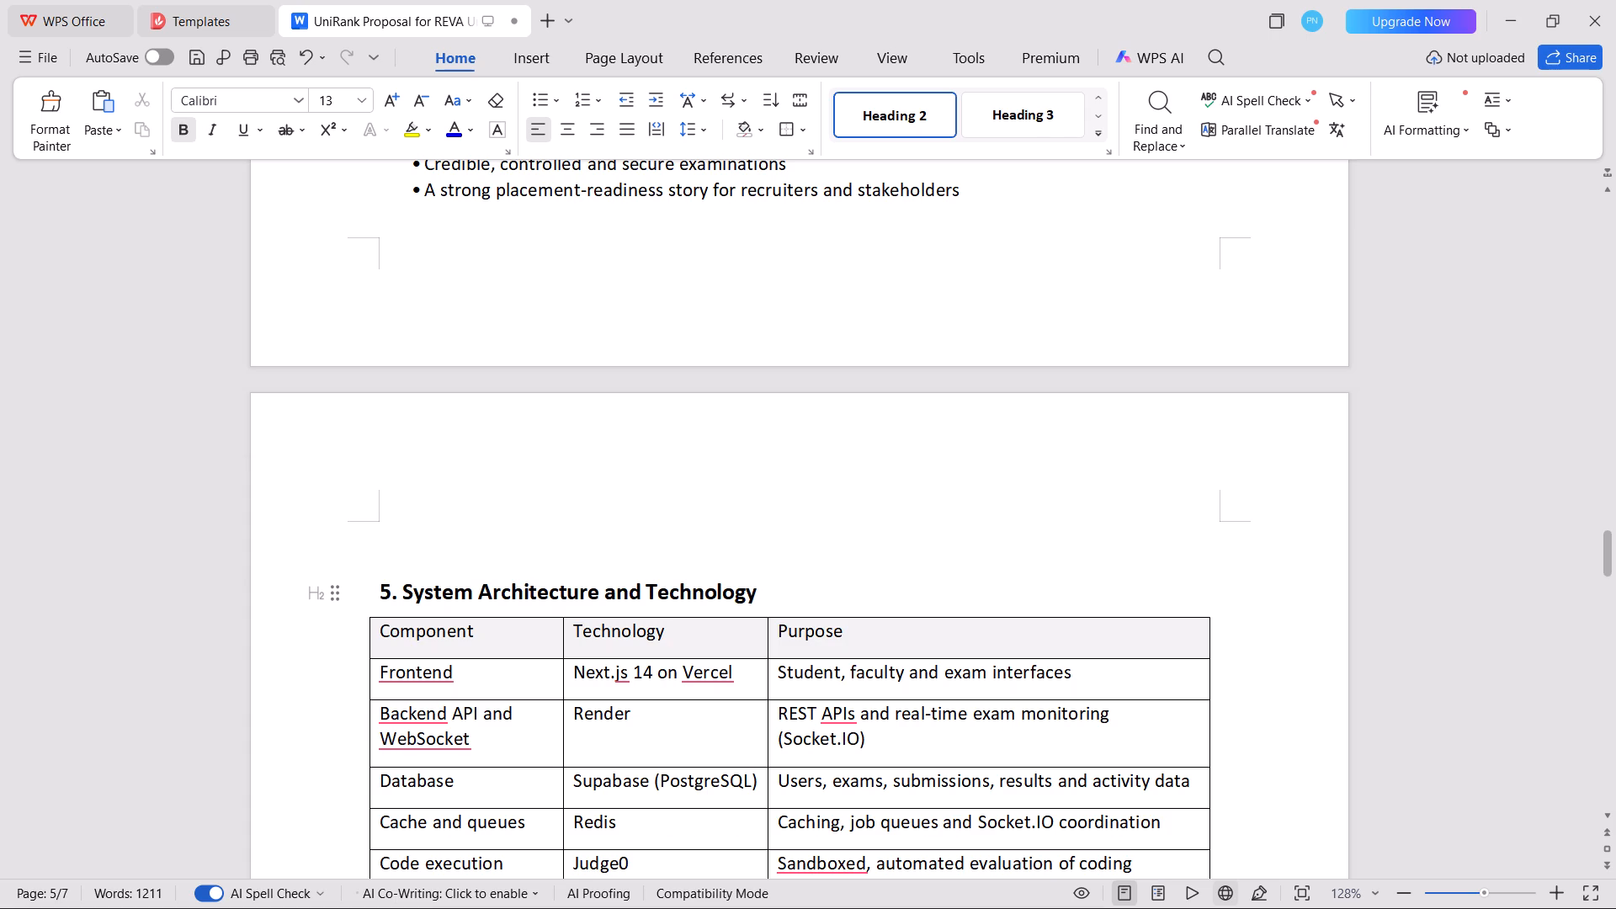
key("BackSpace")
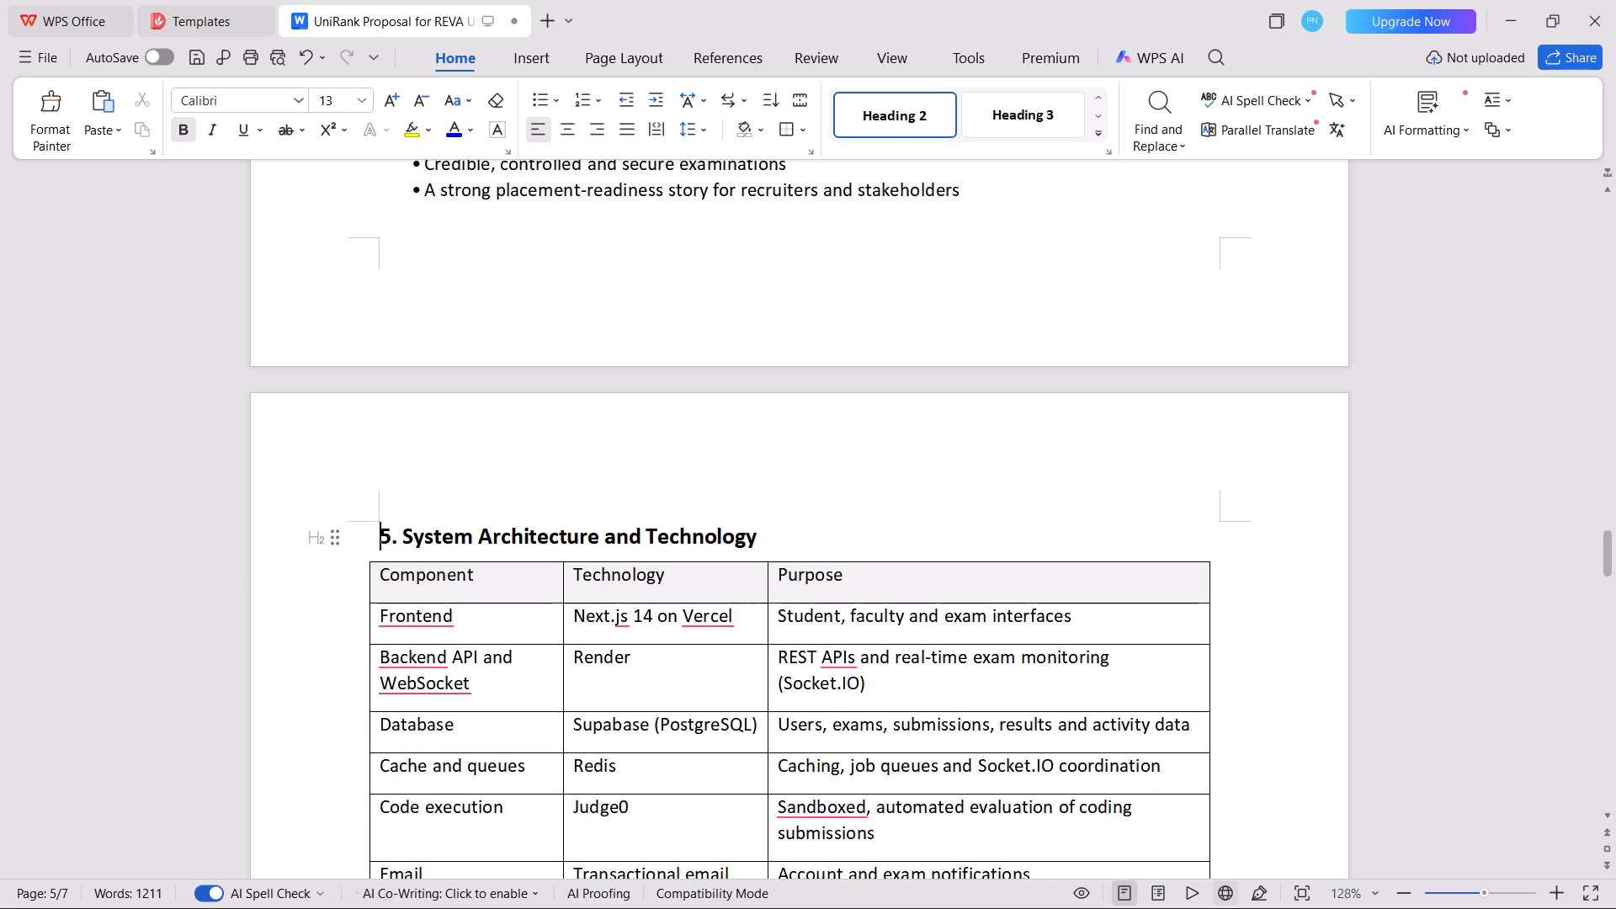
Review the layout from section 5 System Architecture and Technology through the section 6 Financial Proposal tables and notes.
scroll(644, 514, "down", 2)
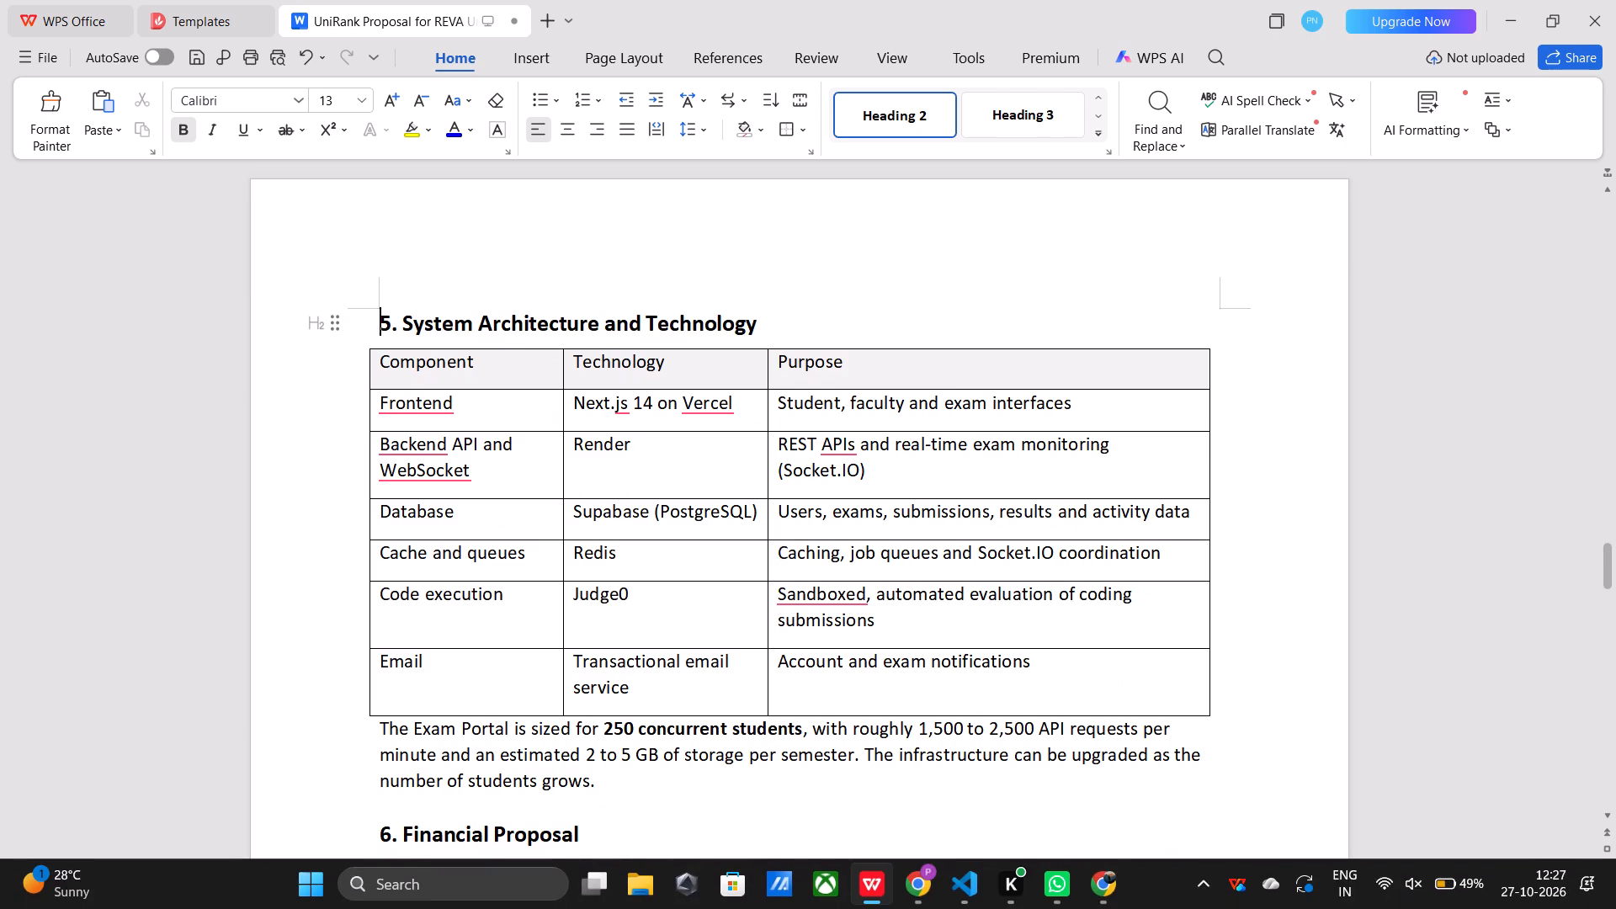
scroll(687, 738, "down", 4)
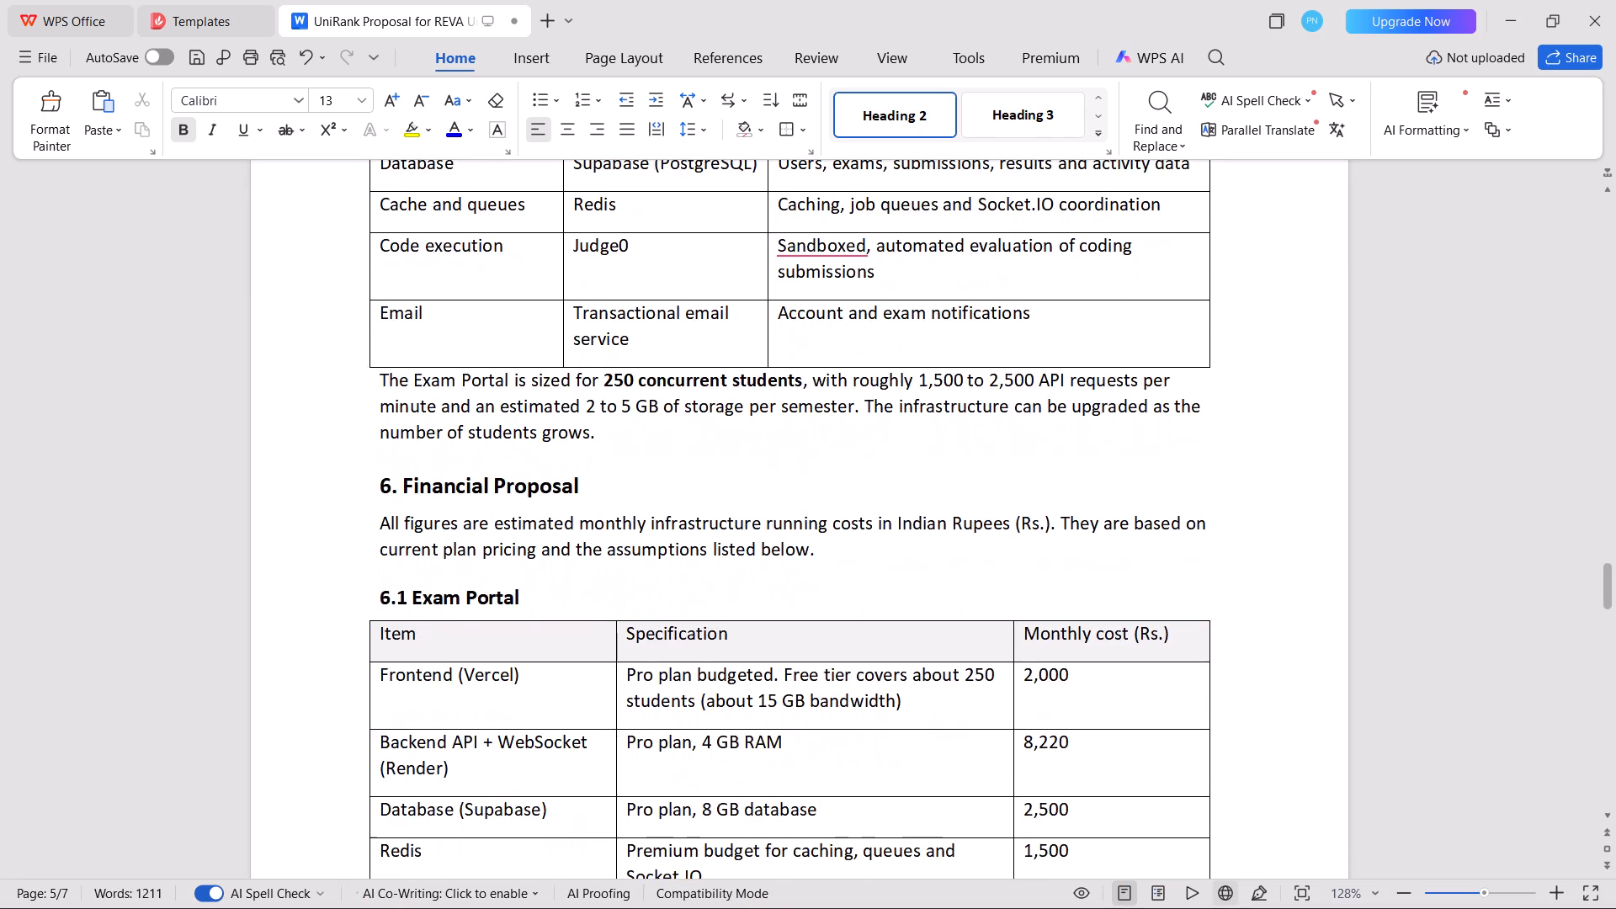
scroll(687, 738, "down", 3)
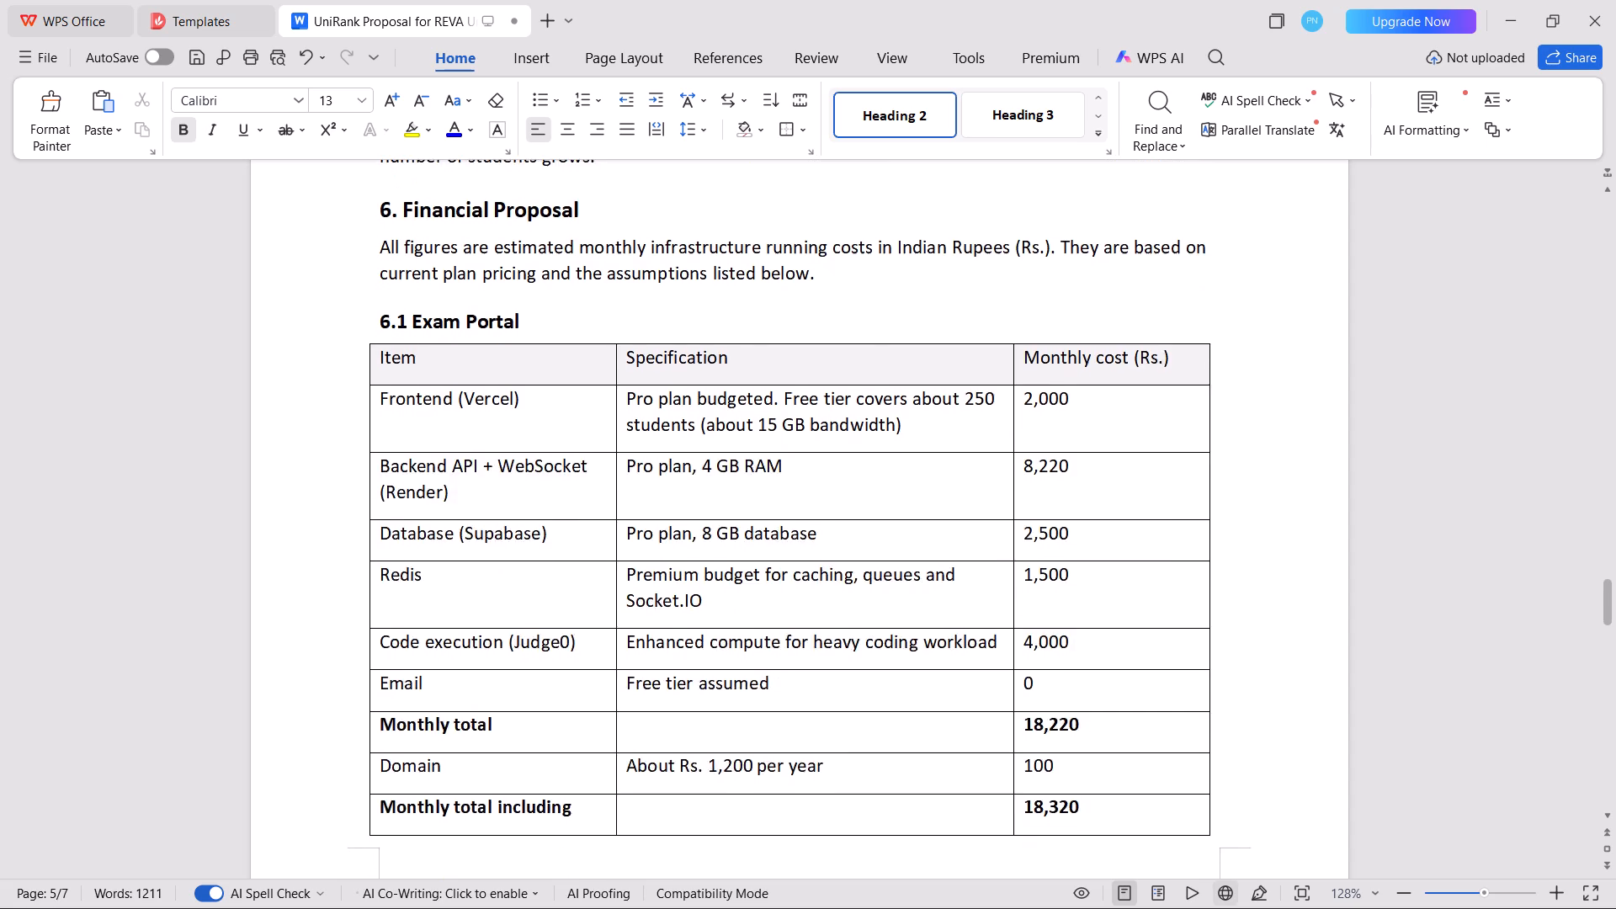
scroll(687, 738, "down", 4)
Examine how the 6.1 Exam Portal cost table breaks across pages and how the 6.2 Main Website table follows it.
scroll(687, 738, "up", 4)
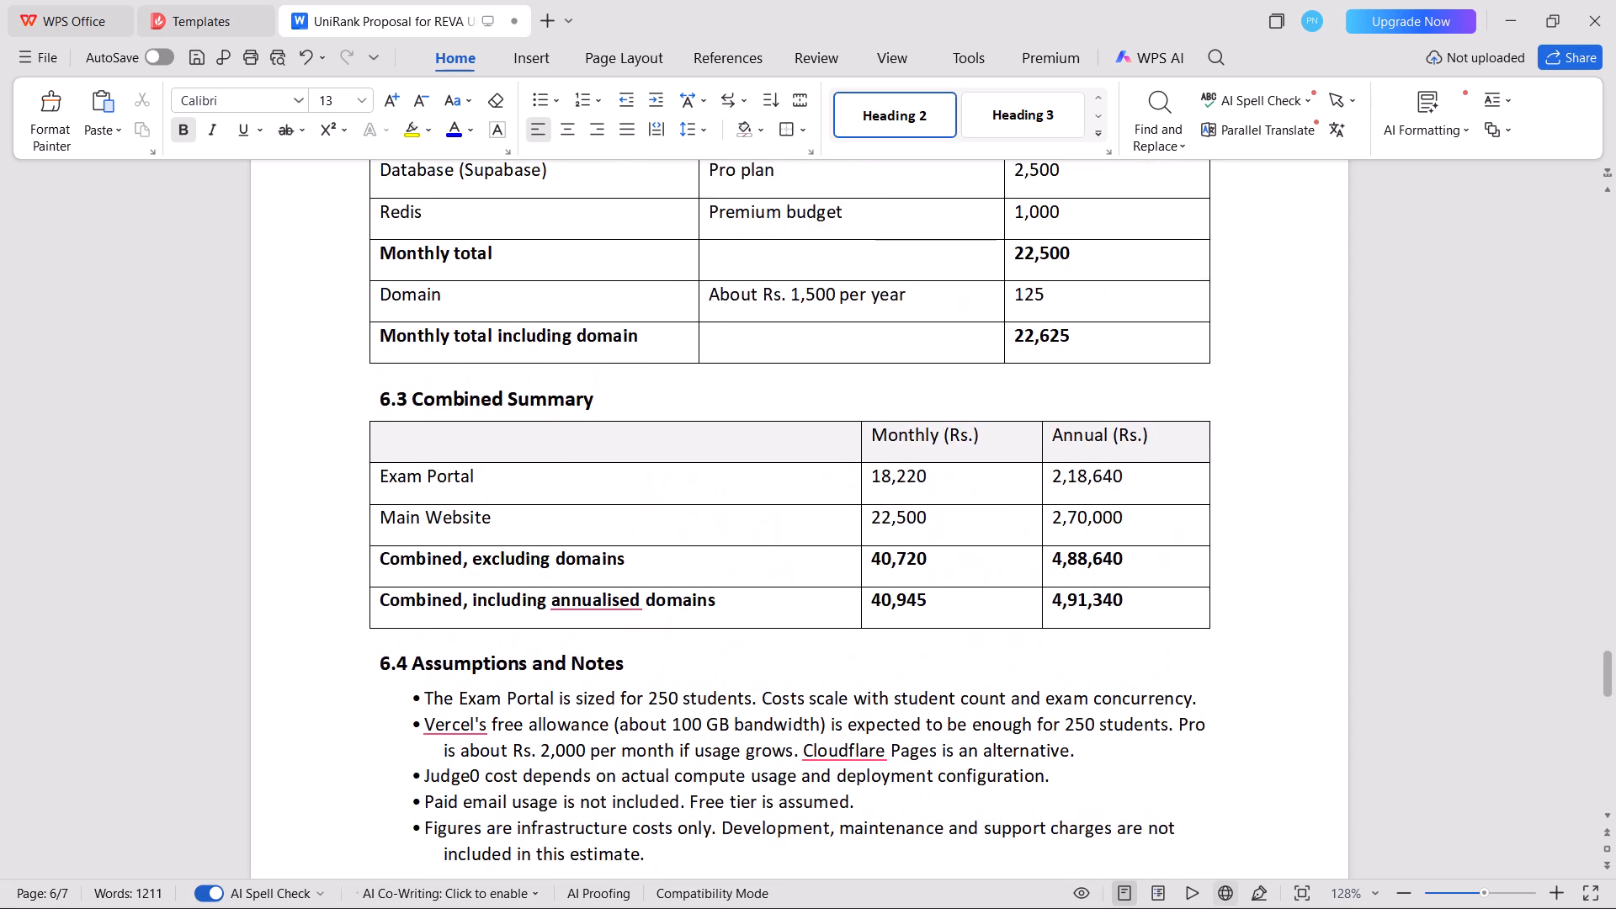
scroll(687, 738, "up", 6)
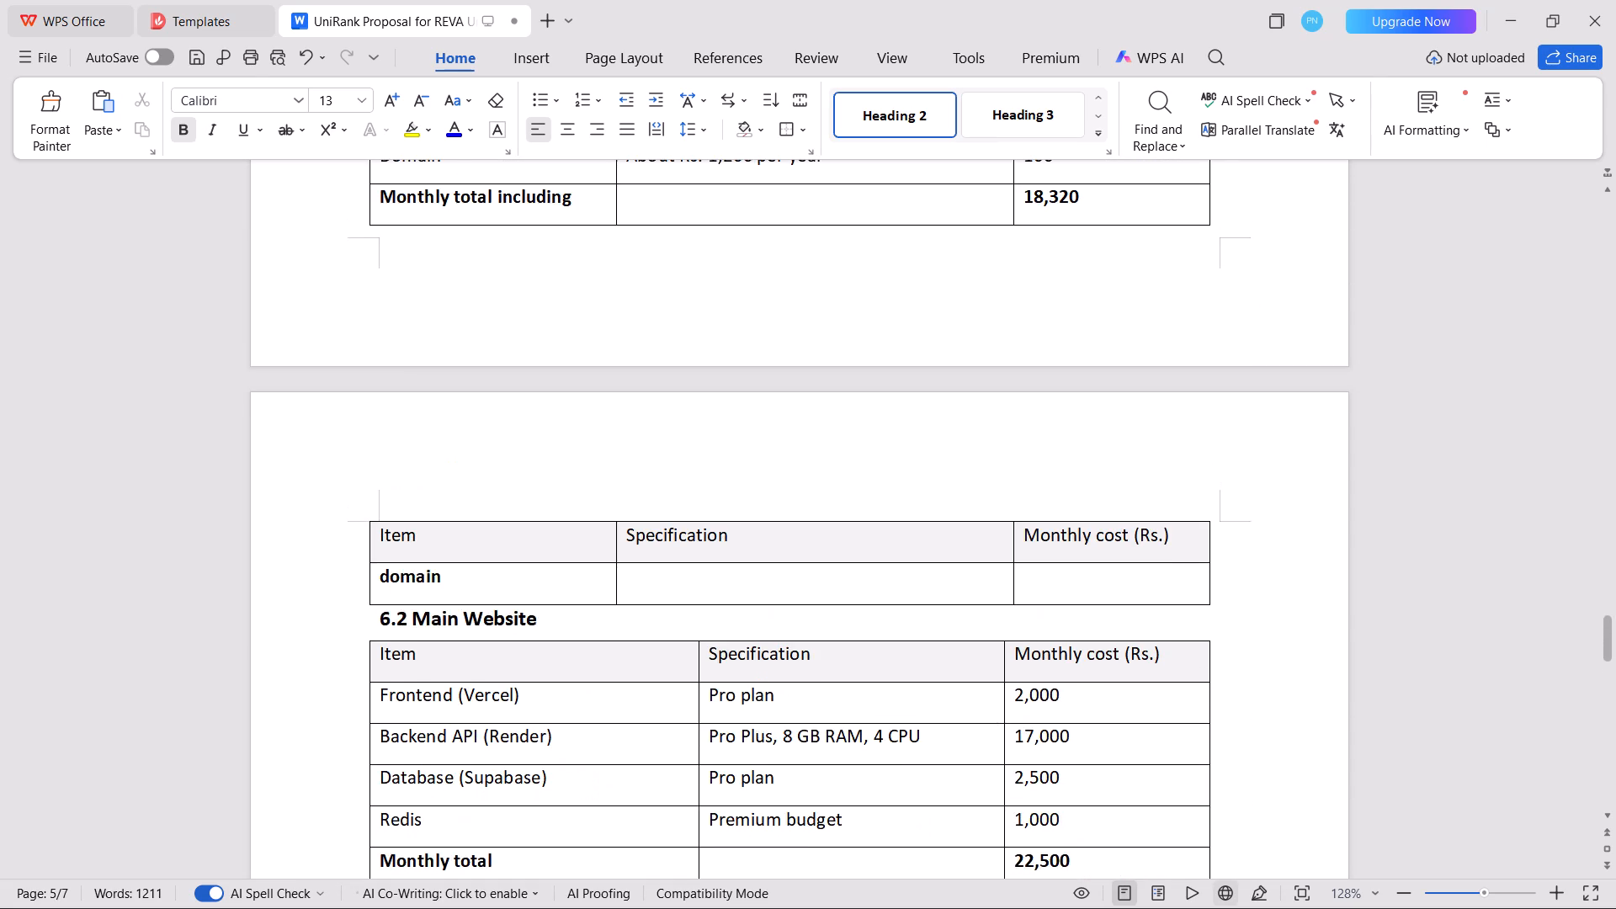
scroll(687, 738, "up", 8)
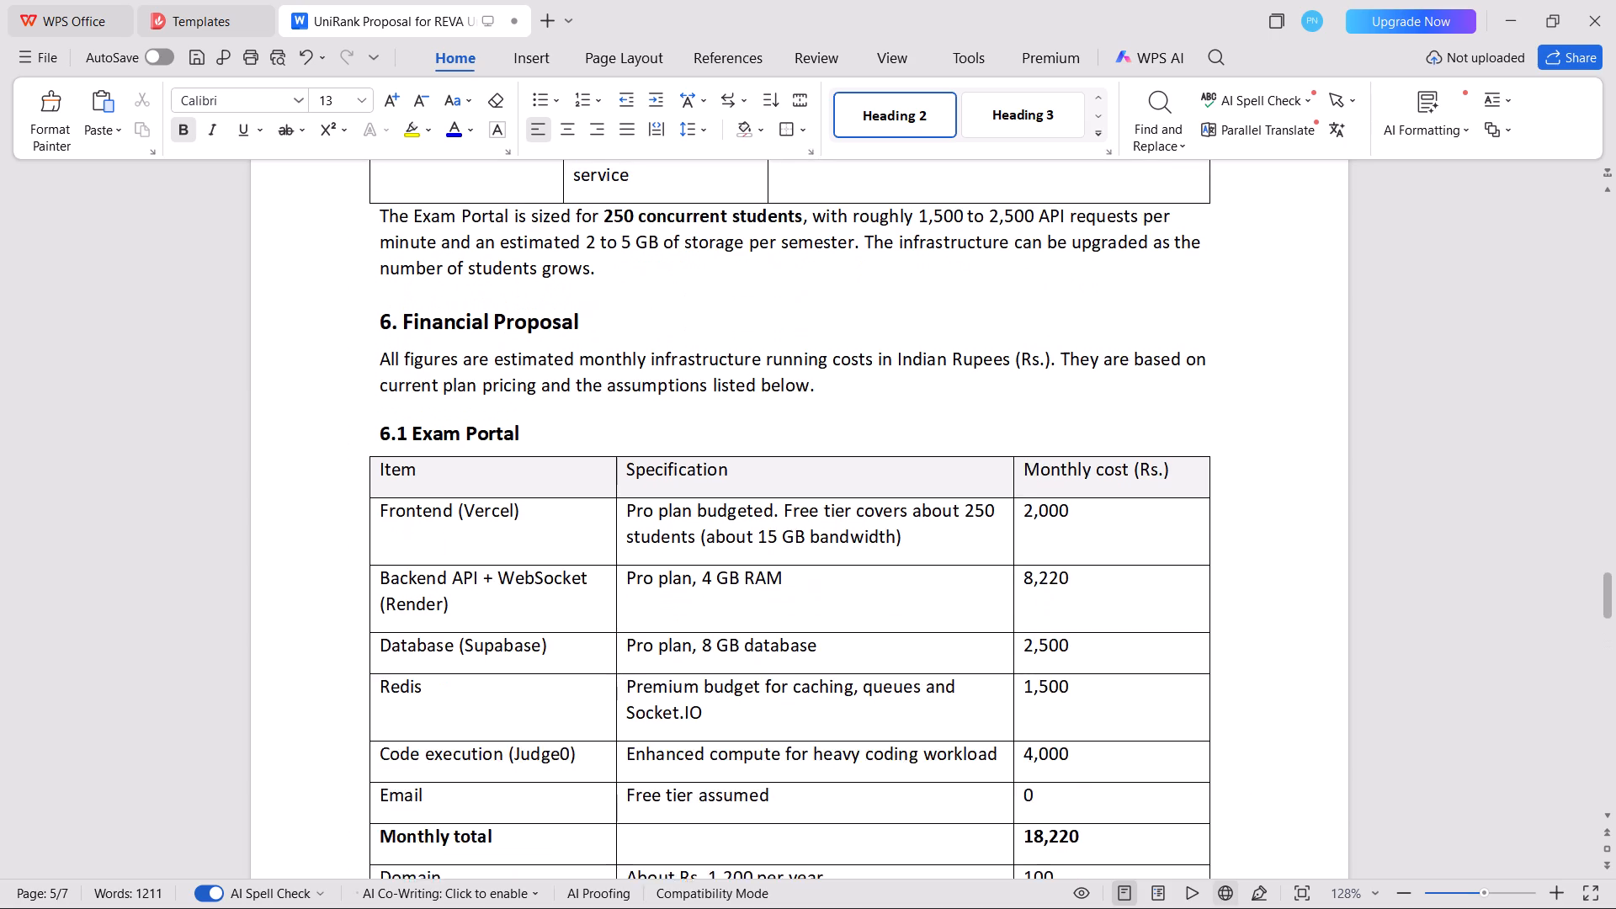
scroll(687, 738, "up", 4)
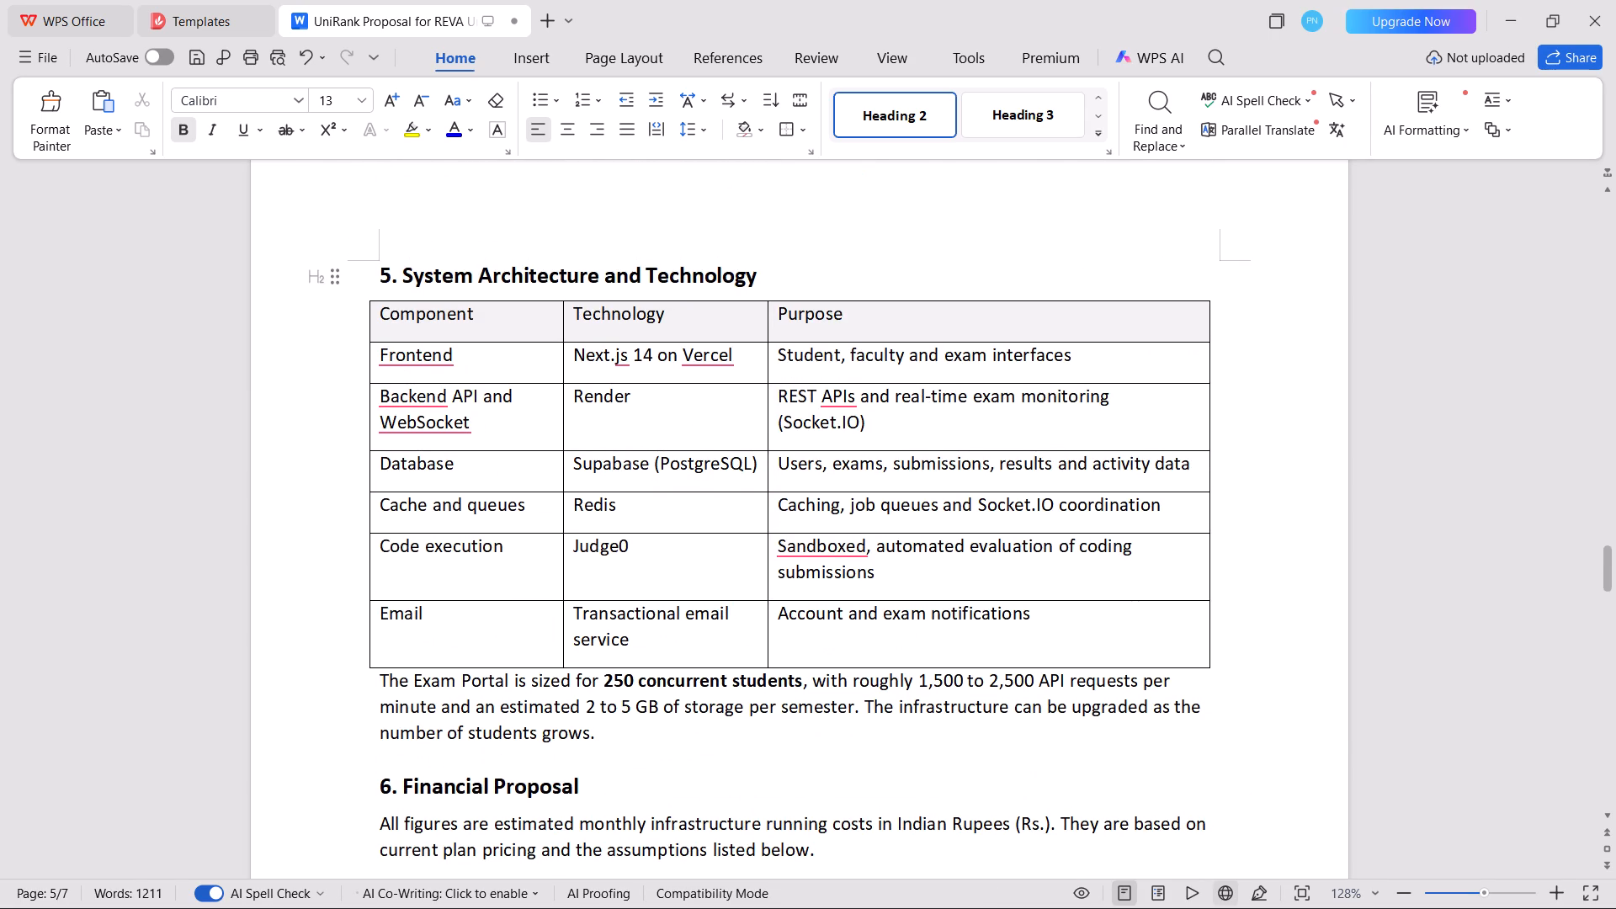
scroll(687, 738, "down", 5)
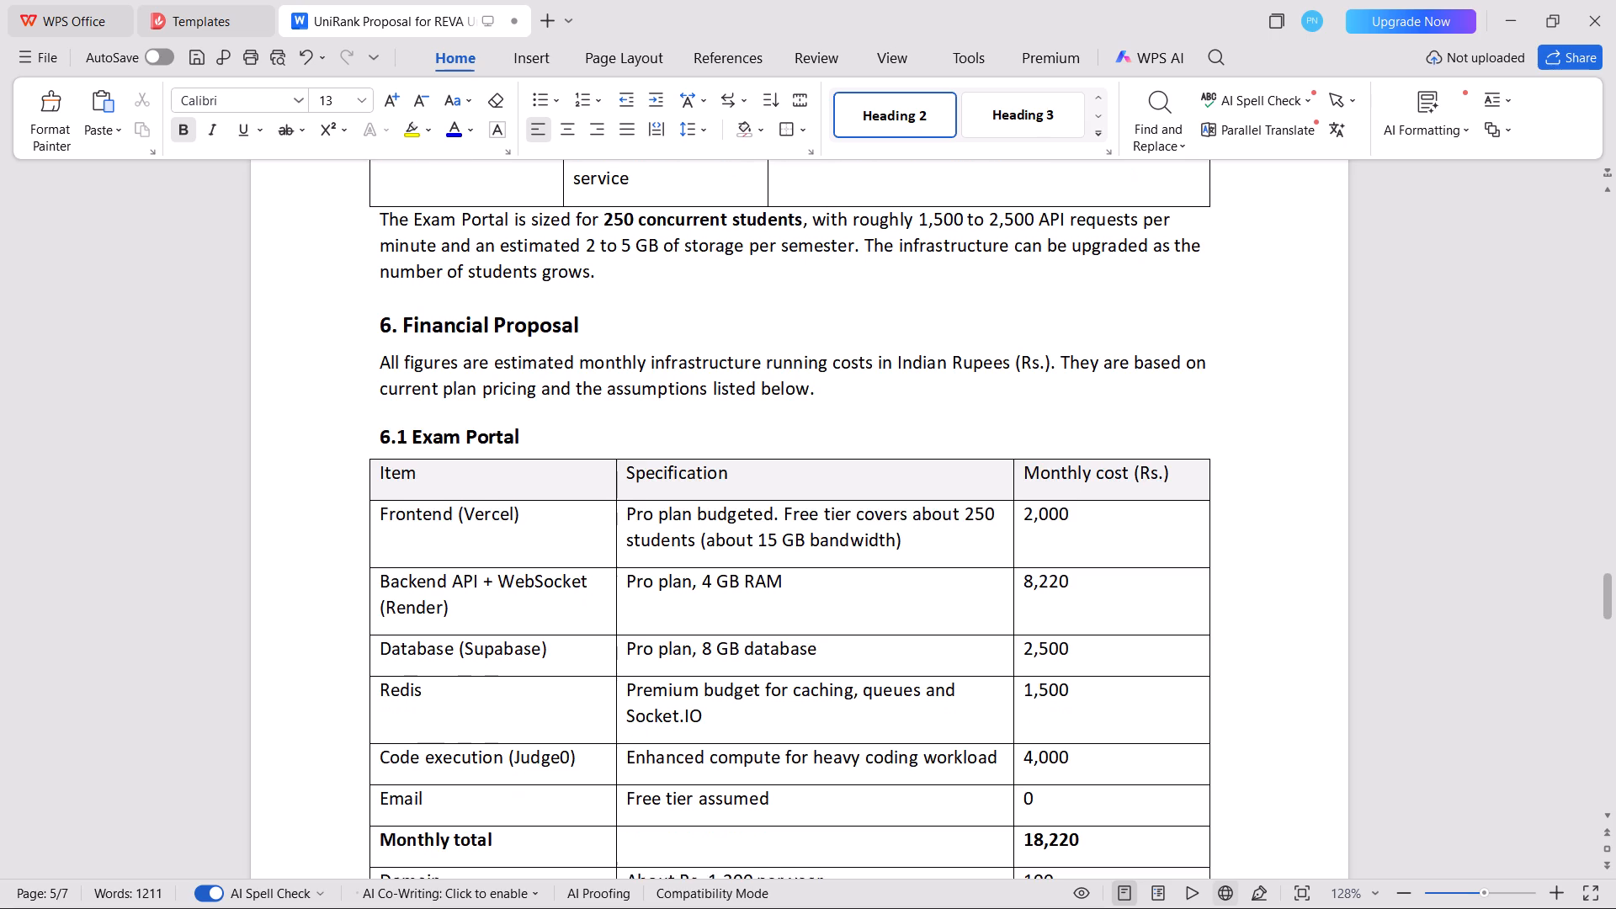
scroll(687, 738, "down", 4)
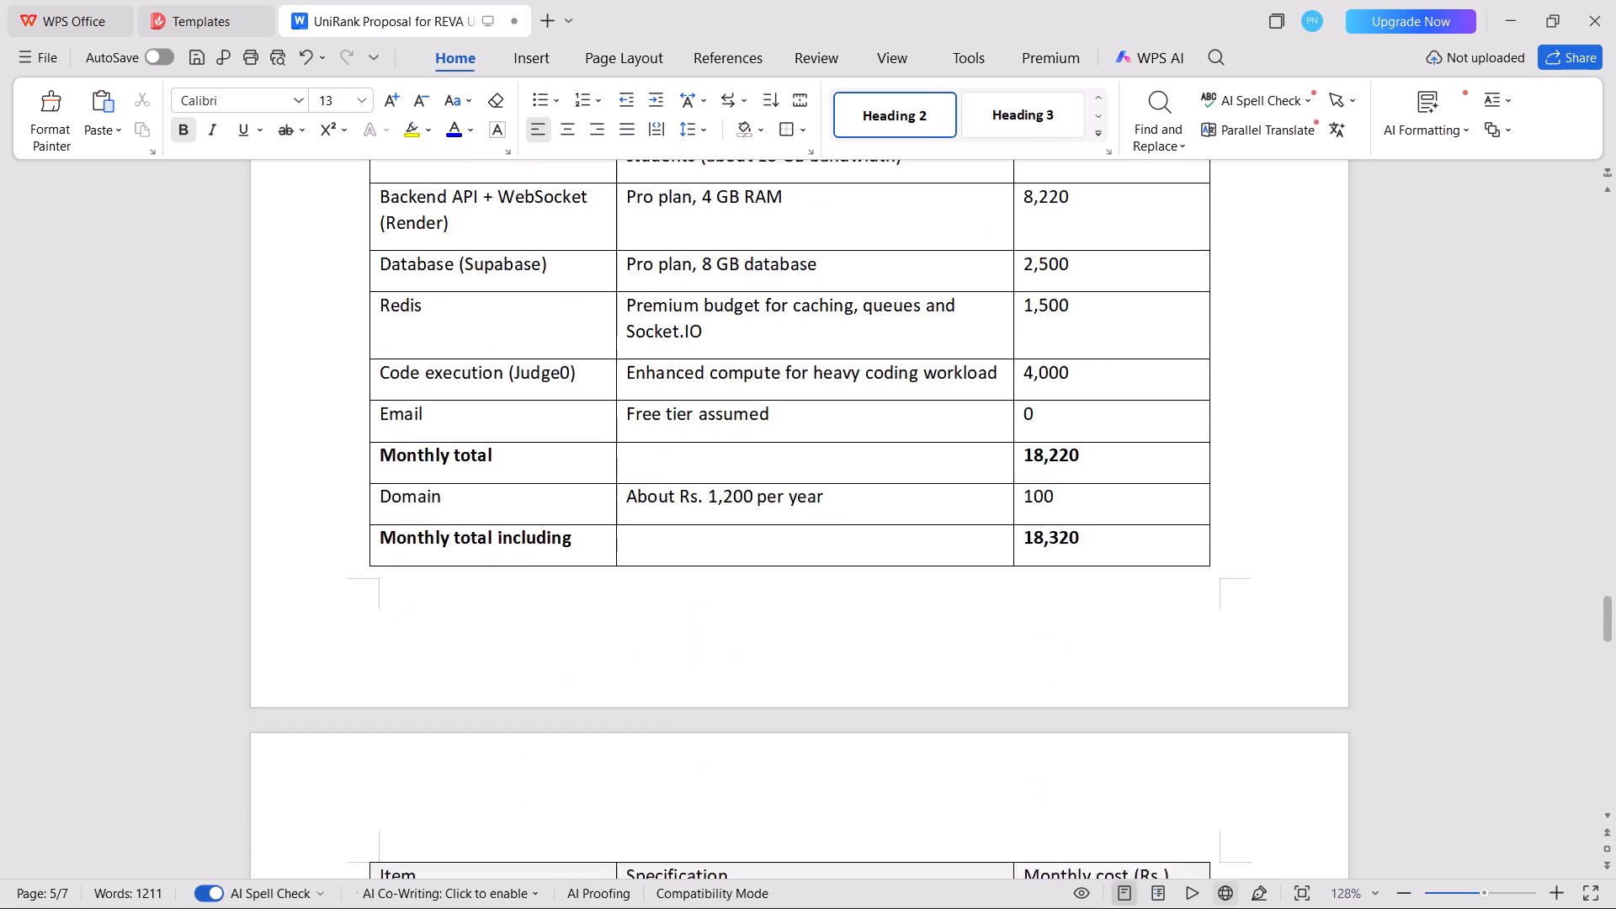
scroll(687, 738, "up", 1)
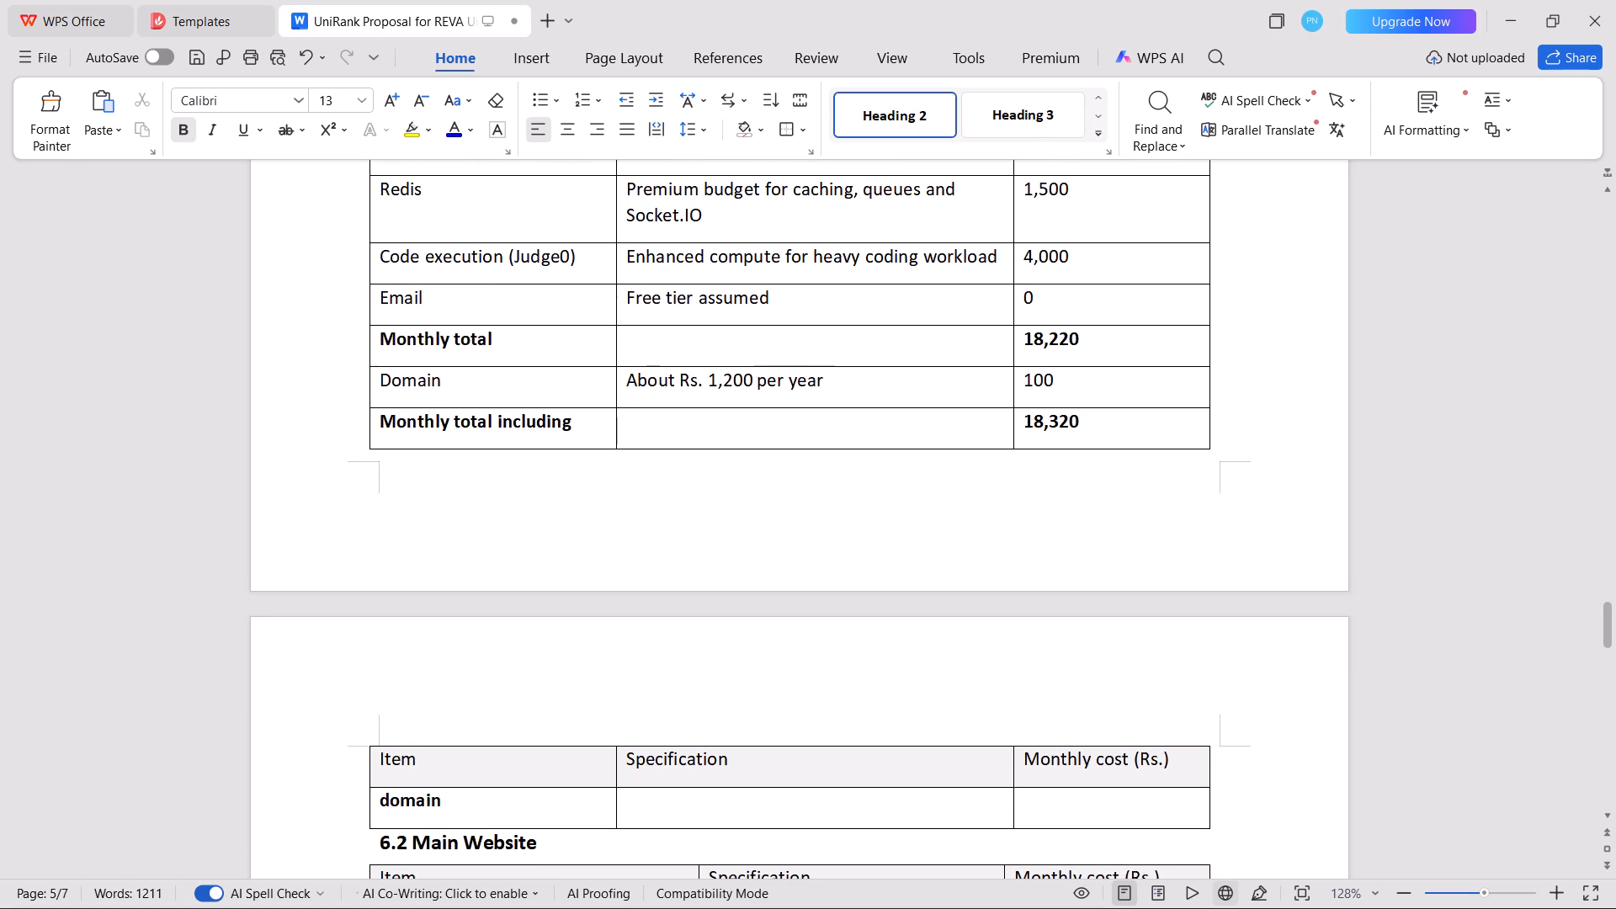
scroll(687, 738, "up", 2)
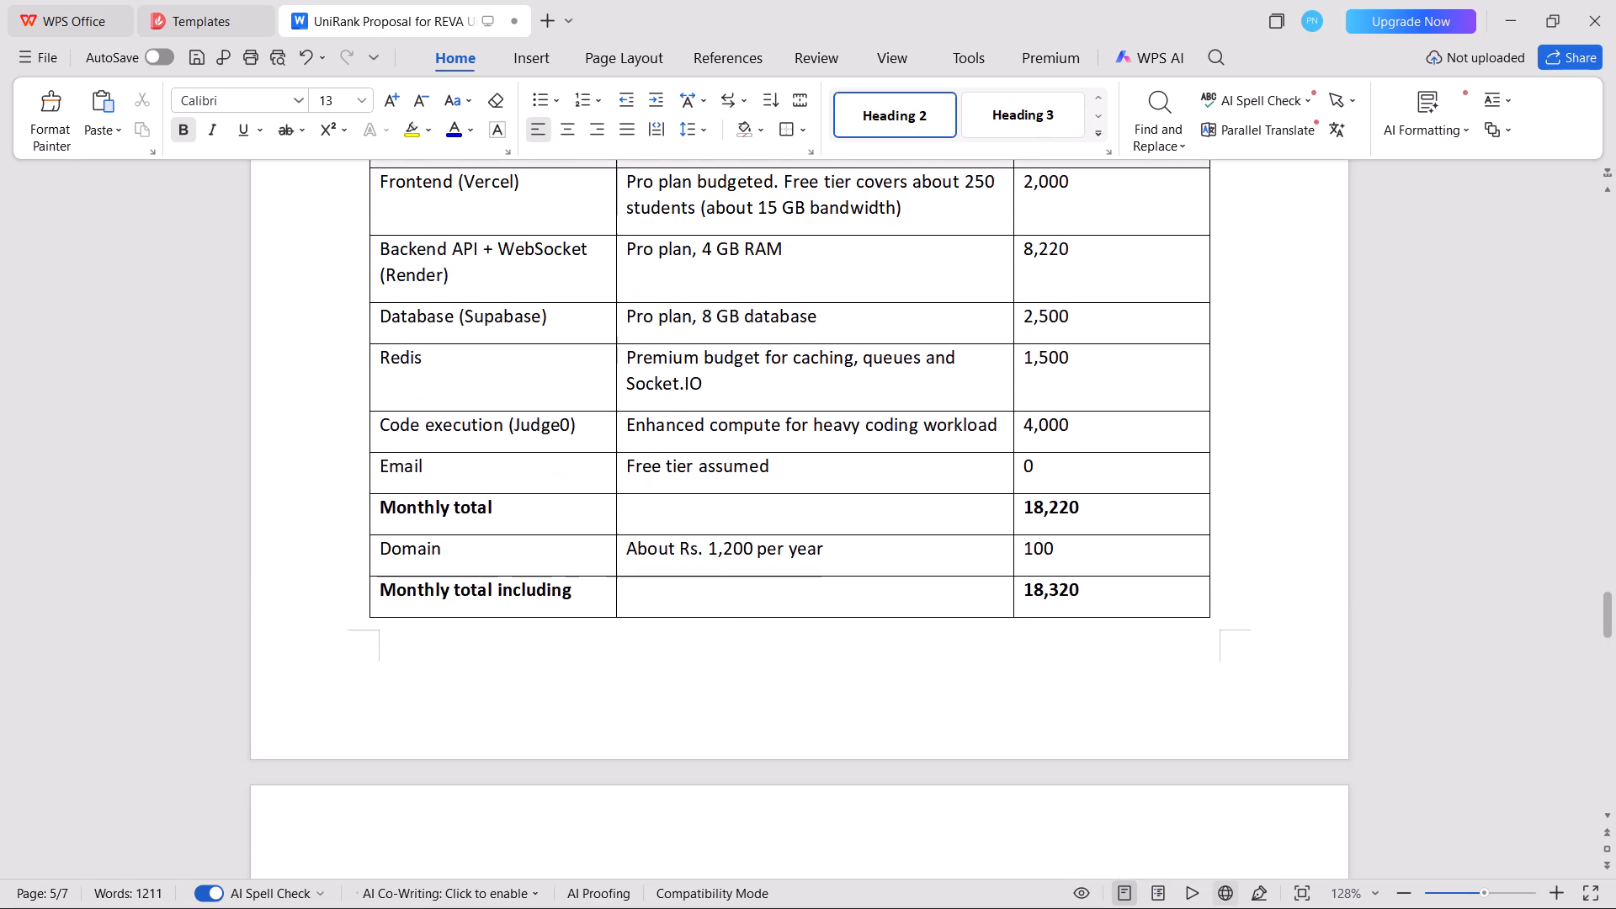
scroll(687, 738, "right", 1)
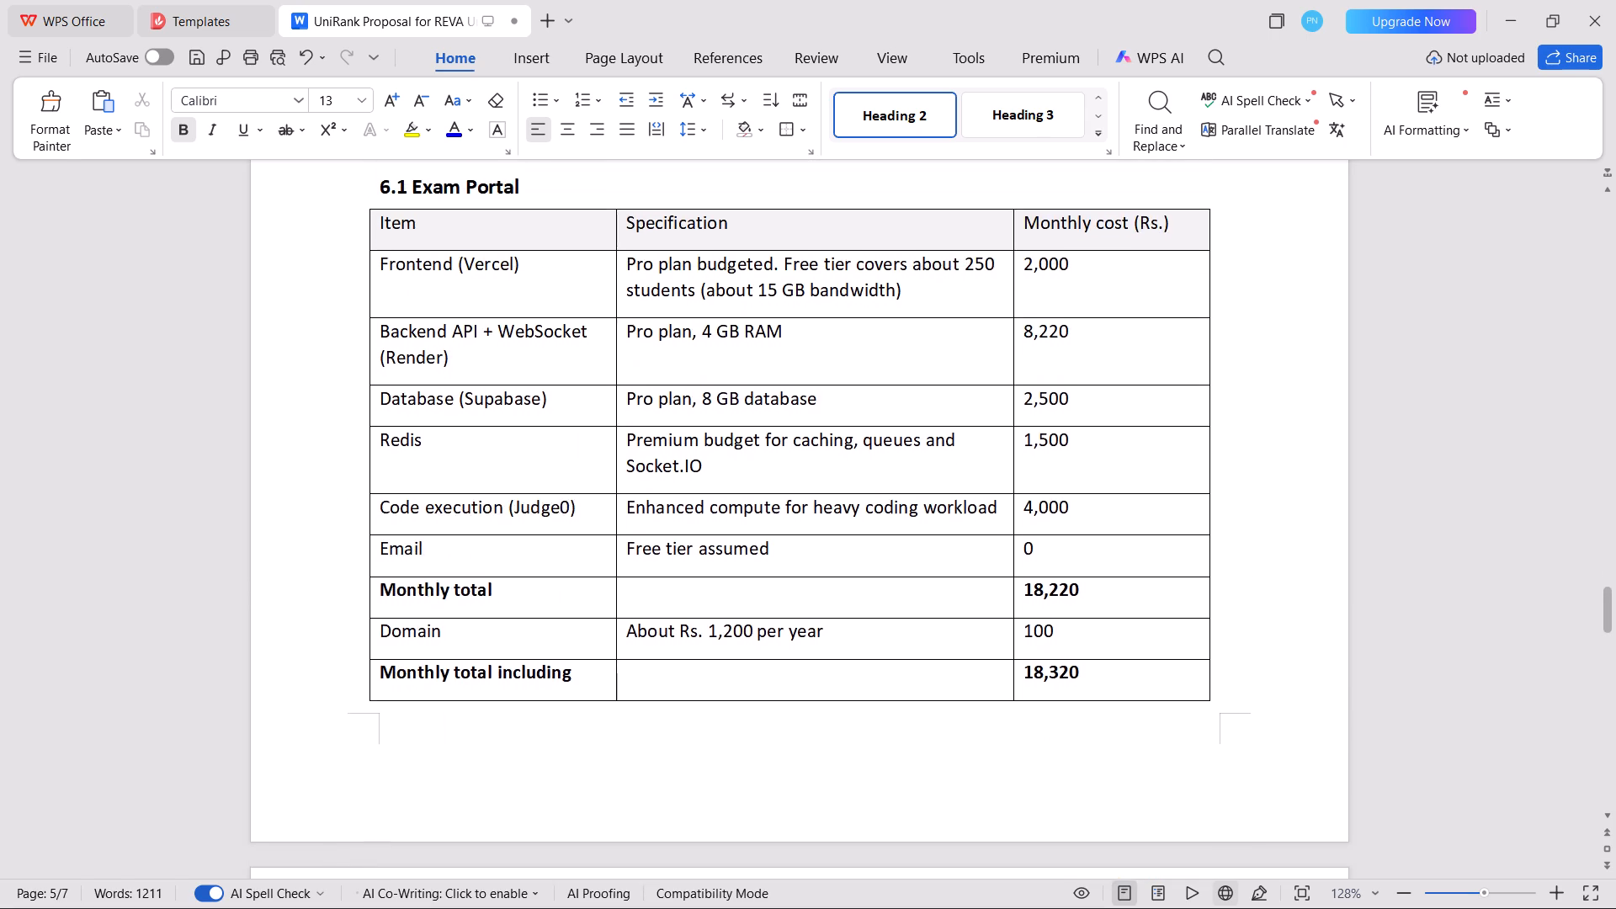
scroll(687, 738, "right", 1)
scroll(687, 738, "down", 2)
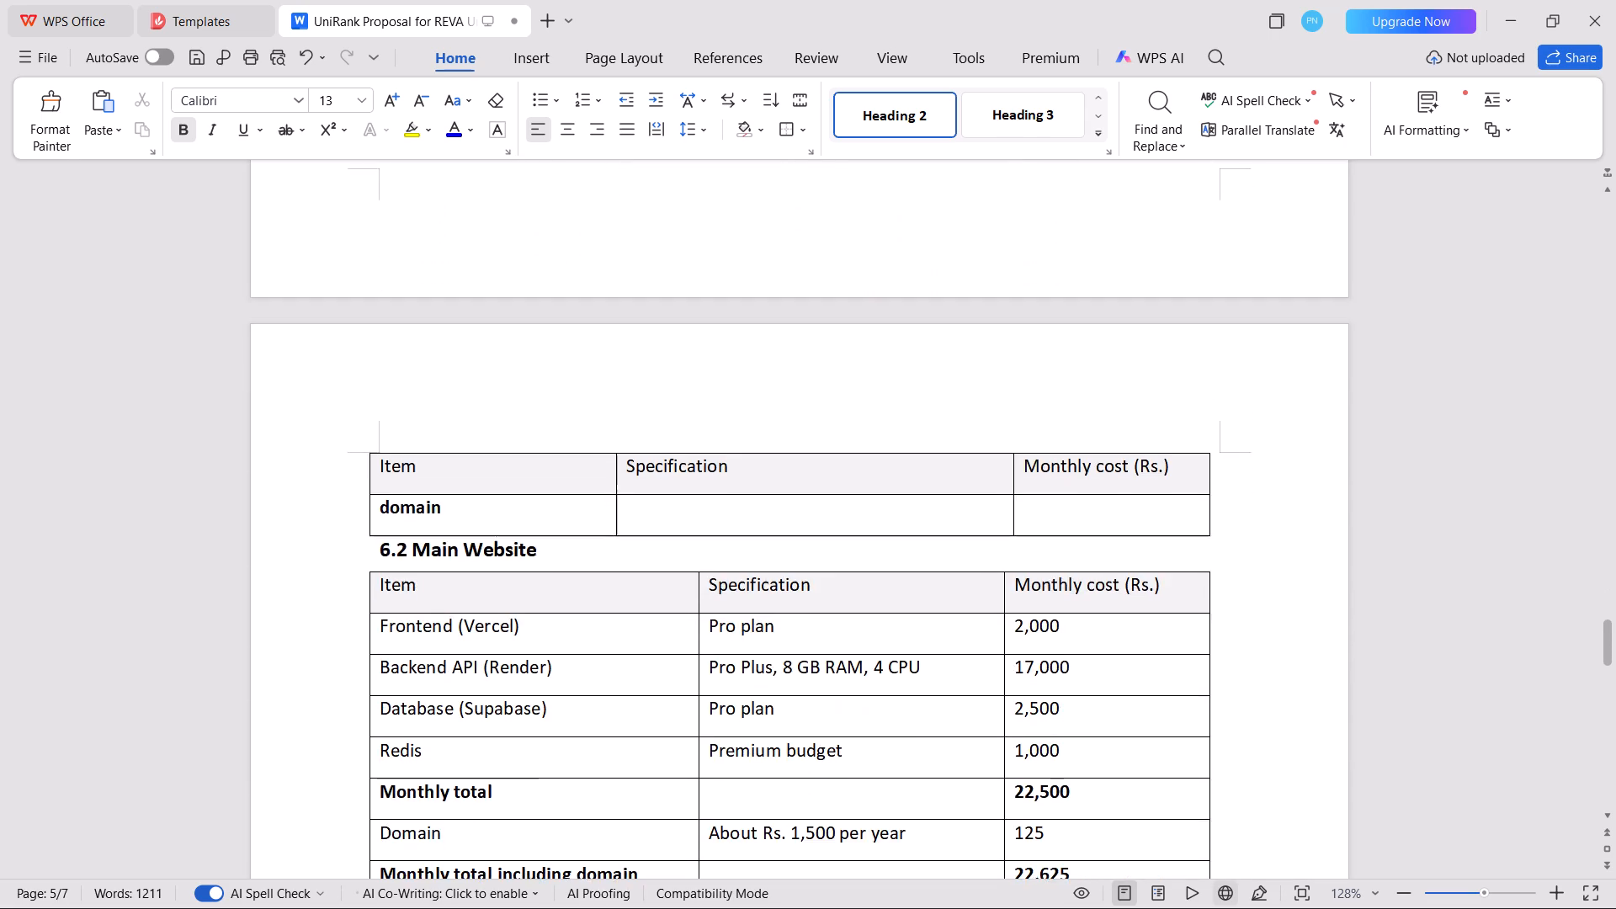
scroll(687, 738, "down", 1)
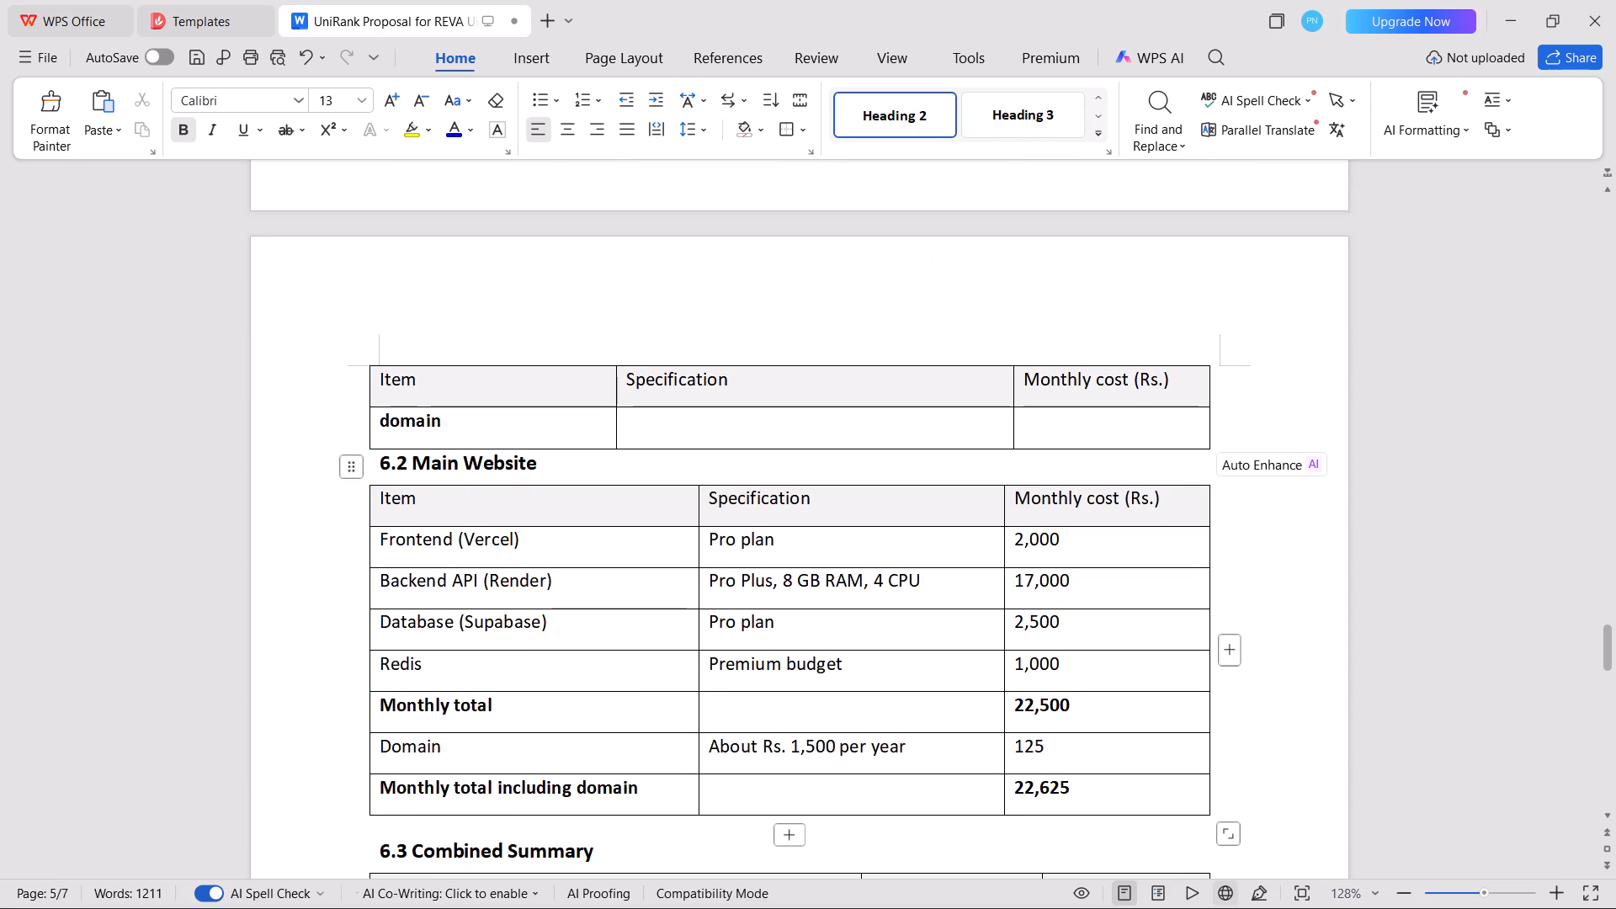
scroll(730, 781, "up", 2)
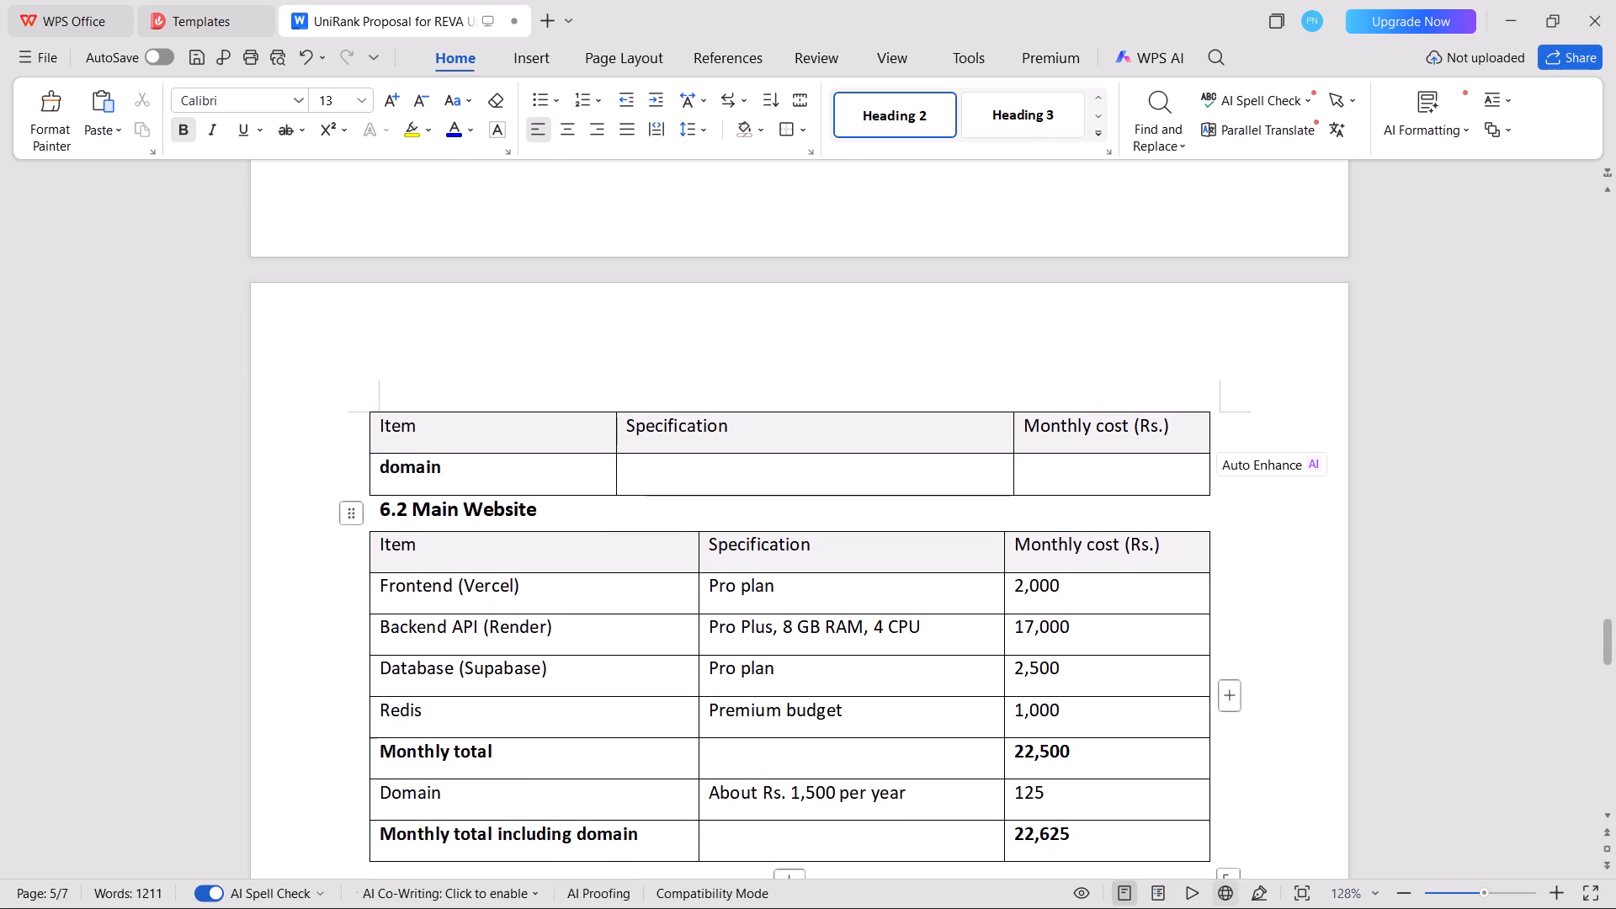
scroll(730, 781, "up", 4)
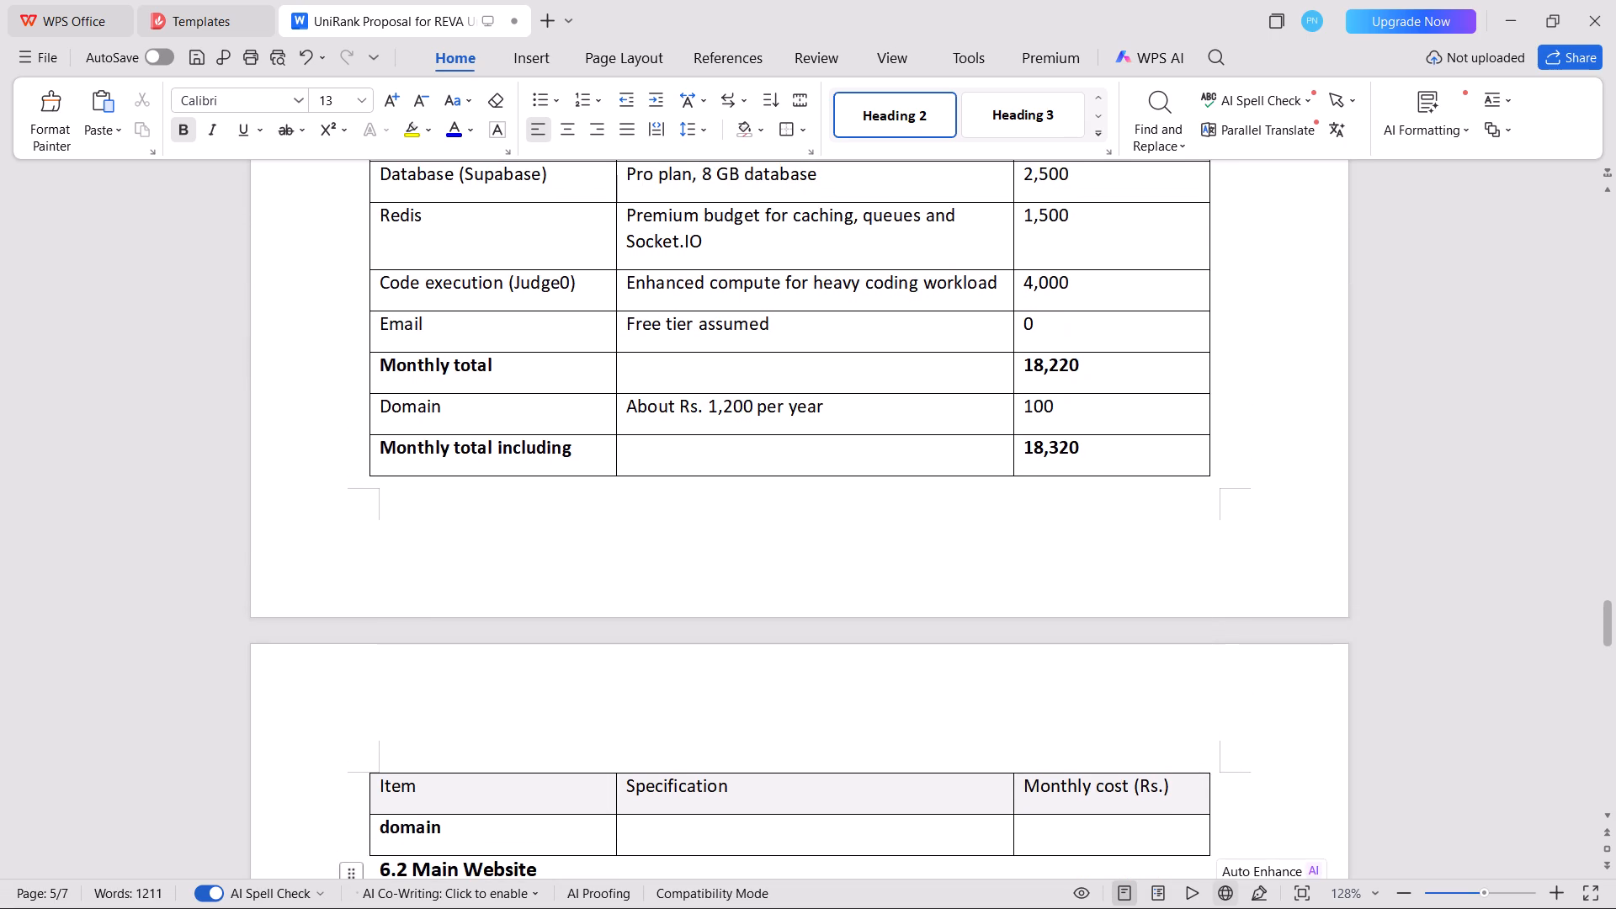
scroll(730, 781, "left", 1)
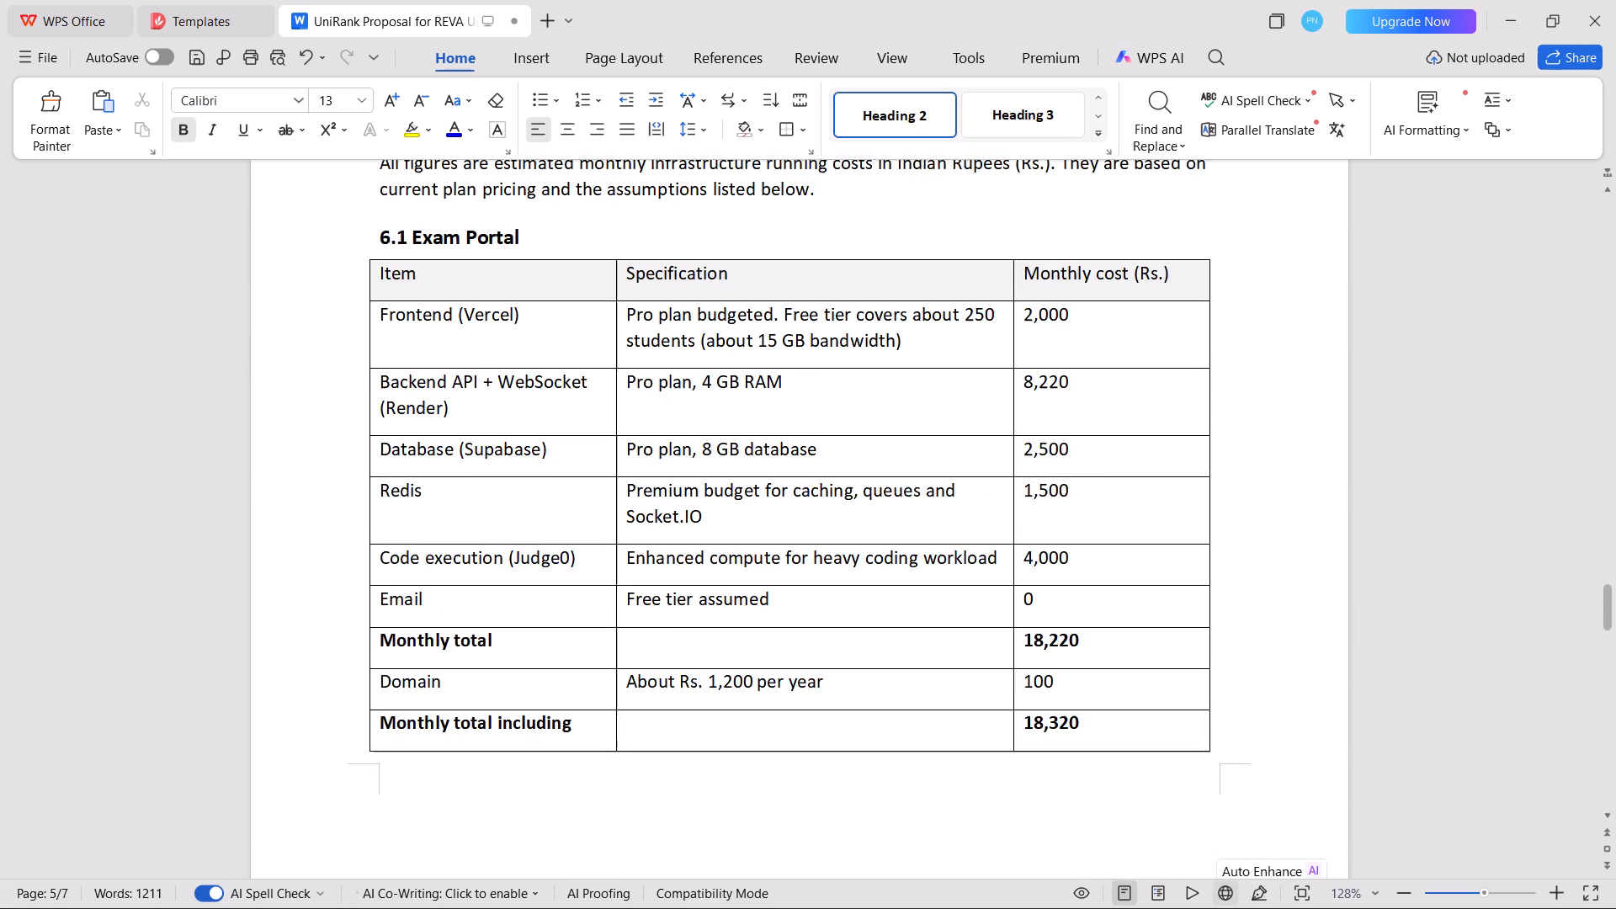
scroll(730, 781, "left", 1)
scroll(543, 792, "down", 2)
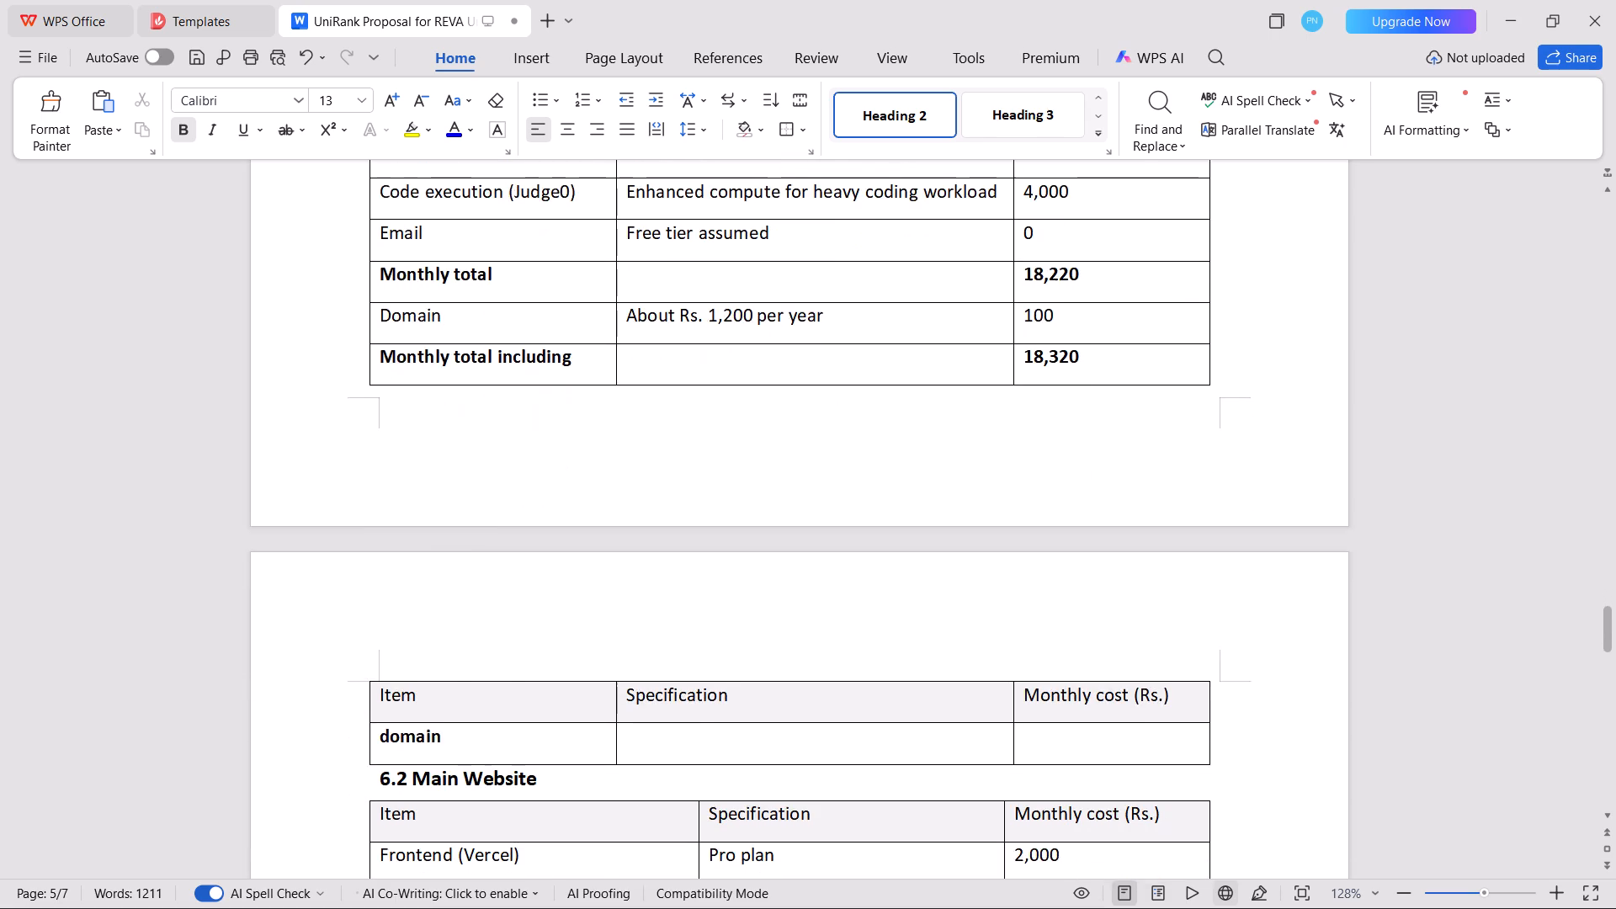
scroll(543, 792, "down", 4)
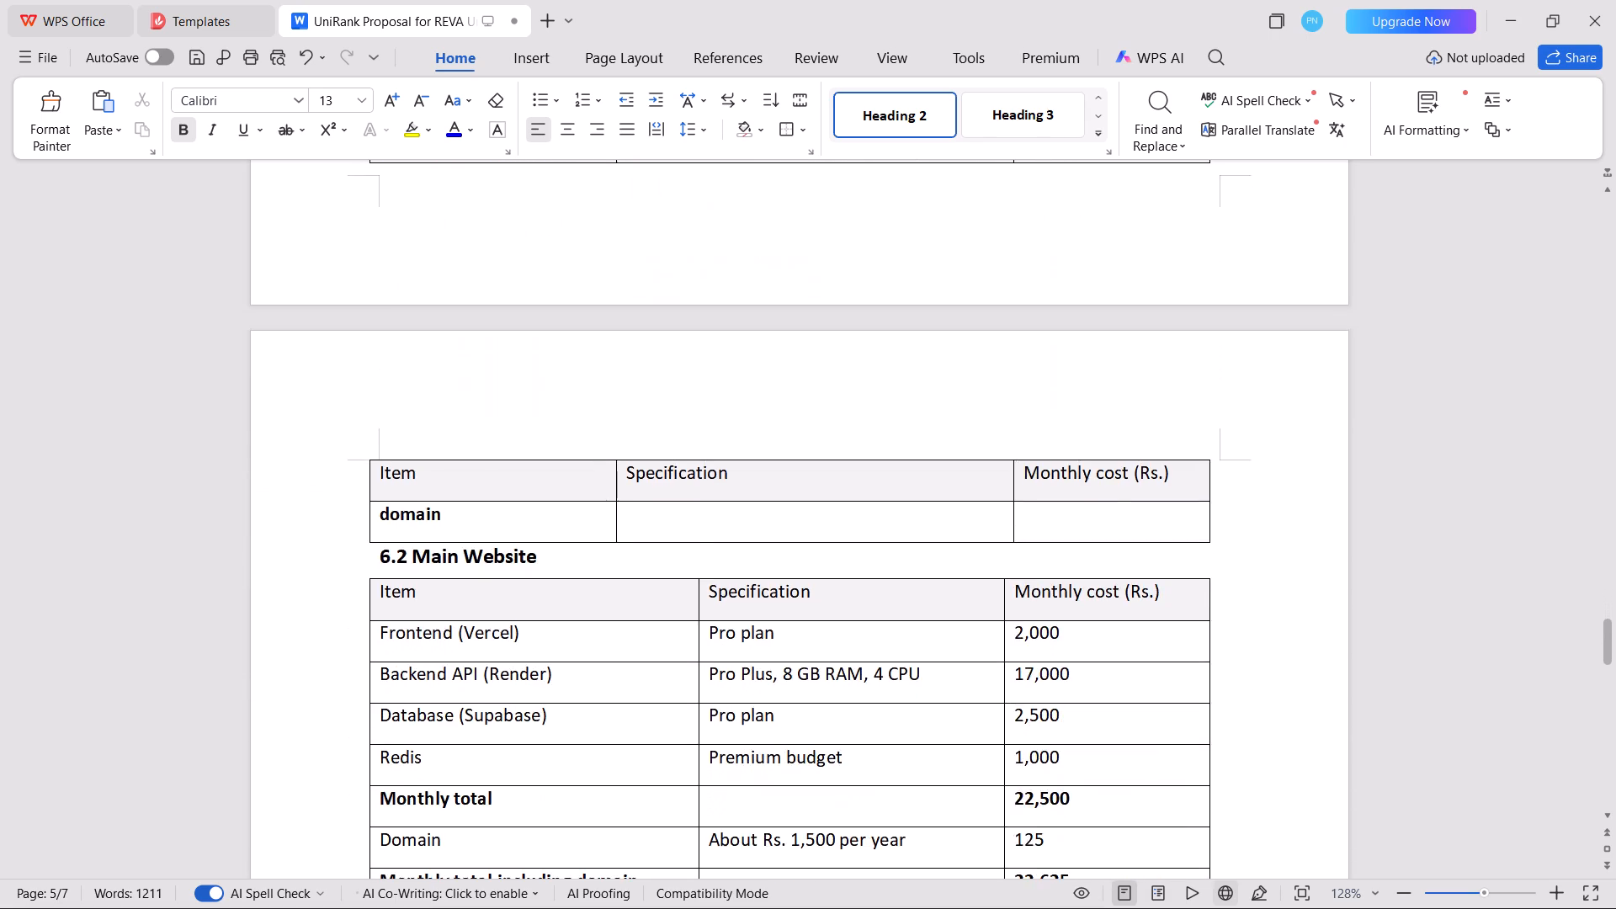
scroll(543, 792, "down", 2)
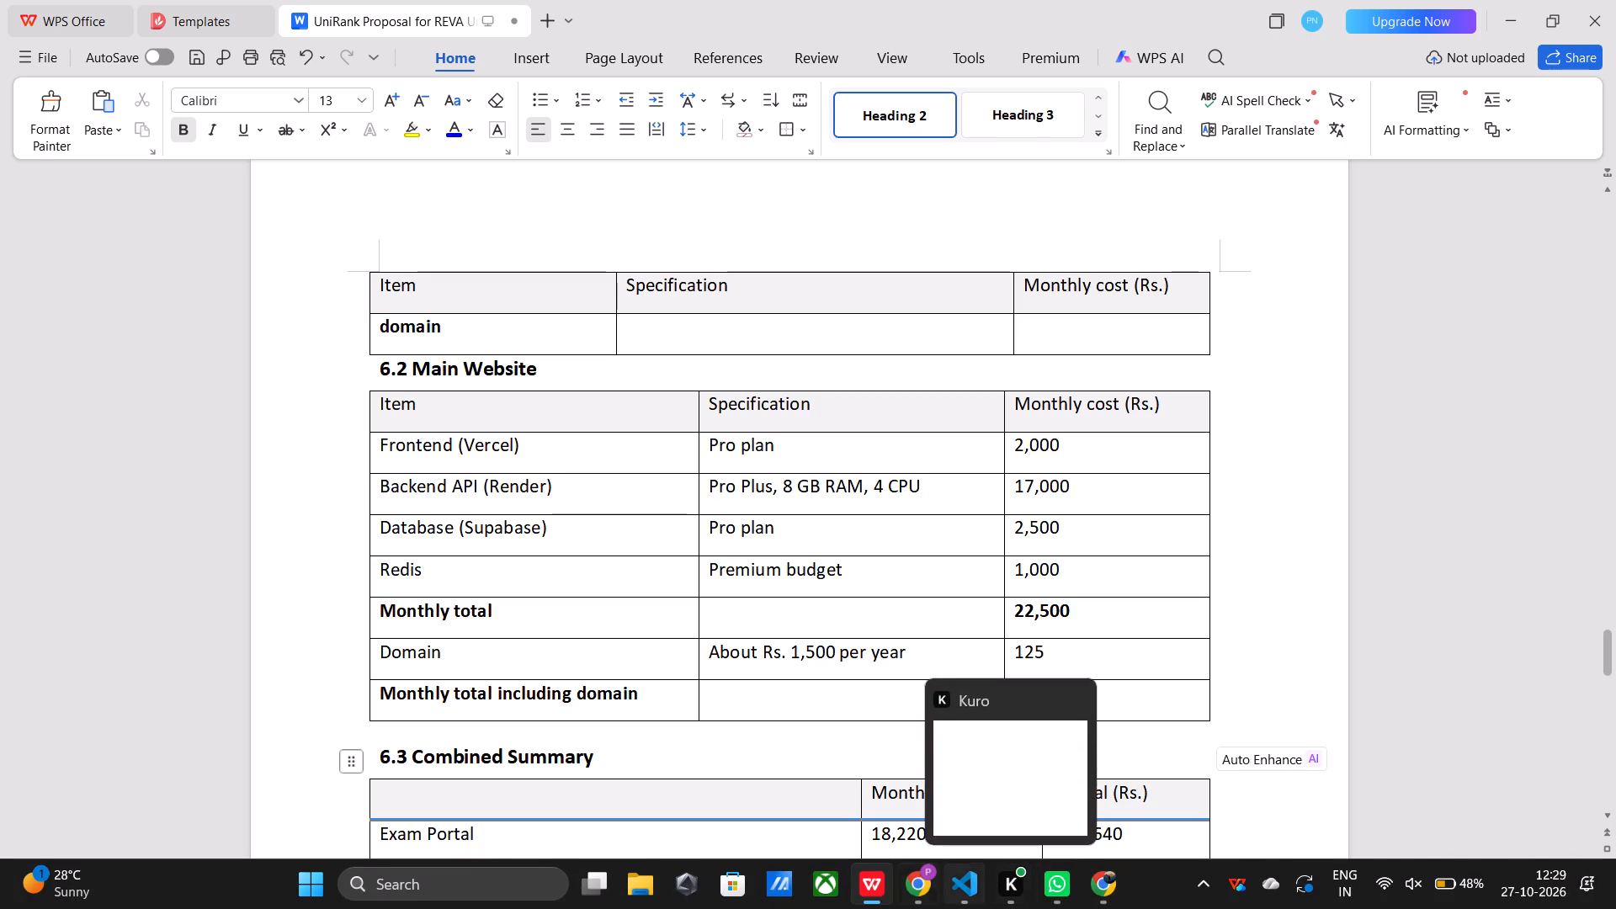
Switch to Chrome and enter "gmee" as a Google search in a new tab.
left_click(936, 884)
left_click(1270, 17)
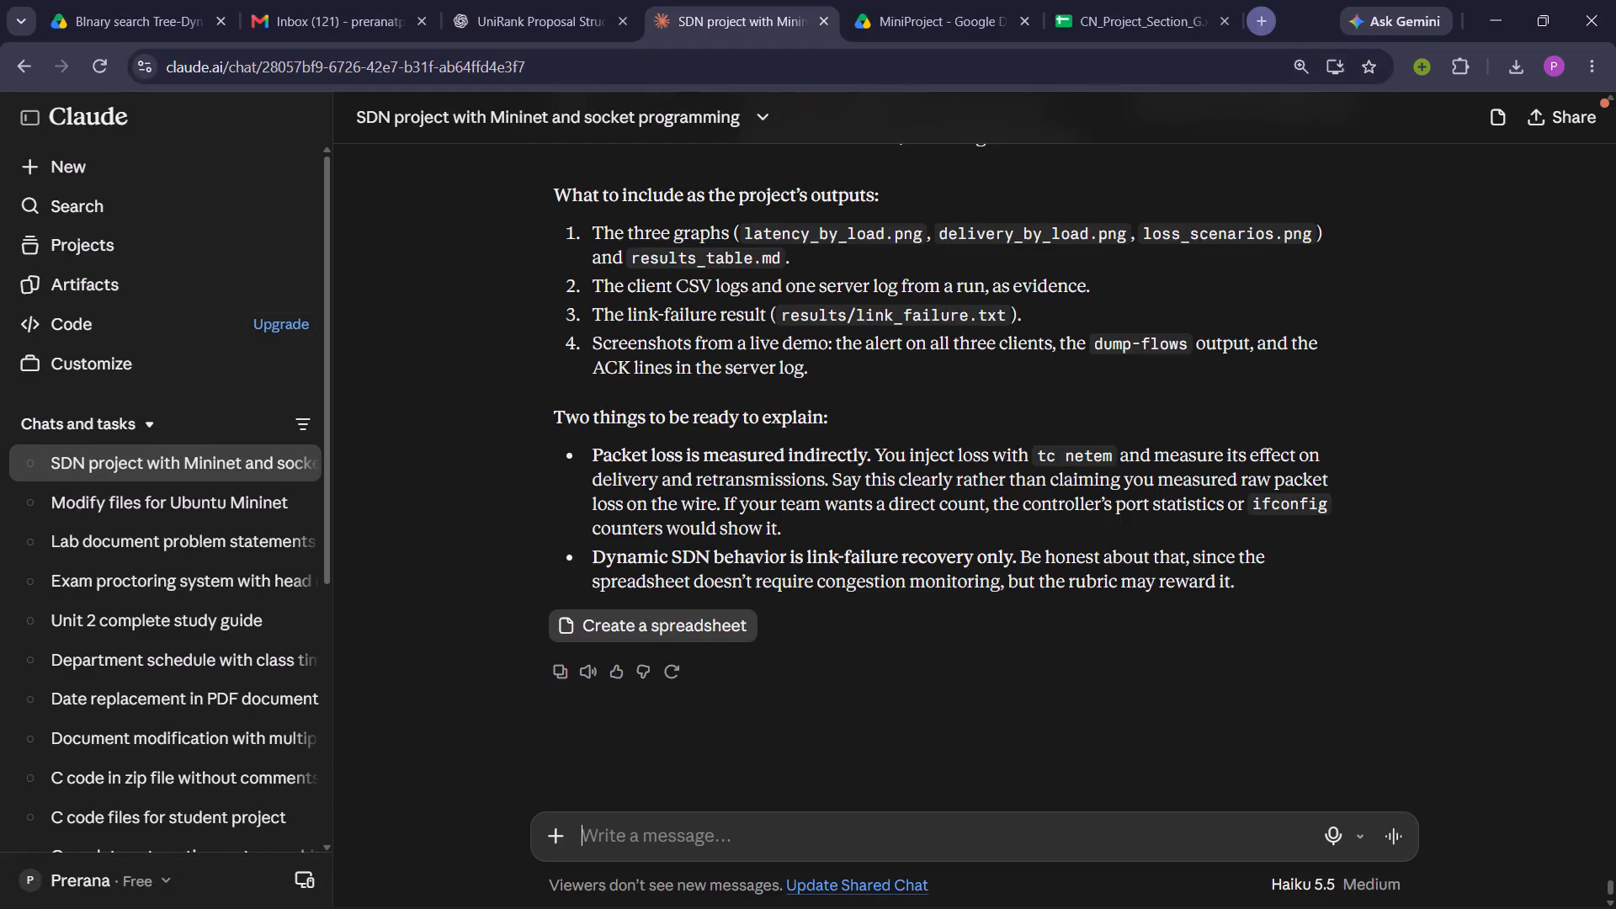
left_click(751, 393)
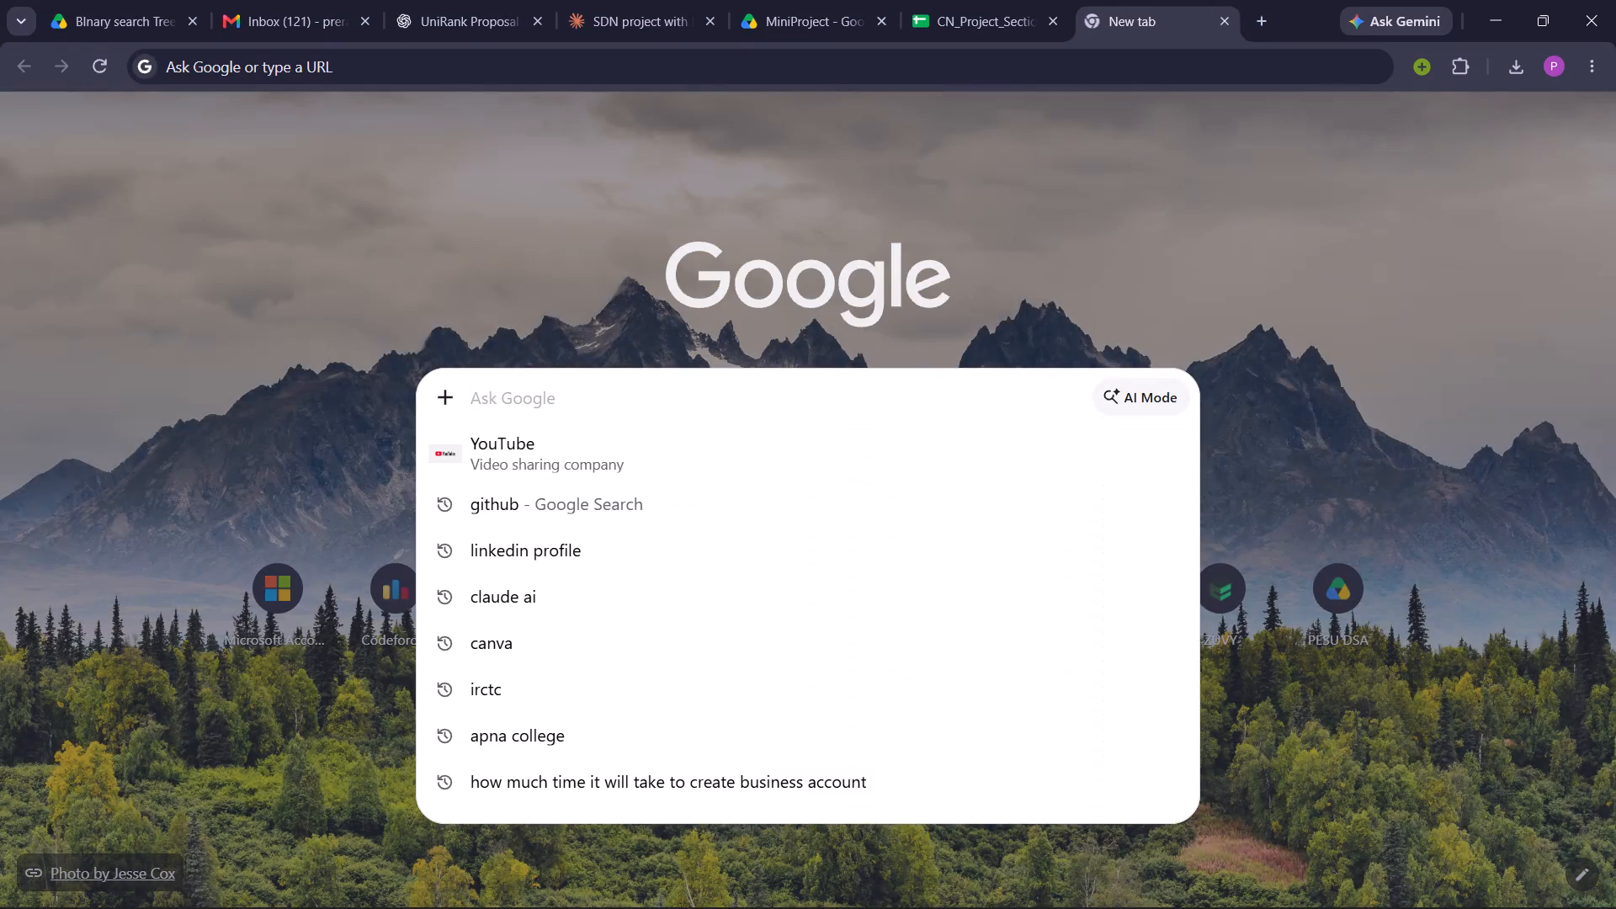
type("gmee")
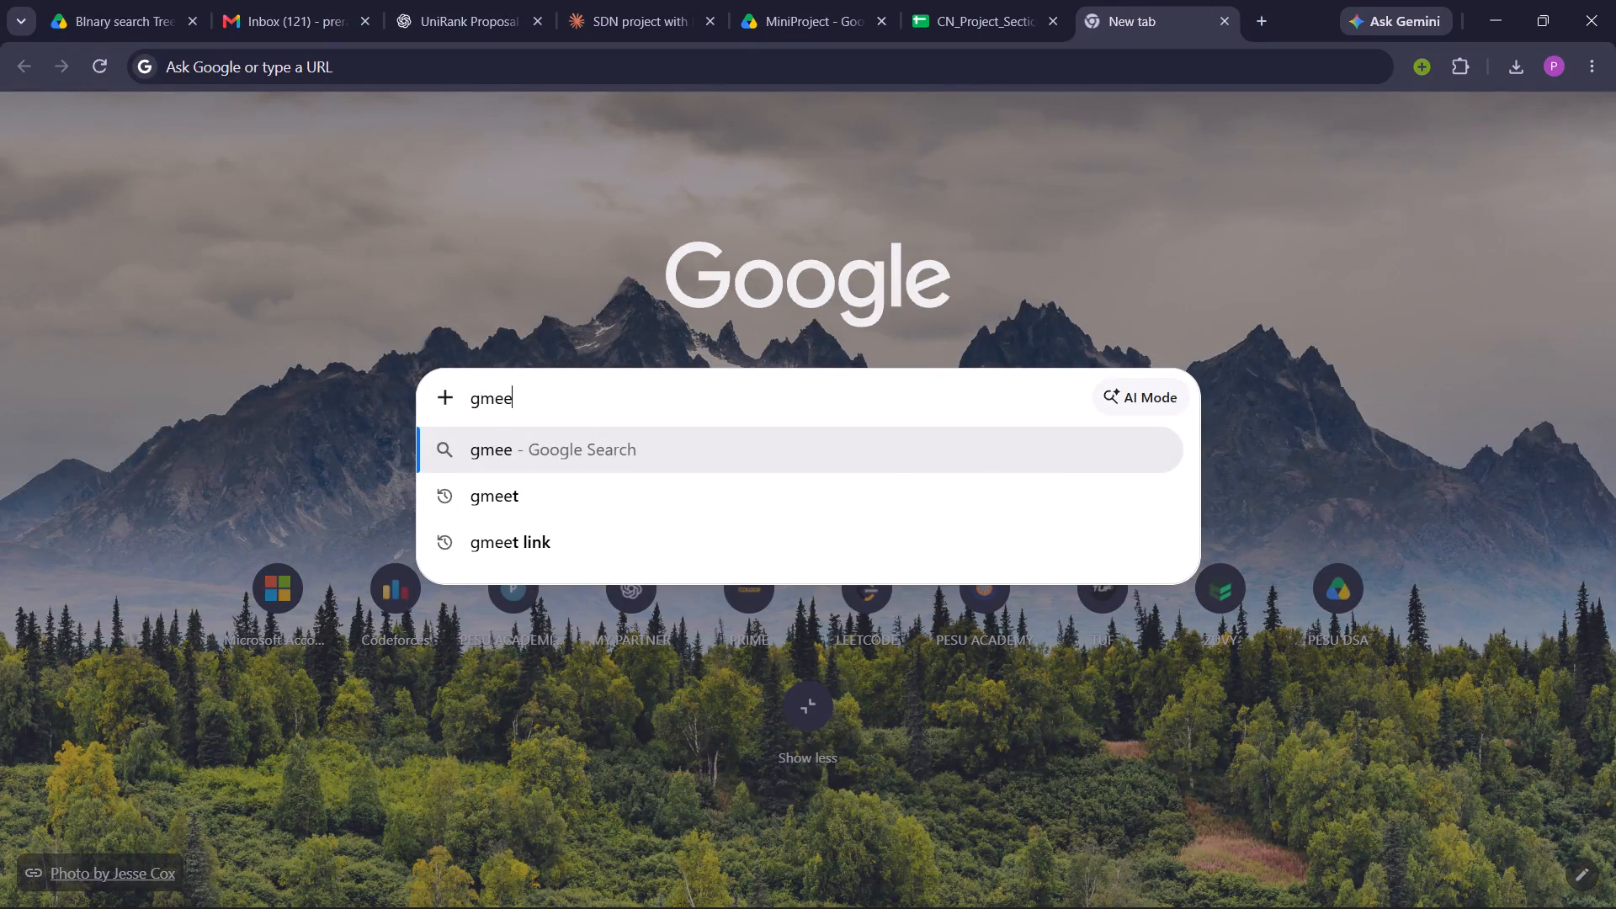